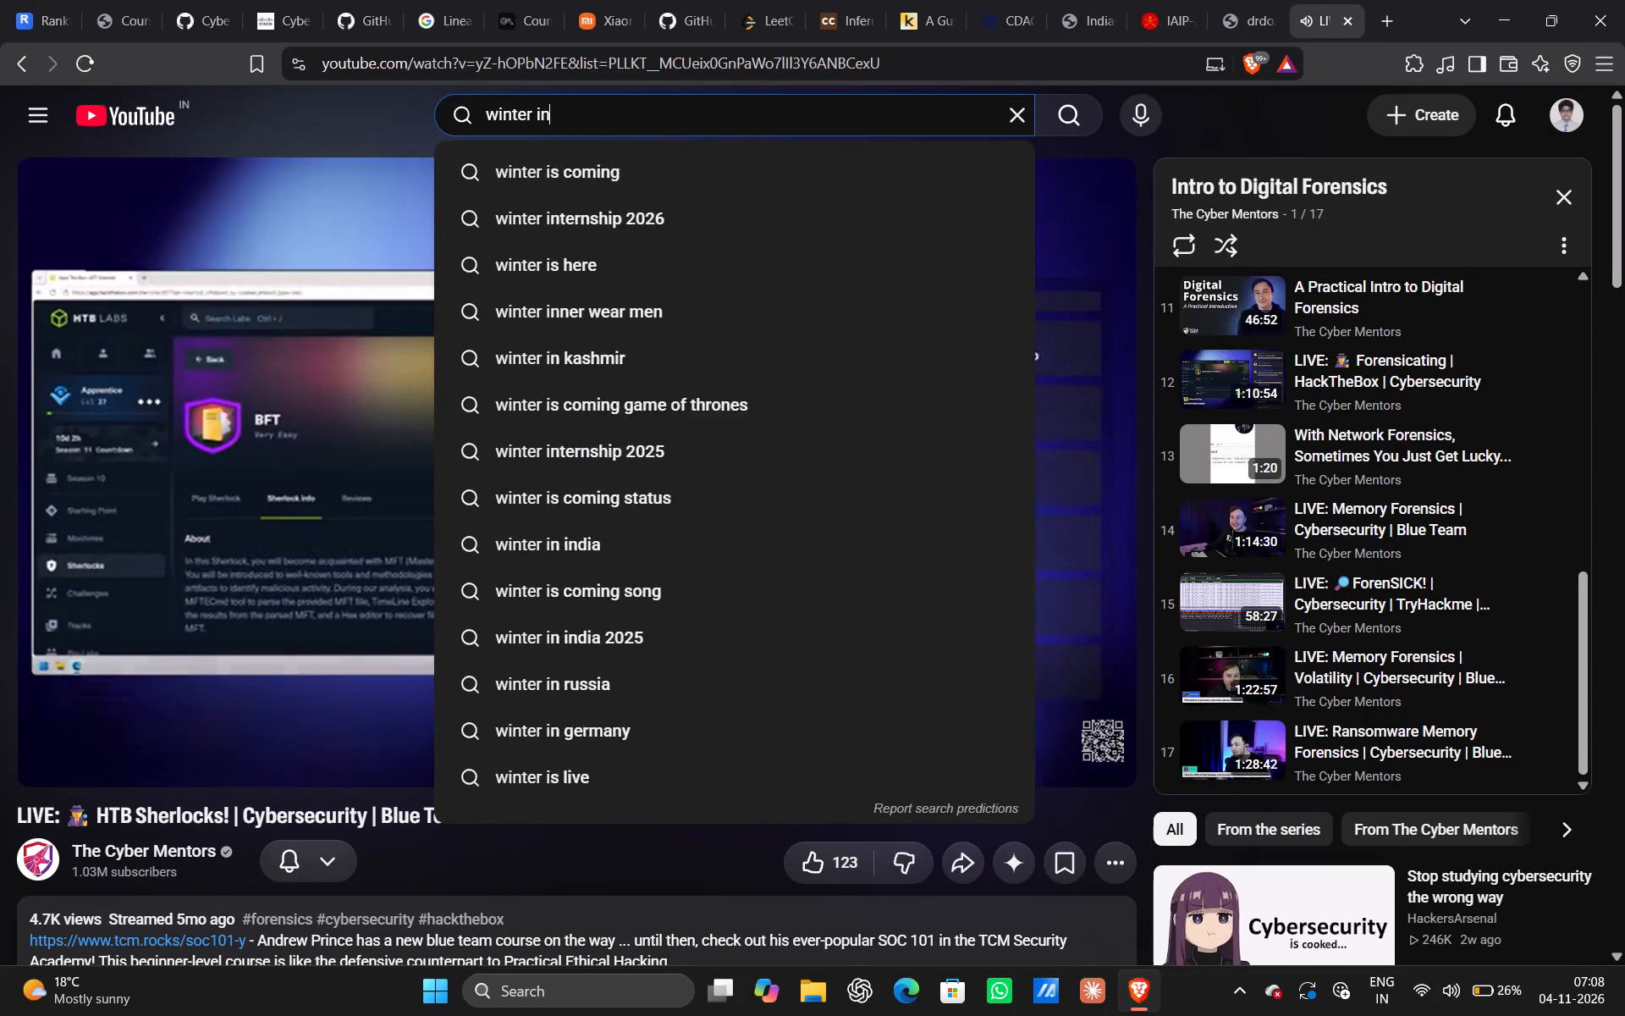
Search YouTube for winter internship 2026 and close the mini player of the HTB Sherlocks stream.
key("BackSpace")
key("BackSpace")
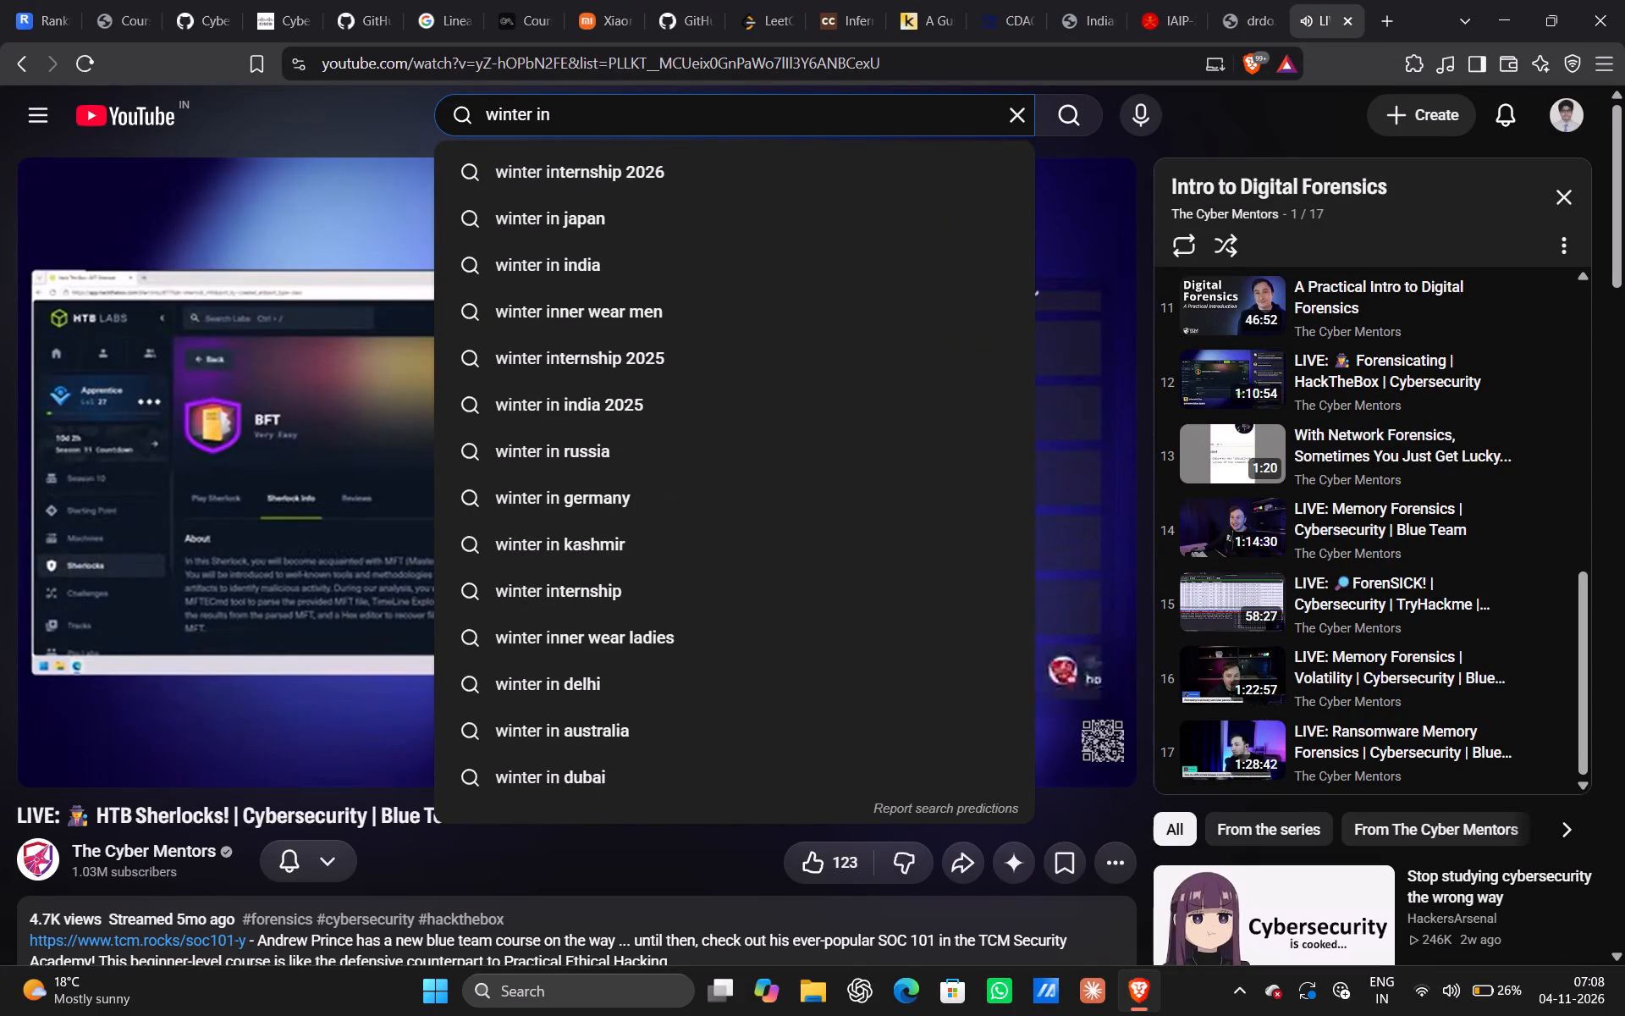
left_click(732, 172)
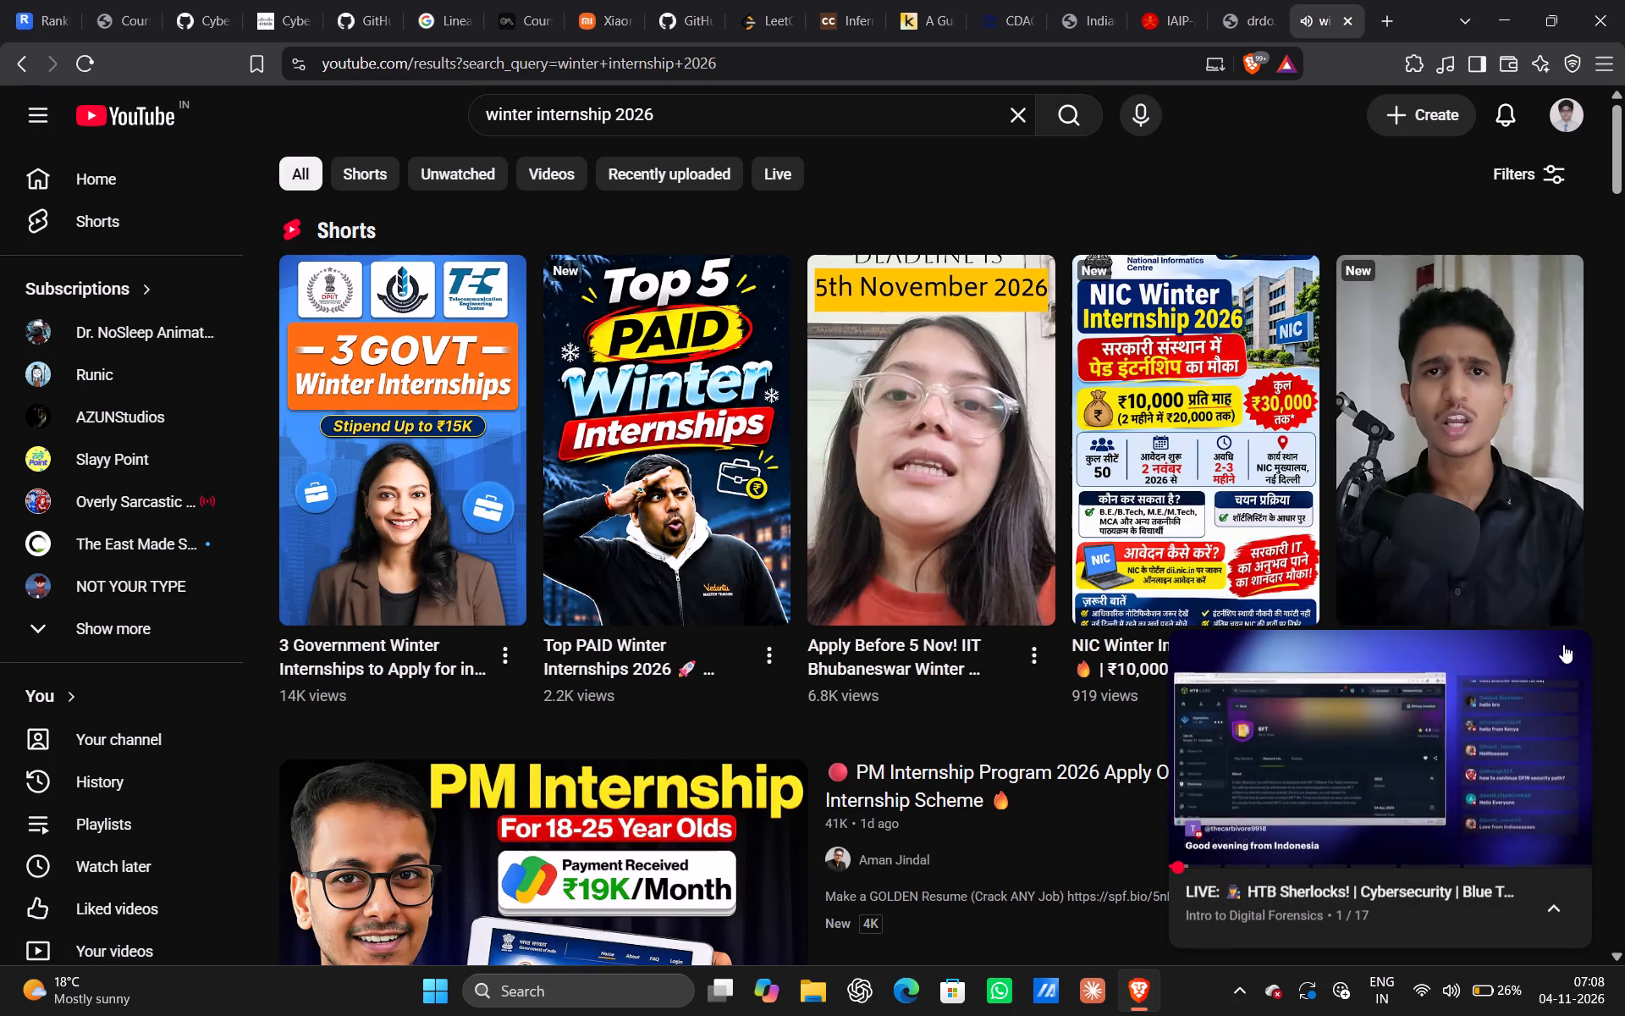
left_click(1574, 669)
Look through the winter internship 2026 results, watching the Short "Apply Before 5 Nov! IIT Bhubaneswar Winter…" and returning to the results.
scroll(1340, 715, "down", 1)
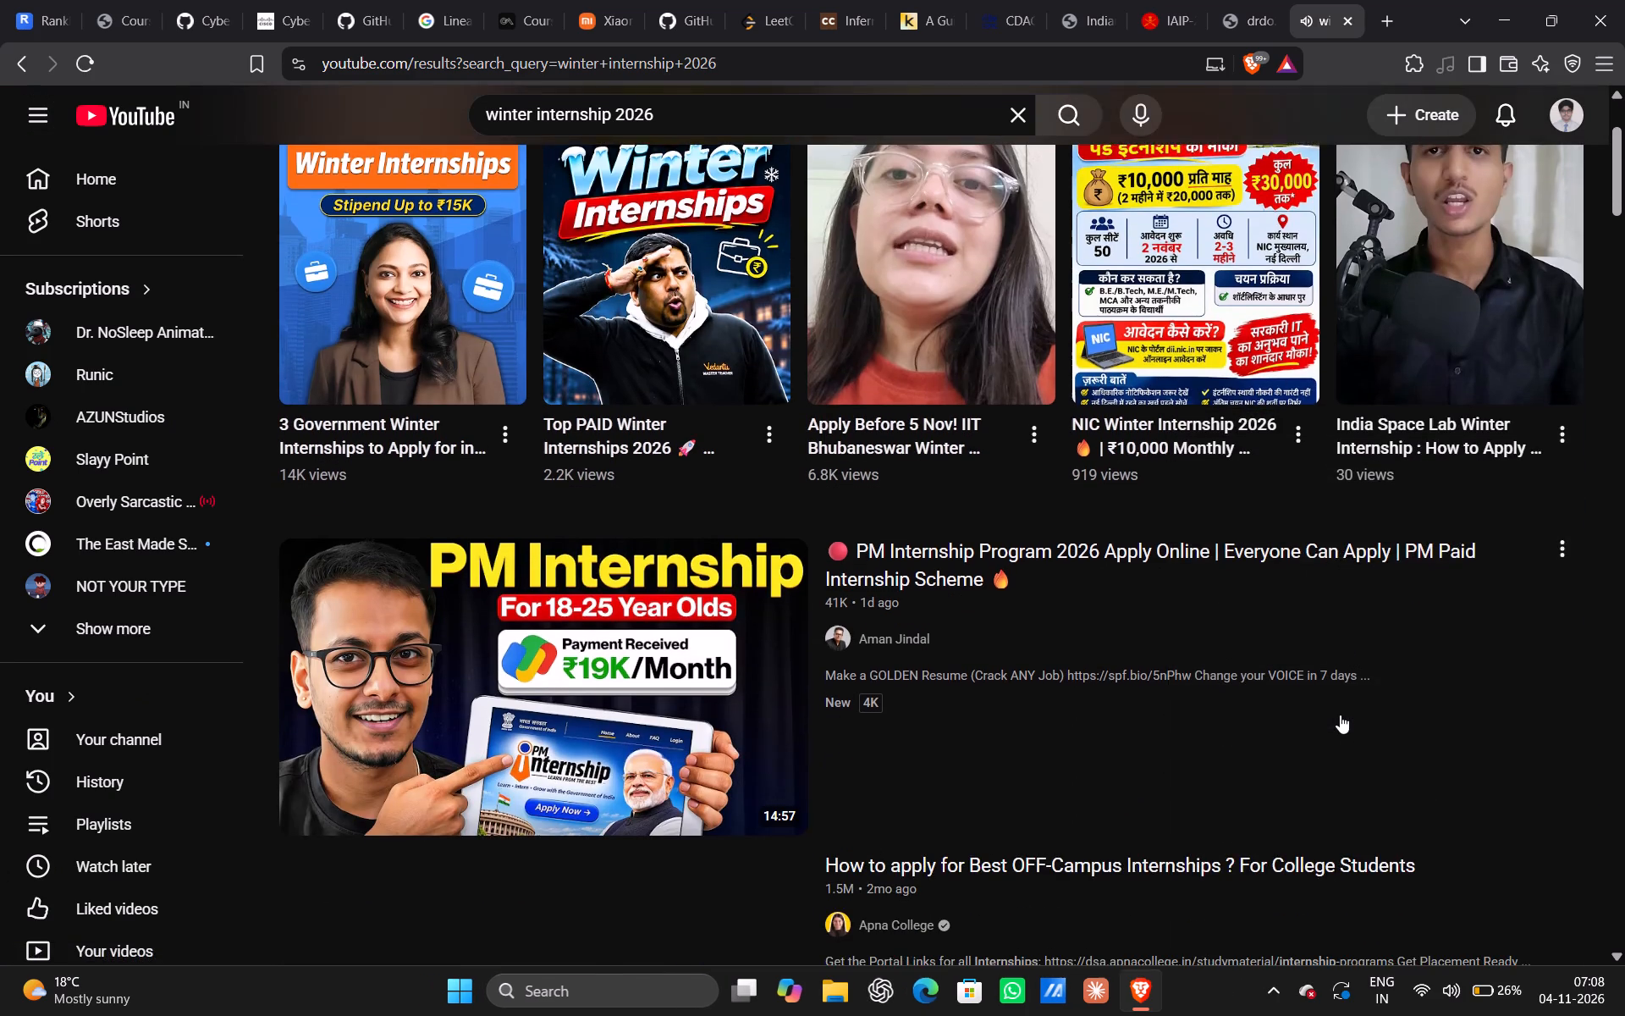
scroll(1340, 715, "down", 4)
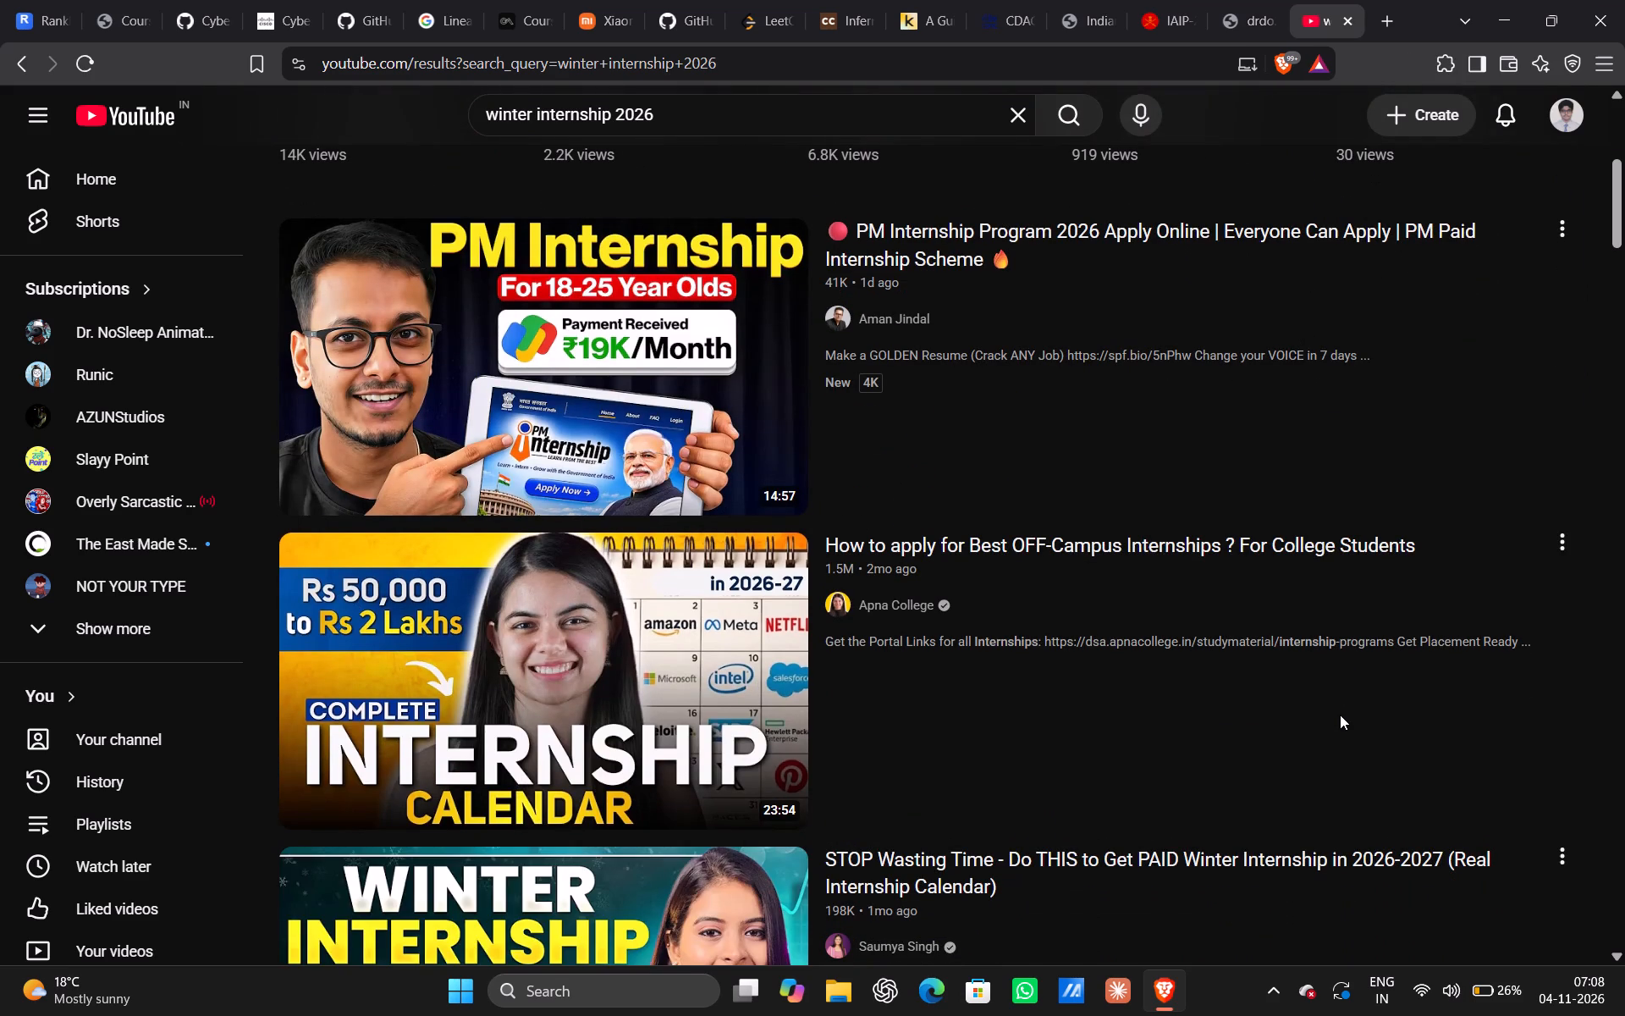
scroll(1340, 715, "up", 4)
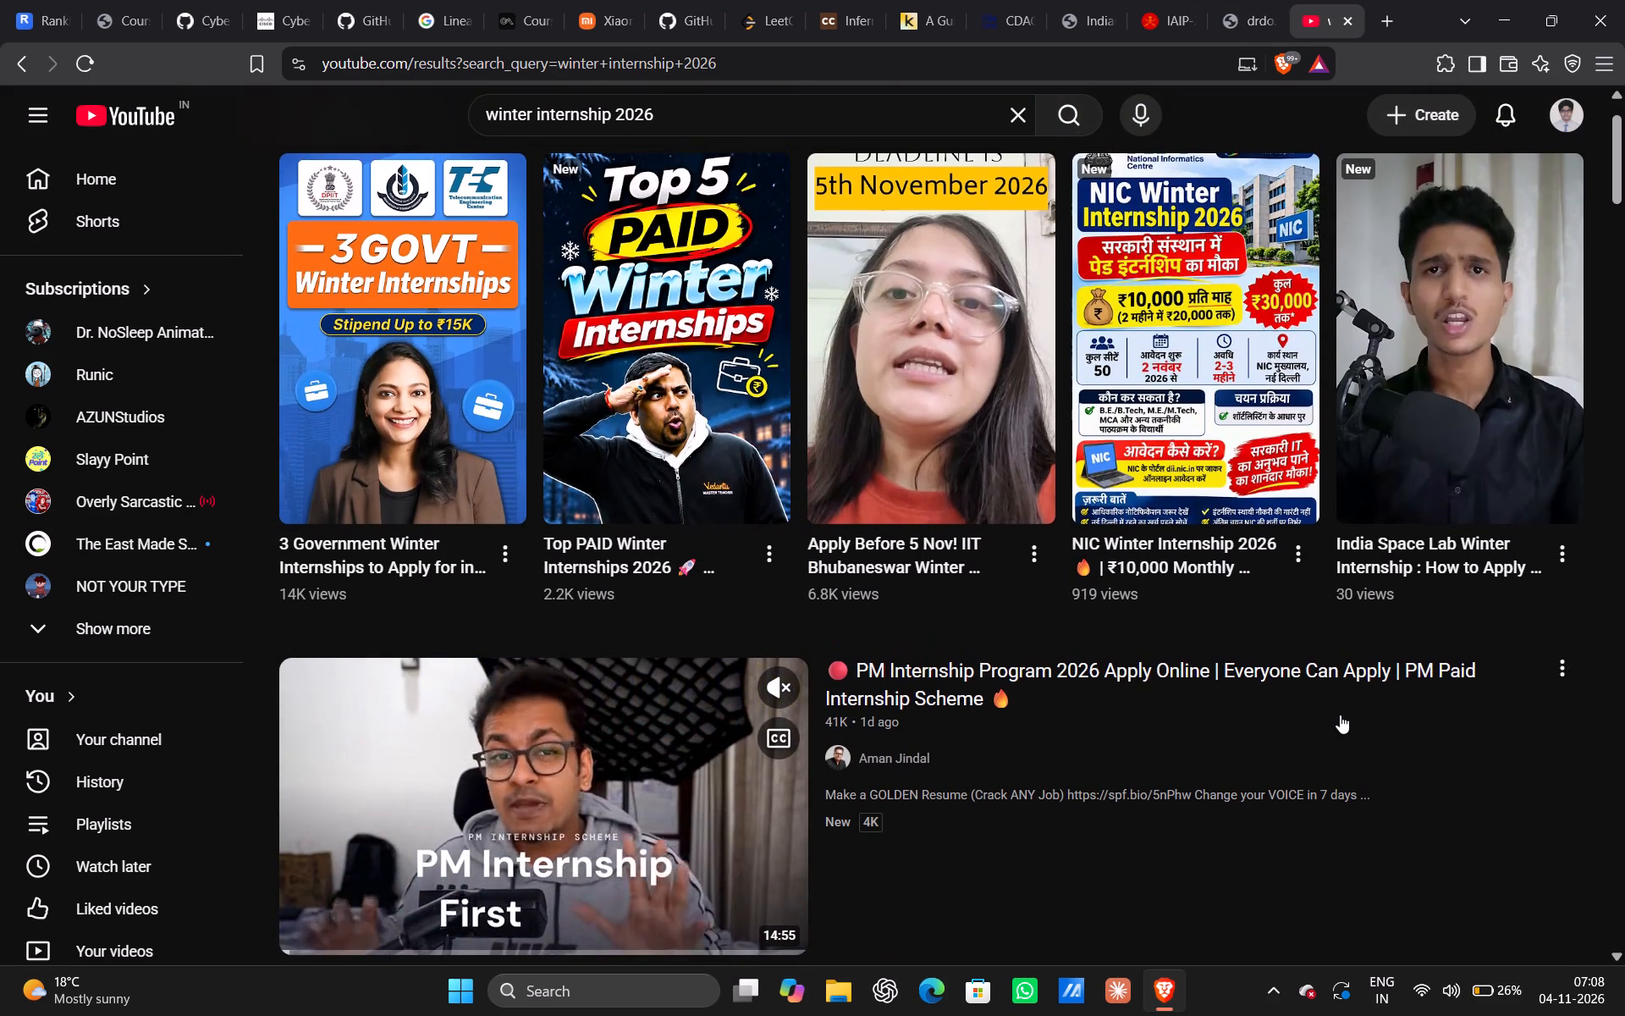
left_click(969, 448)
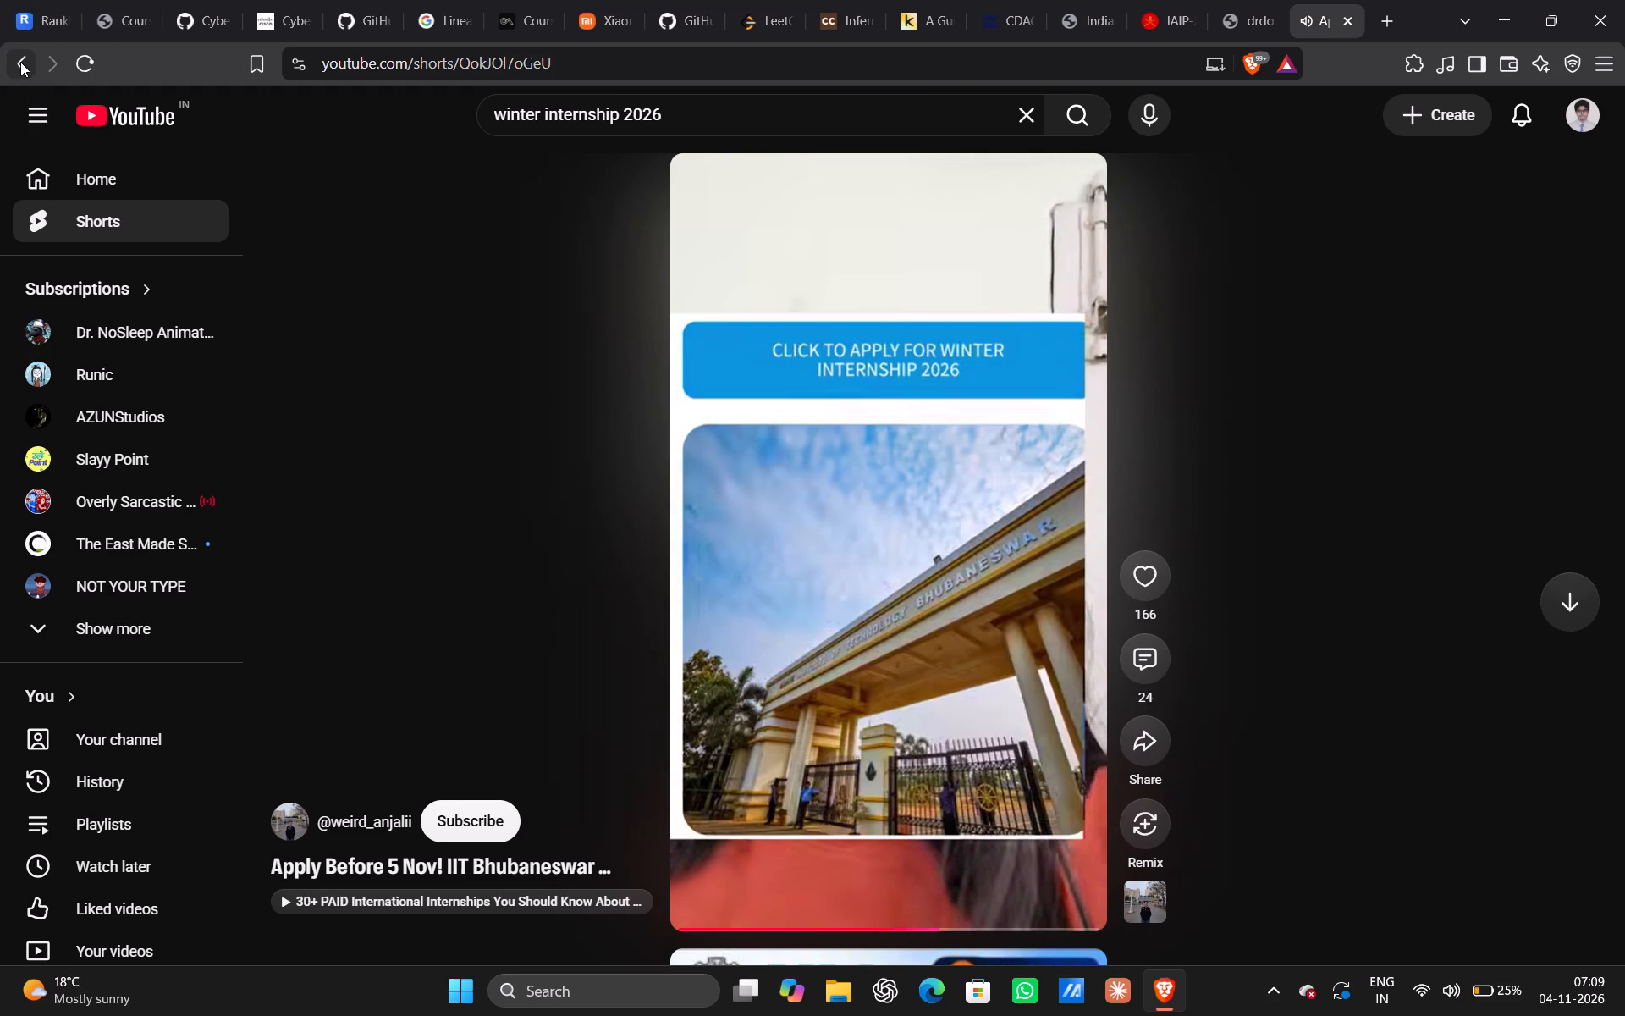
left_click(20, 62)
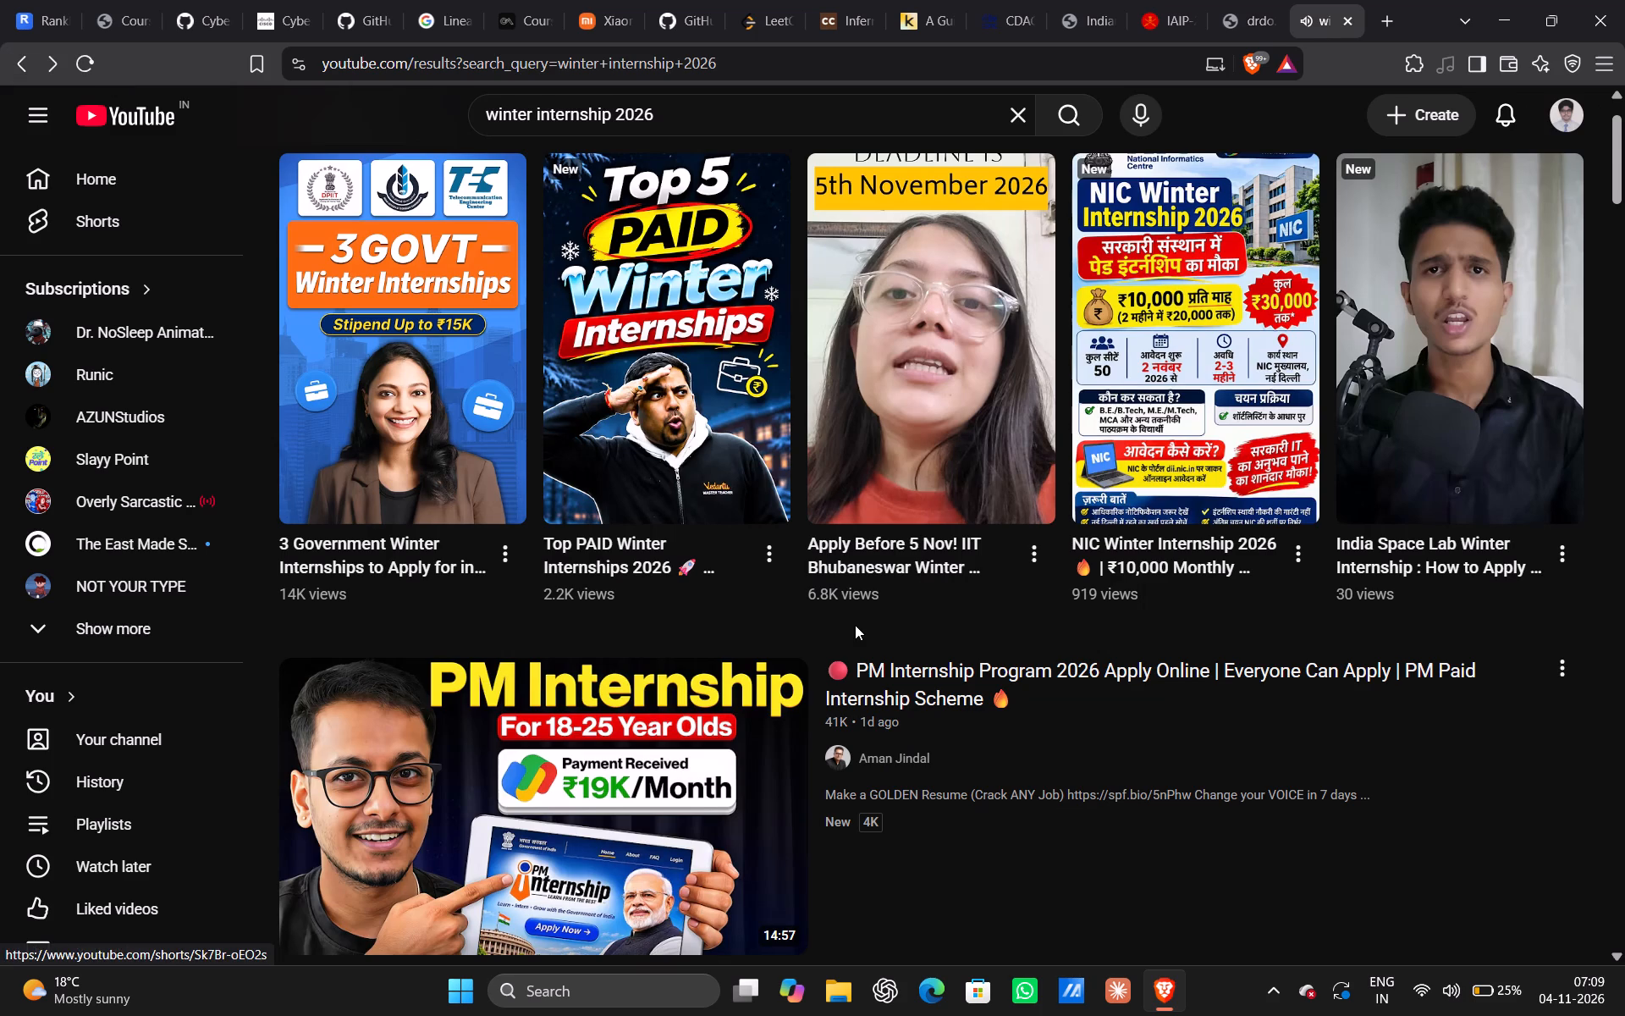
scroll(855, 625, "down", 8)
scroll(855, 625, "up", 2)
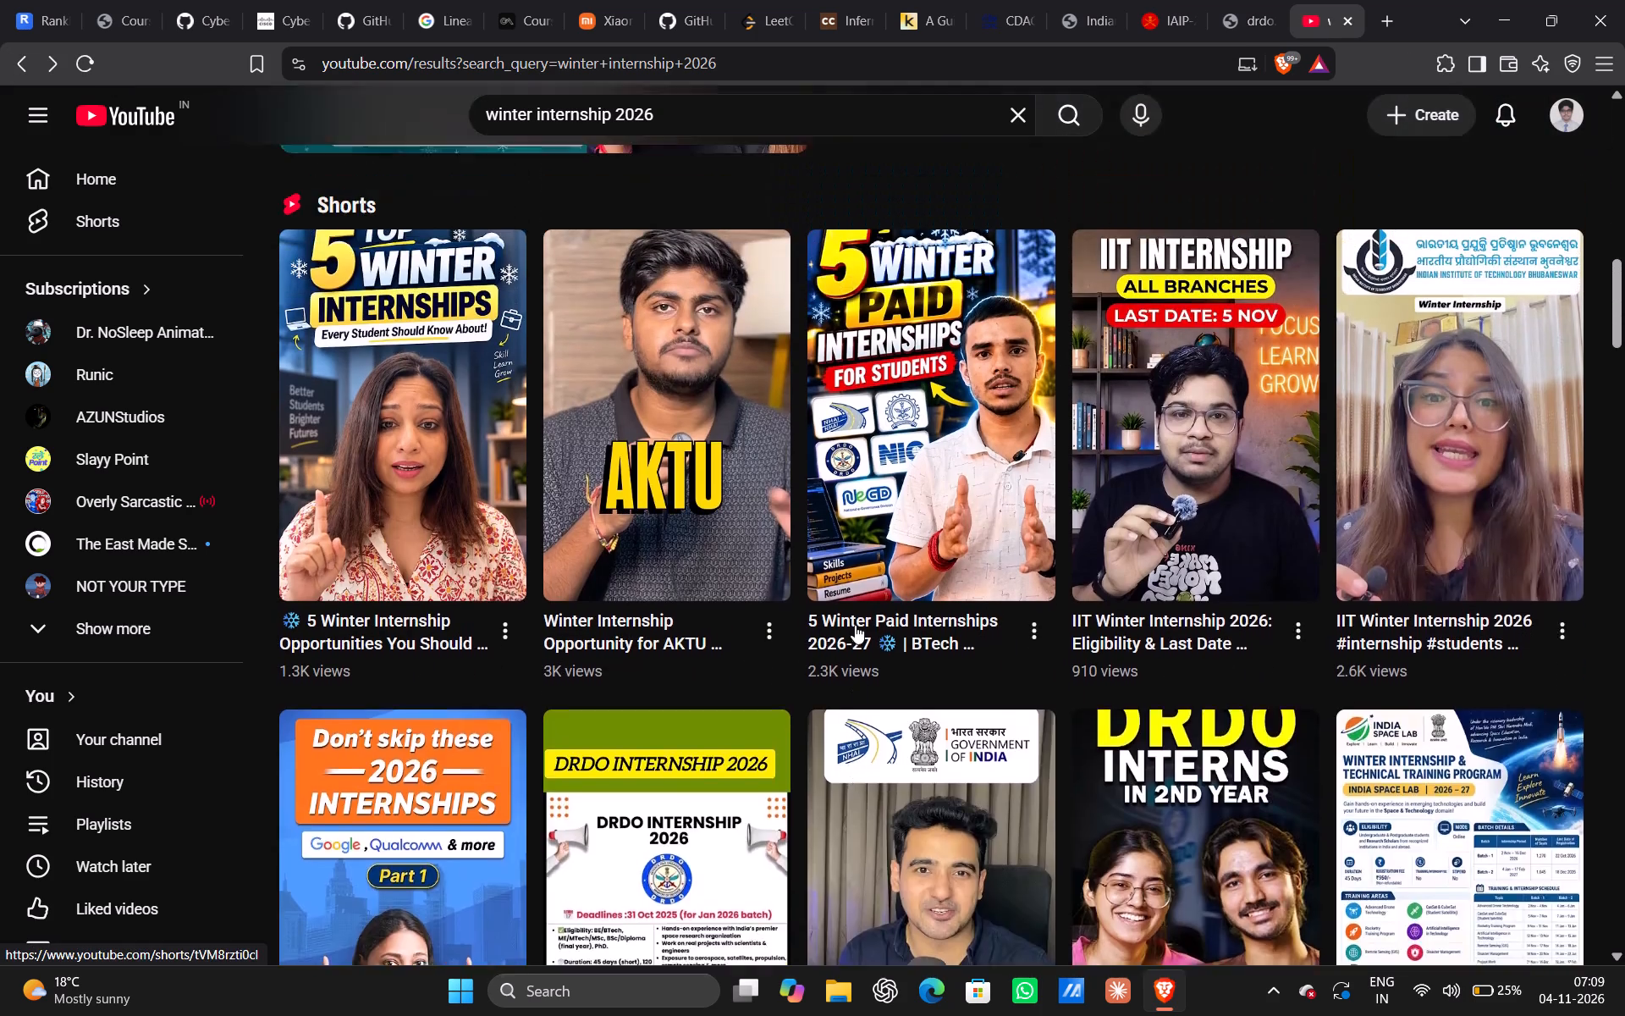
scroll(855, 625, "up", 5)
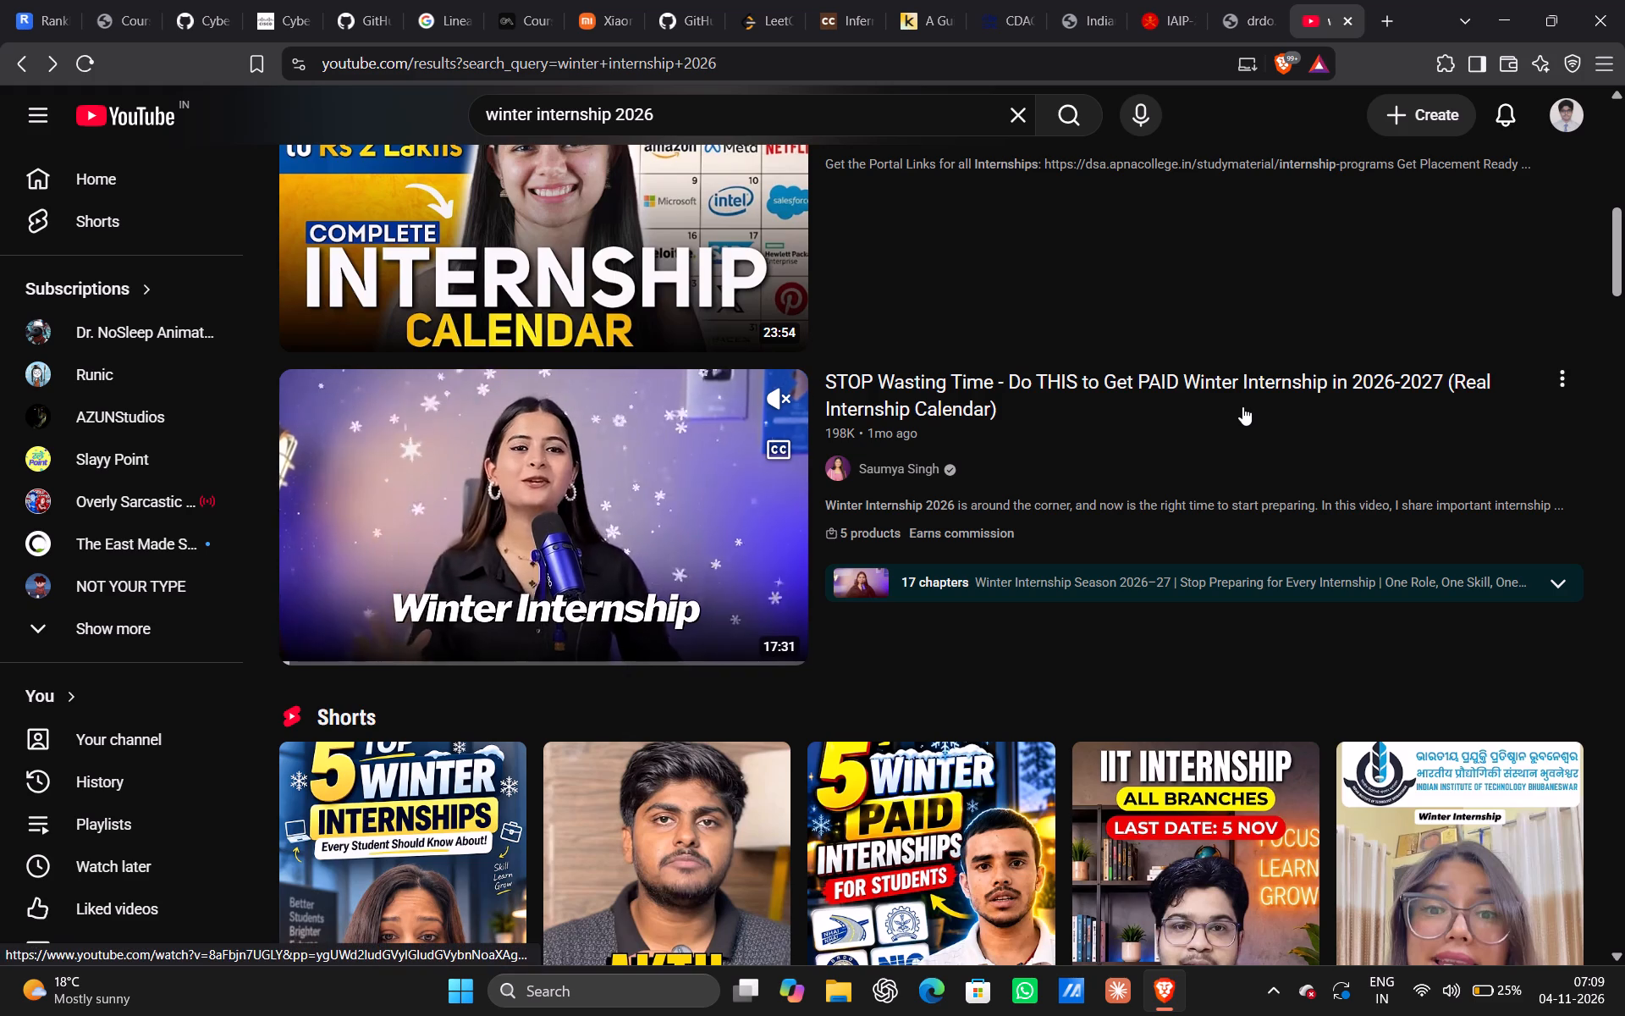
Search for overleaf in a new tab and open the Overleaf, Online LaTeX Editor site.
left_click(1388, 20)
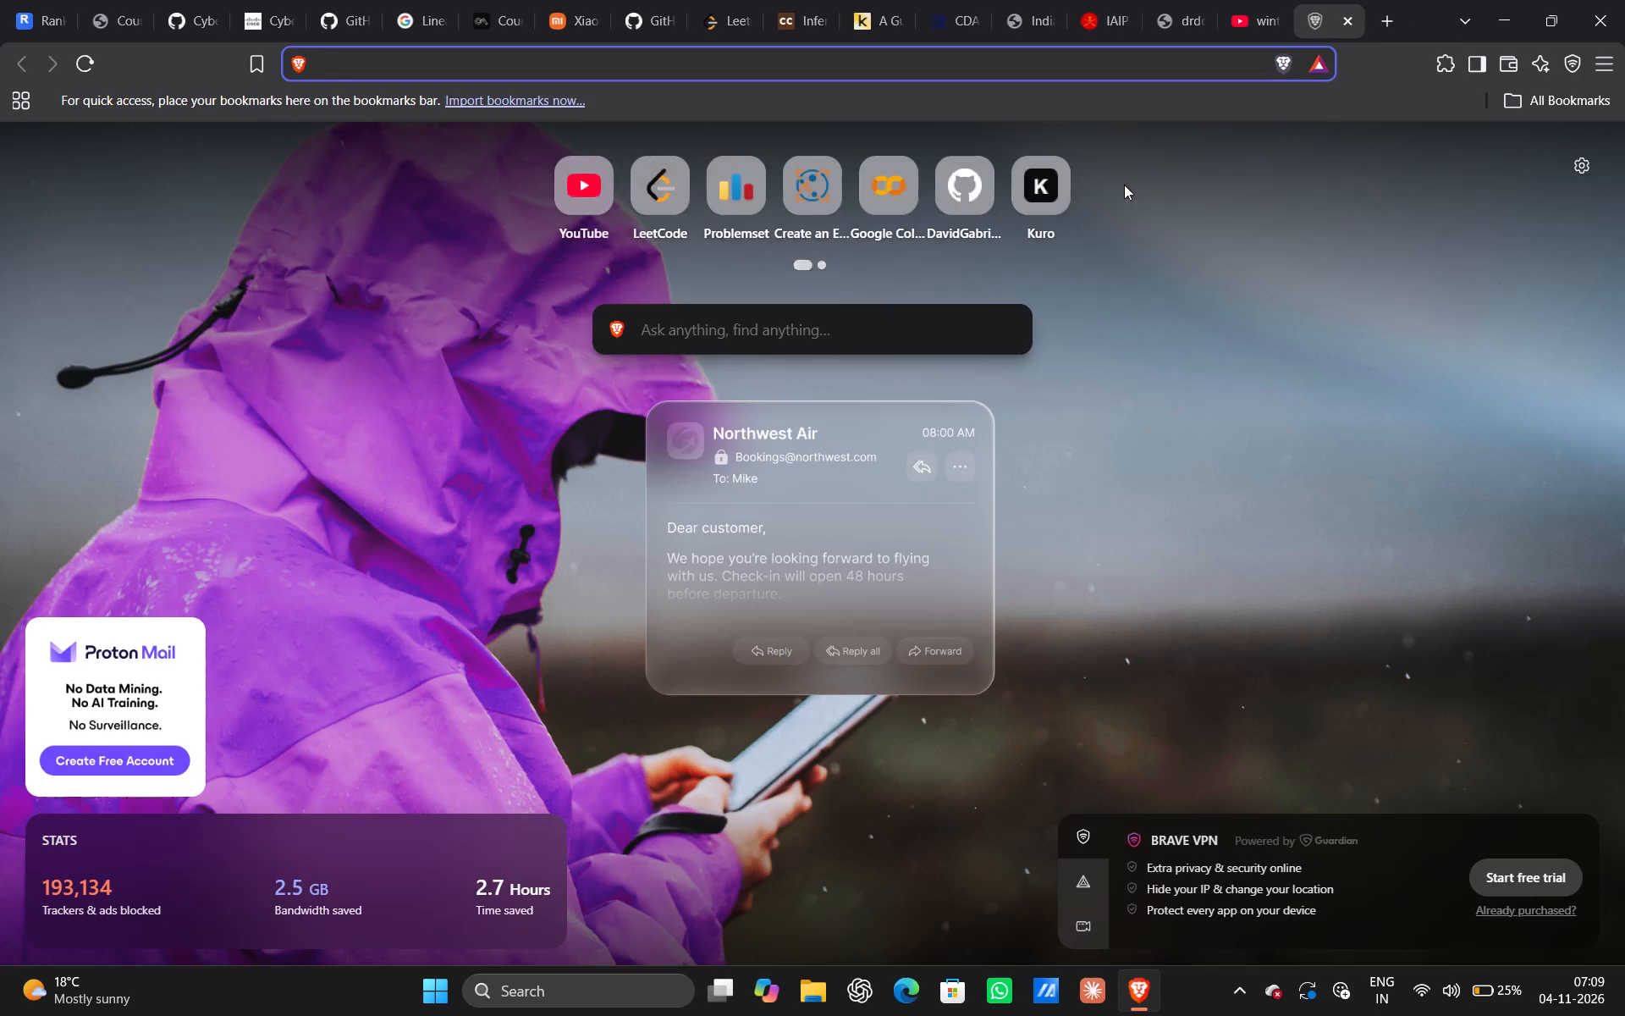
type("over")
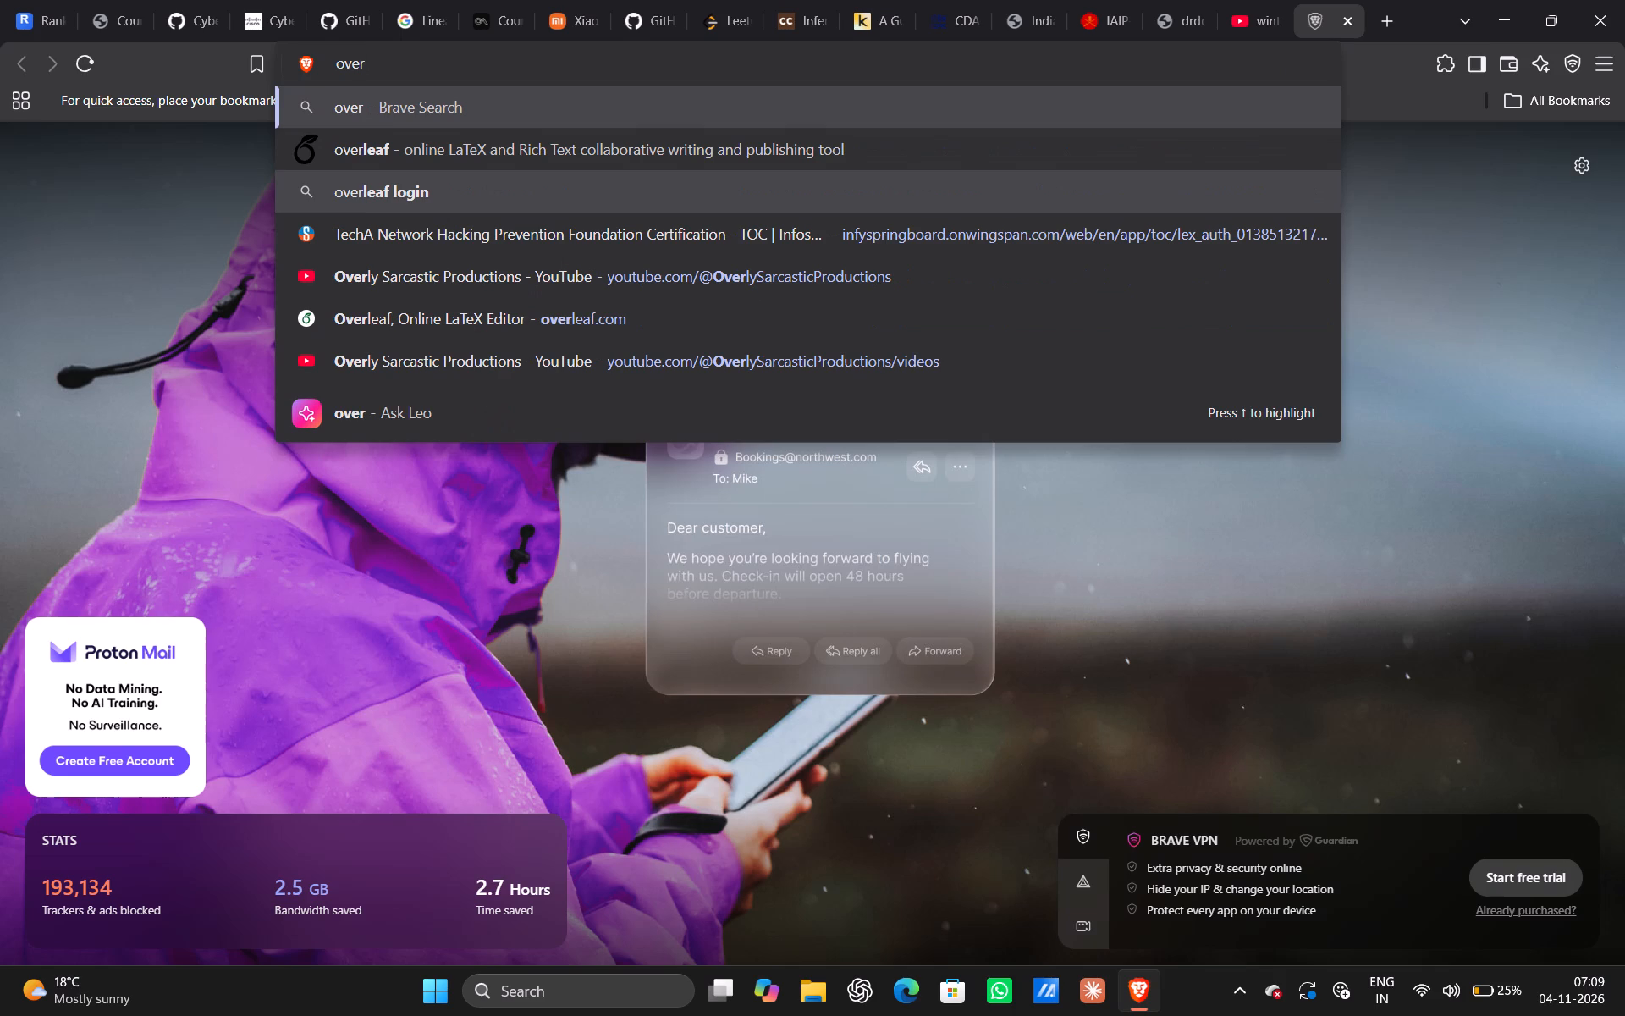
left_click(773, 141)
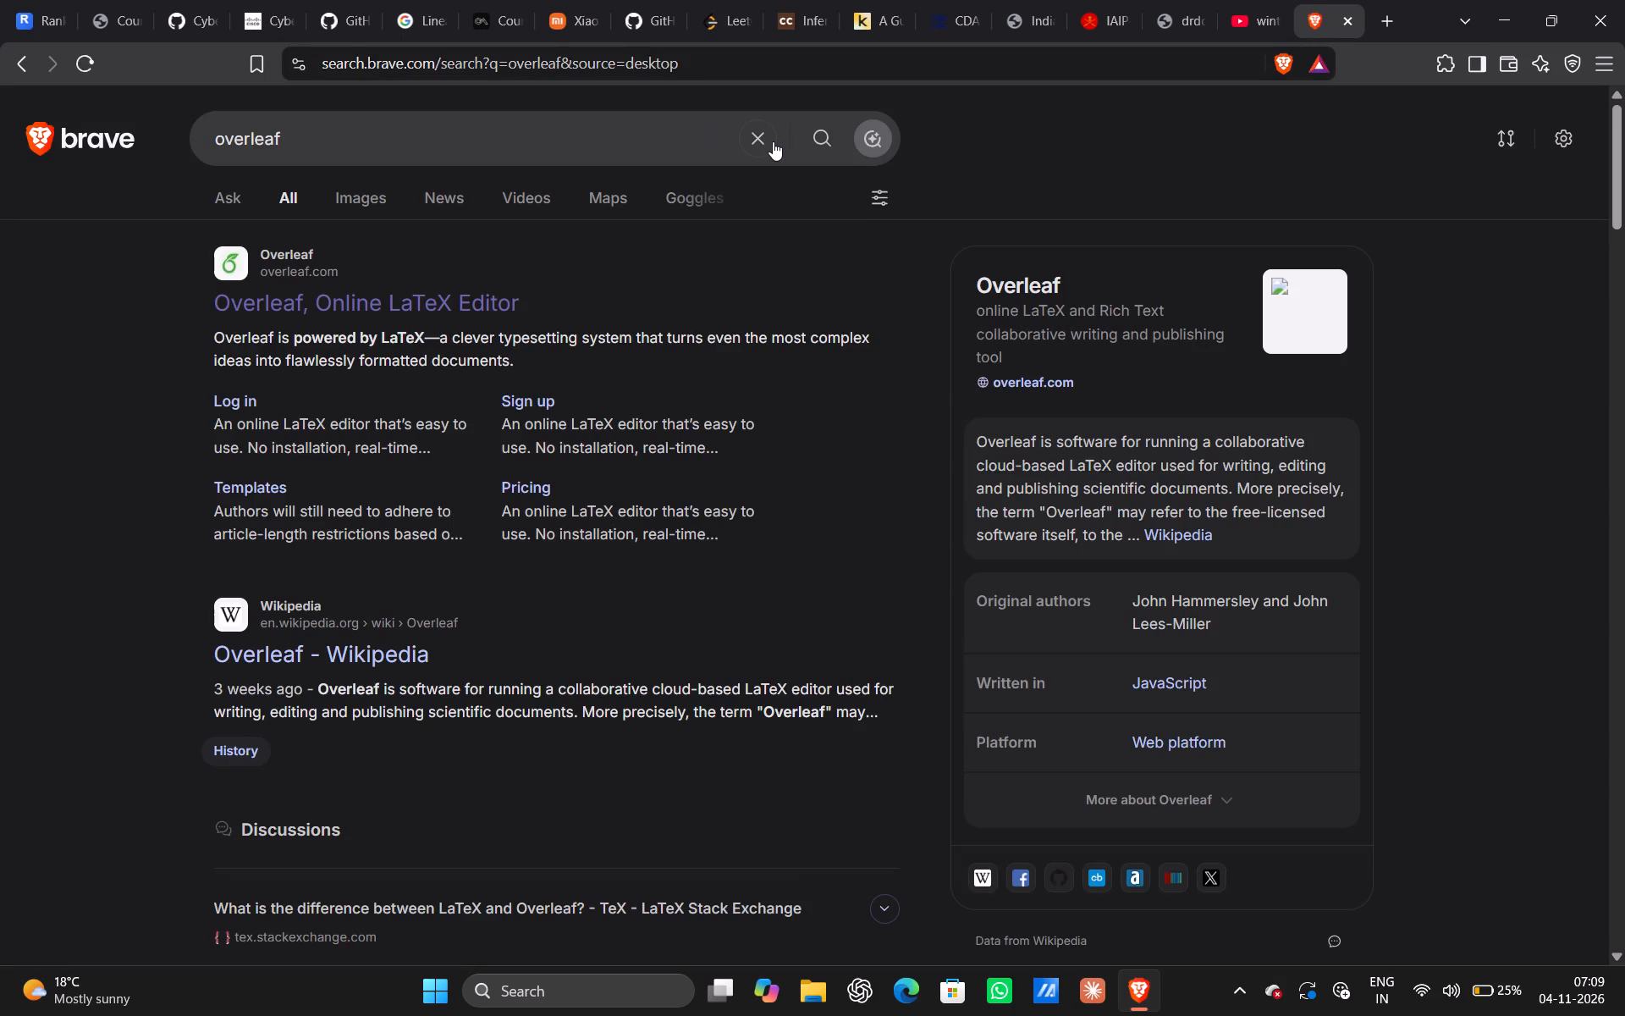
left_click(347, 301)
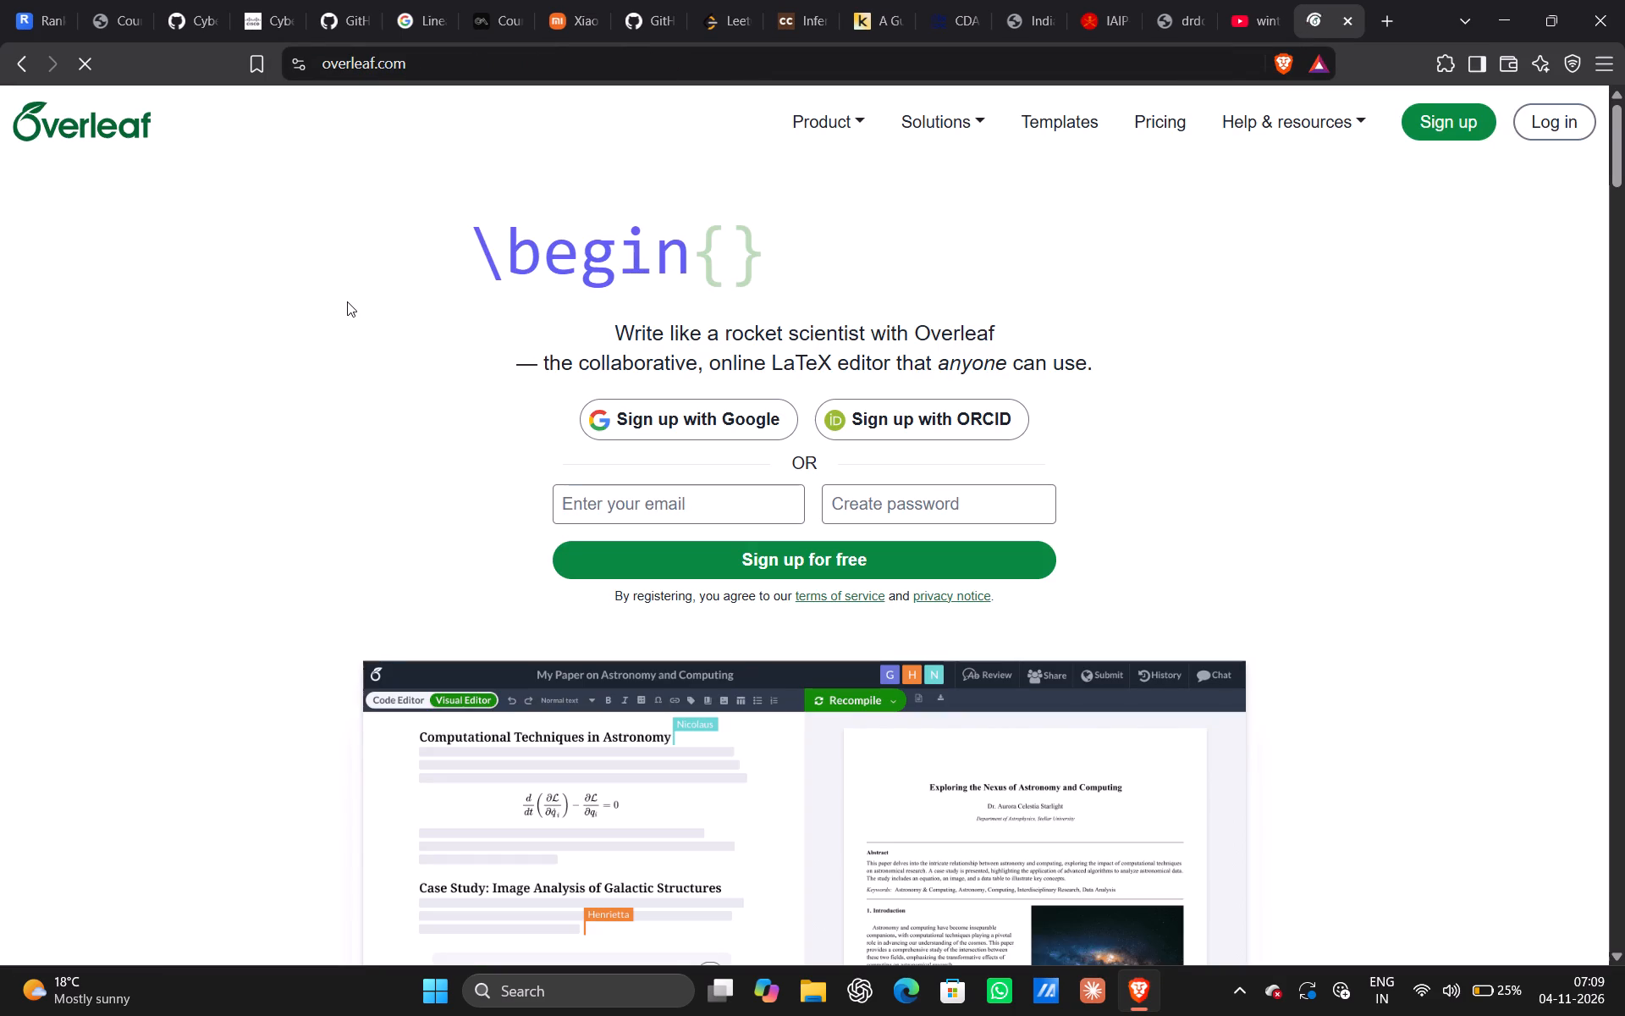
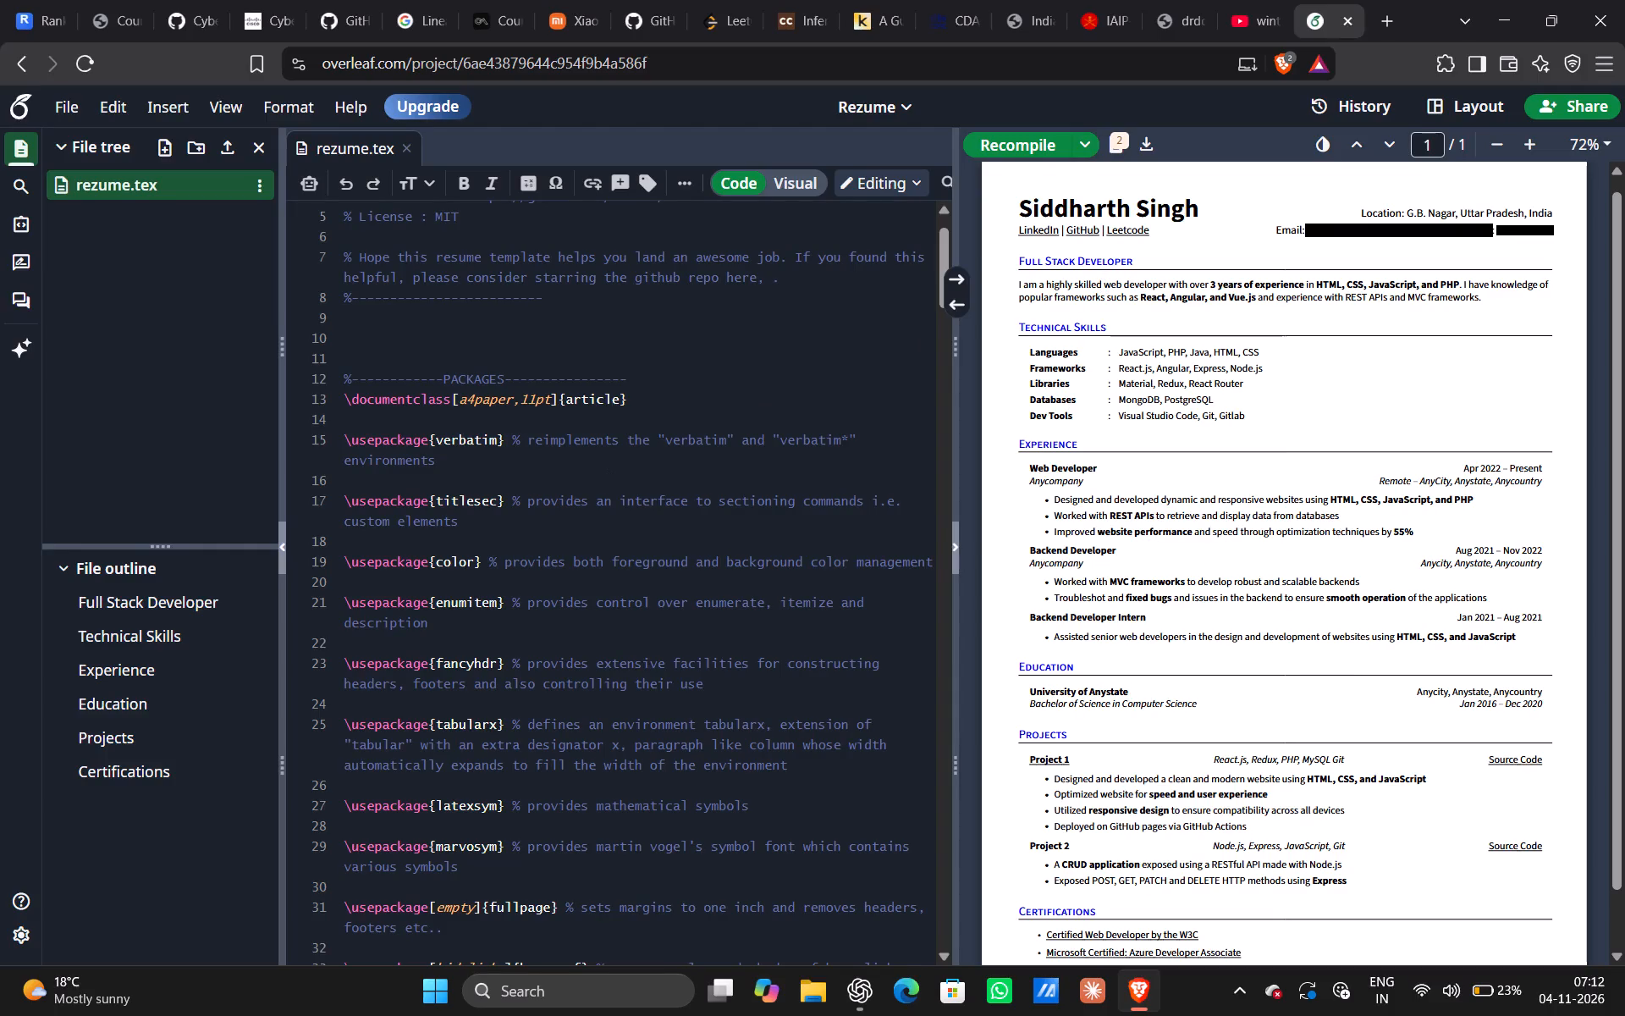
scroll(546, 457, "up", 2)
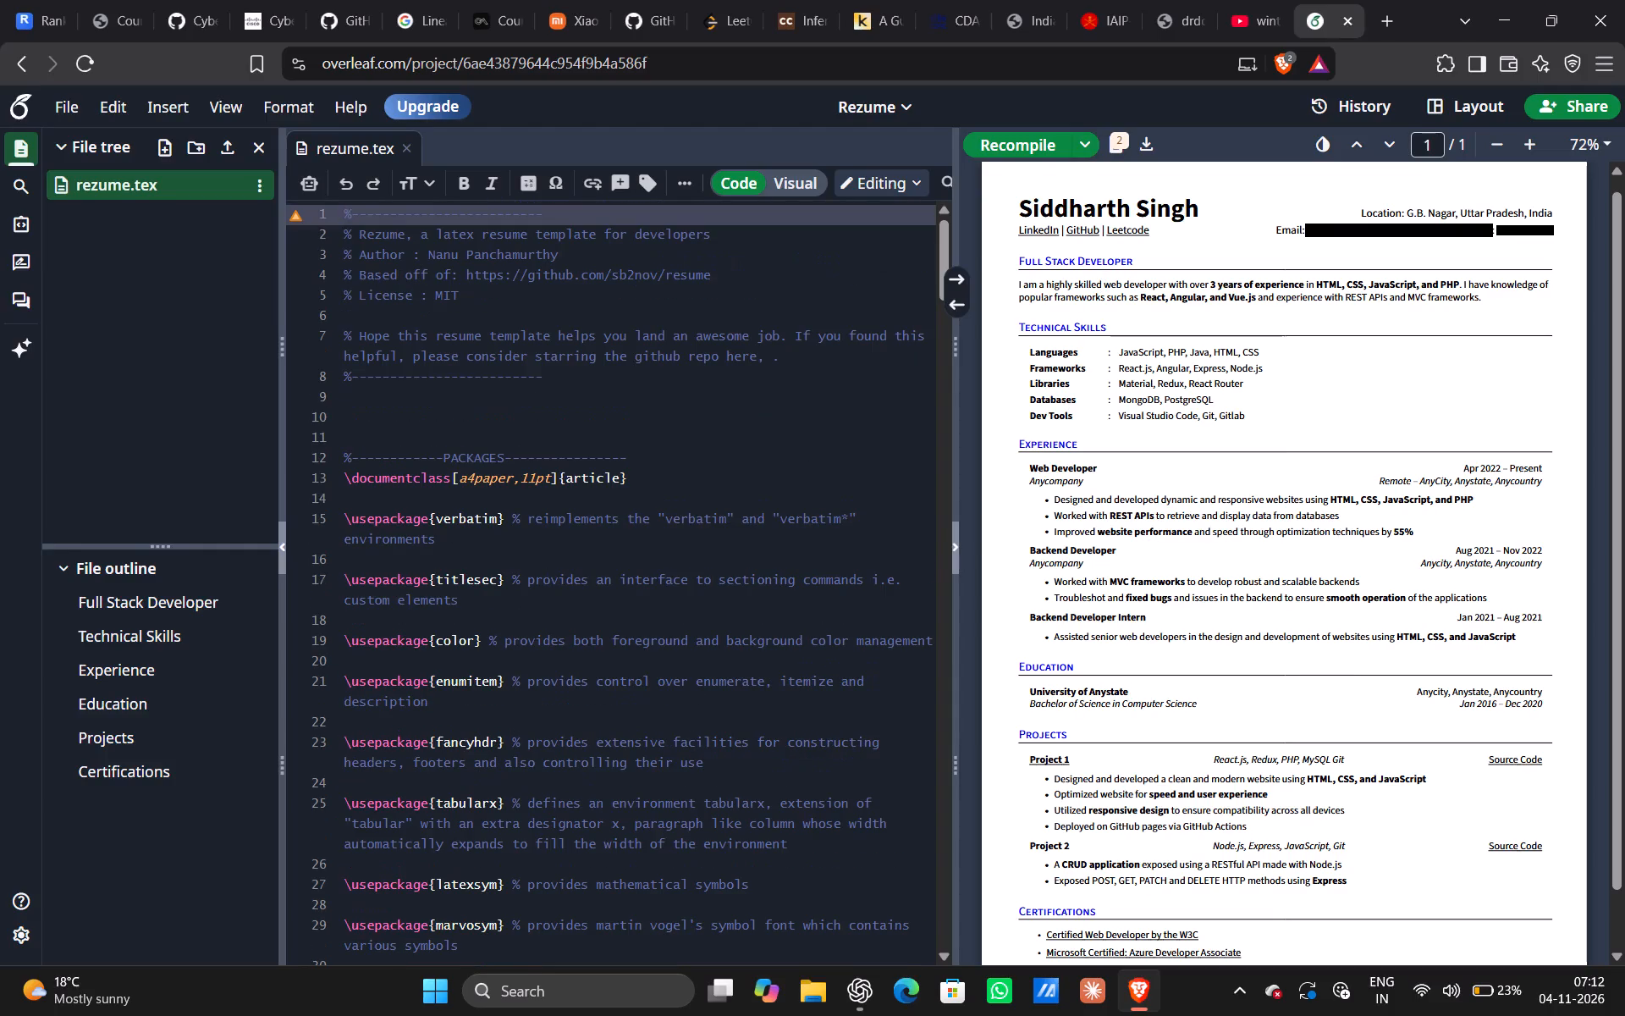
scroll(546, 457, "down", 3)
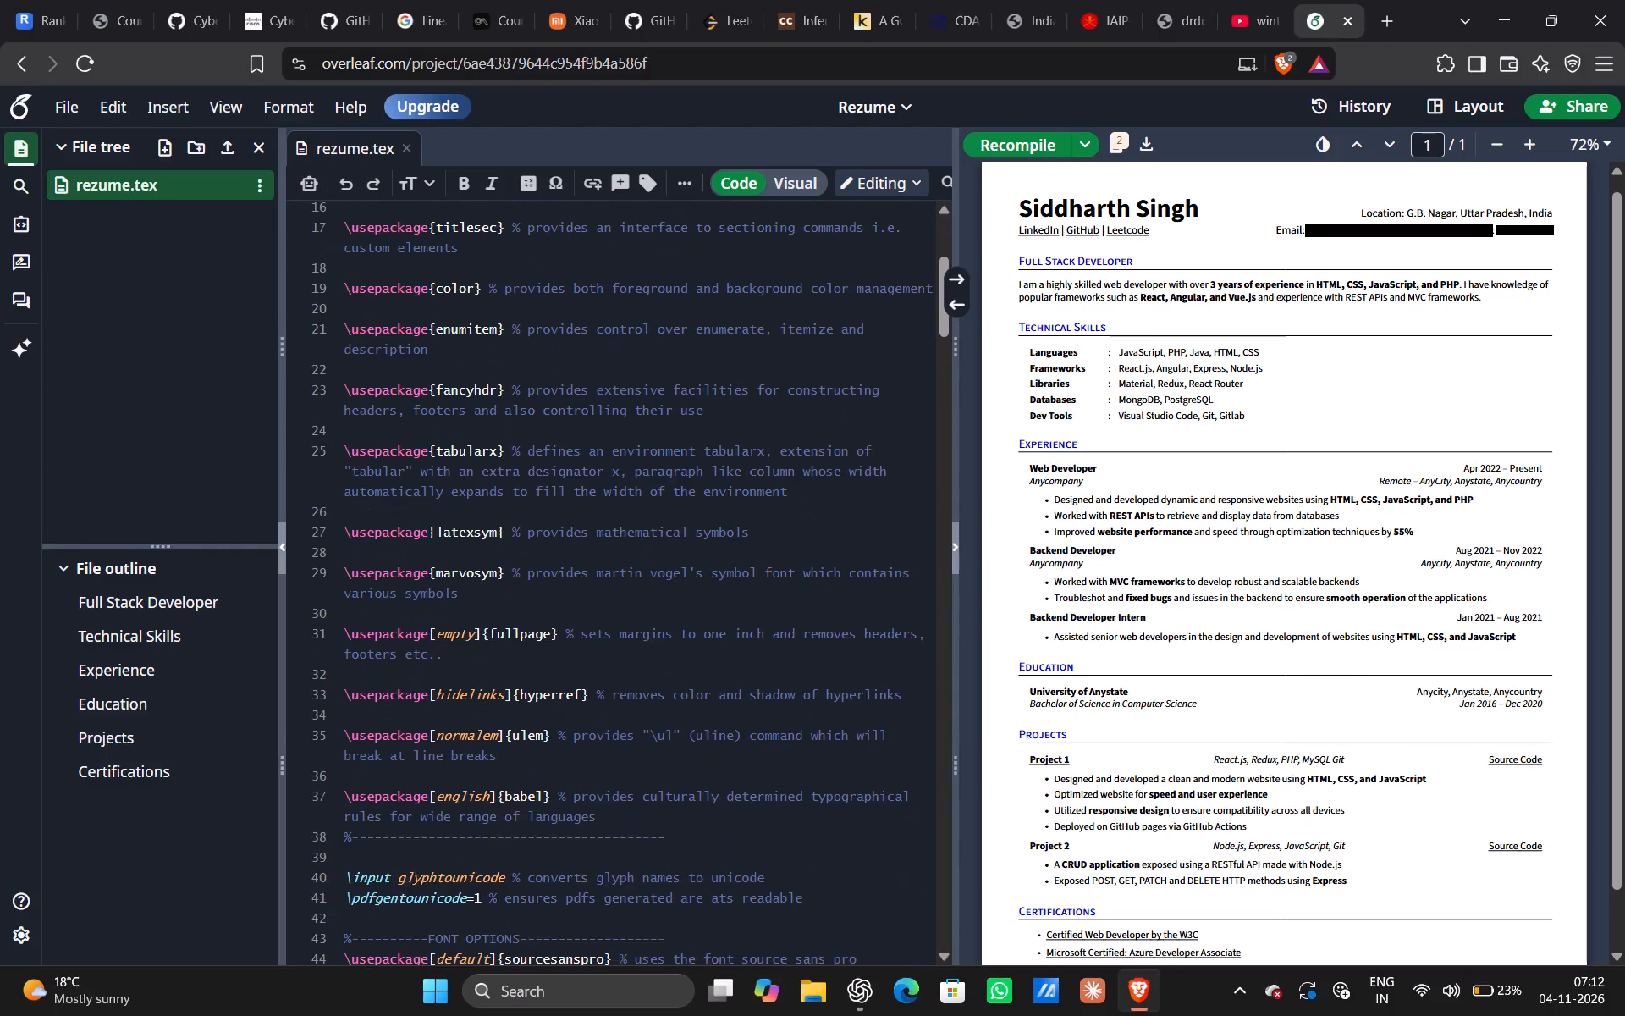
scroll(546, 457, "down", 4)
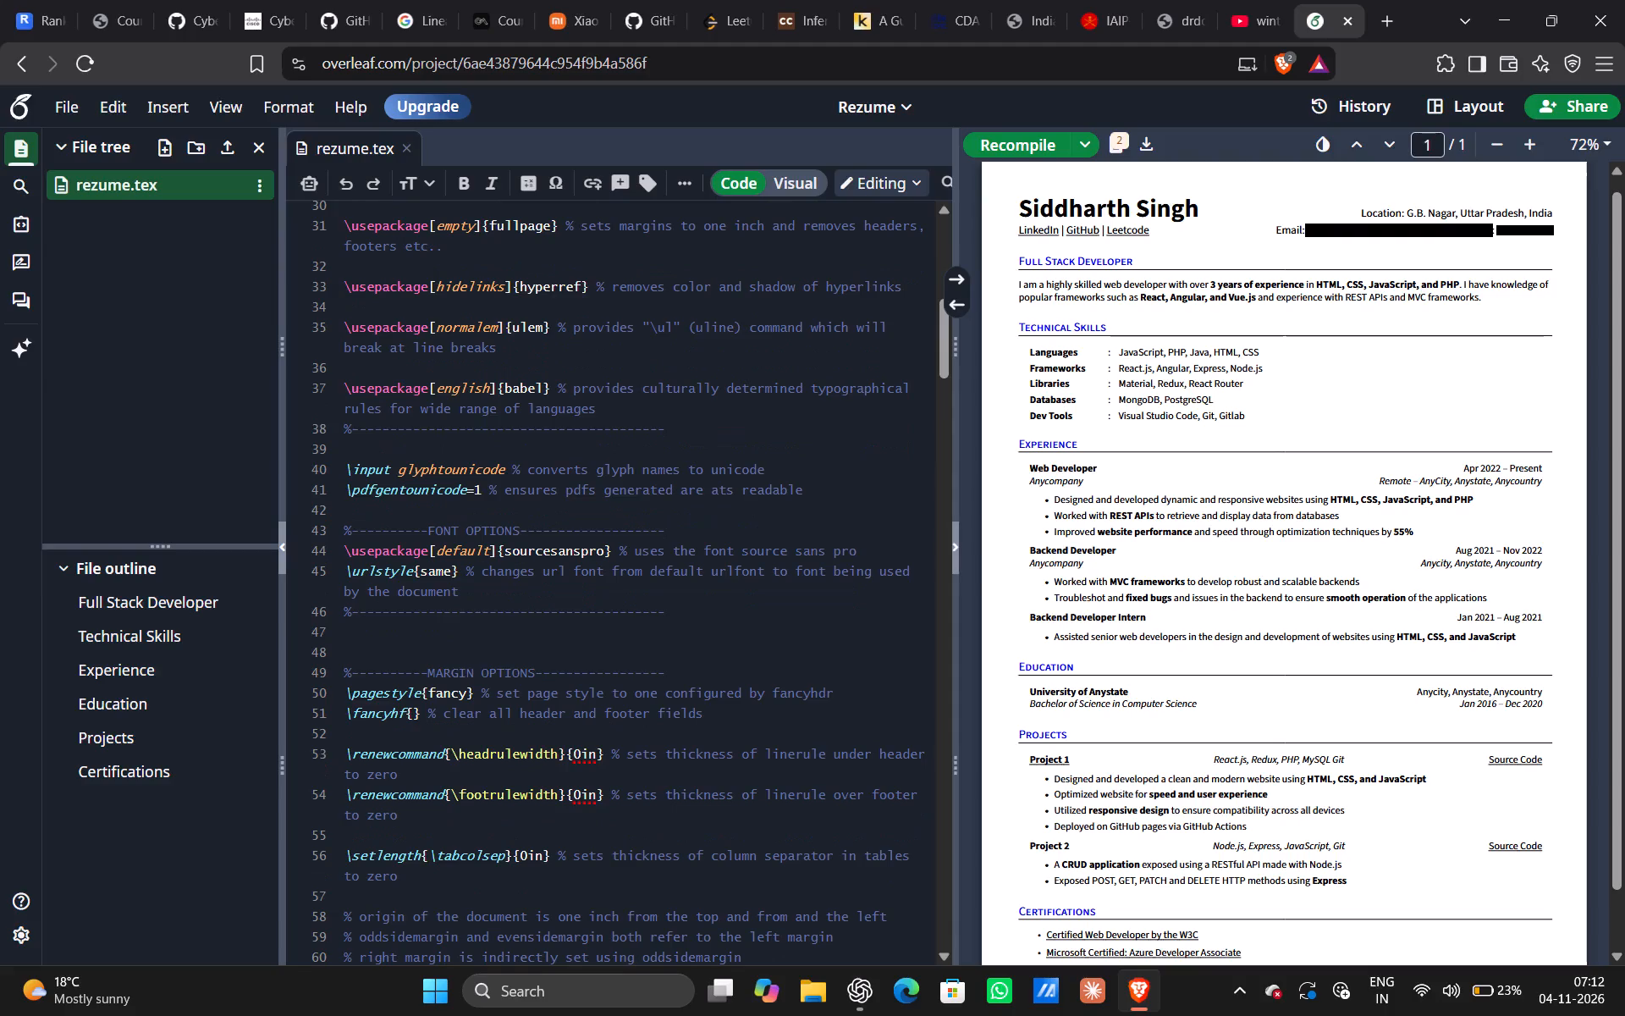
scroll(546, 457, "down", 4)
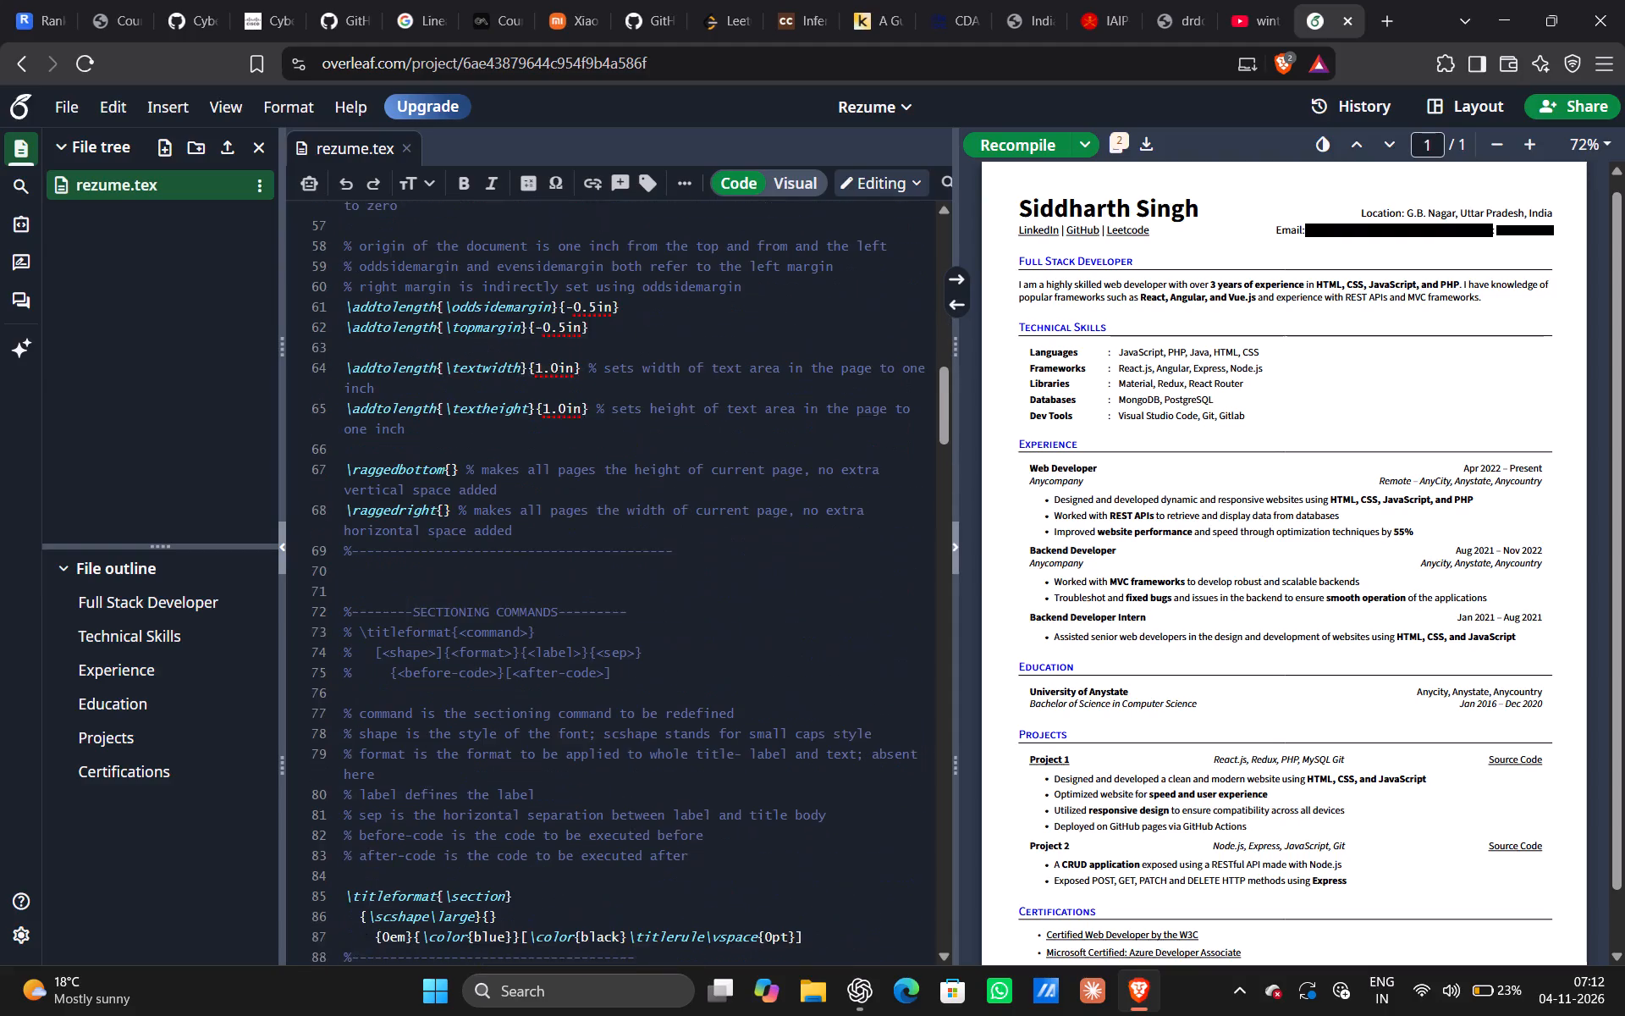
scroll(546, 457, "down", 5)
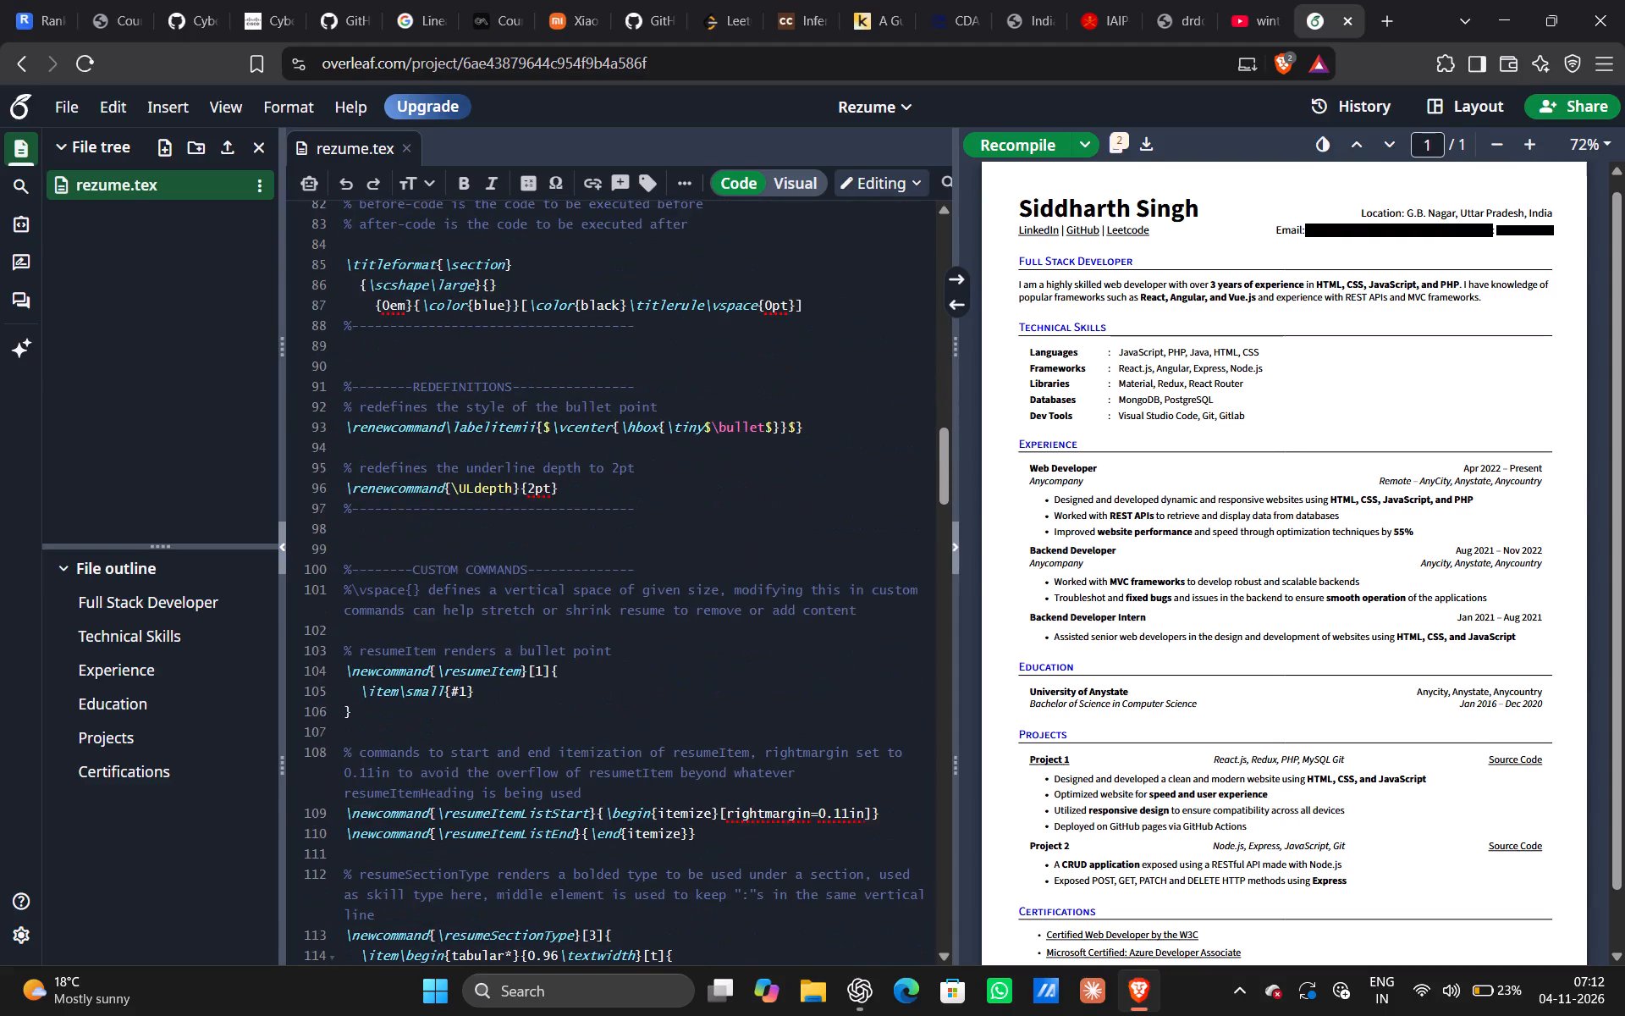
scroll(546, 457, "down", 2)
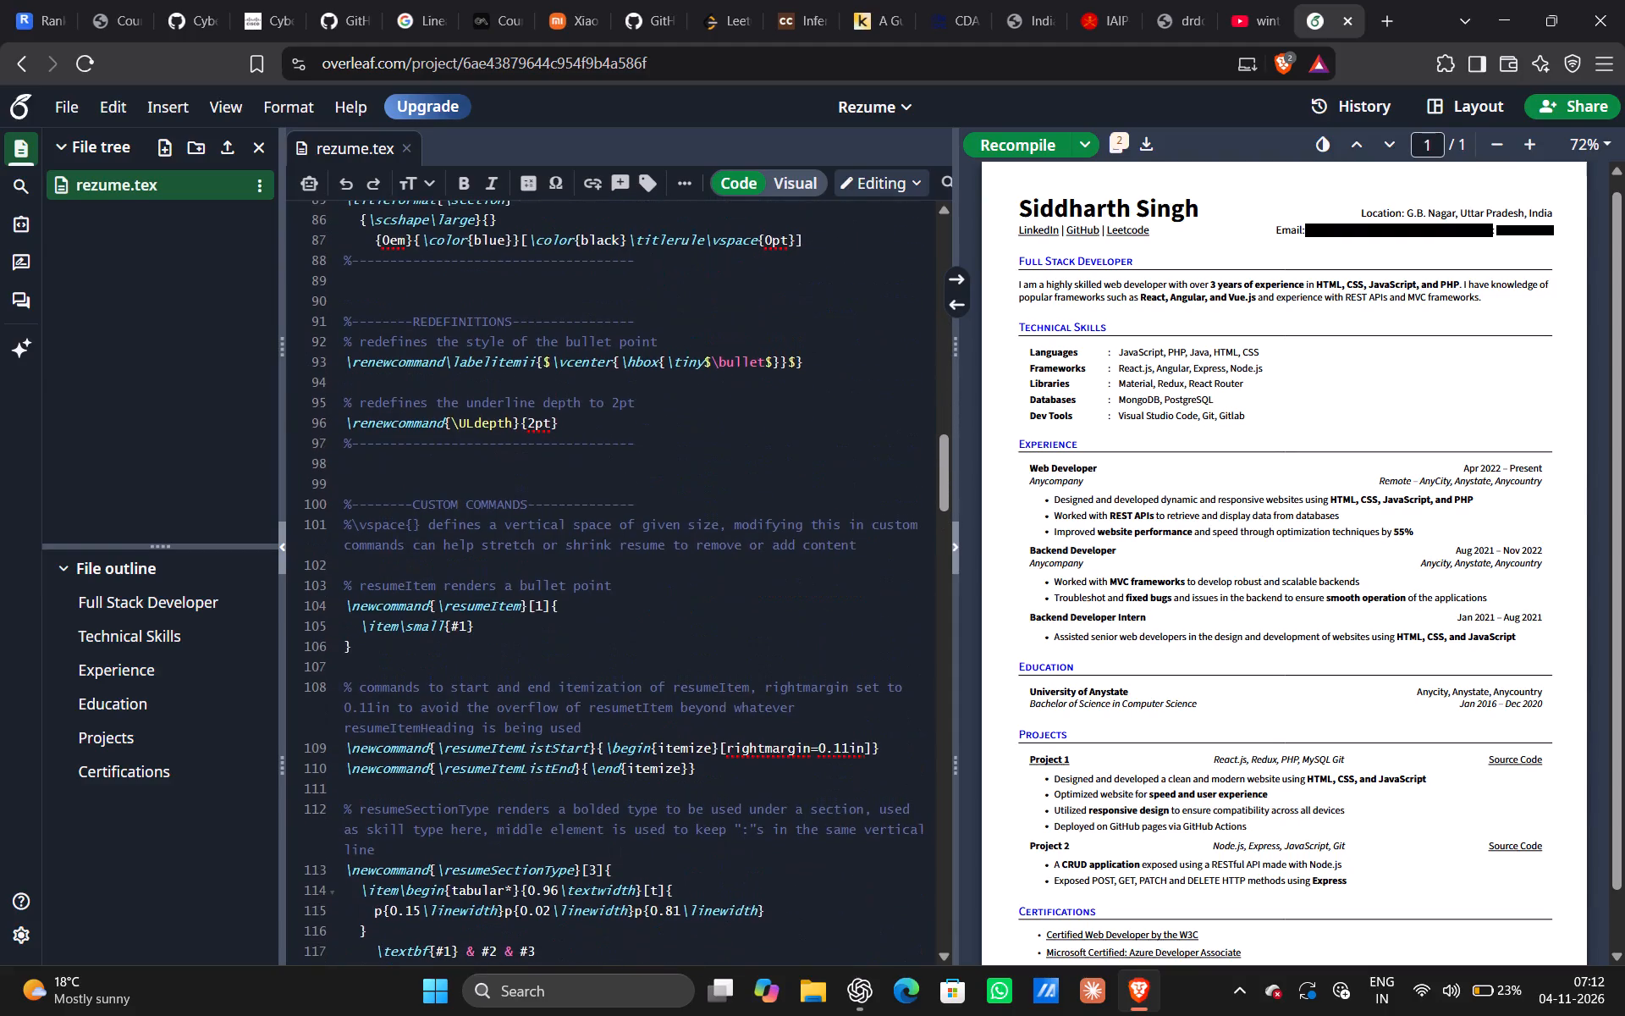
scroll(546, 457, "down", 2)
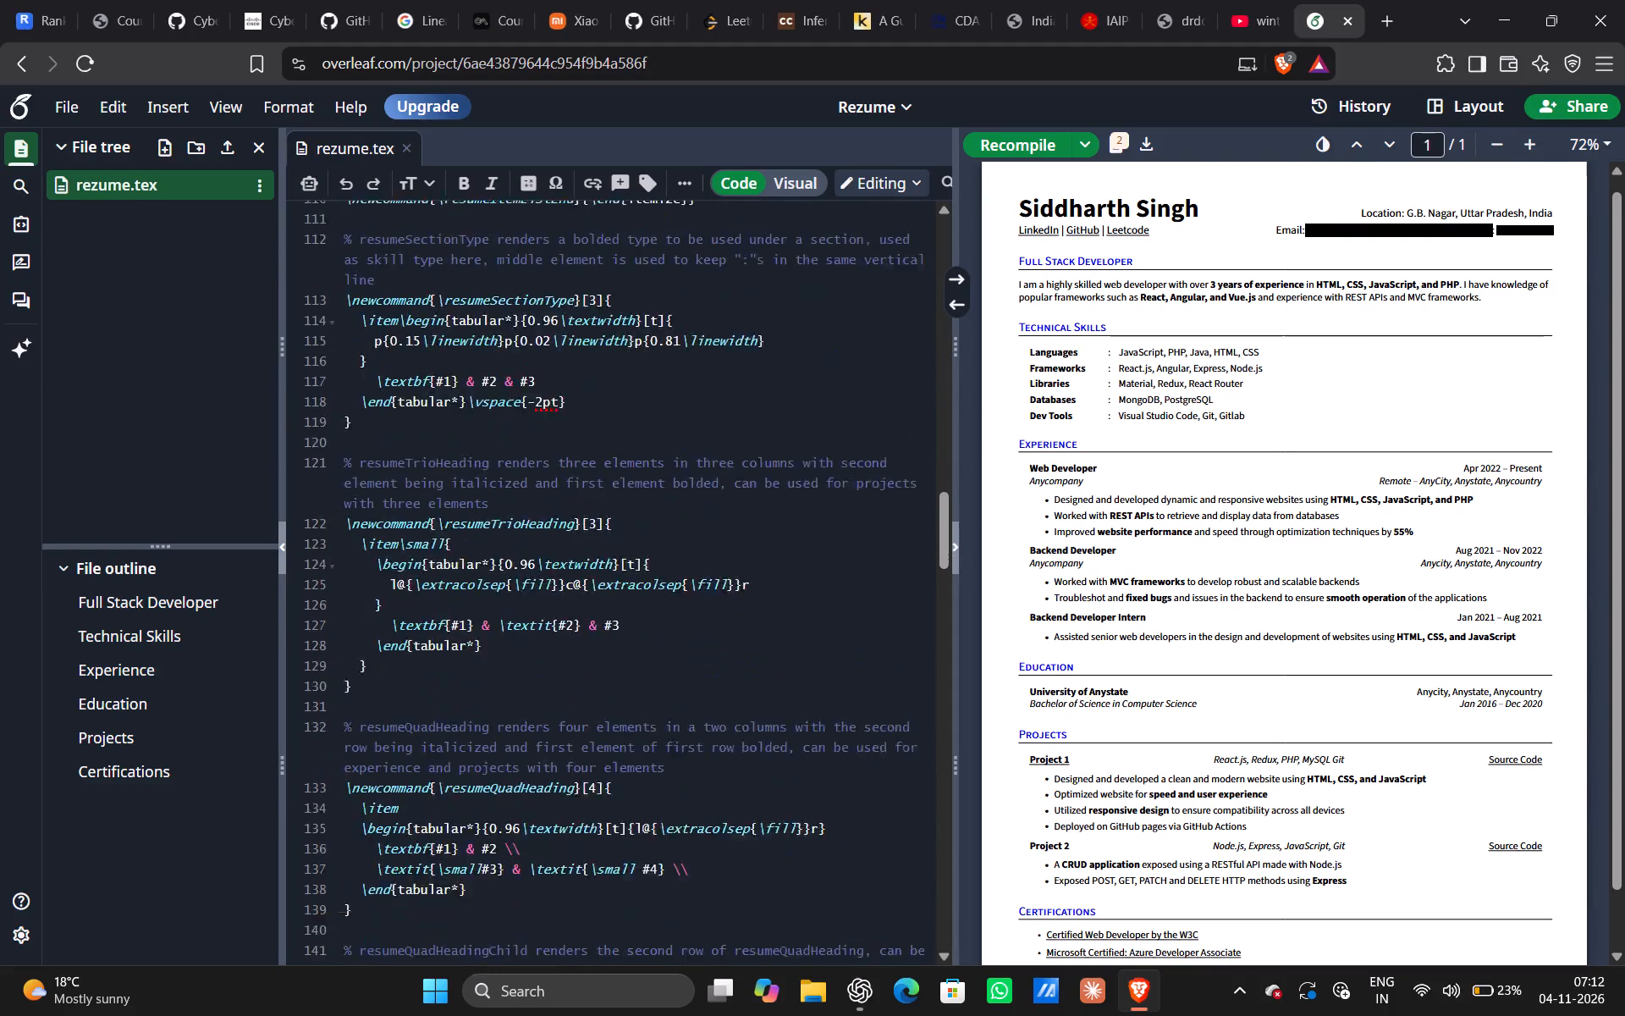
scroll(546, 457, "down", 1)
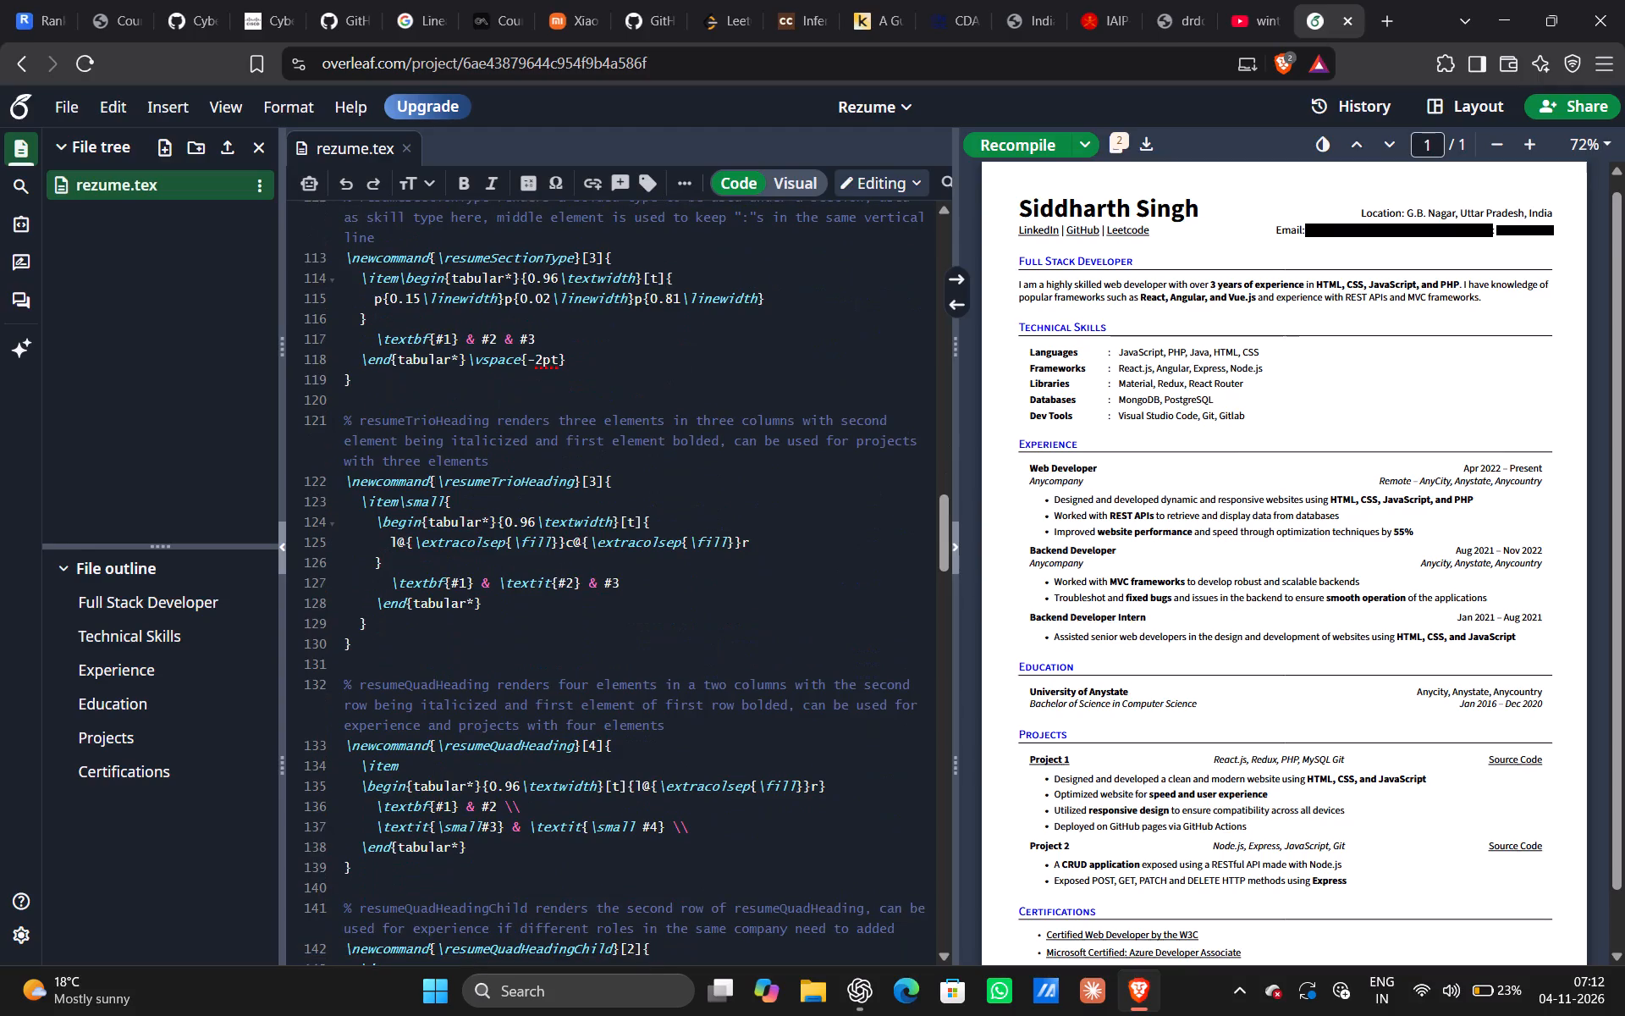
scroll(546, 457, "down", 1)
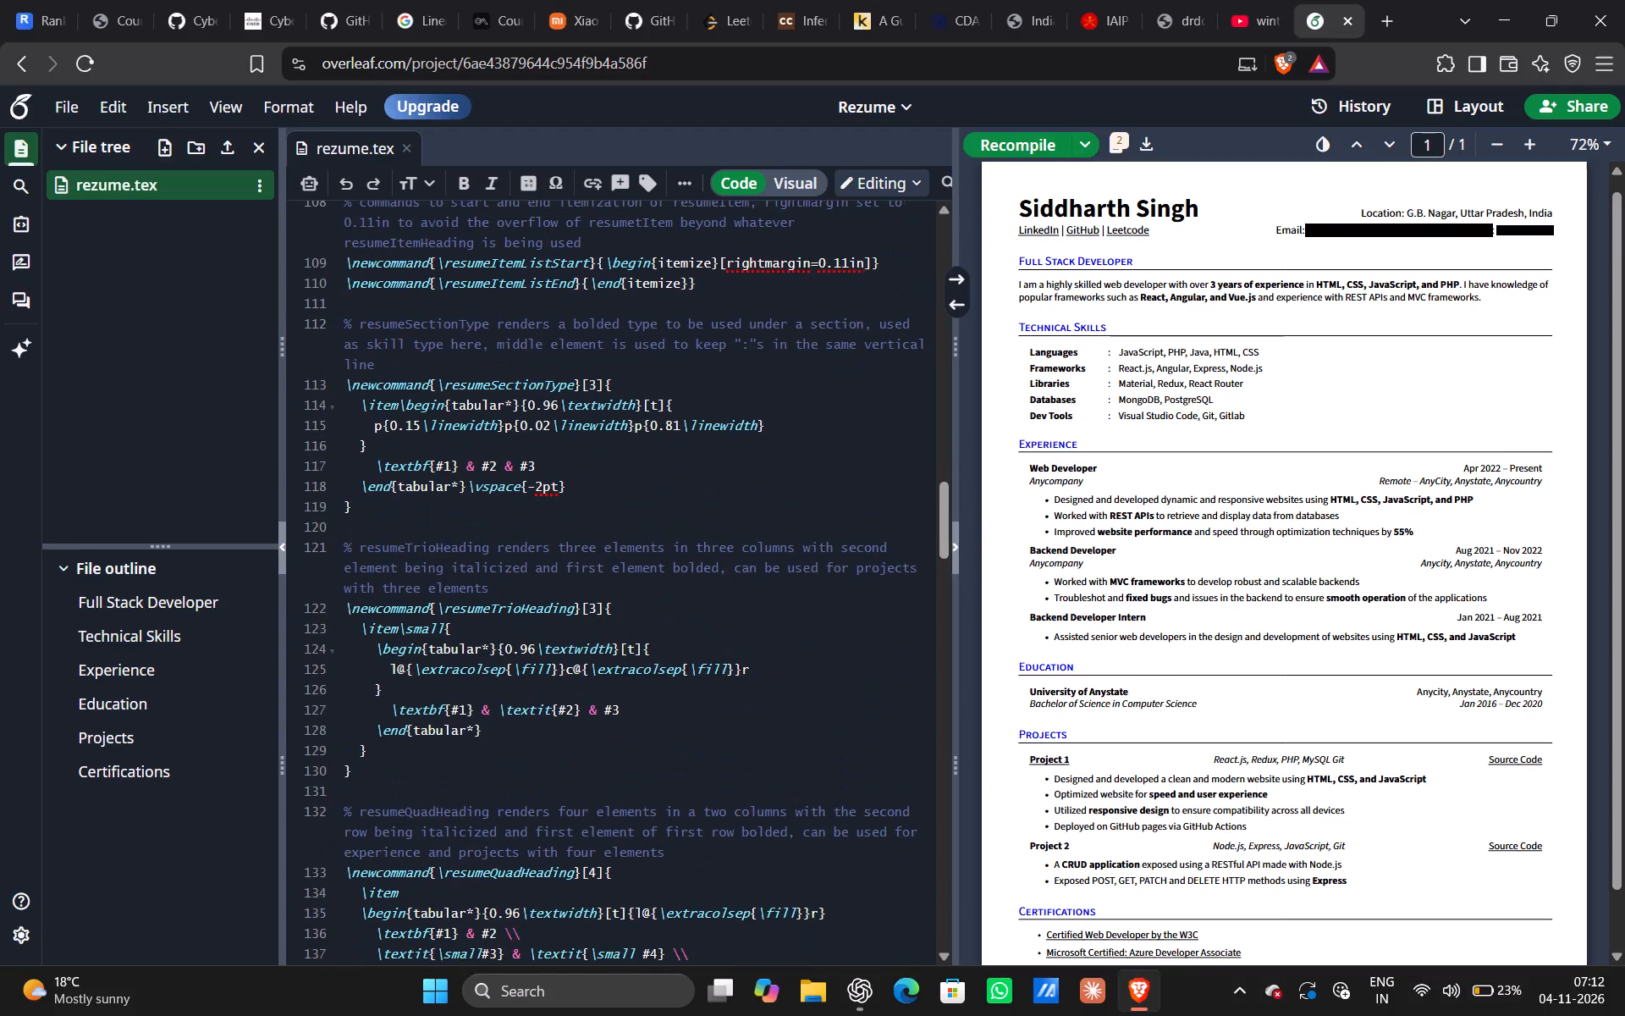
scroll(546, 457, "down", 3)
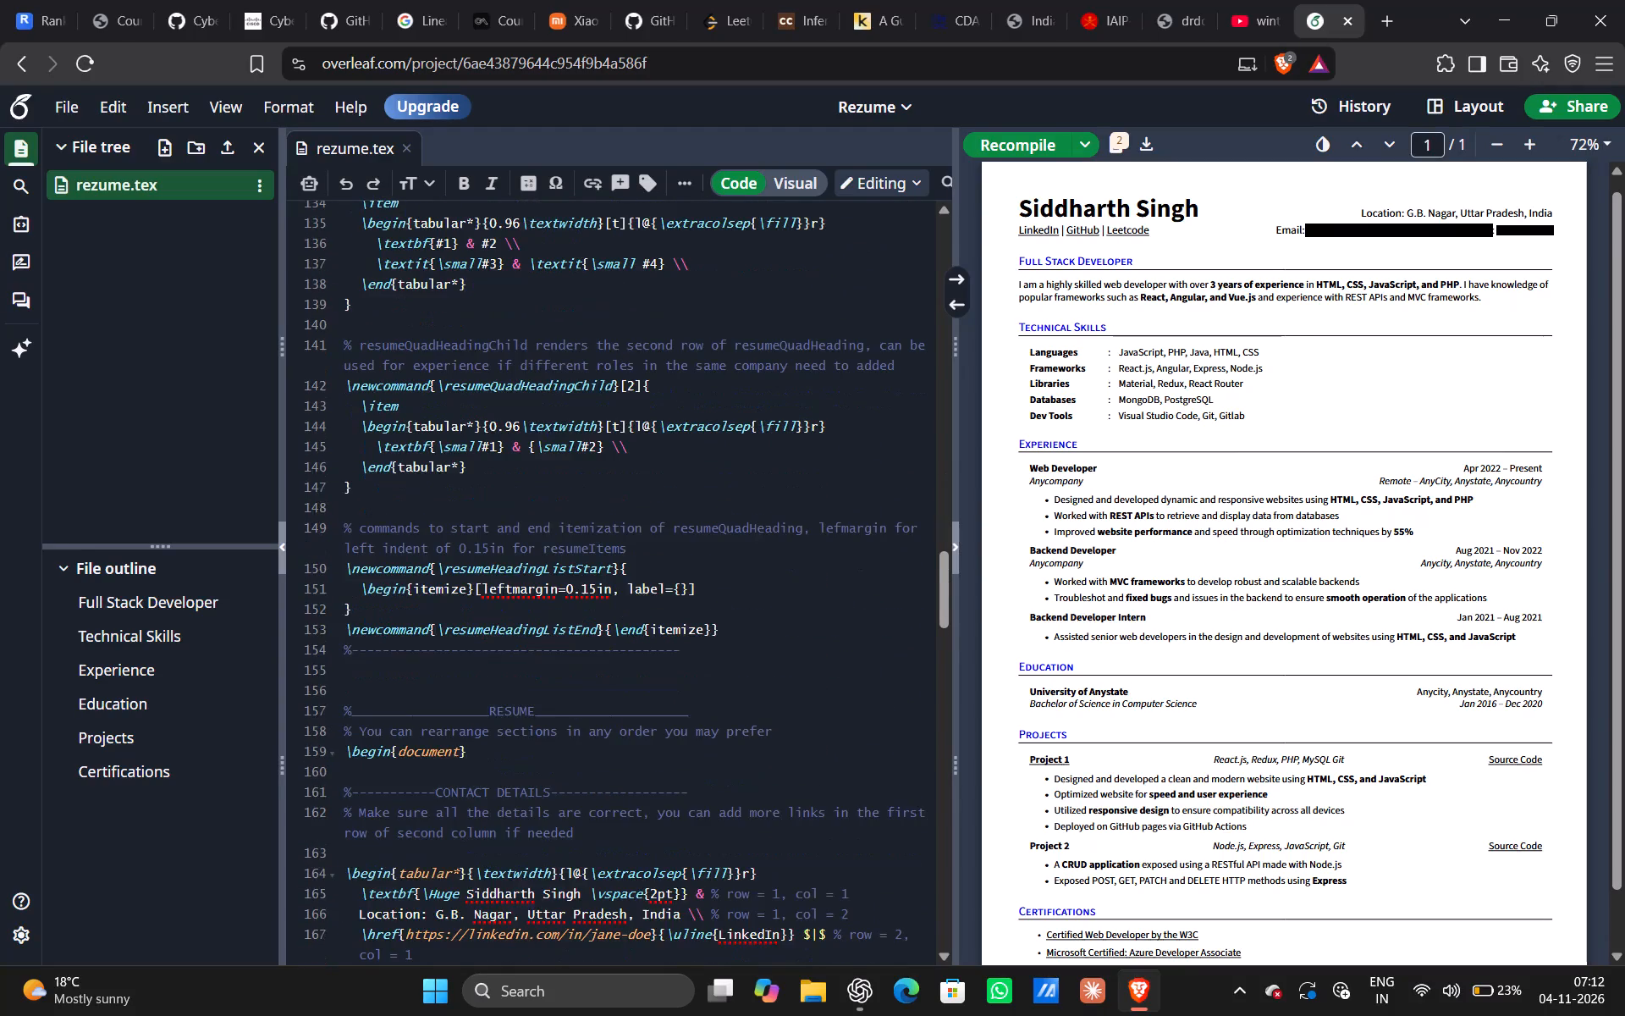
scroll(546, 457, "down", 3)
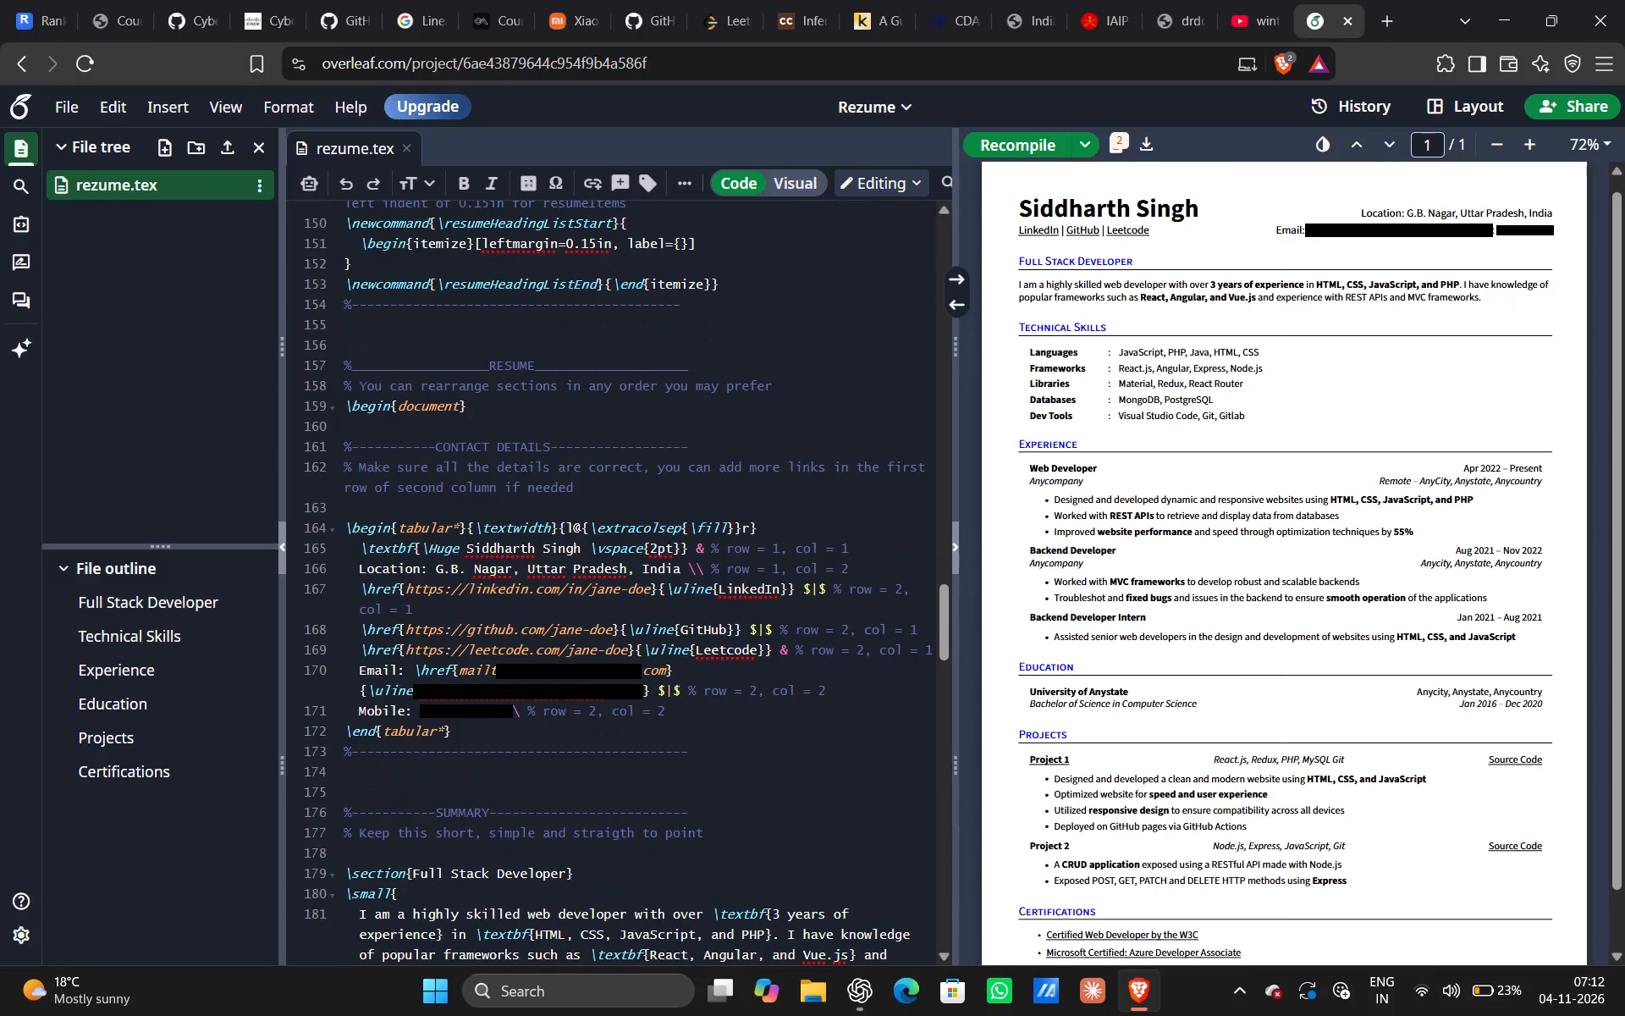
Open the user's own LinkedIn profile in a new tab and copy the profile identifier from the end of its URL.
left_click(1383, 19)
type("li")
left_click(1004, 94)
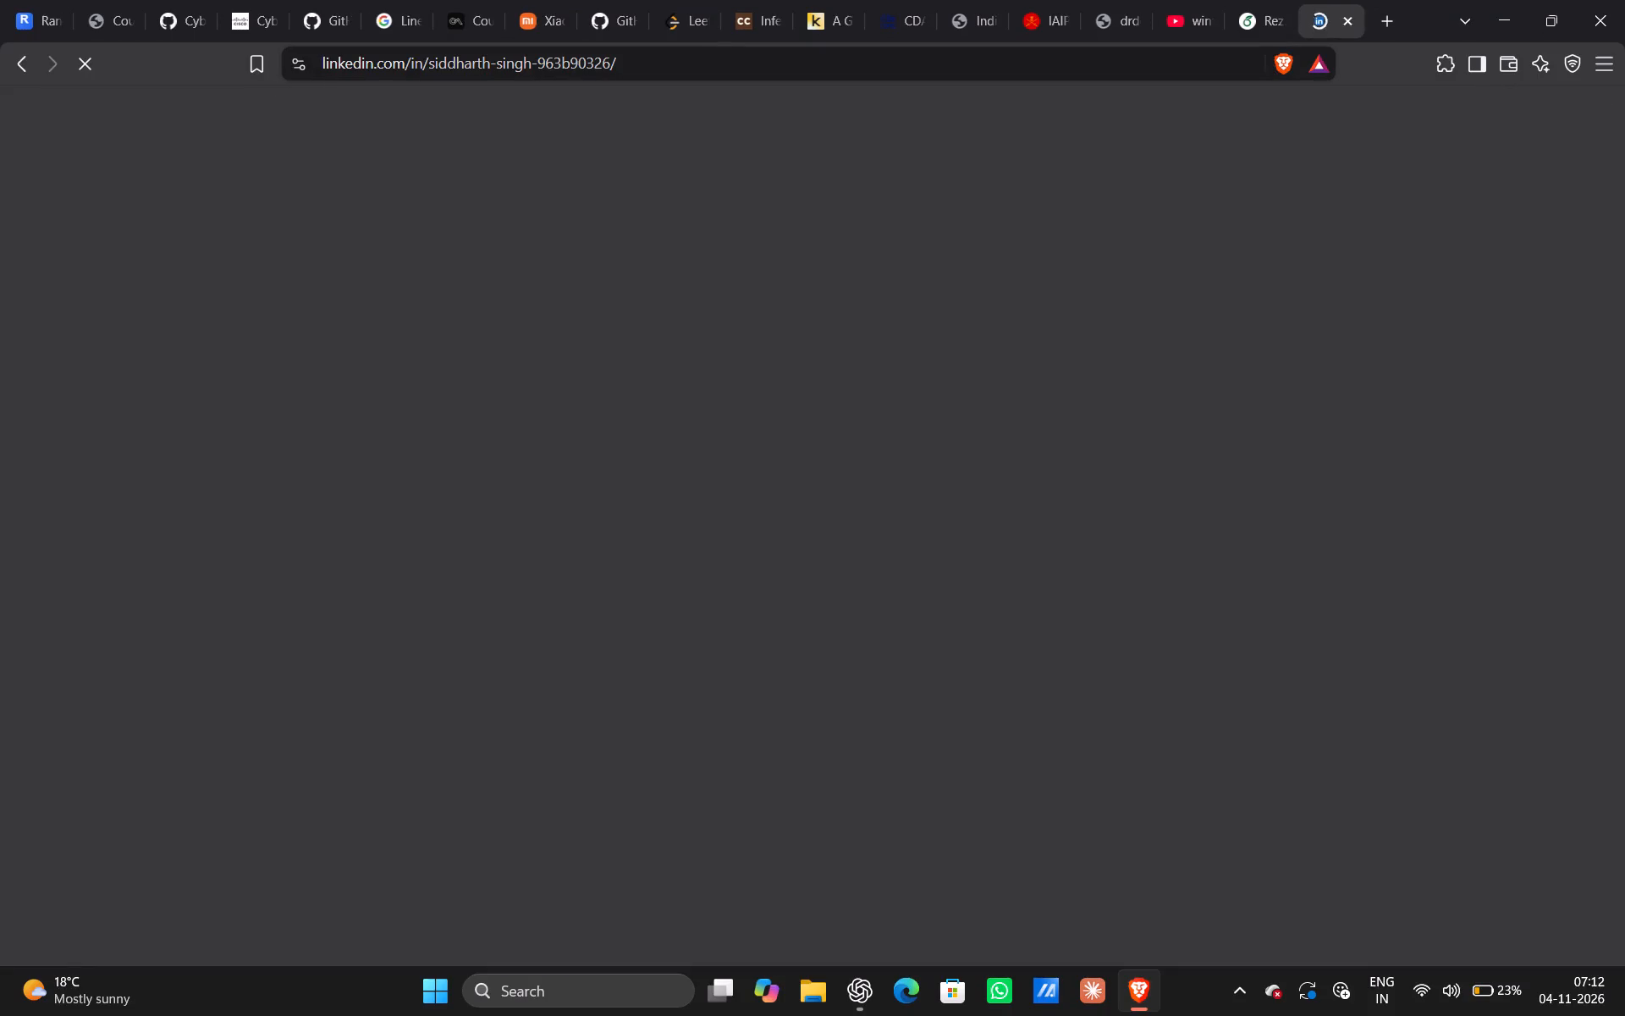
left_click_drag(620, 65, 427, 73)
key("ctrl+c")
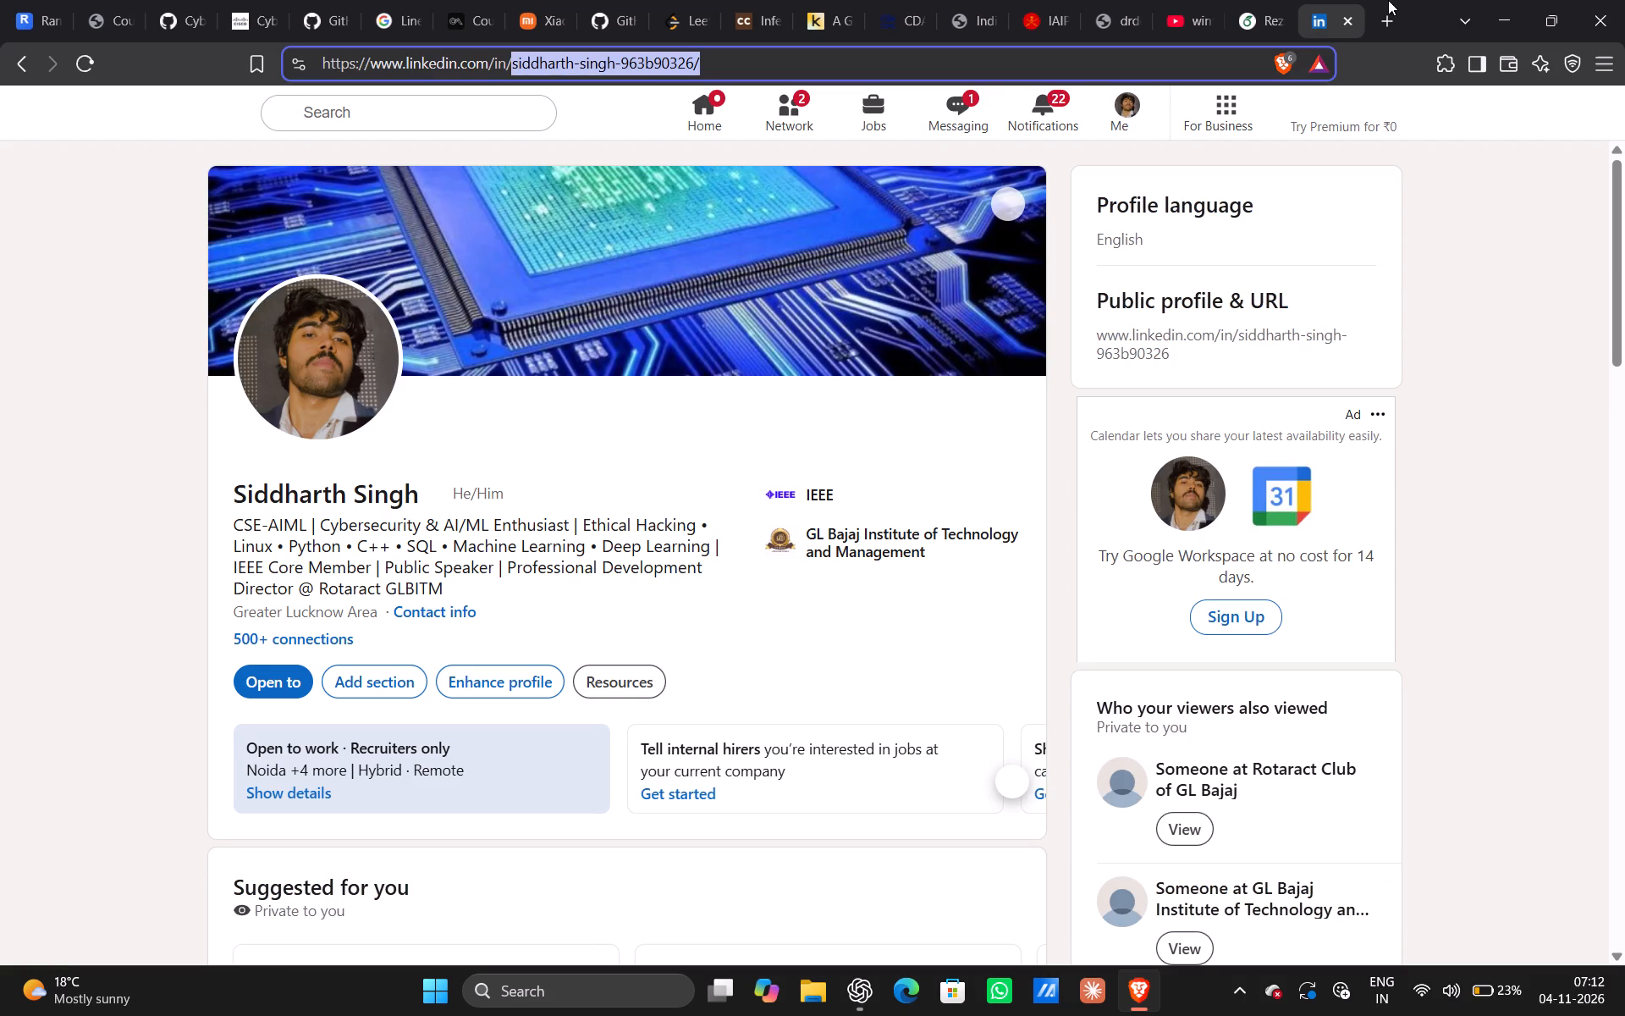
Close the LinkedIn profile and replace the jane-doe placeholder in rezume.tex's LinkedIn link with the copied profile identifier.
left_click(1342, 15)
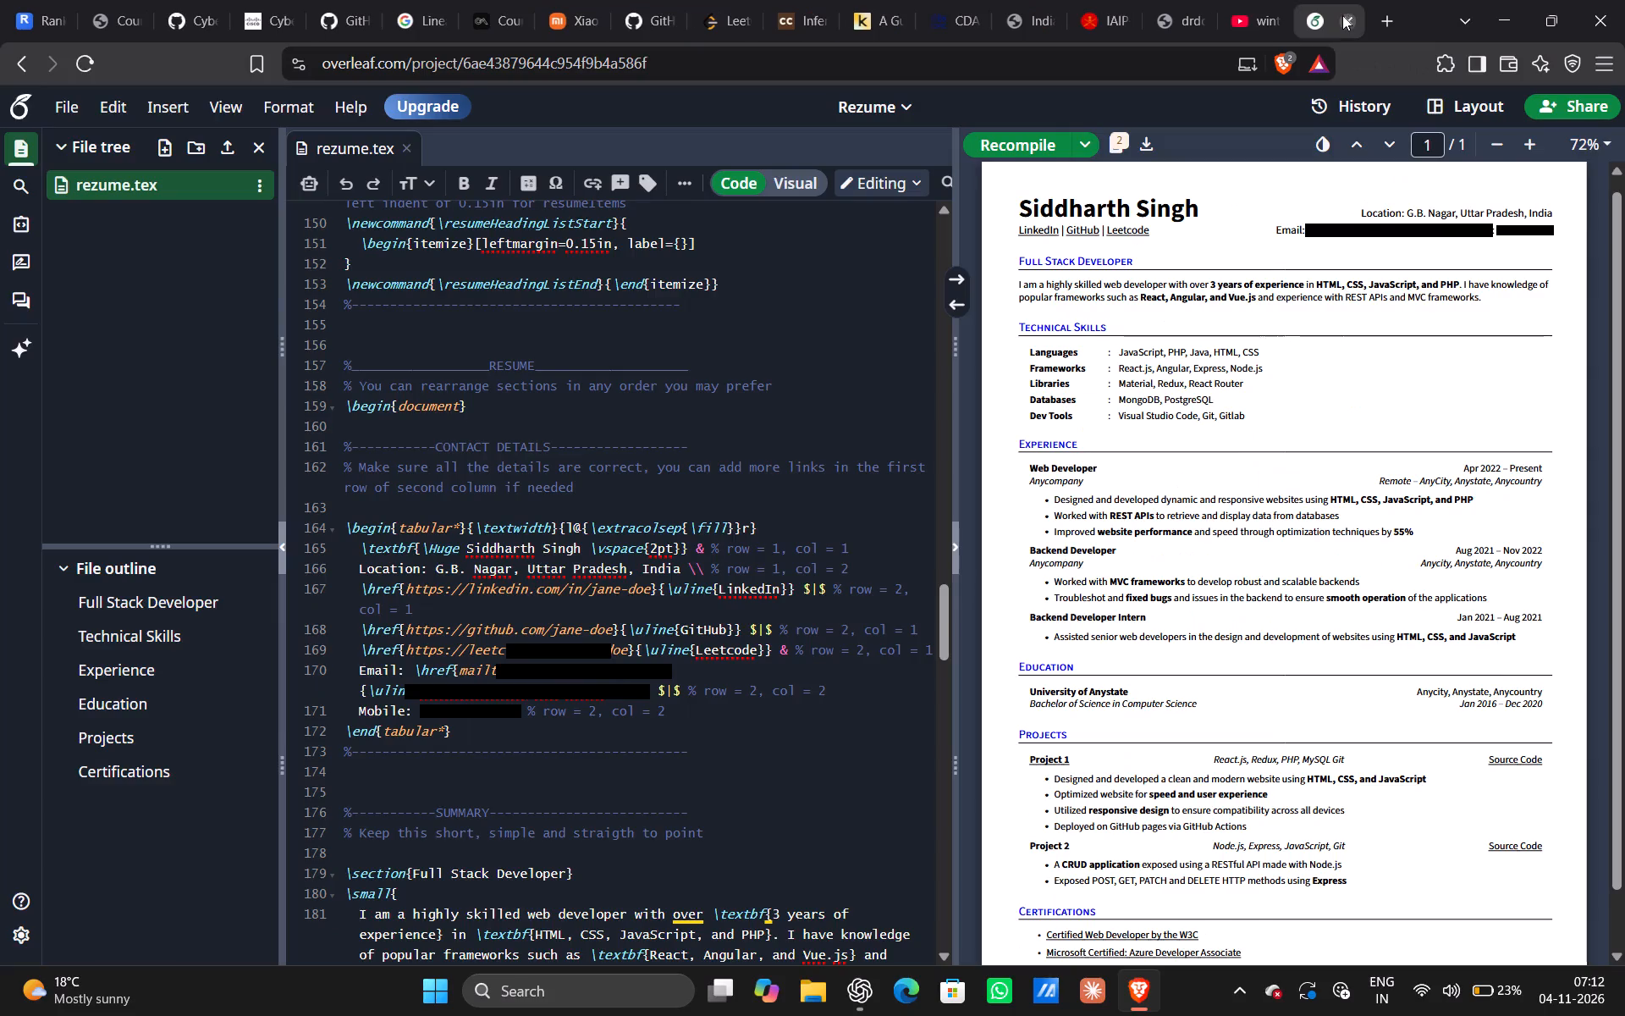
left_click(651, 593)
key("BackSpace")
key("BackSpace")
key("BackSpace")
key("BackSpace")
key("BackSpace")
key("BackSpace")
key("BackSpace")
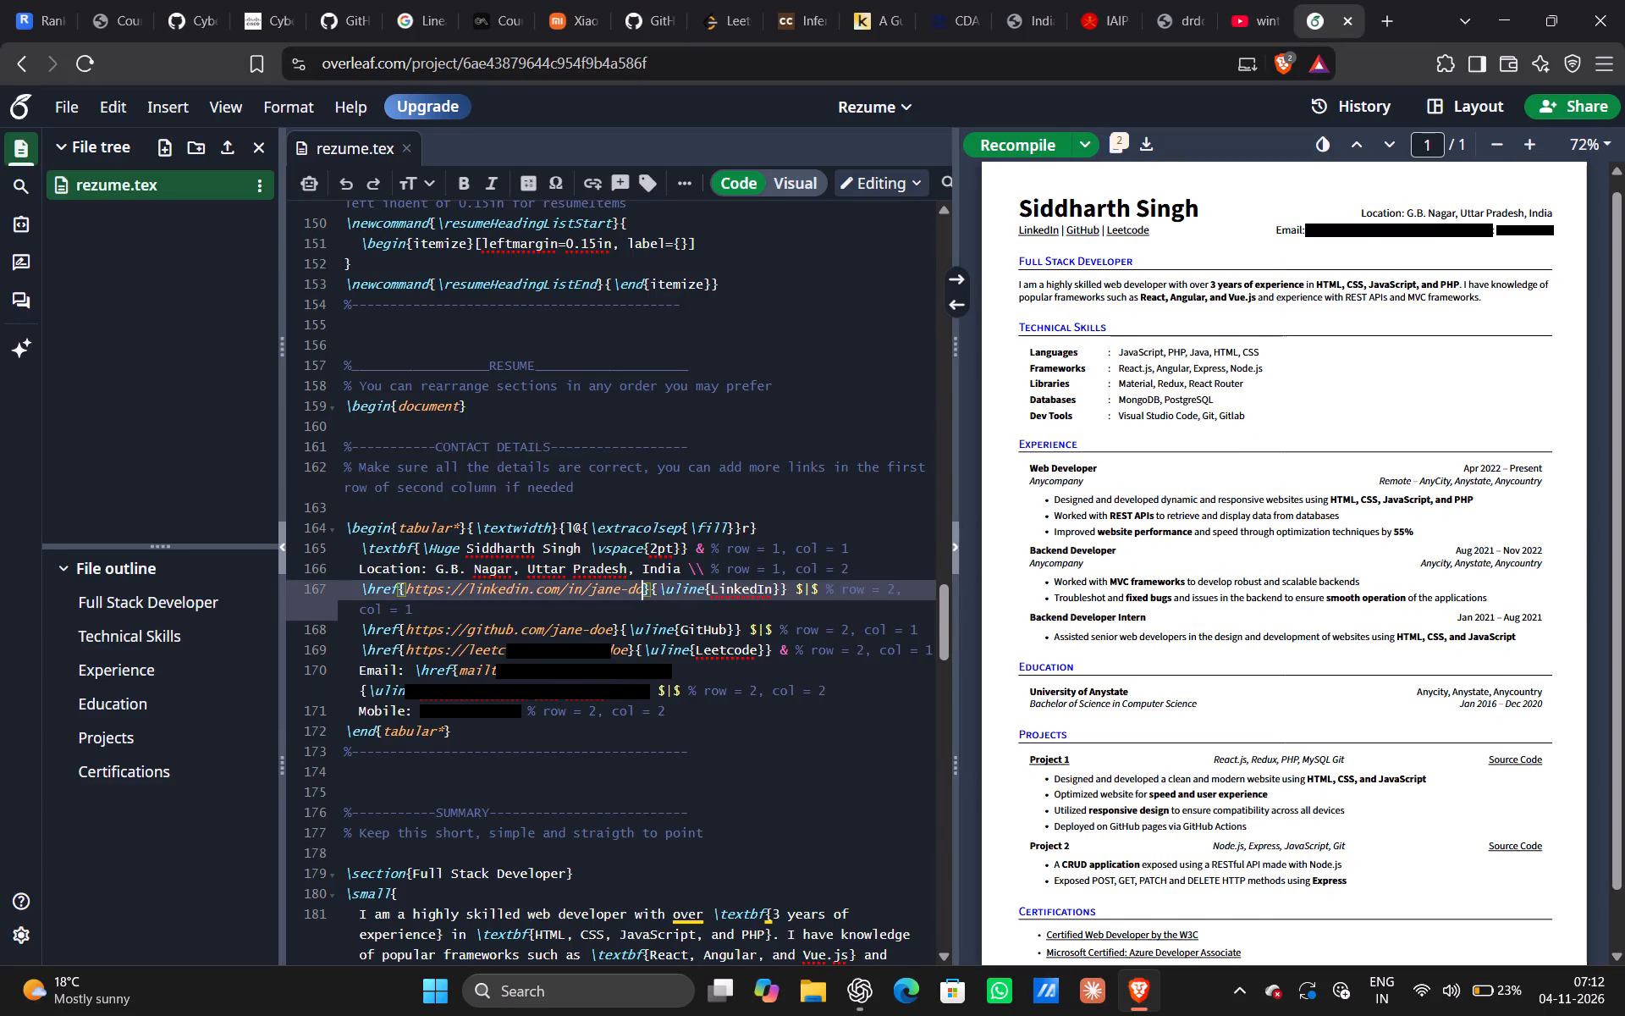
key("BackSpace")
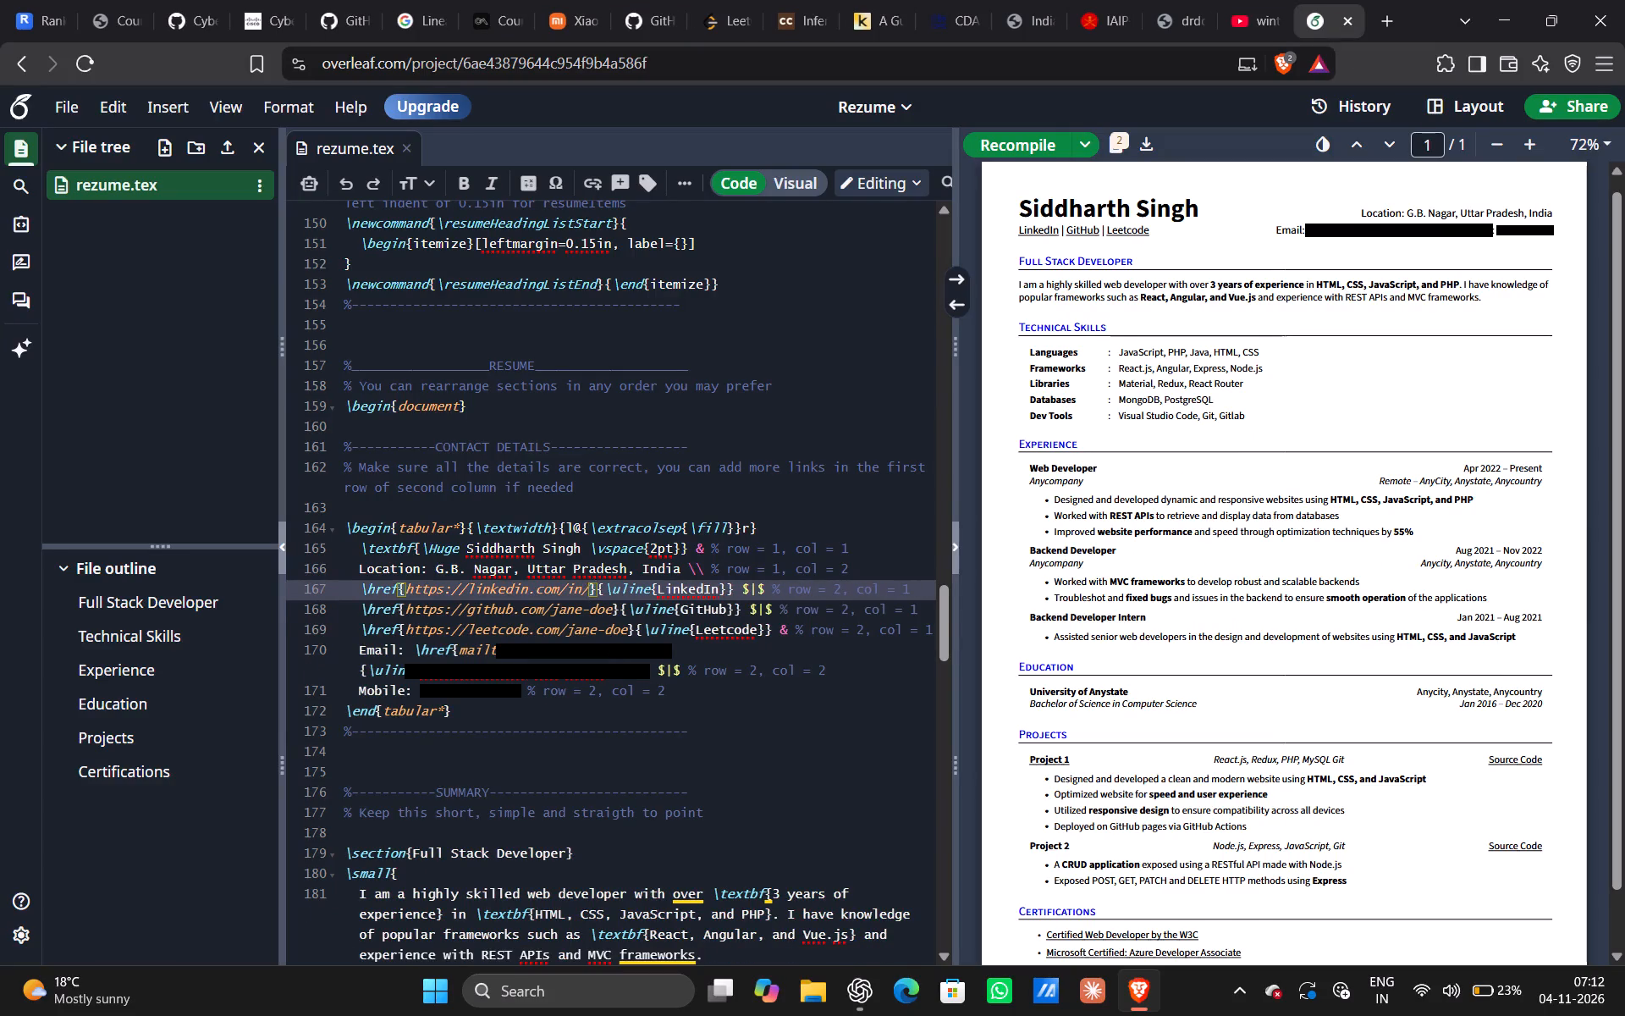
key("ctrl+v")
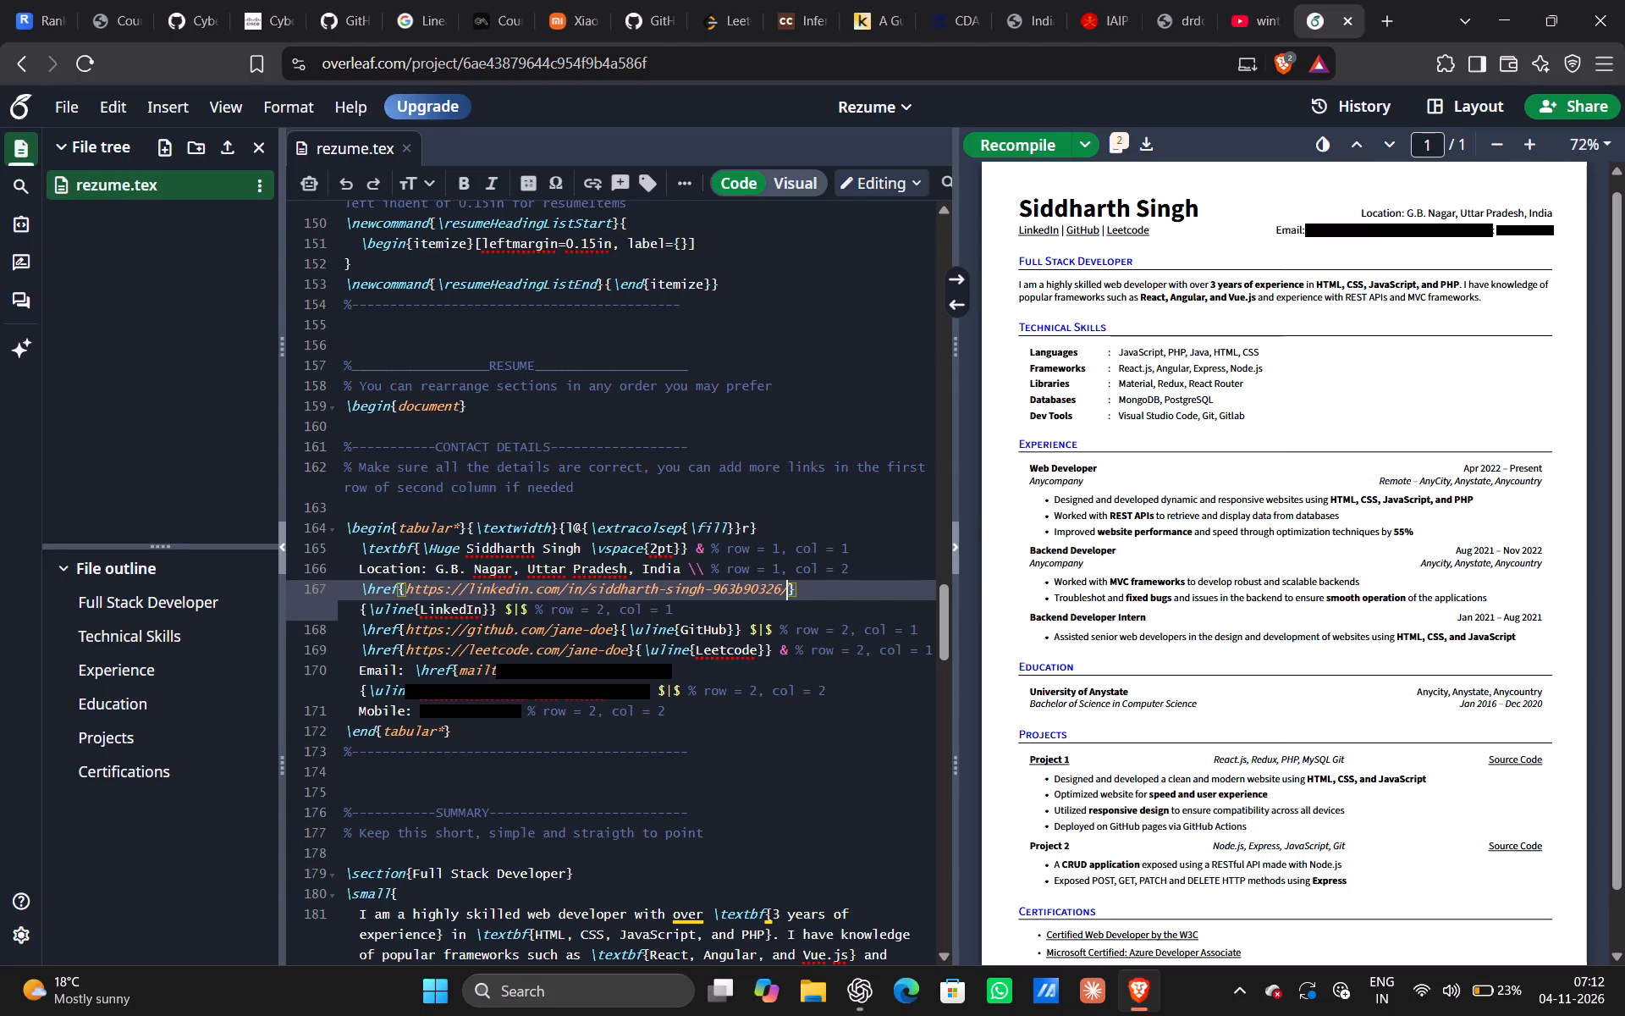
Replace the jane-doe placeholder in the GitHub link of the contact details with the user's own GitHub username.
left_click(611, 636)
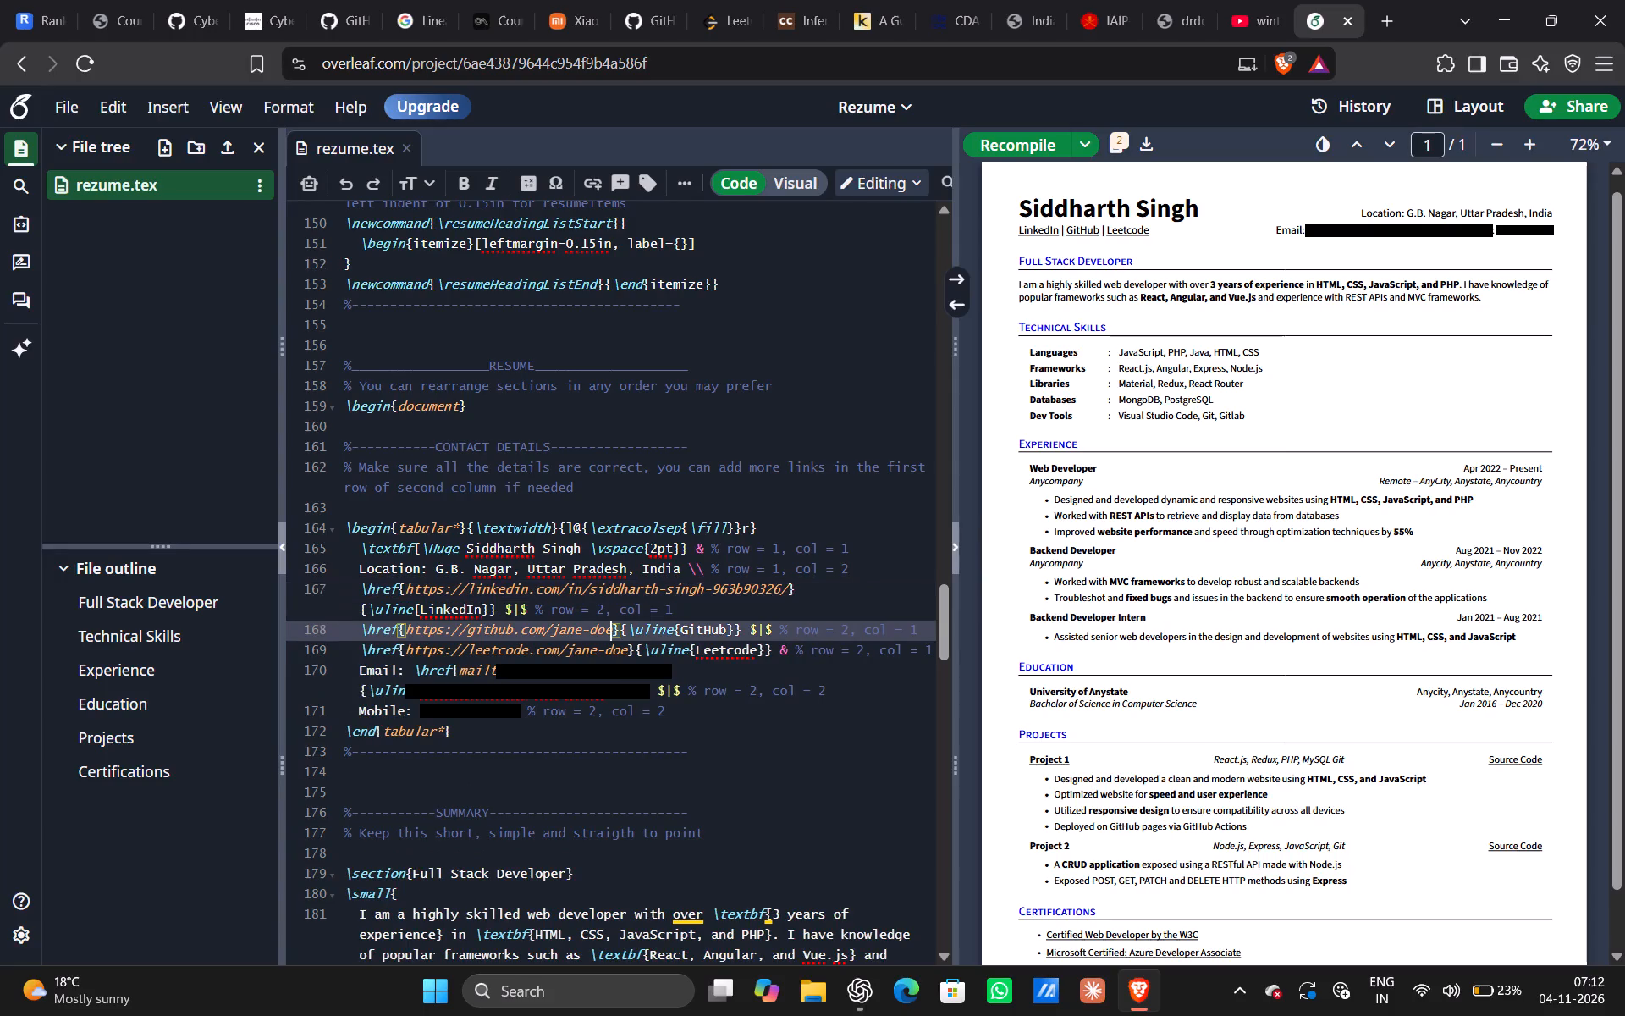
key("BackSpace")
key("BackSpace")
key("BackSpace")
key("BackSpace")
key("BackSpace")
key("BackSpace")
key("BackSpace")
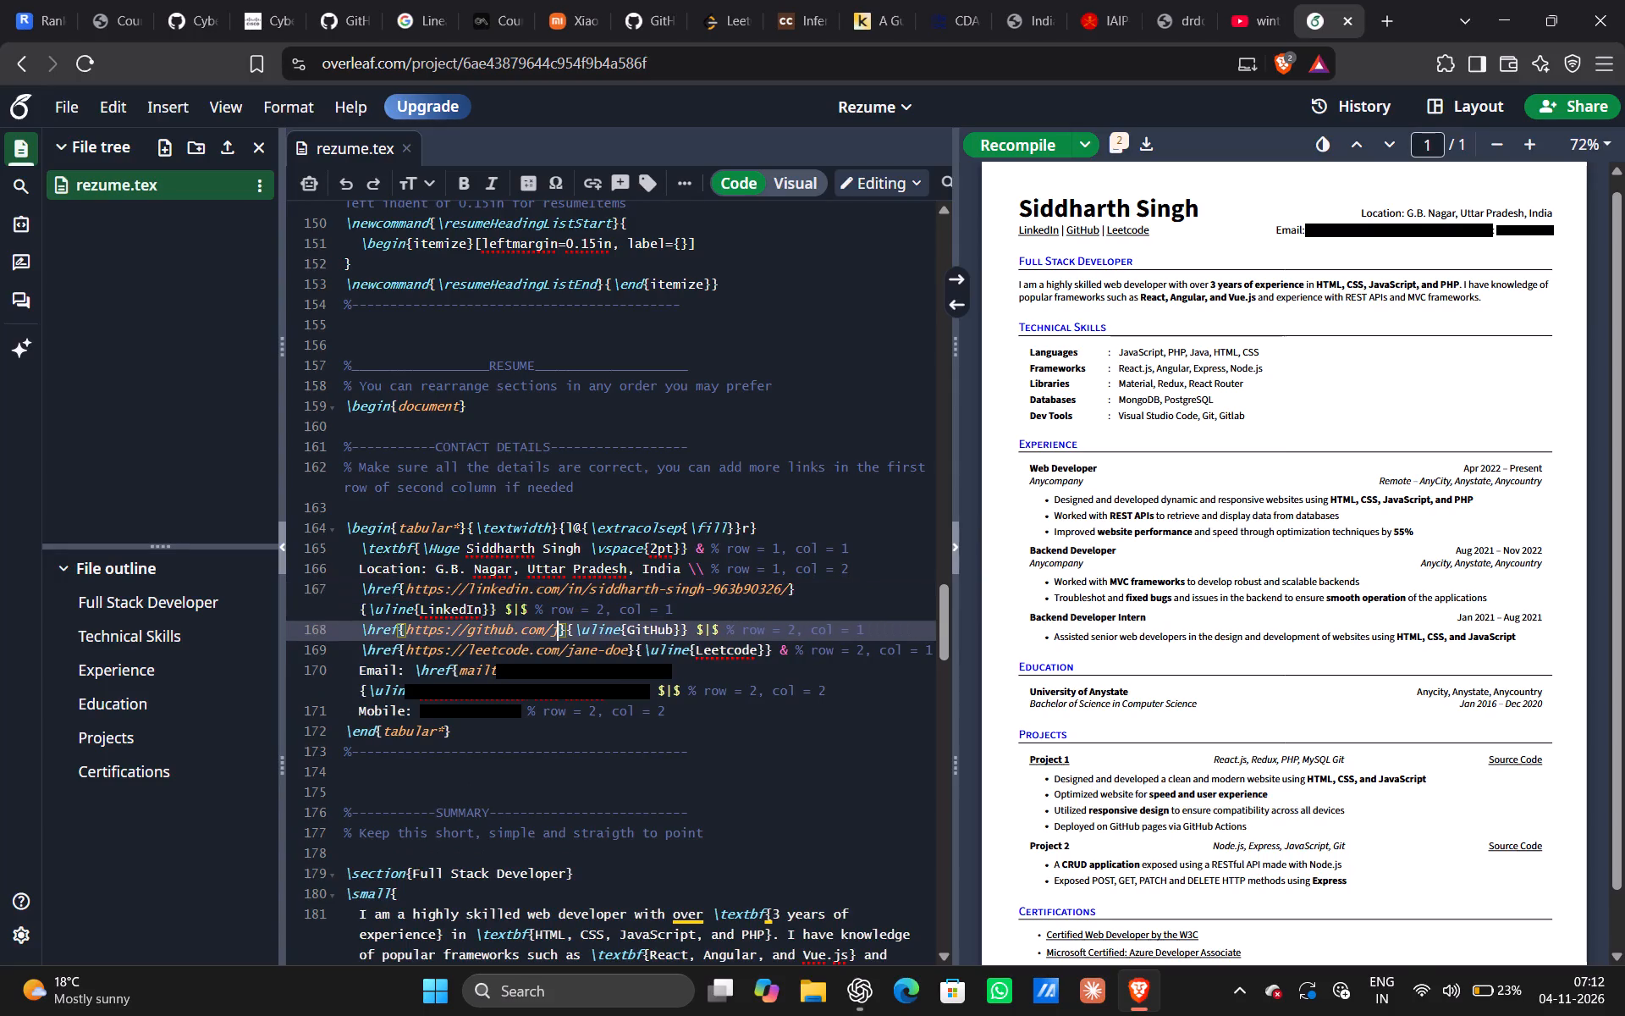
key("BackSpace")
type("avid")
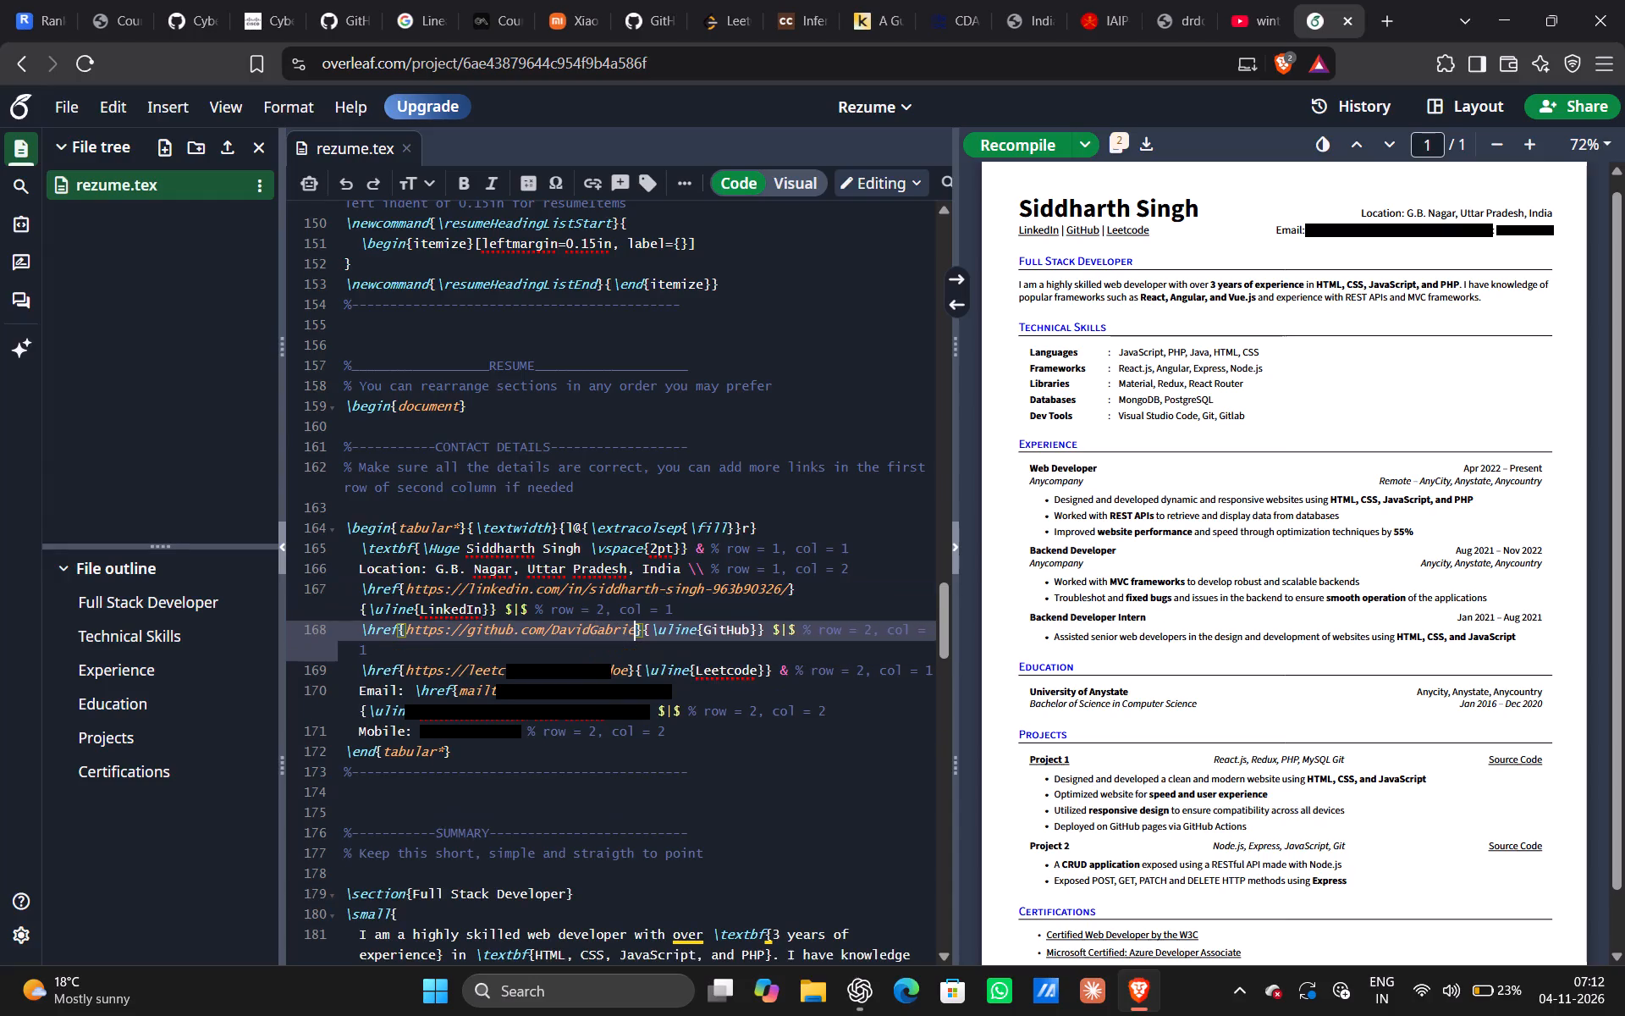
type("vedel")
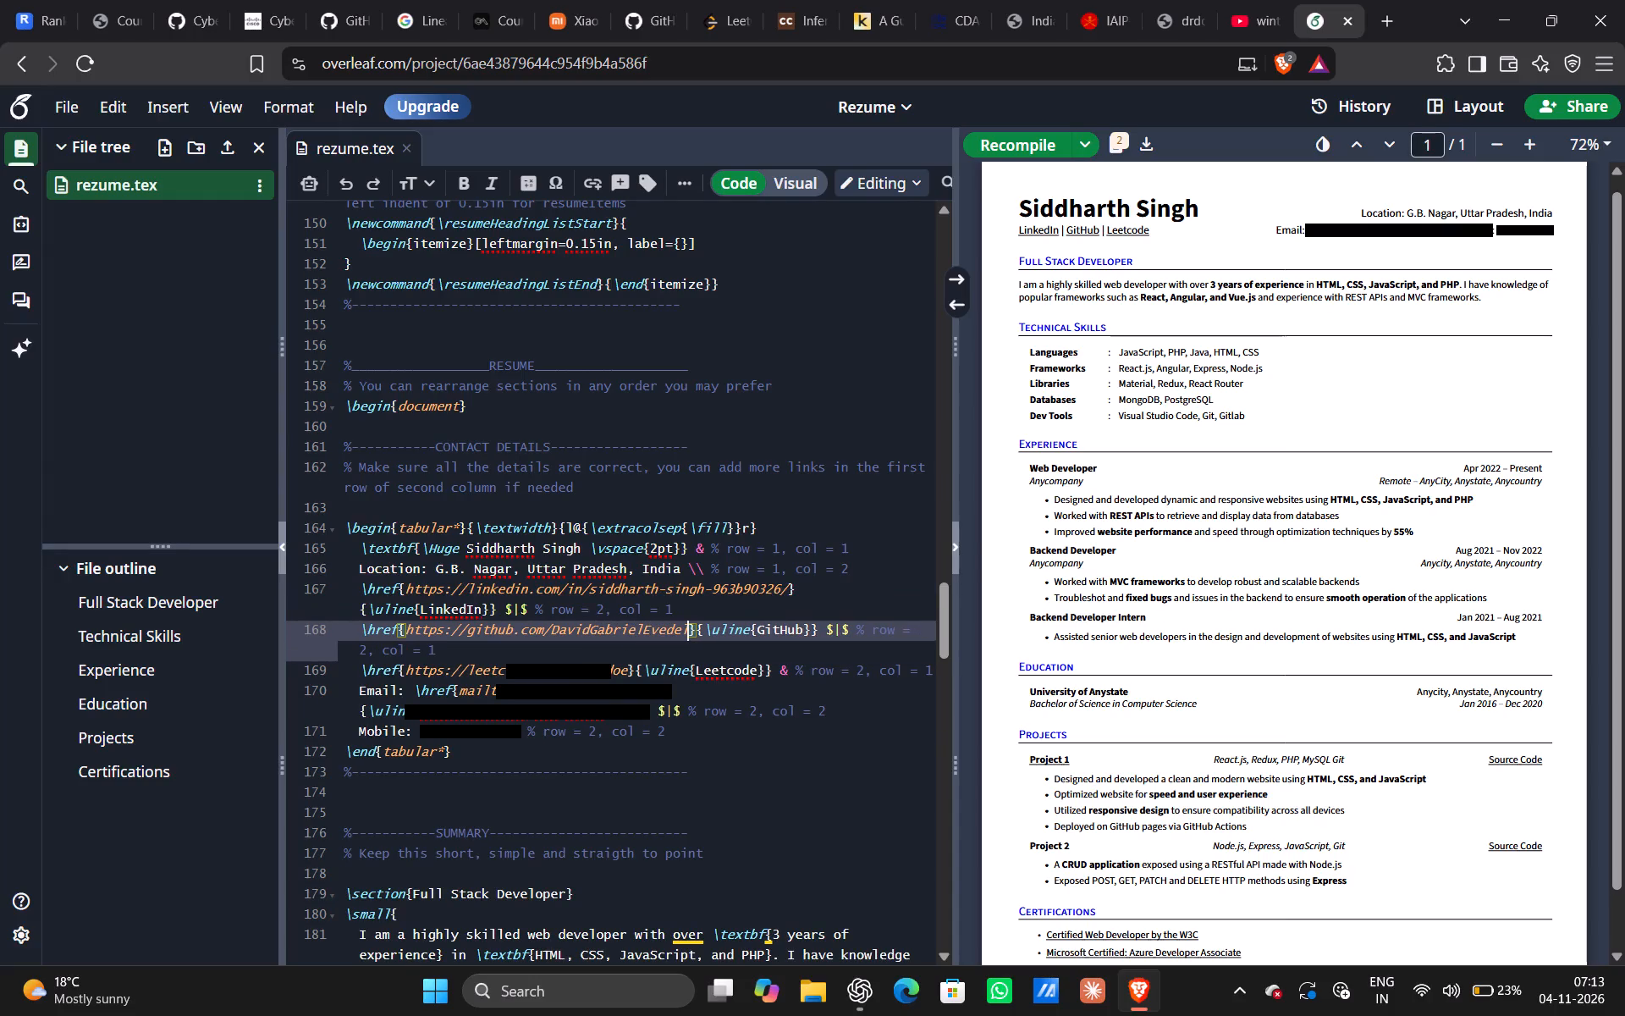
Switch to the already open LeetCode page.
left_click(724, 12)
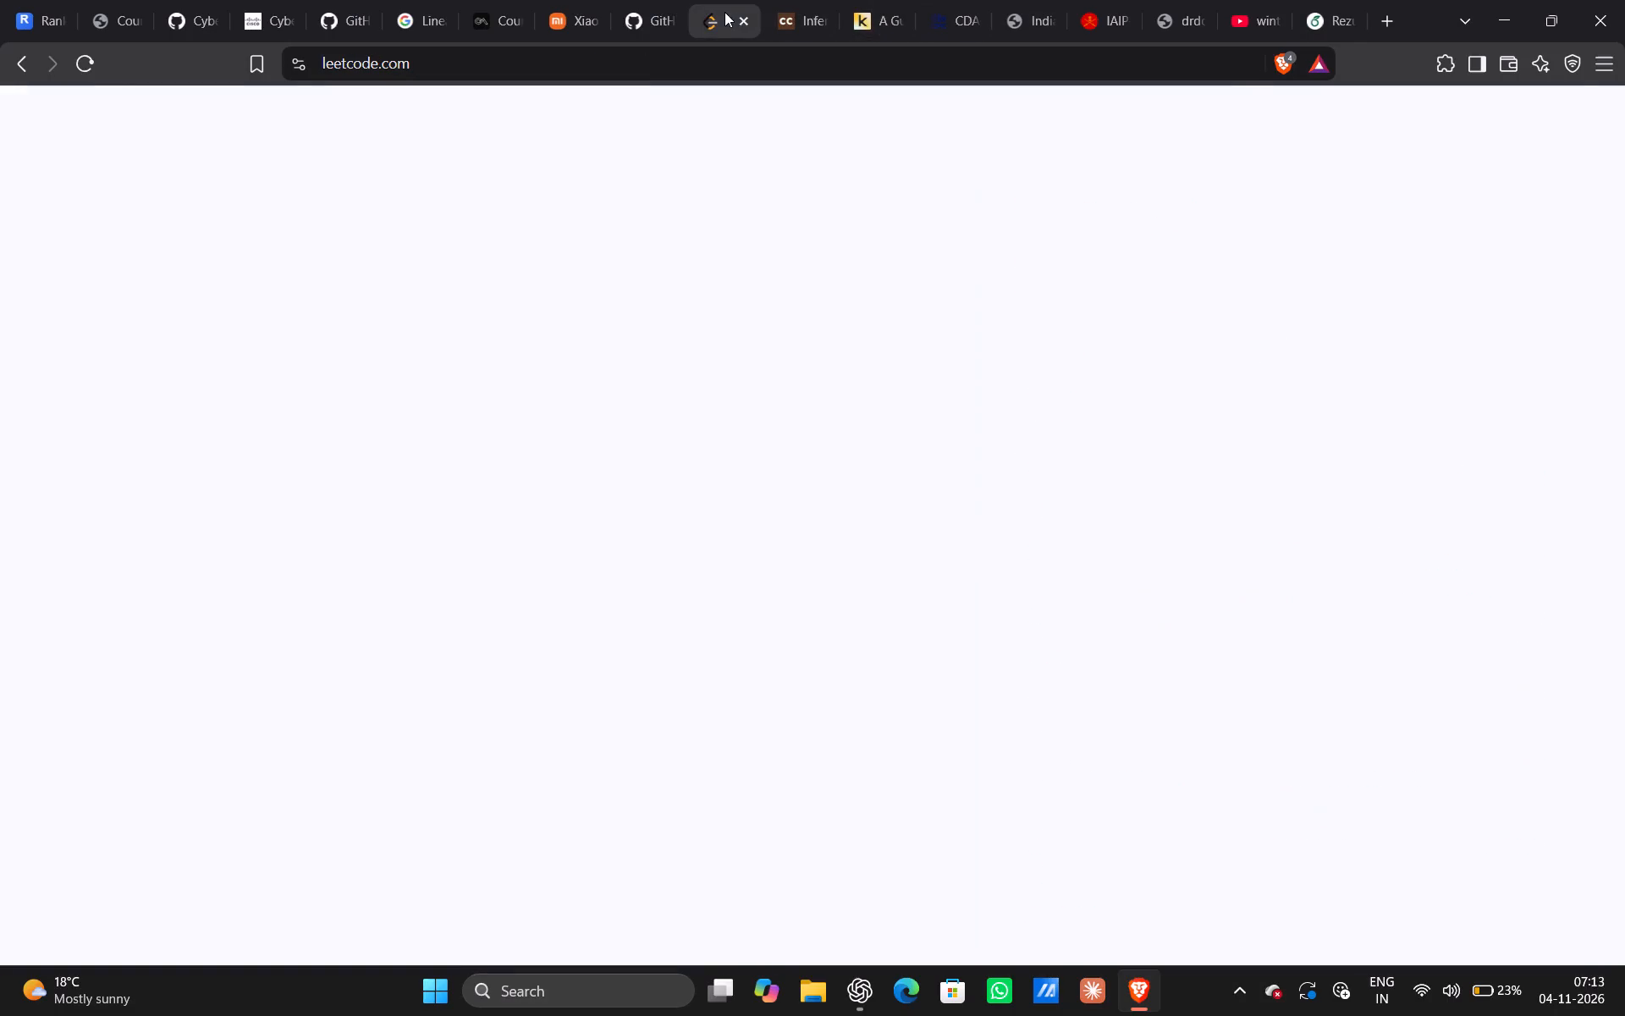
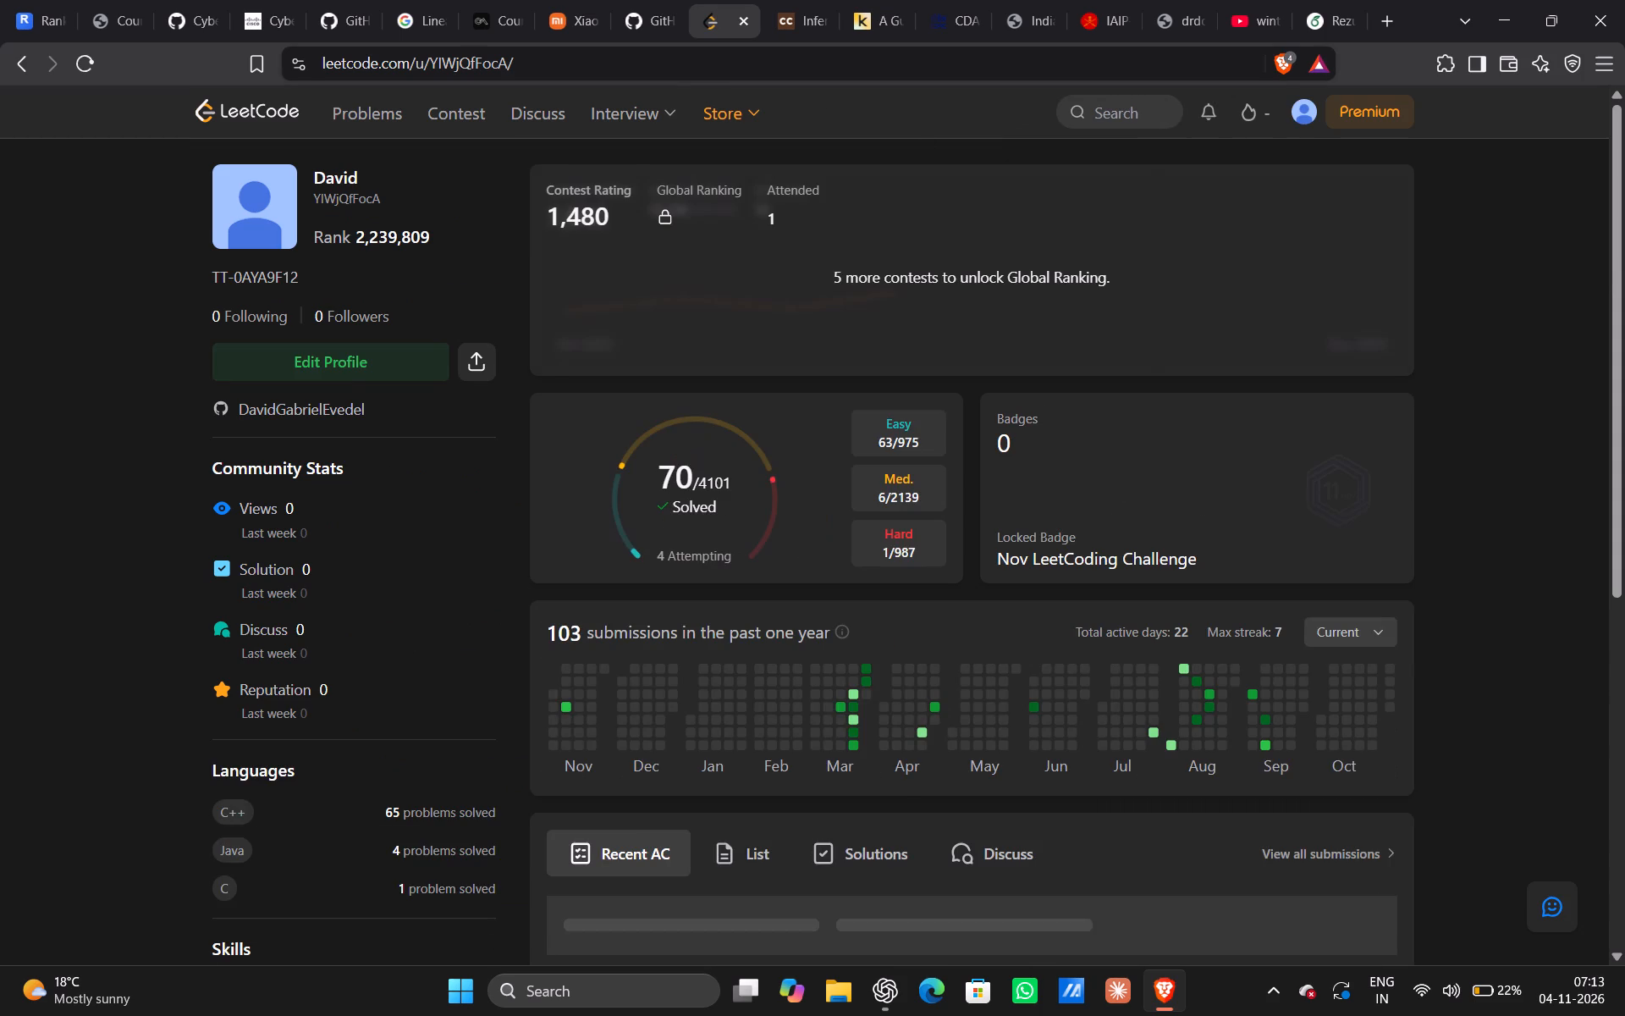
Copy the user's own profile identifier from the end of the LeetCode profile URL.
left_click_drag(519, 72, 427, 58)
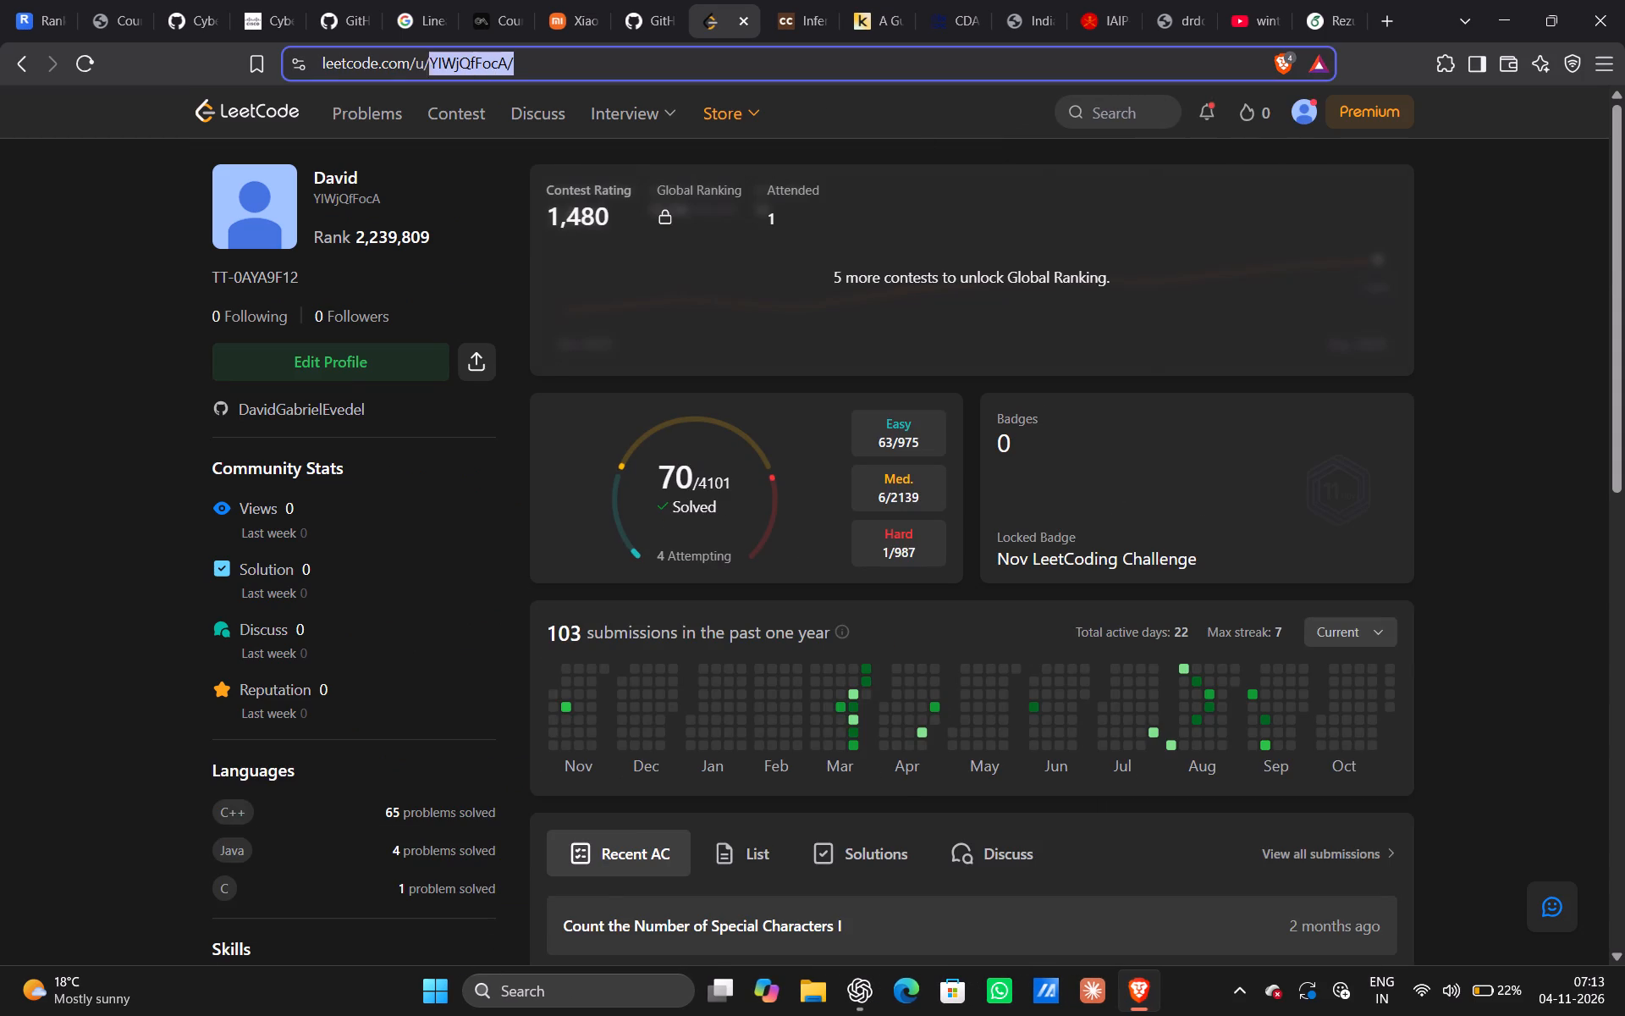
left_click_drag(427, 58, 432, 61)
left_click_drag(432, 61, 431, 59)
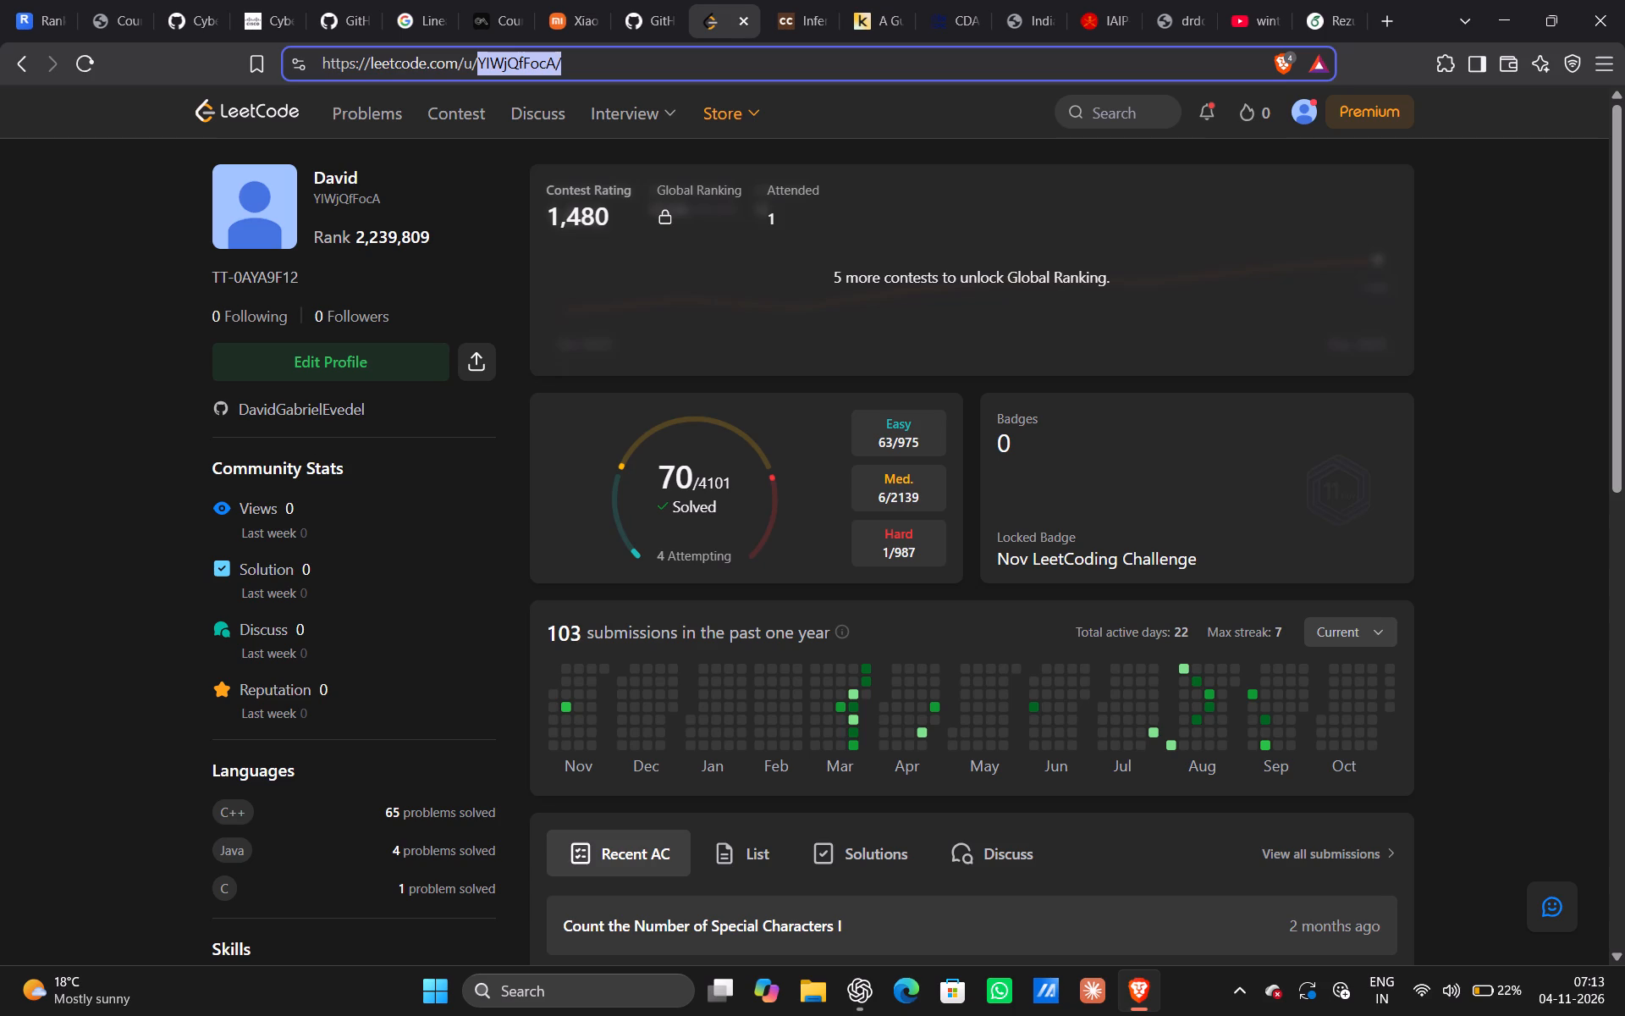
key("ctrl+c")
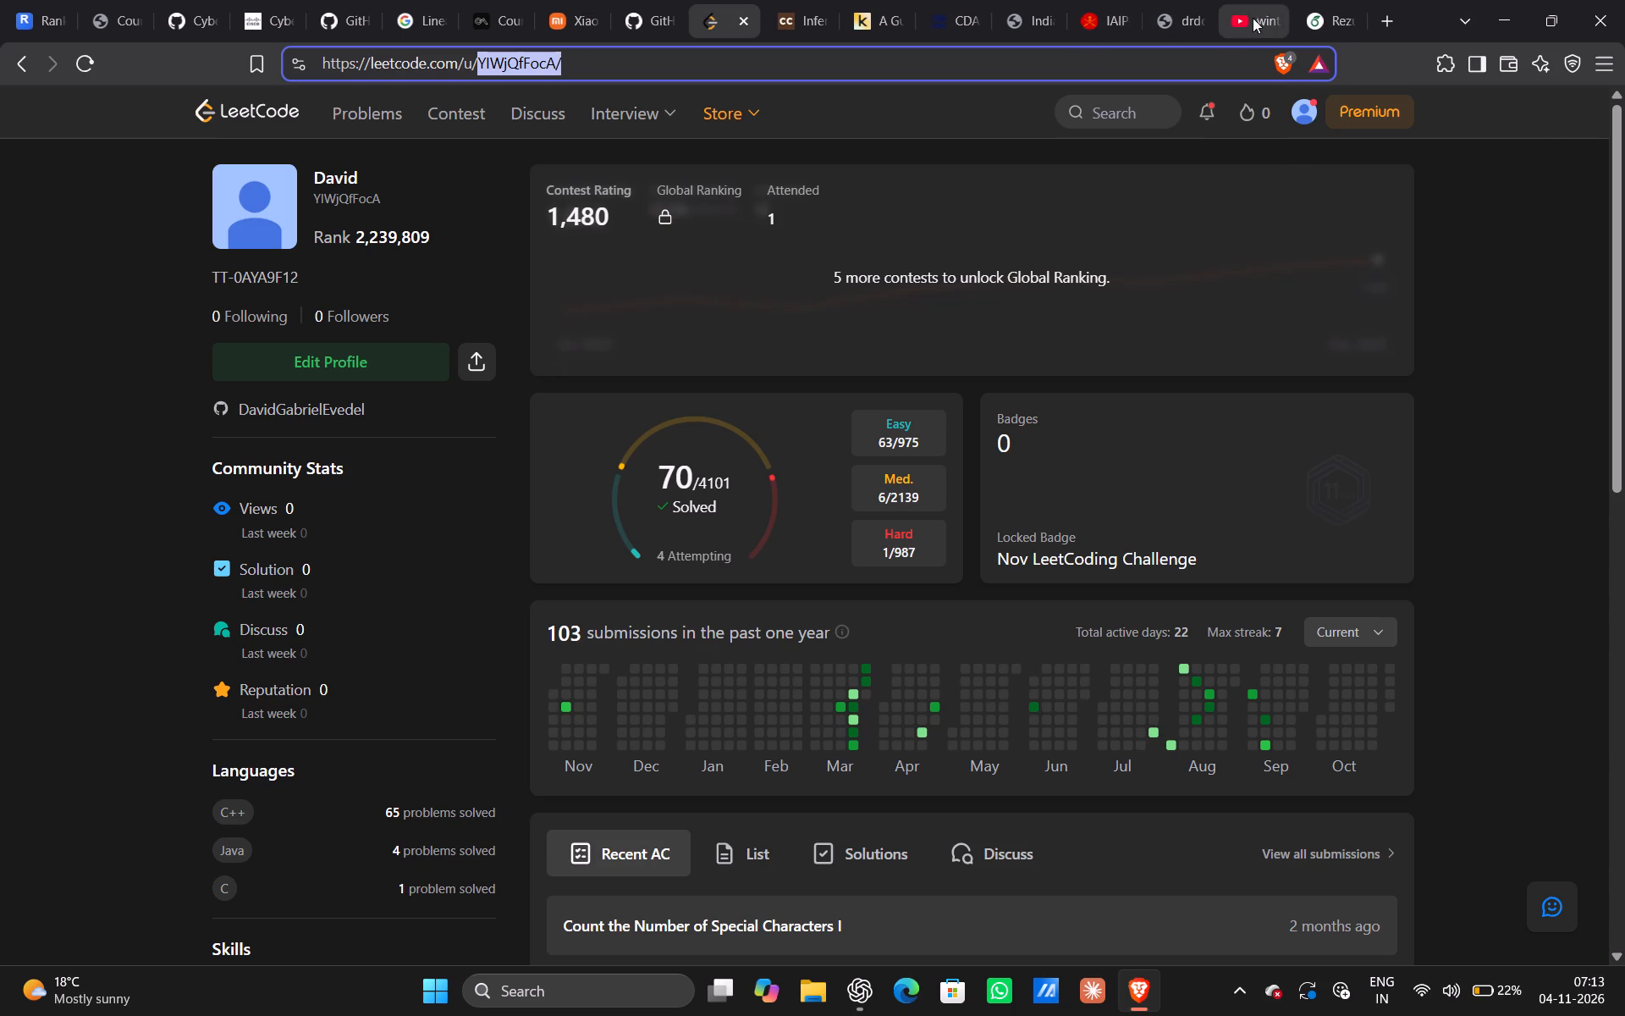
Return to rezume.tex in Overleaf and replace the jane-doe placeholder in the LeetCode link with the copied identifier.
left_click(1332, 0)
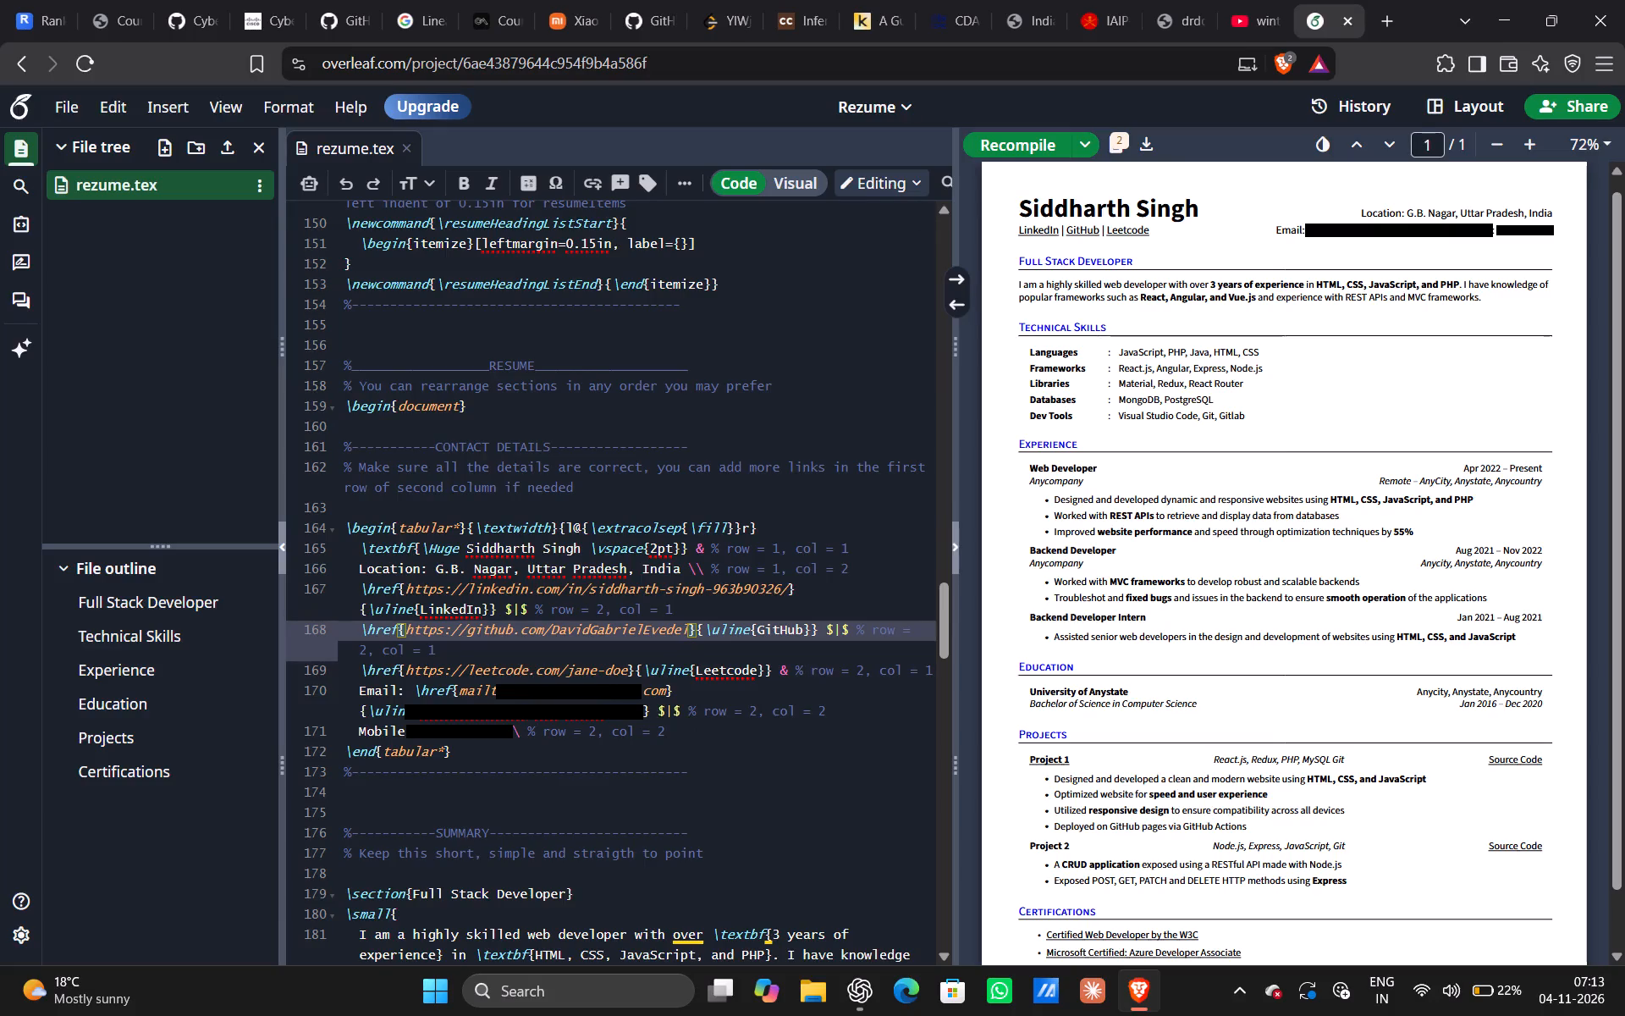
left_click(629, 671)
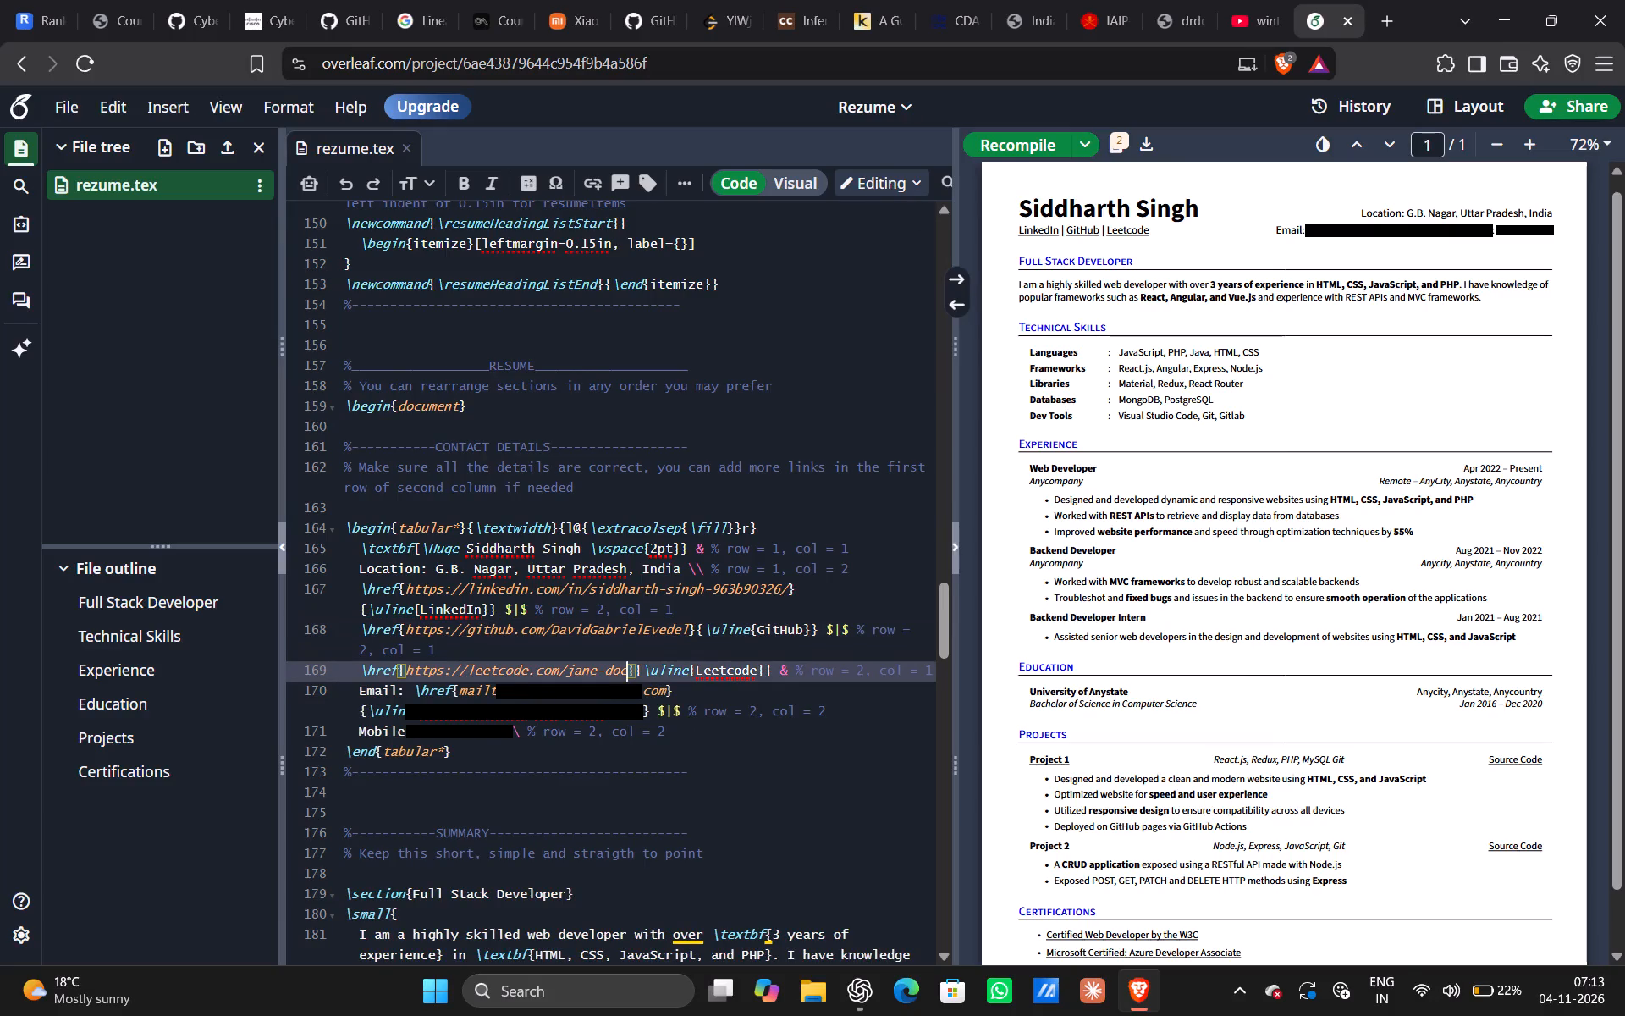
key("BackSpace")
key("BackSpace")
key("BackSpace")
key("BackSpace")
key("BackSpace")
key("BackSpace")
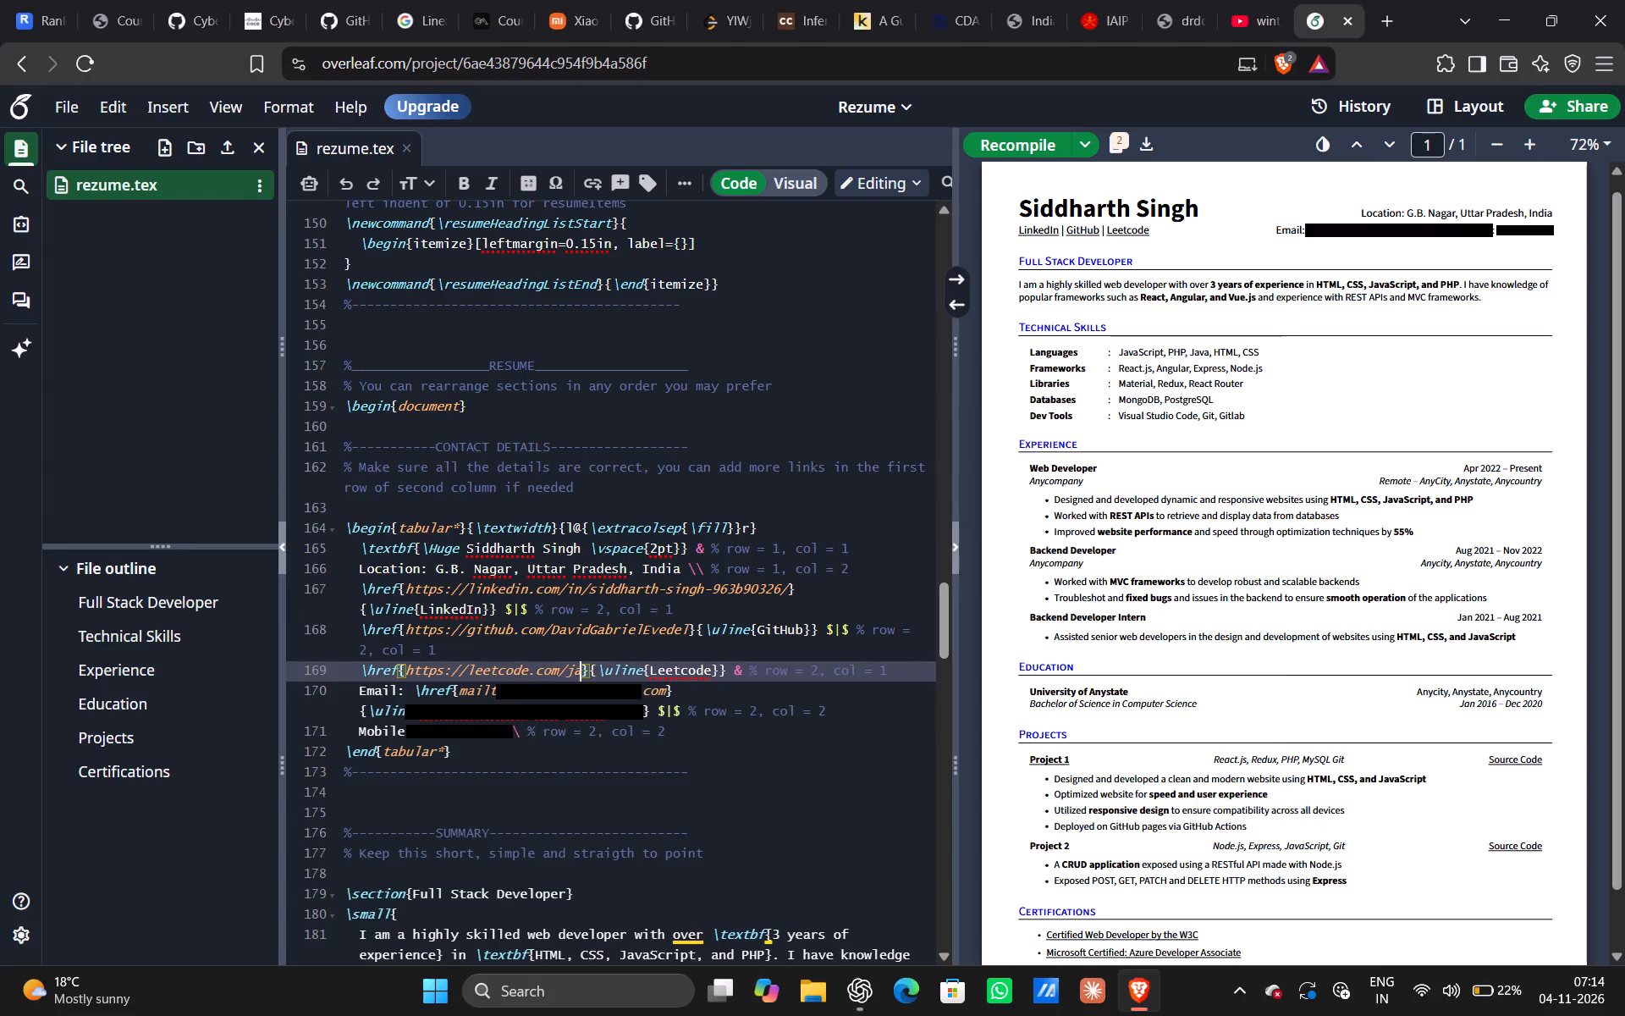
key("BackSpace")
key("BackSpace")
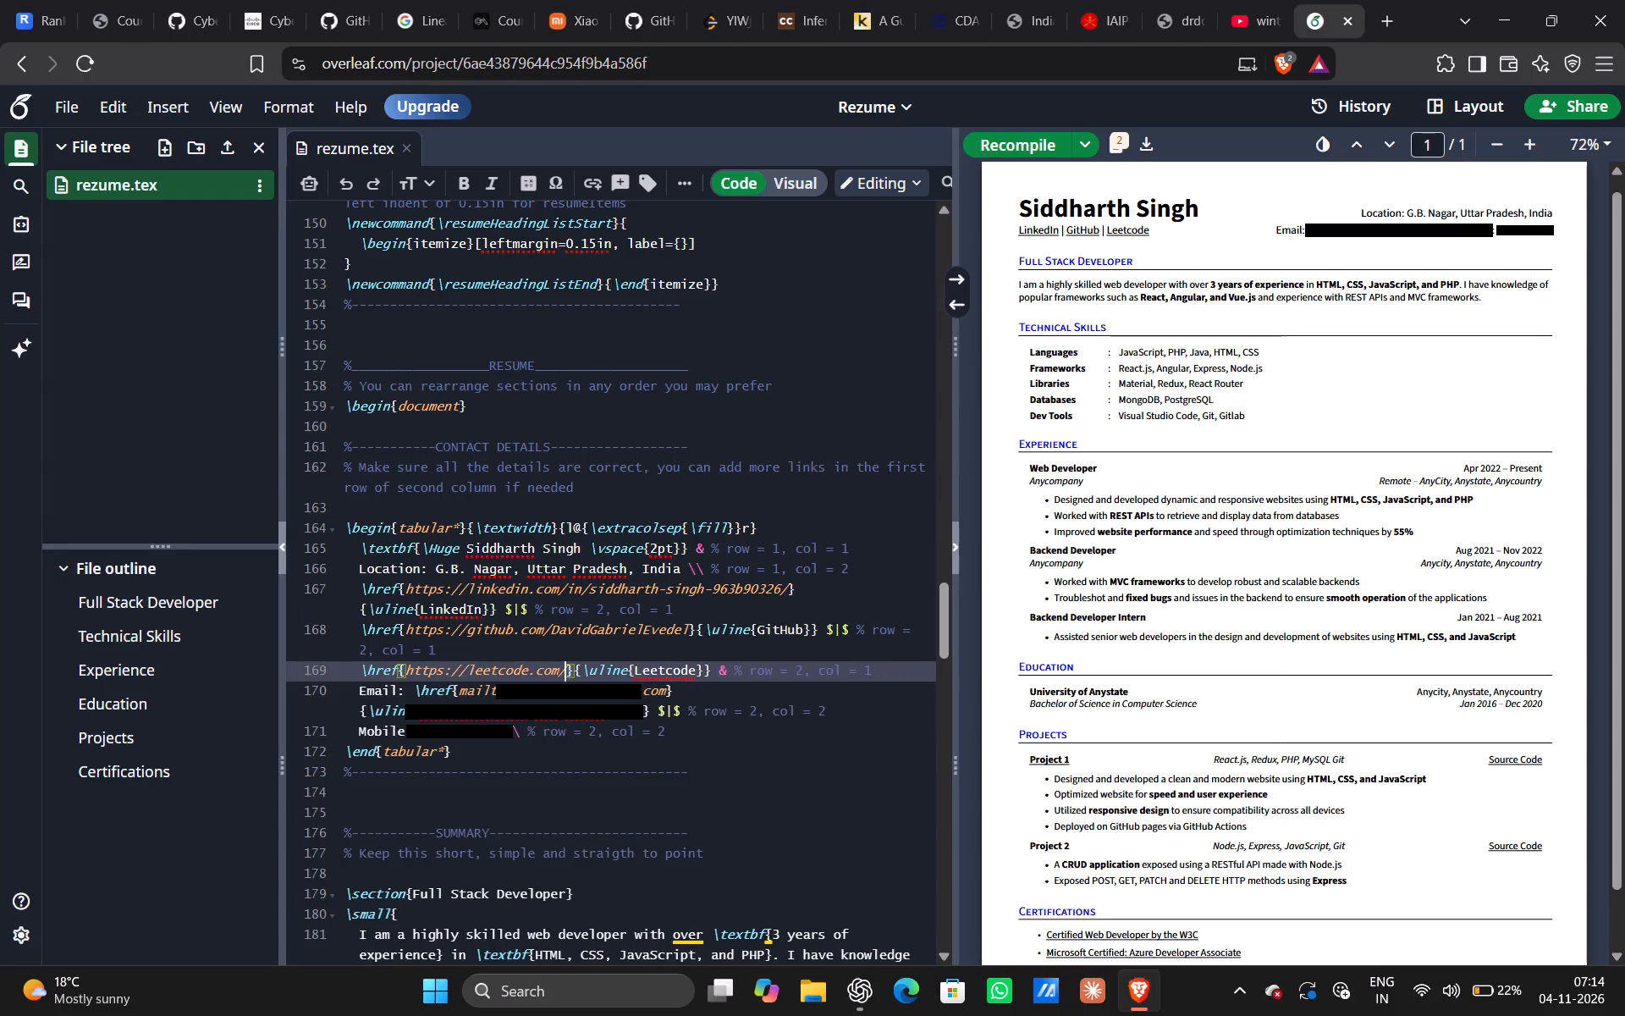
key("ctrl+v")
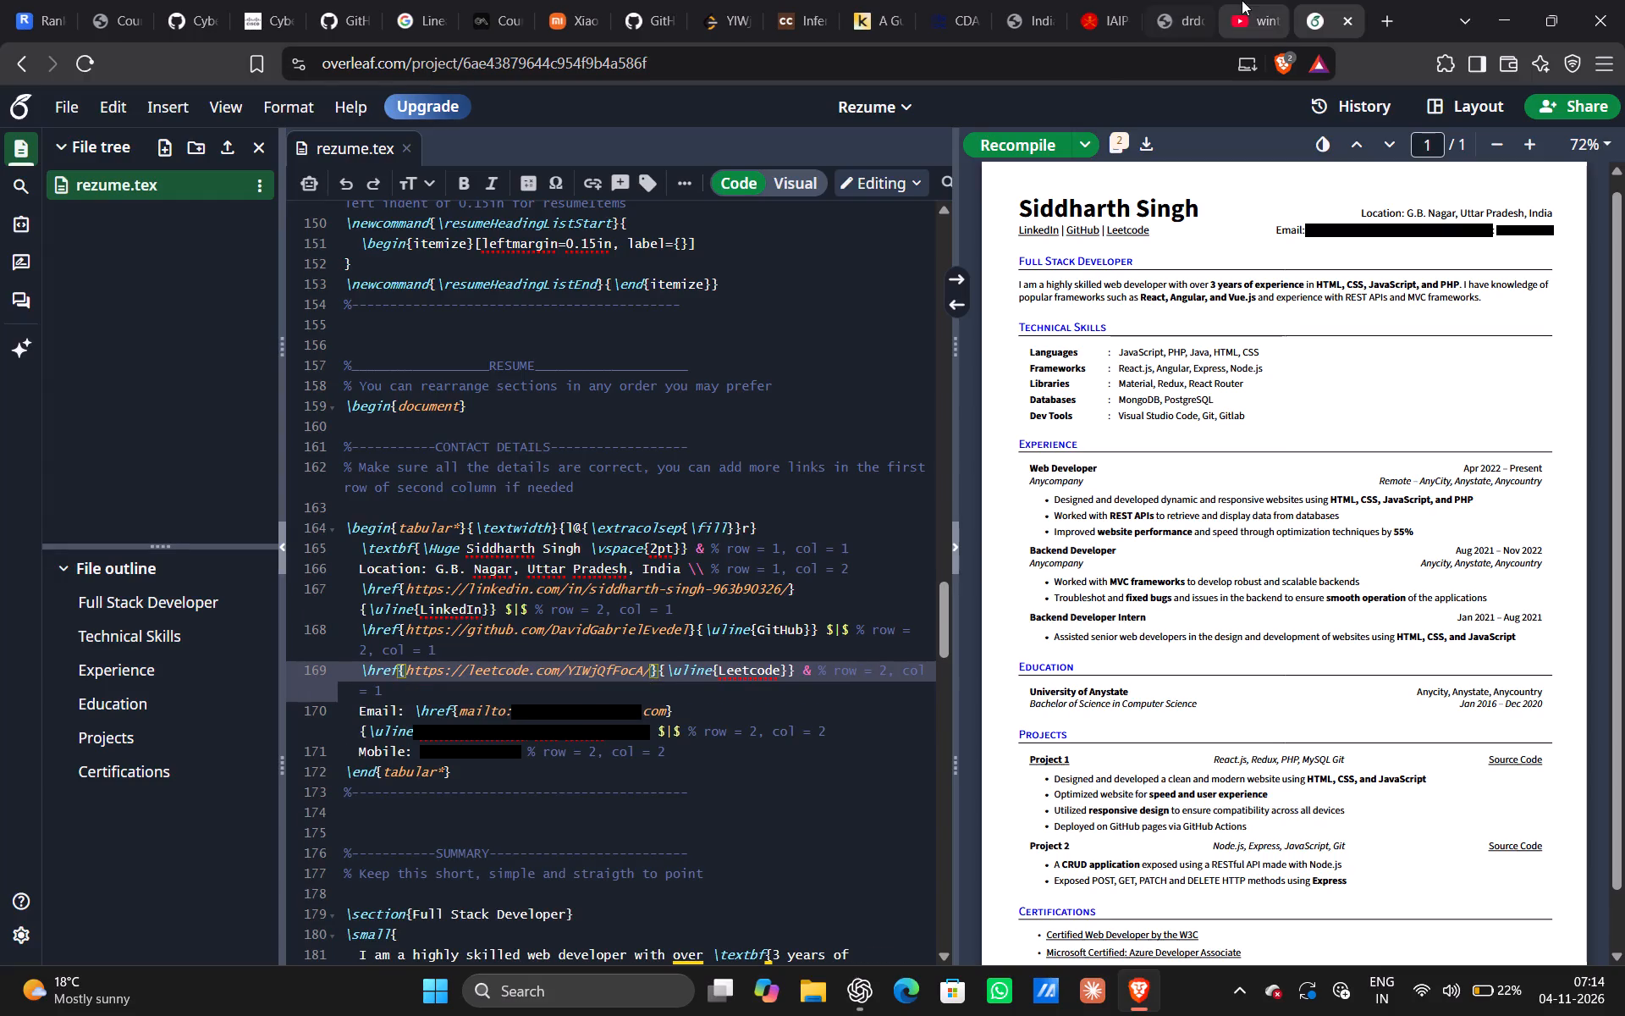
Check the LeetCode profile's URL format and insert u/ before the identifier in the resume's LeetCode link.
left_click(726, 21)
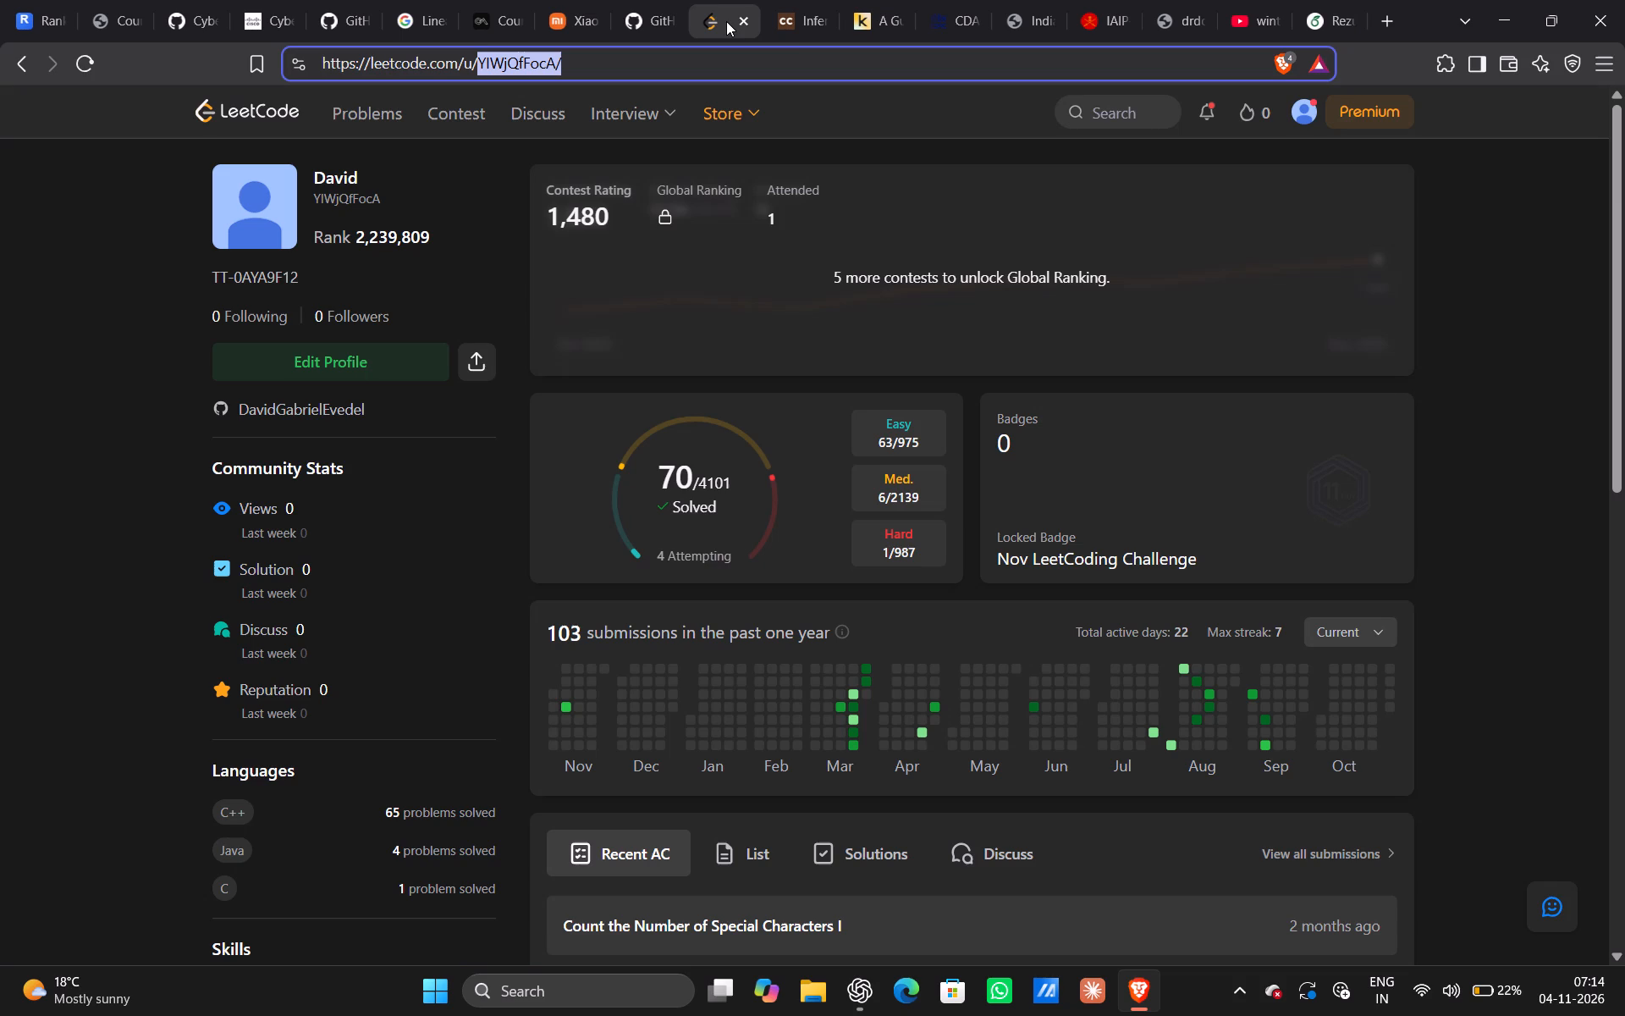
left_click(1310, 19)
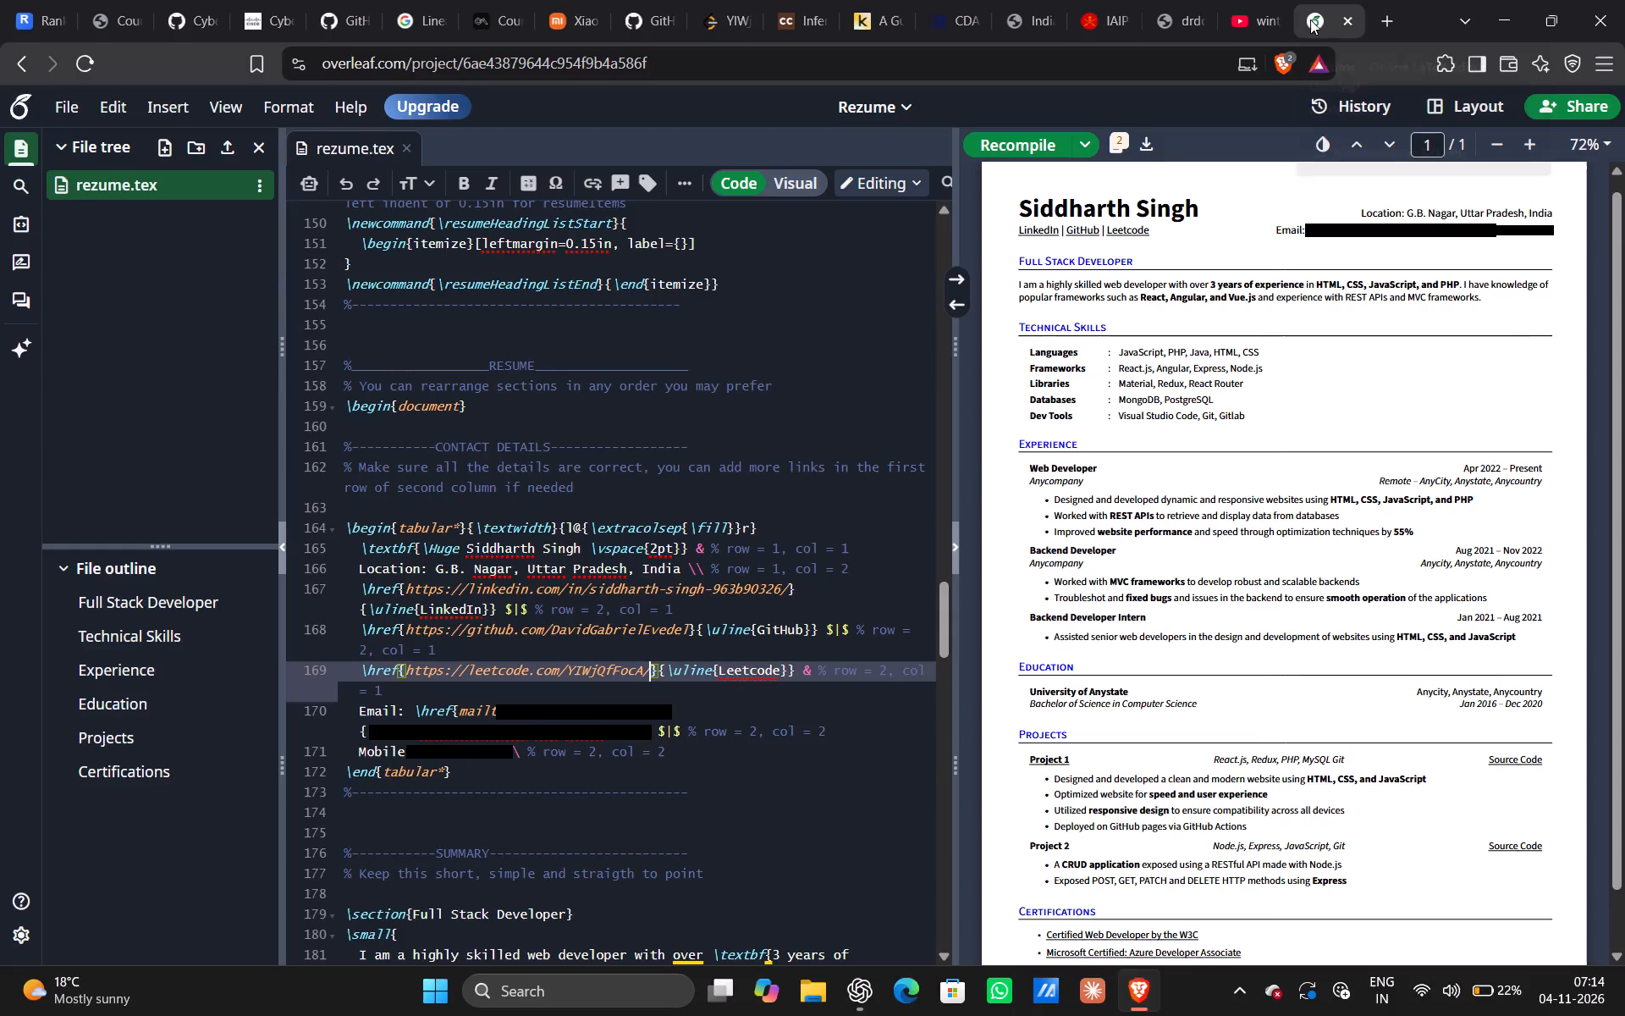
key("Left")
key("Left")
key("Left")
key("Left")
key("Left")
key("Left")
key("Left")
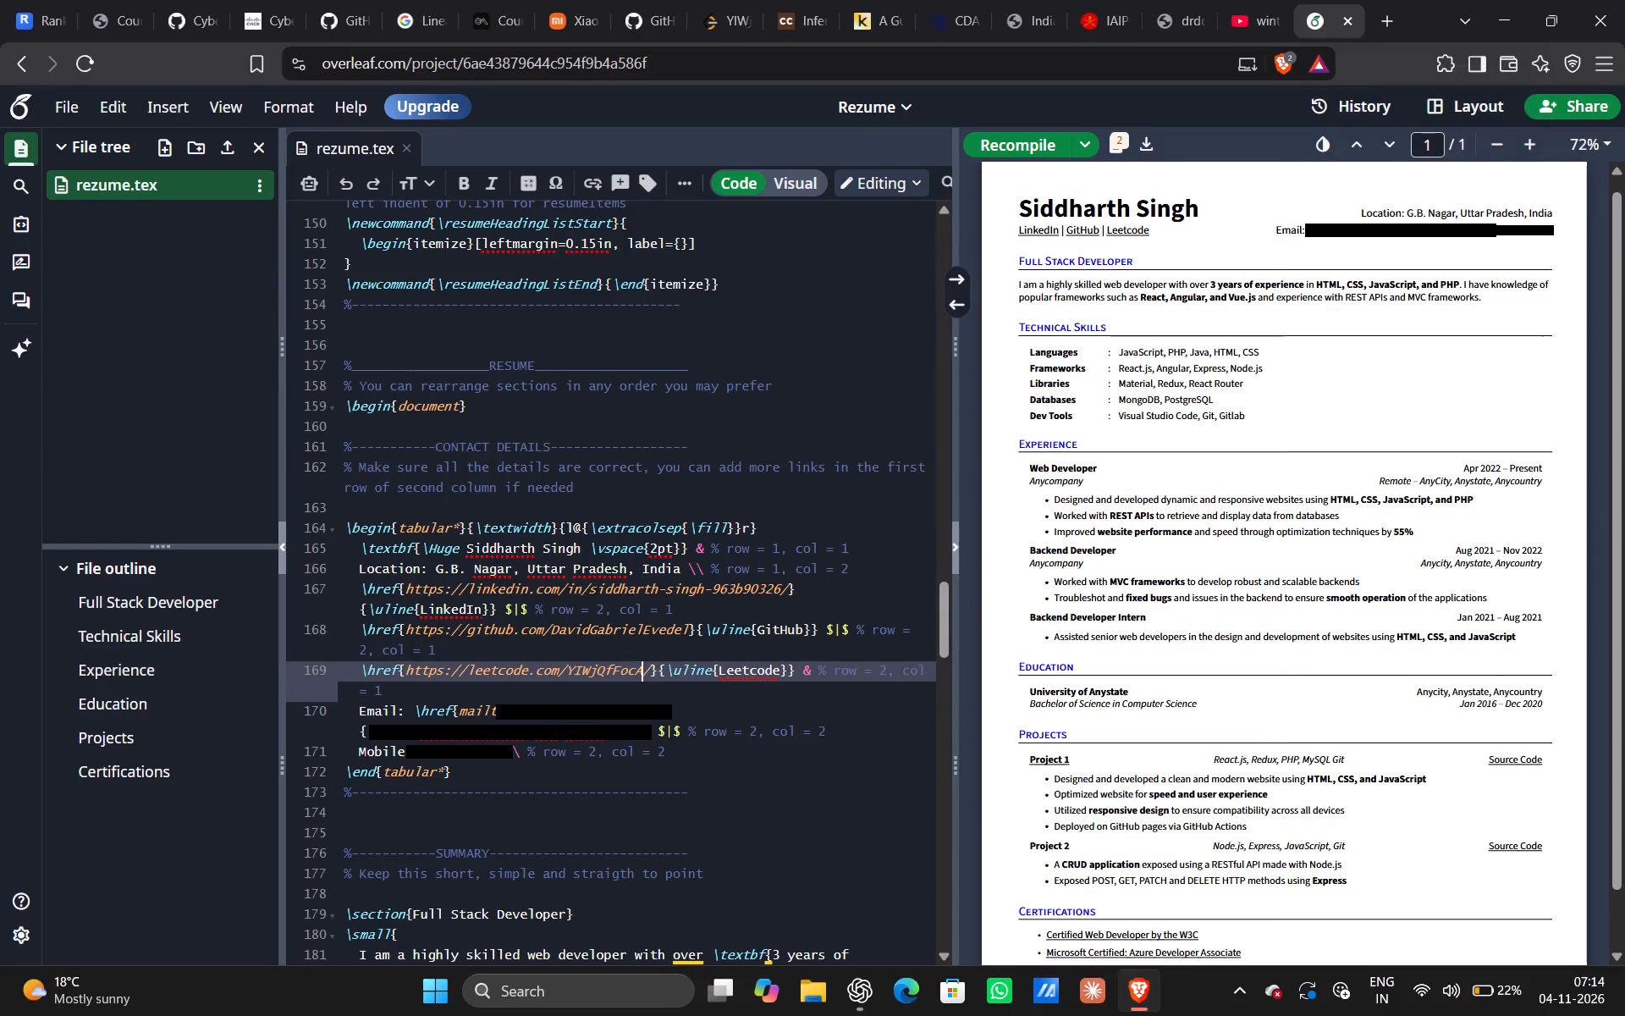
key("Left")
key("Left")
key("Left")
key("Left")
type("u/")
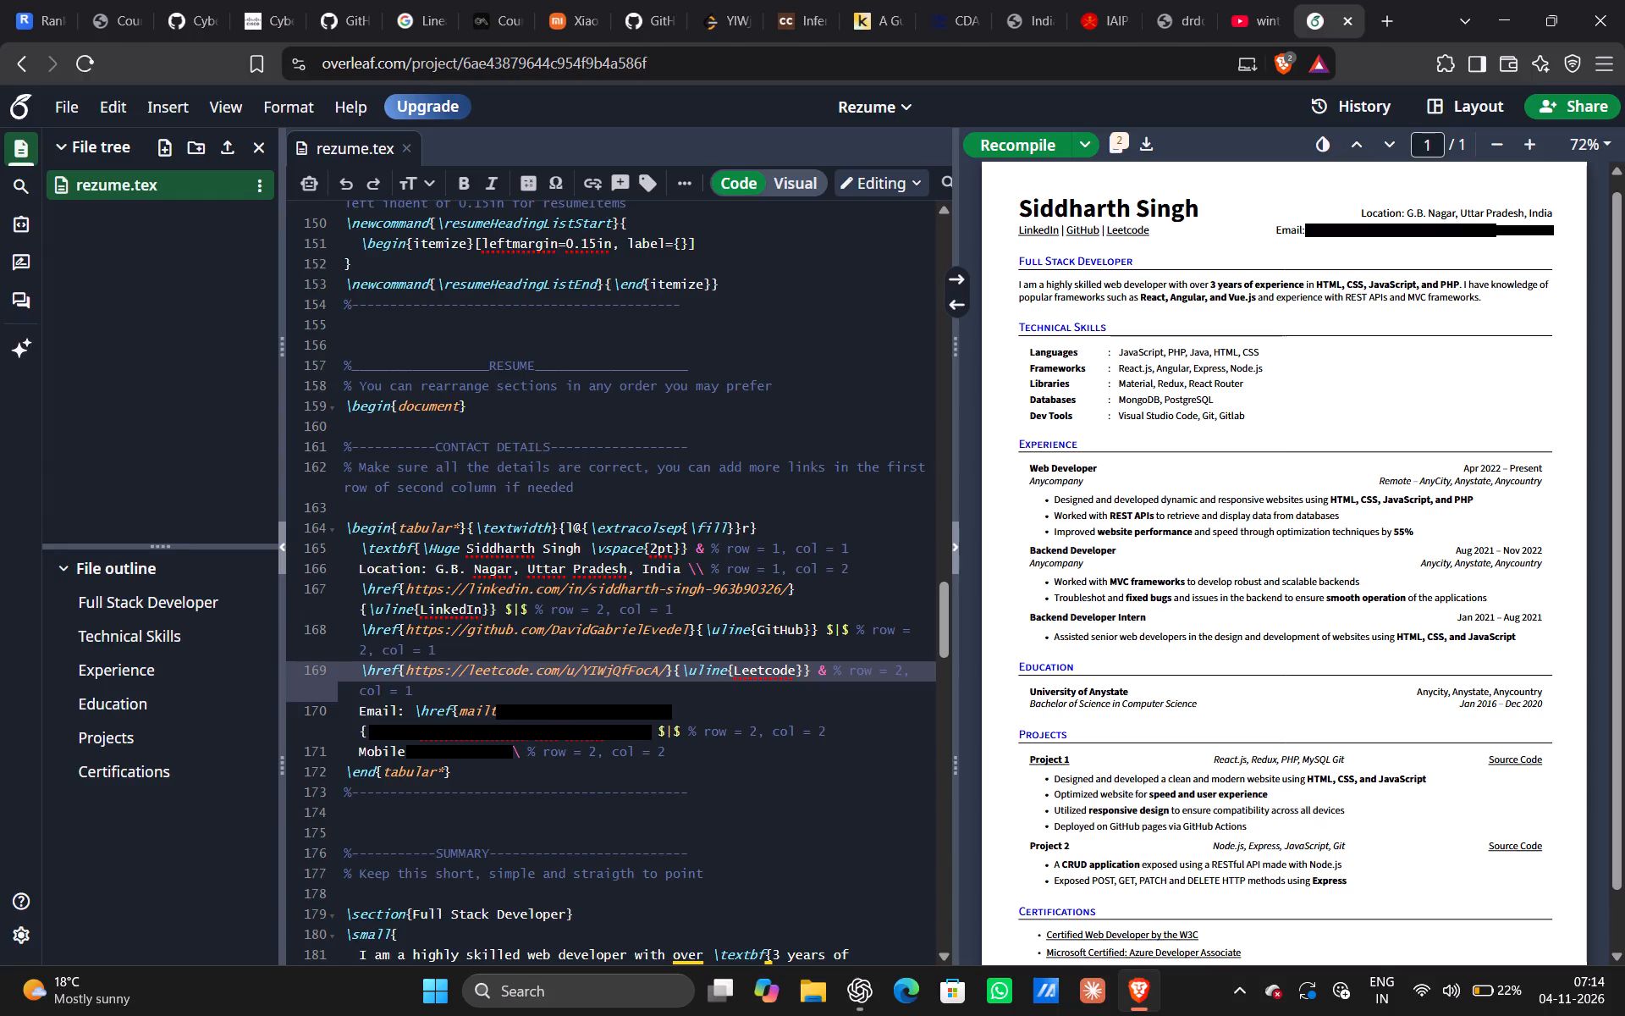
Replace the address name in the mailto link of the contact details' Email line with the user's own e-mail name.
left_click(605, 719)
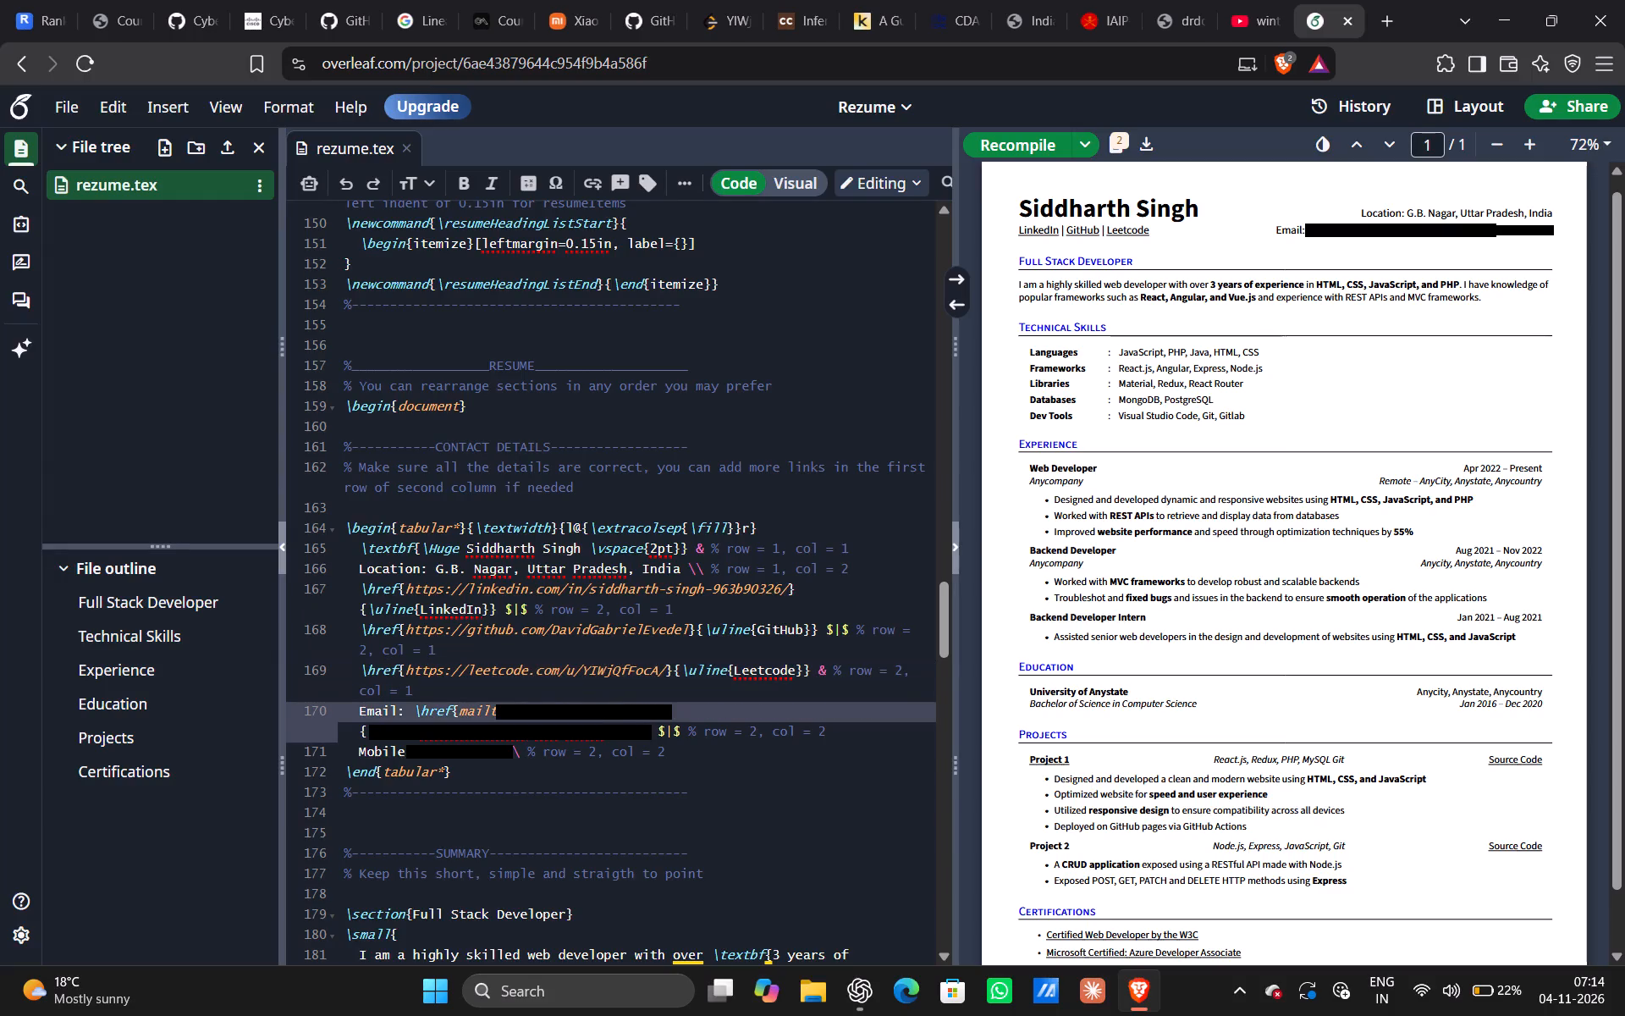
key("BackSpace")
key("BackSpace")
key("BackSpace")
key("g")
key("Left")
key("Left")
key("BackSpace")
key("BackSpace")
key("BackSpace")
key("BackSpace")
key("BackSpace")
key("BackSpace")
key("BackSpace")
key("BackSpace")
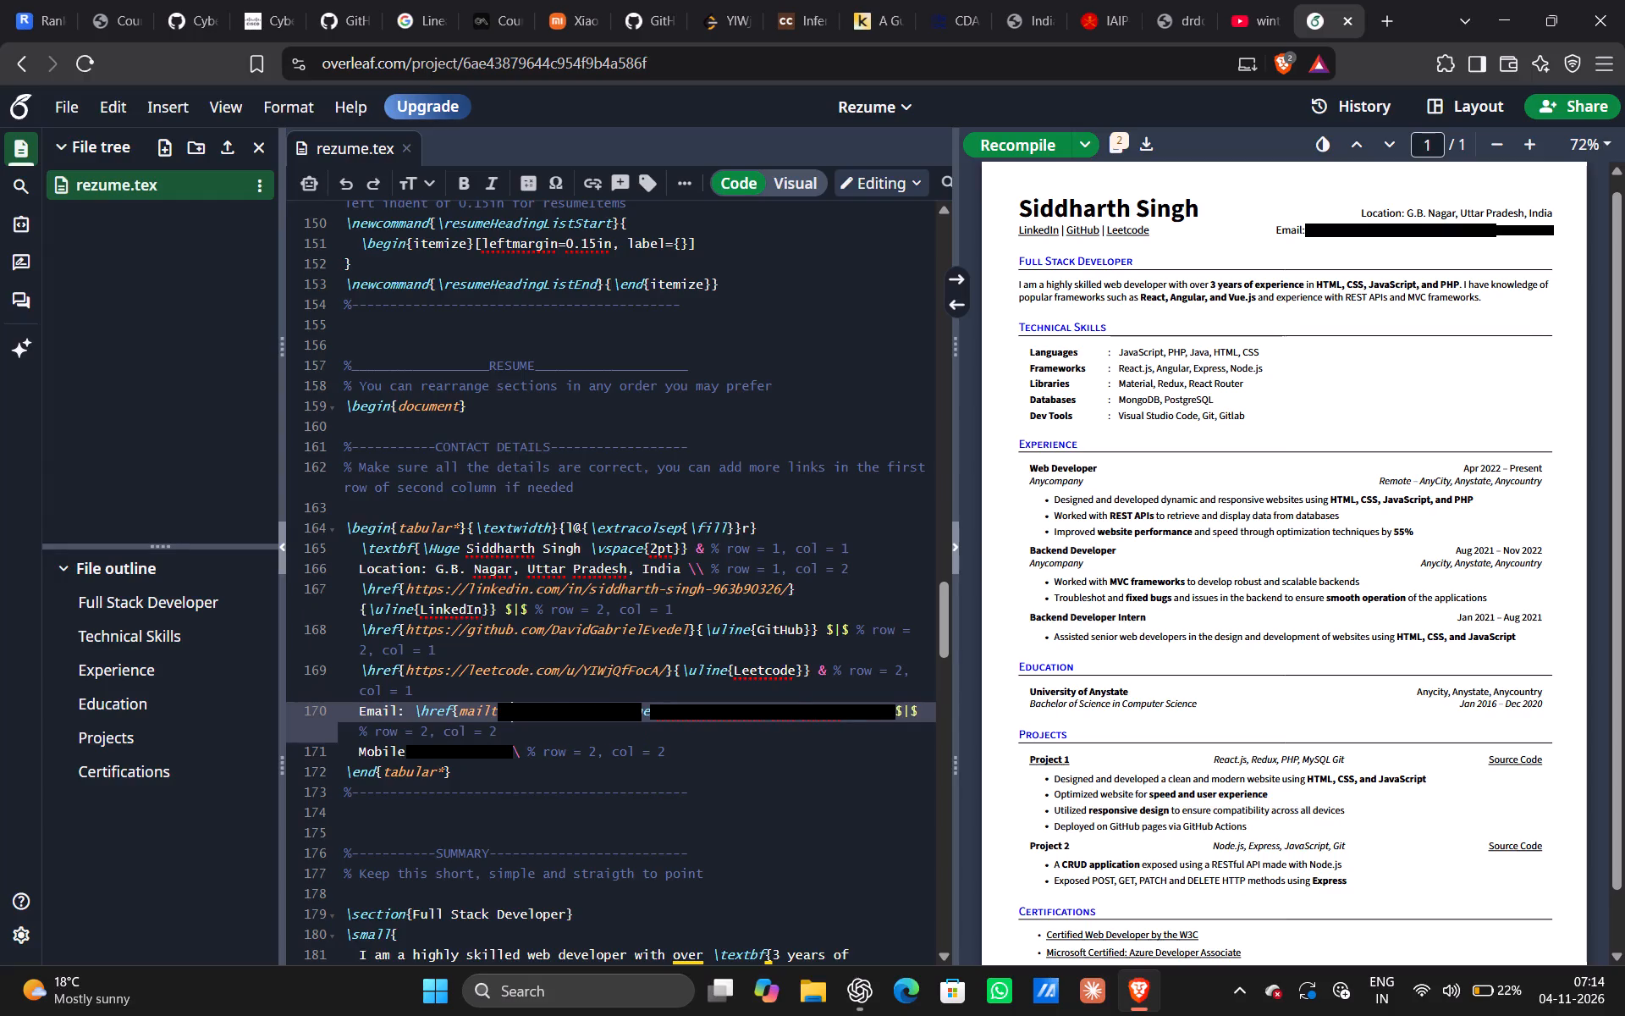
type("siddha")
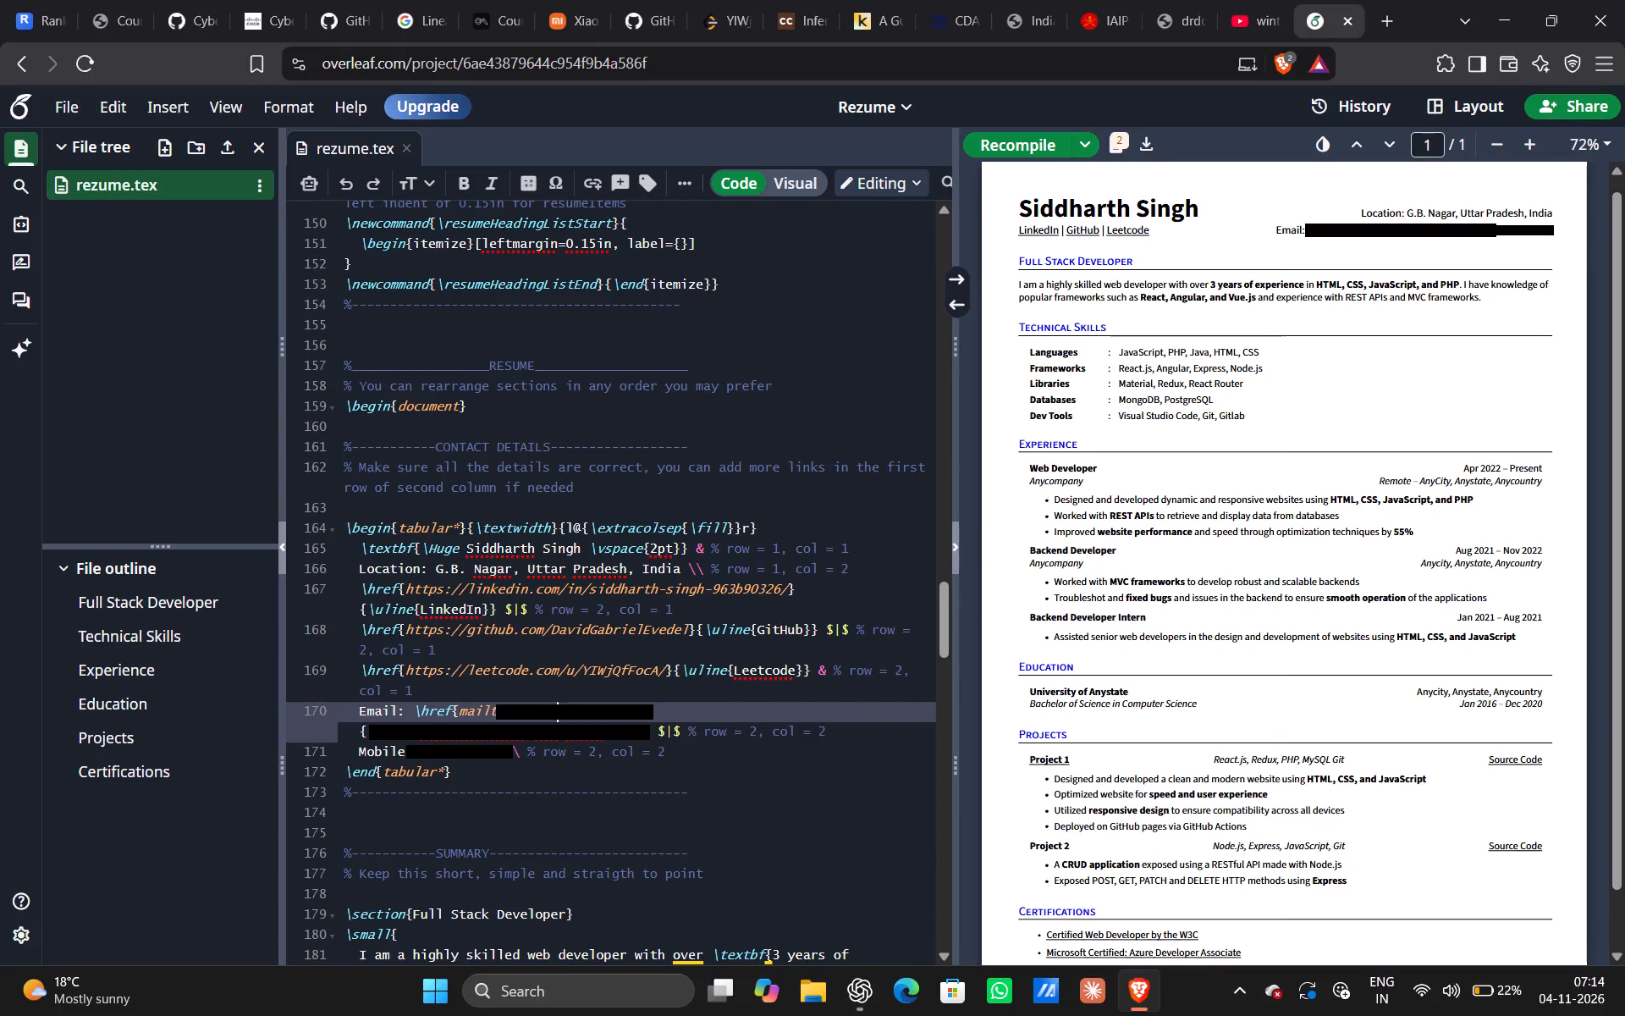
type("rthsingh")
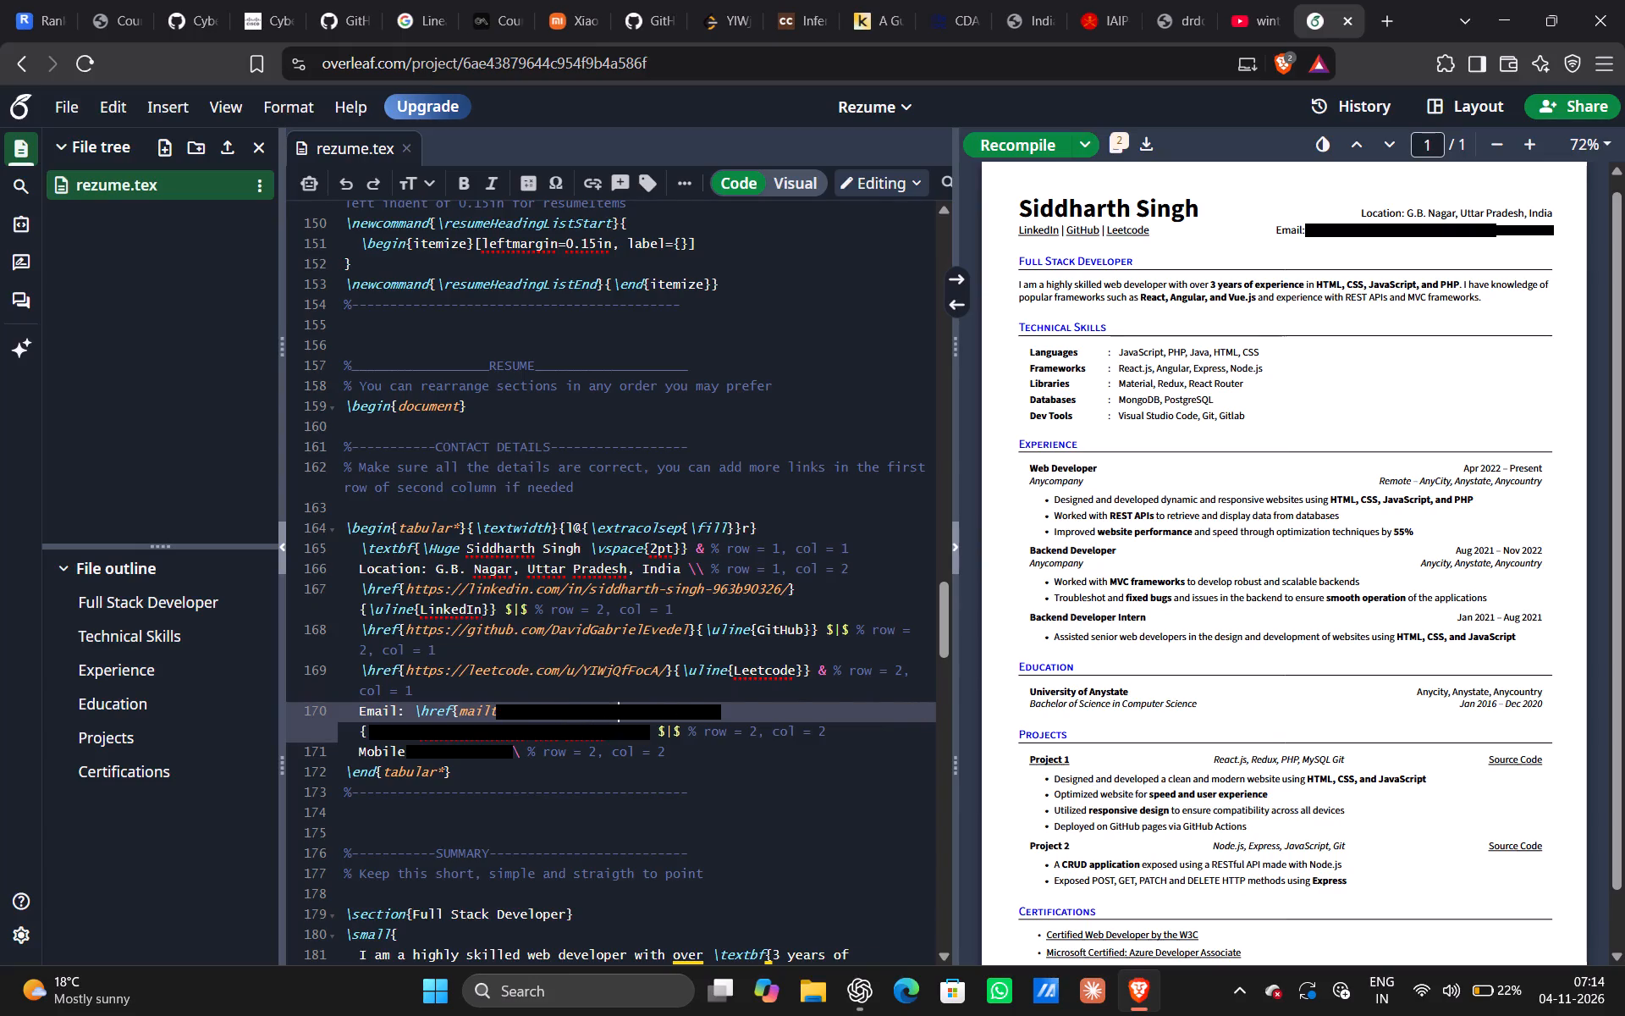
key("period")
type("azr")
Copy the whole Full Stack Developer summary section, from its \section line to the closing brace, keeping the original text in place.
scroll(670, 659, "down", 2)
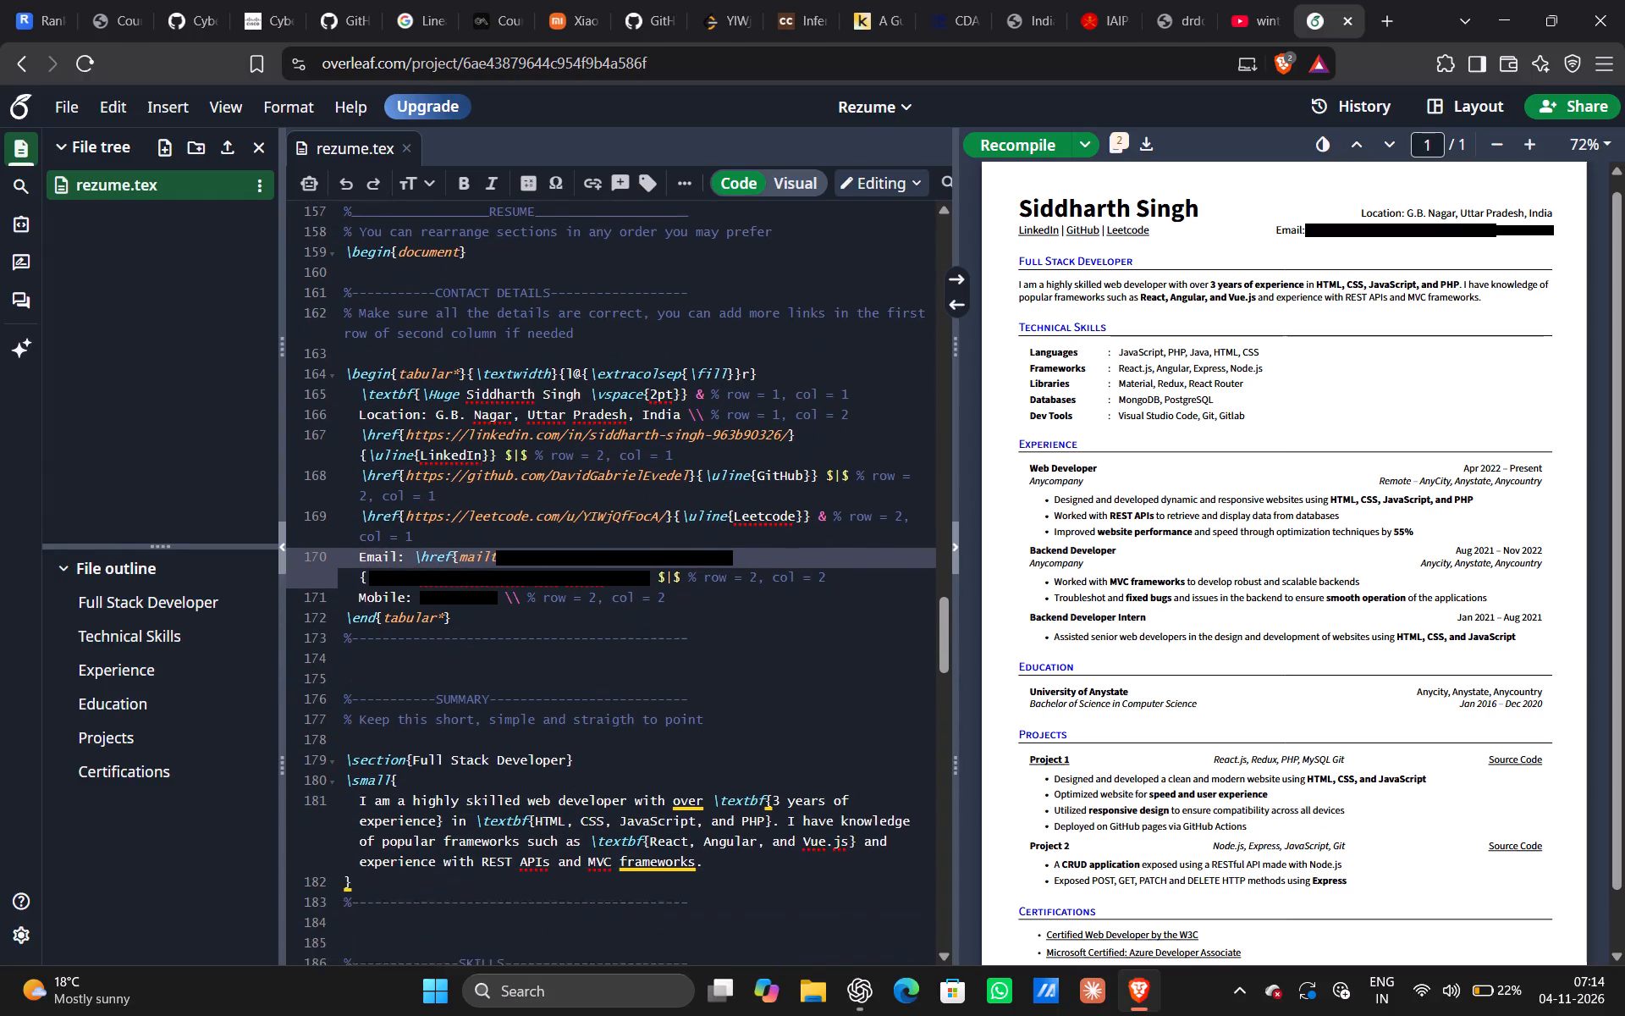
scroll(670, 659, "down", 3)
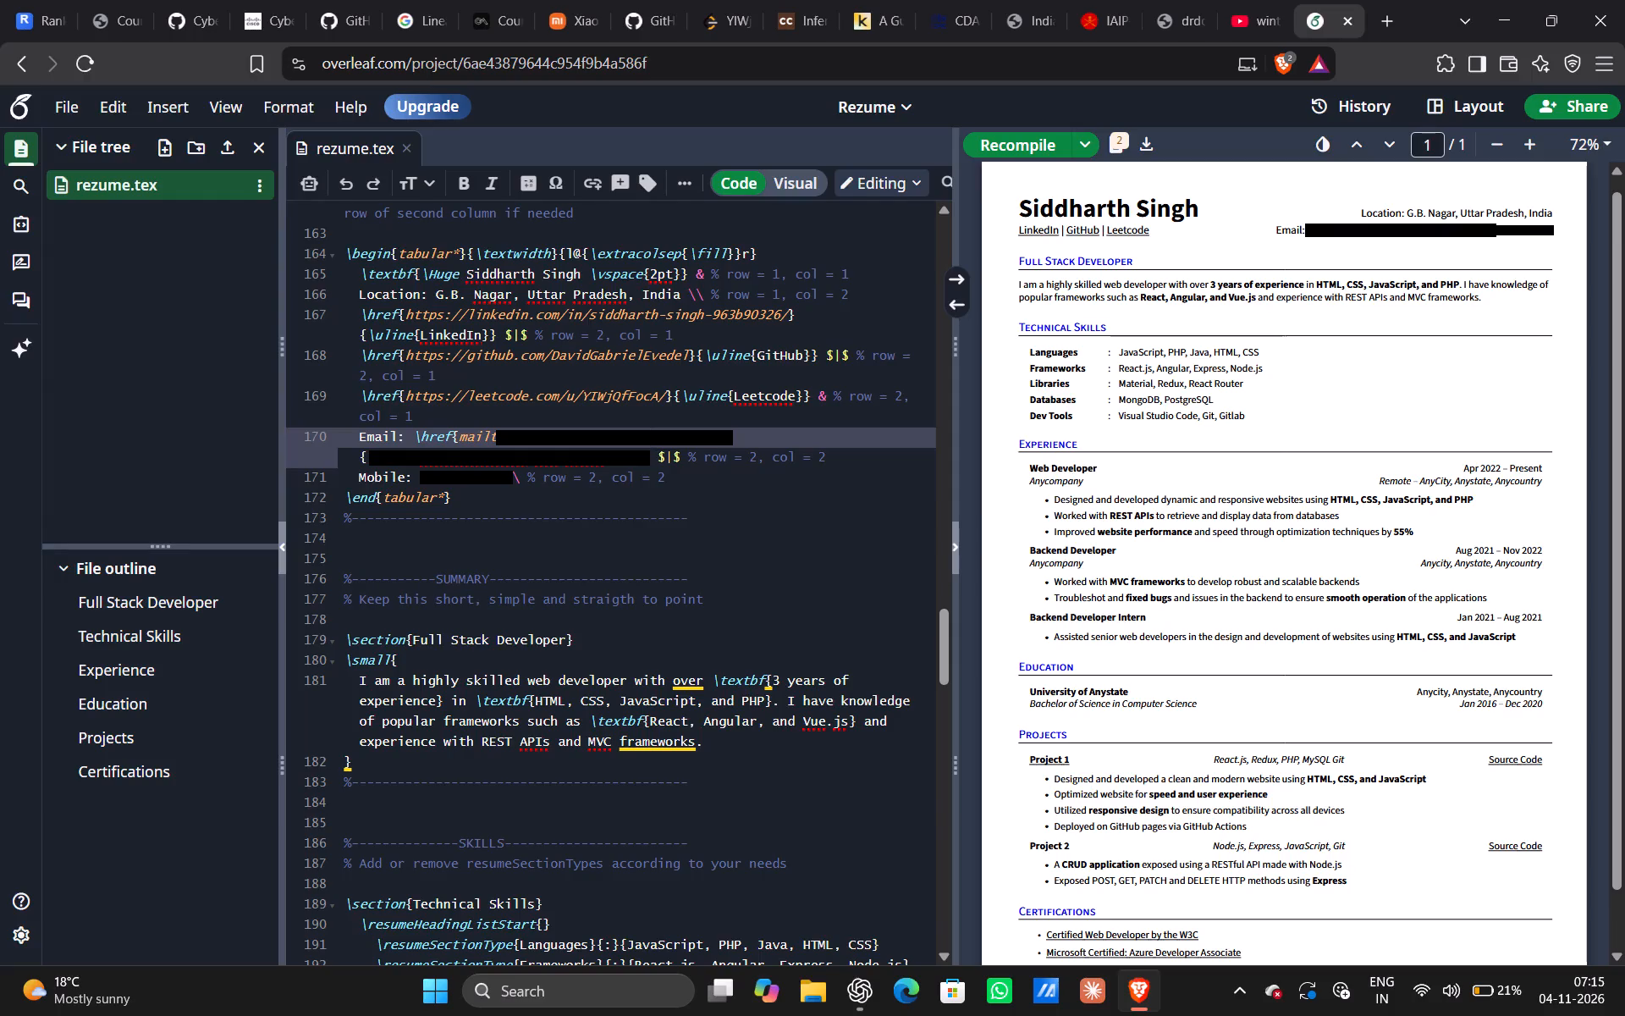
left_click_drag(340, 638, 381, 710)
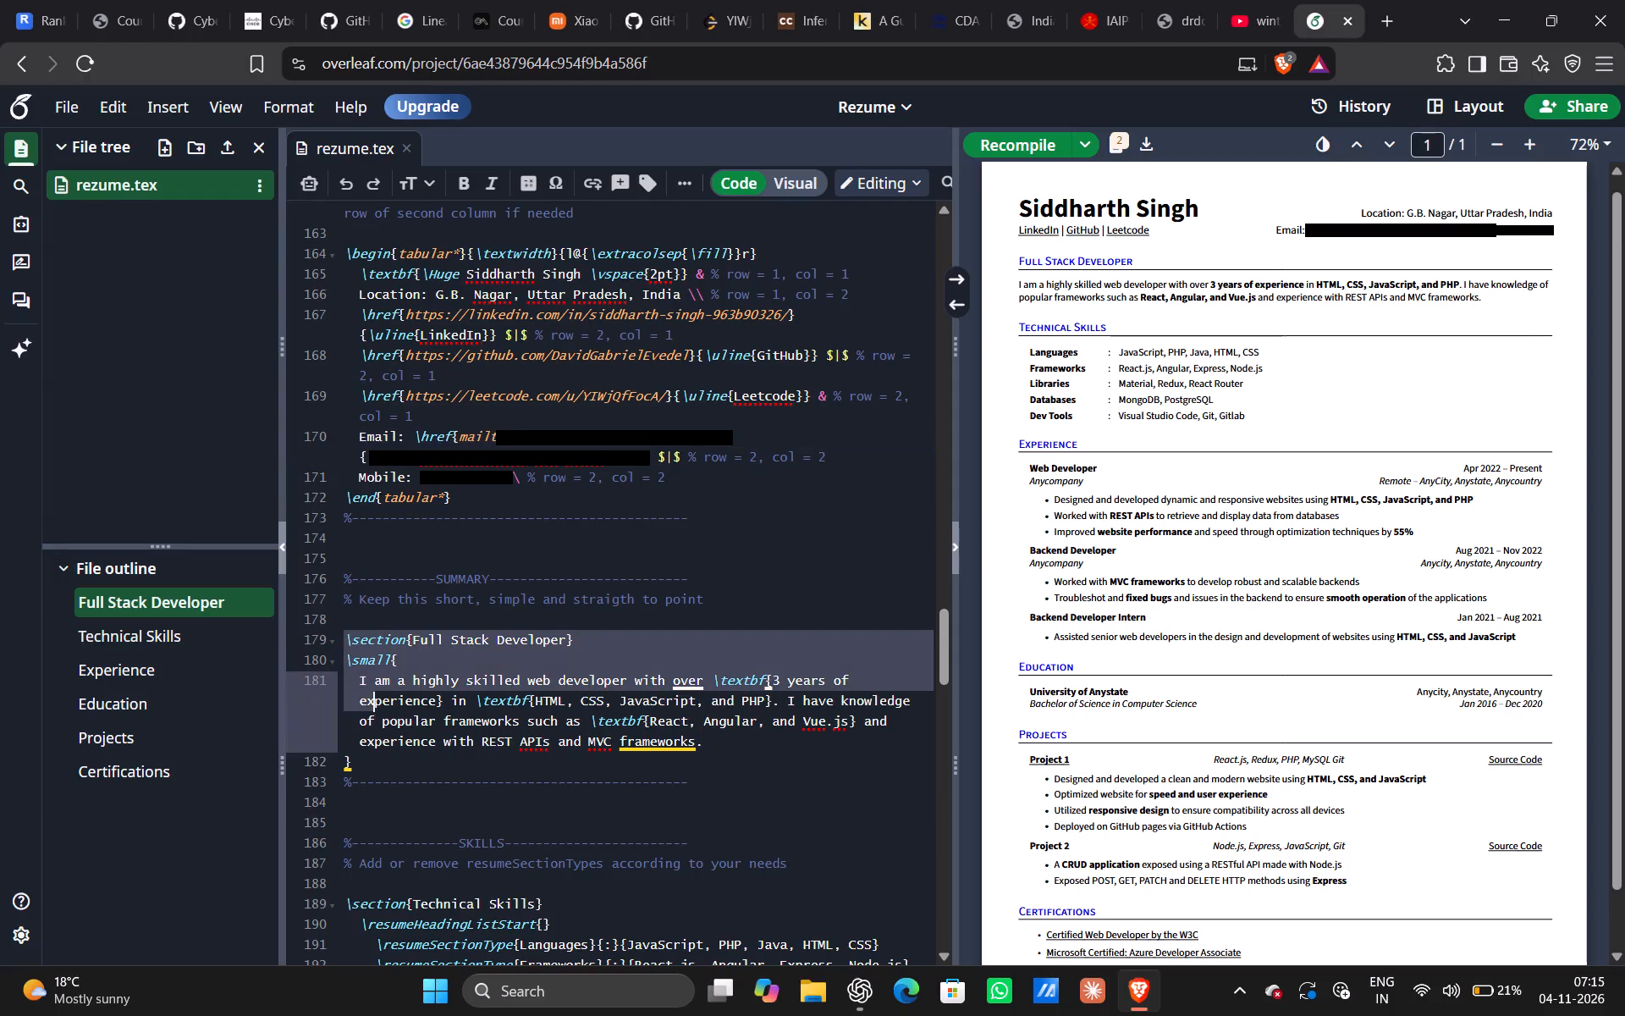
left_click_drag(381, 710, 381, 762)
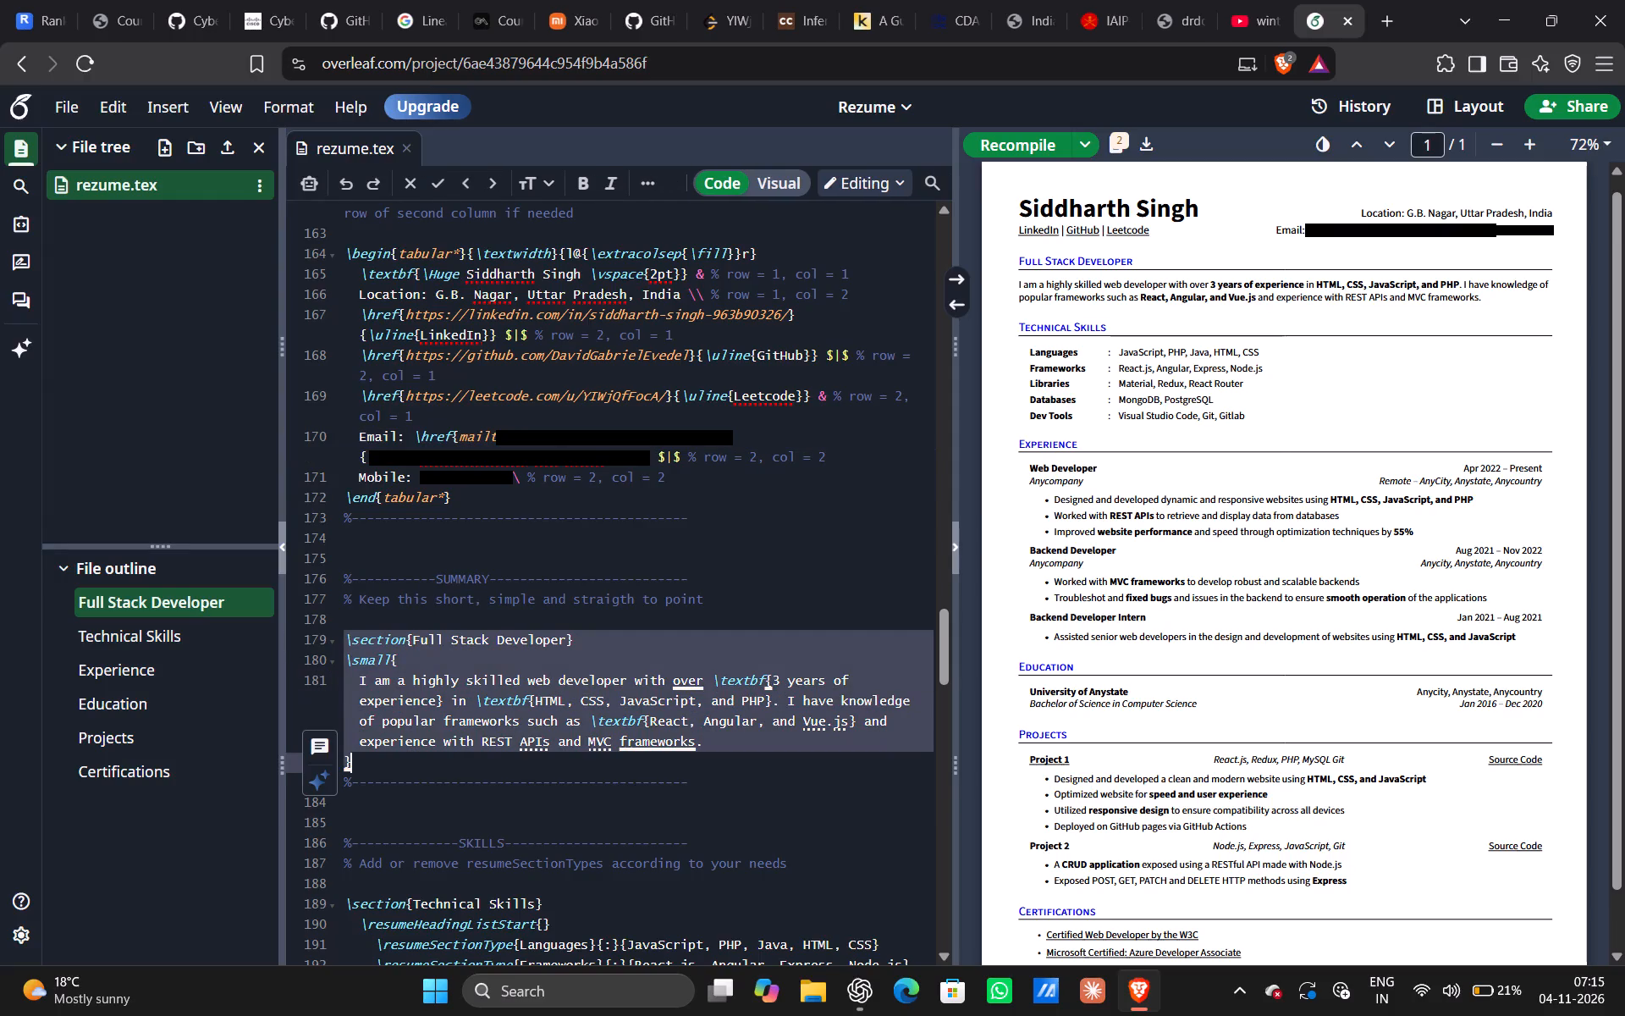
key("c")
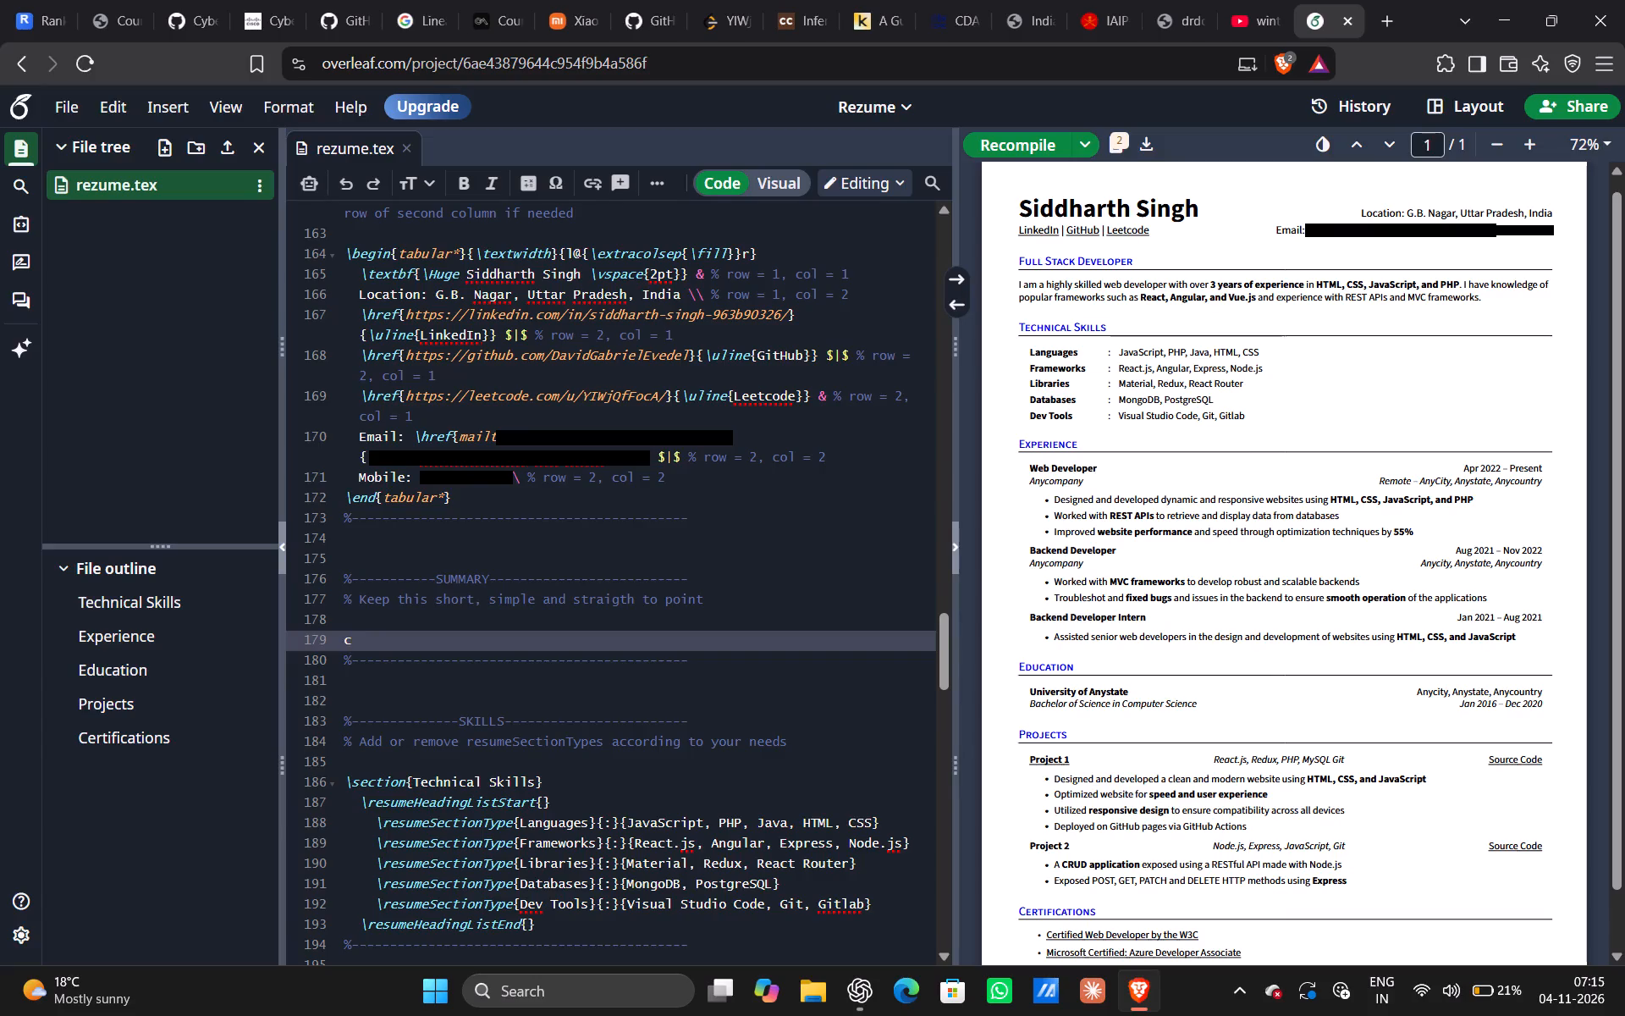
left_click(345, 183)
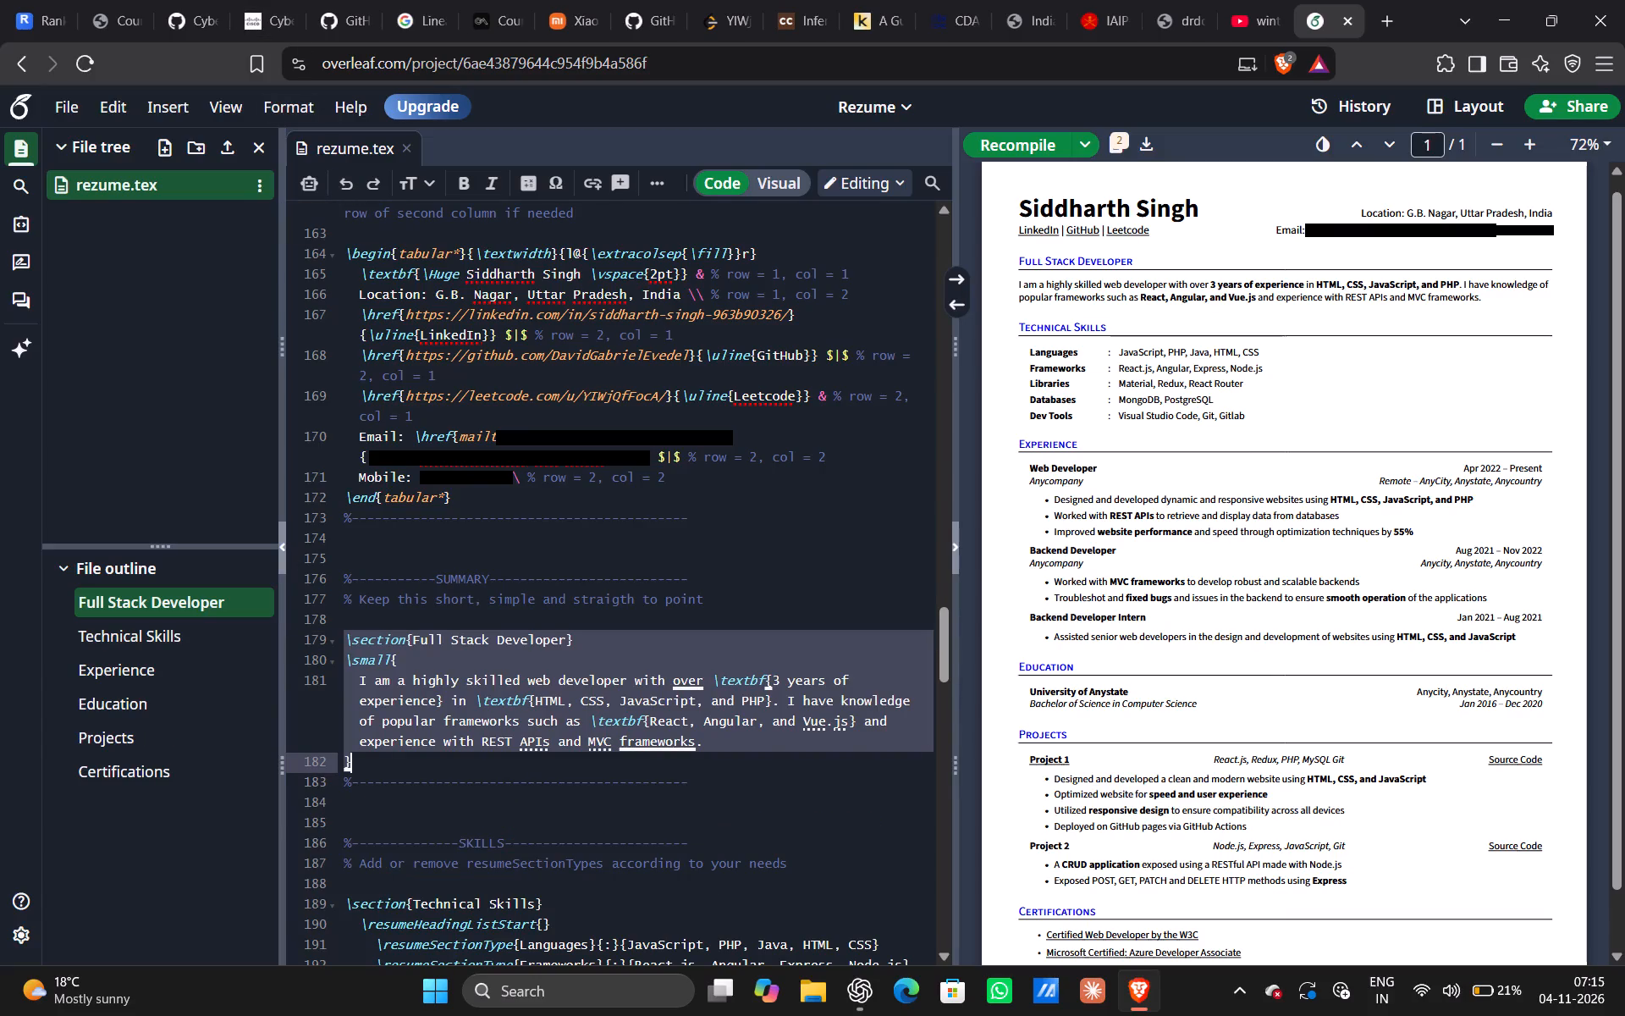
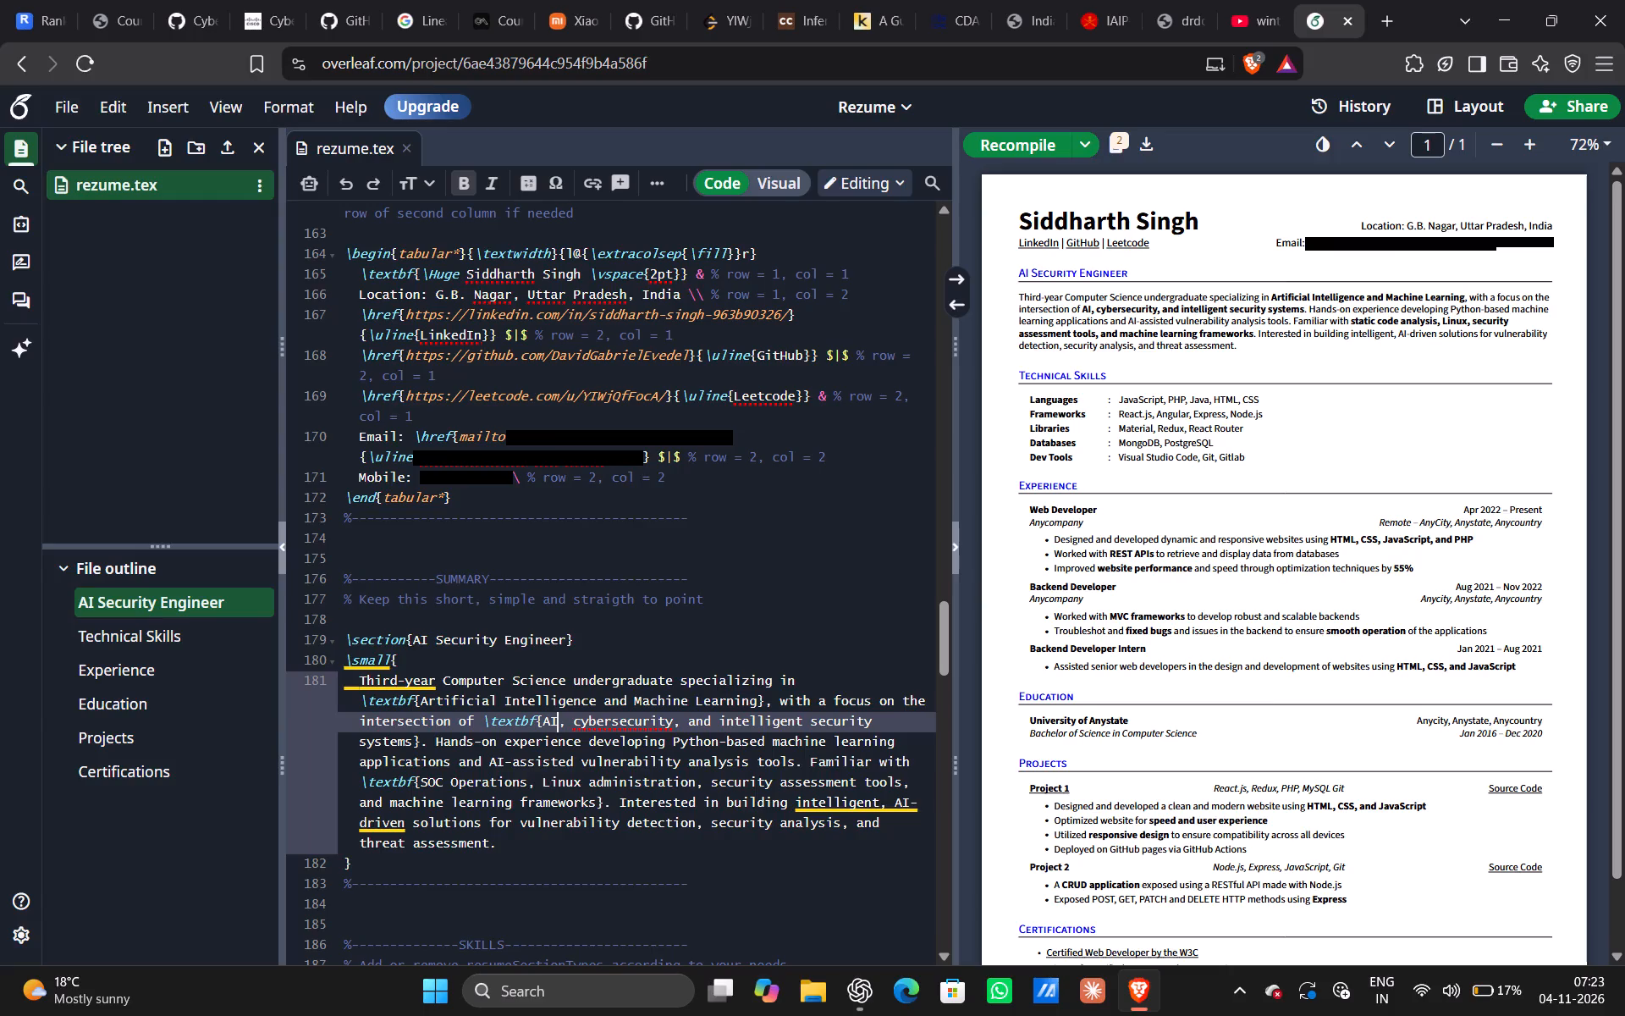
Back in Overleaf, replace "security assessment tools" in the summary's bold "Familiar with" list with "LLM Security".
left_click(903, 785)
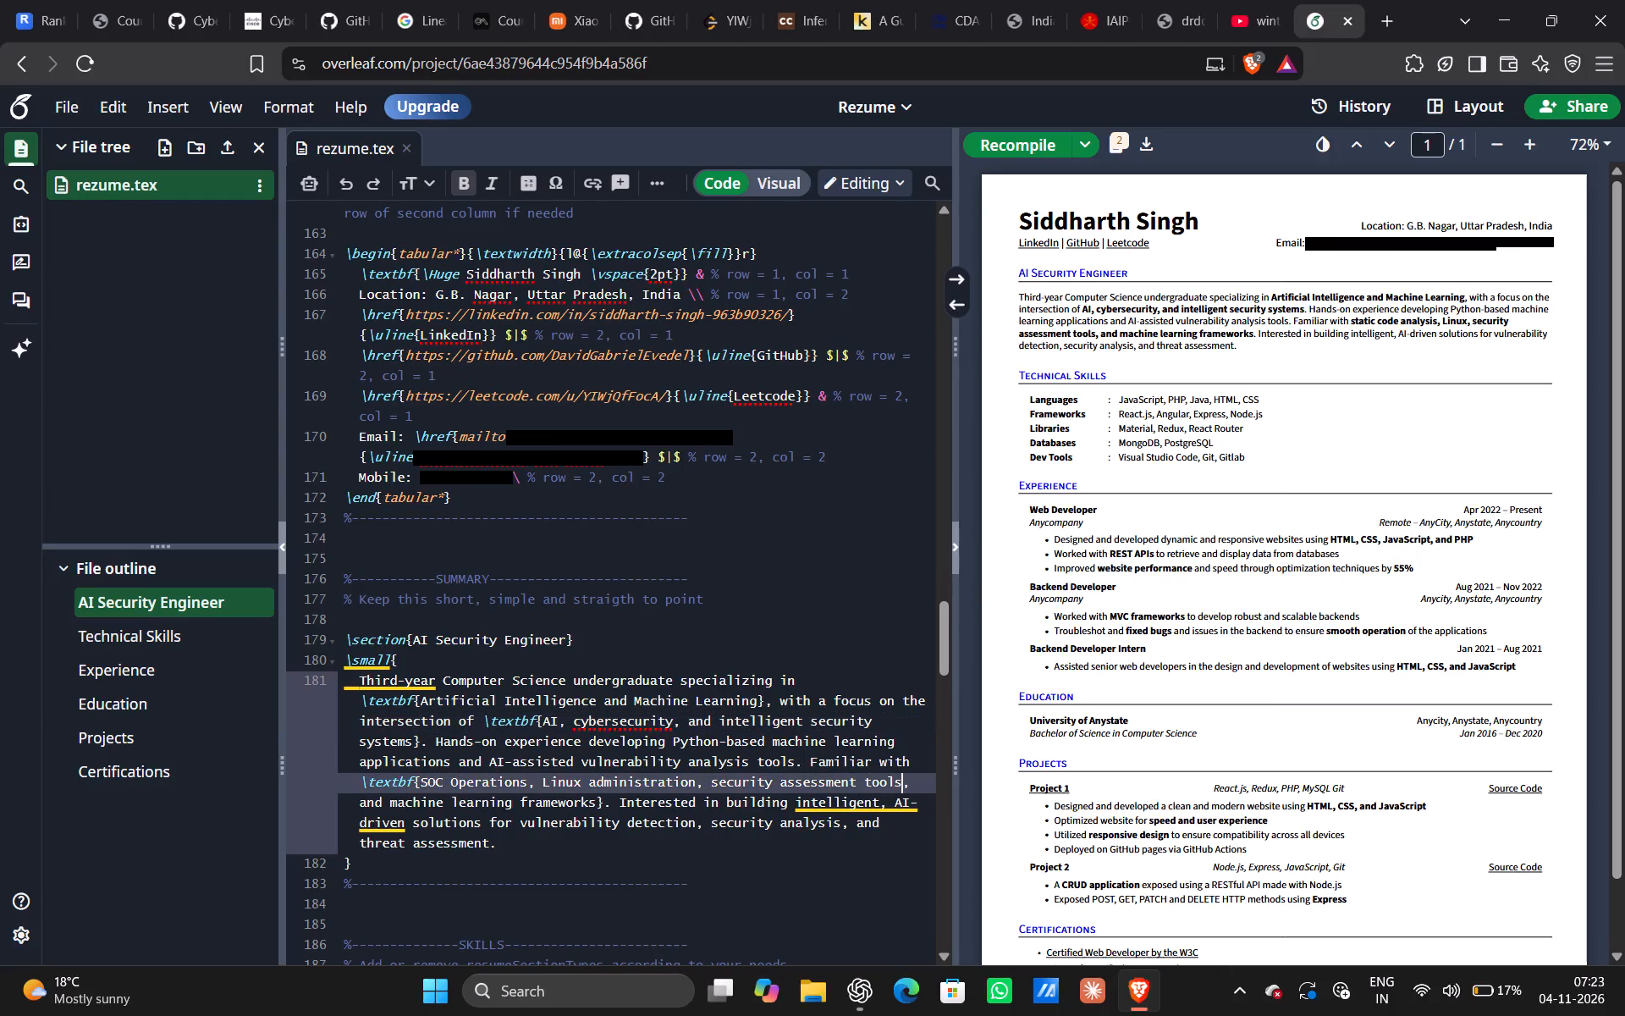
key("BackSpace")
key("BackSpace")
key("BackSpace")
key("BackSpace")
key("BackSpace")
key("BackSpace")
key("BackSpace")
key("BackSpace")
key("BackSpace")
key("BackSpace")
key("BackSpace")
key("BackSpace")
key("BackSpace")
key("BackSpace")
key("BackSpace")
key("BackSpace")
key("BackSpace")
key("BackSpace")
key("BackSpace")
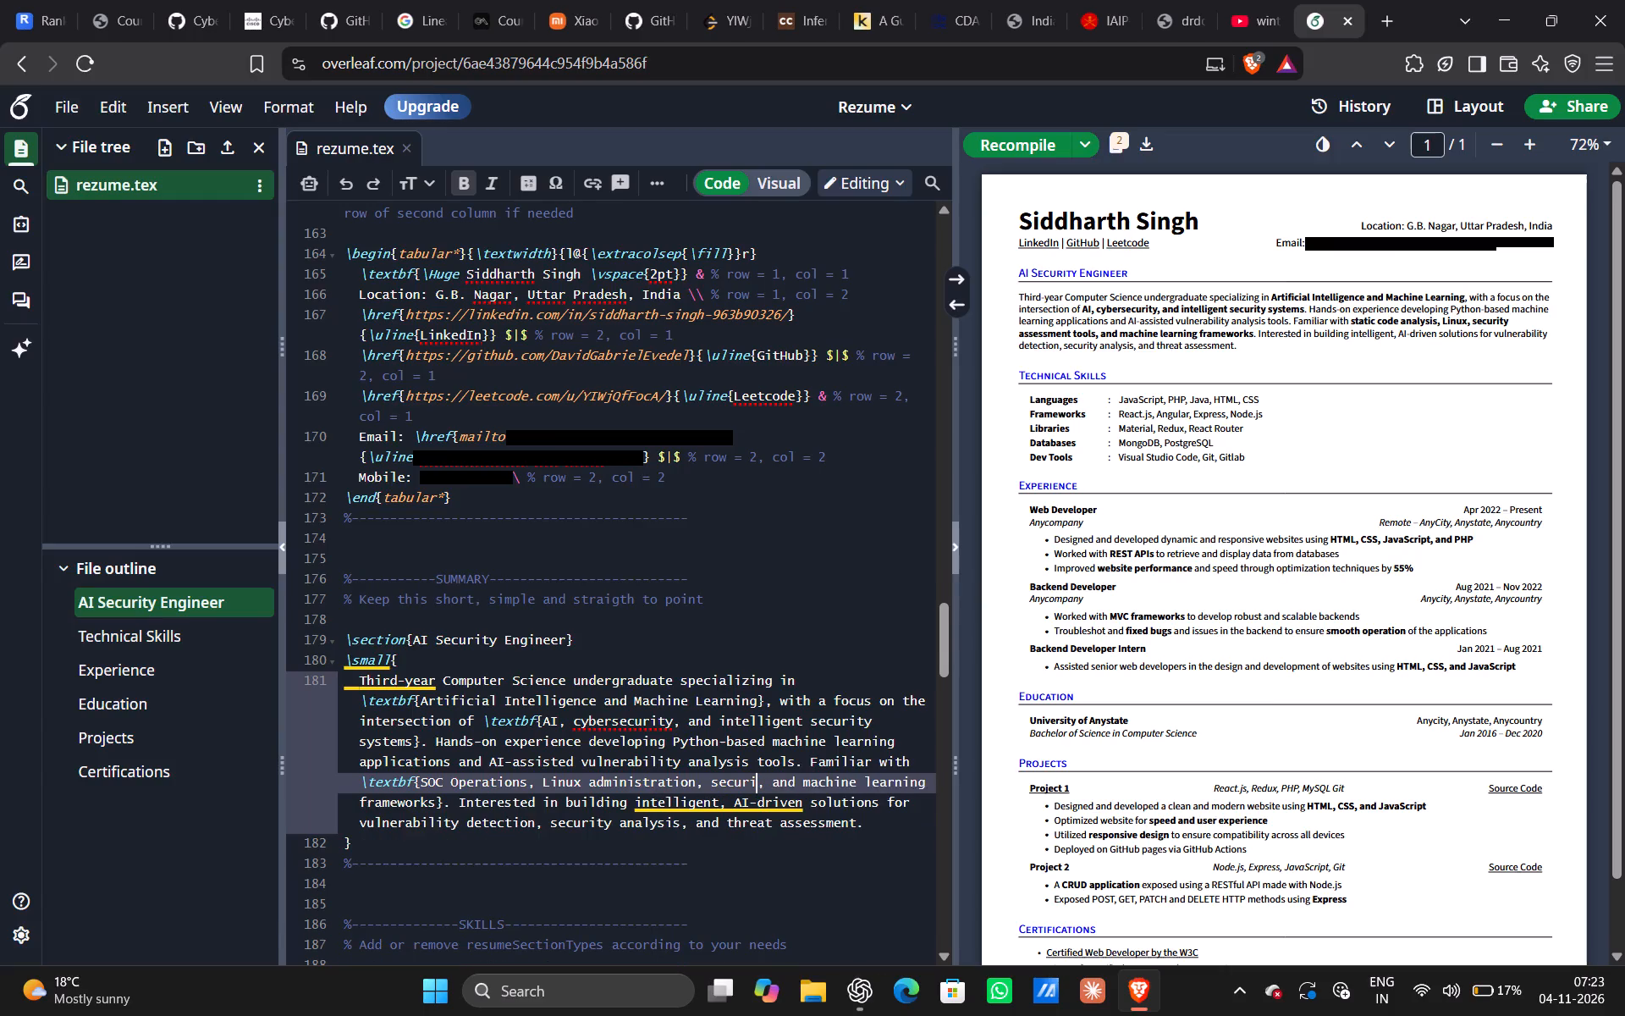
key("BackSpace")
key("BackSpace")
key("BackSpace")
key("BackSpace")
key("BackSpace")
key("BackSpace")
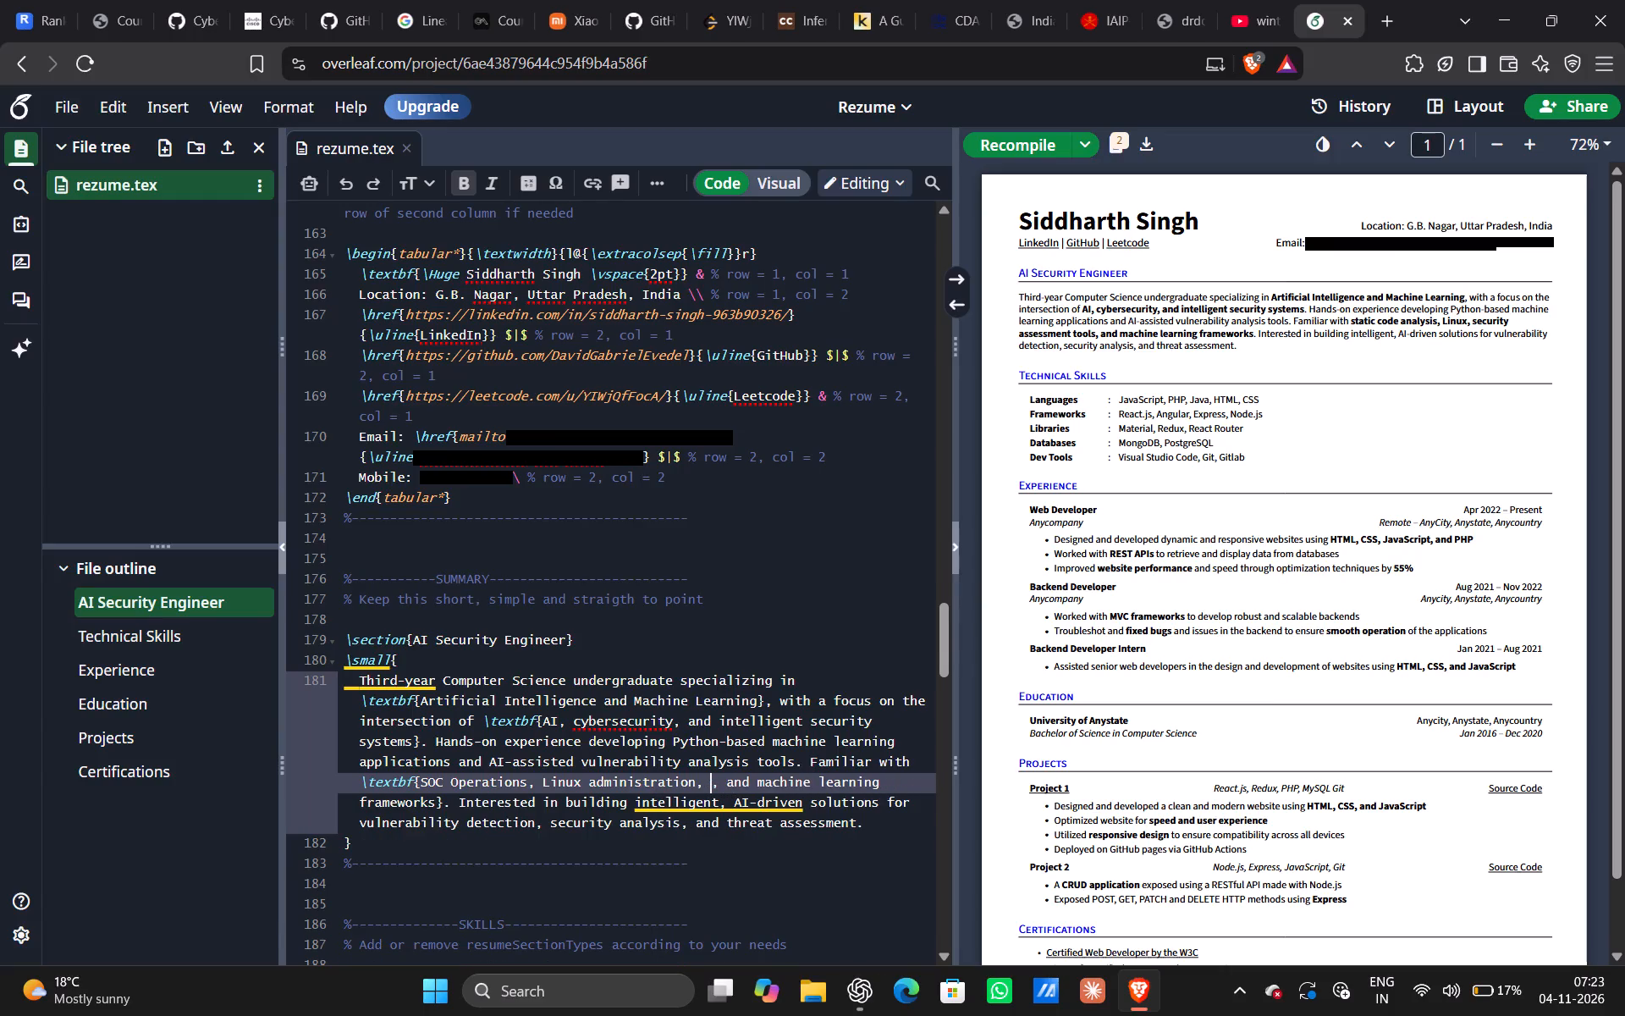
type("LLM S")
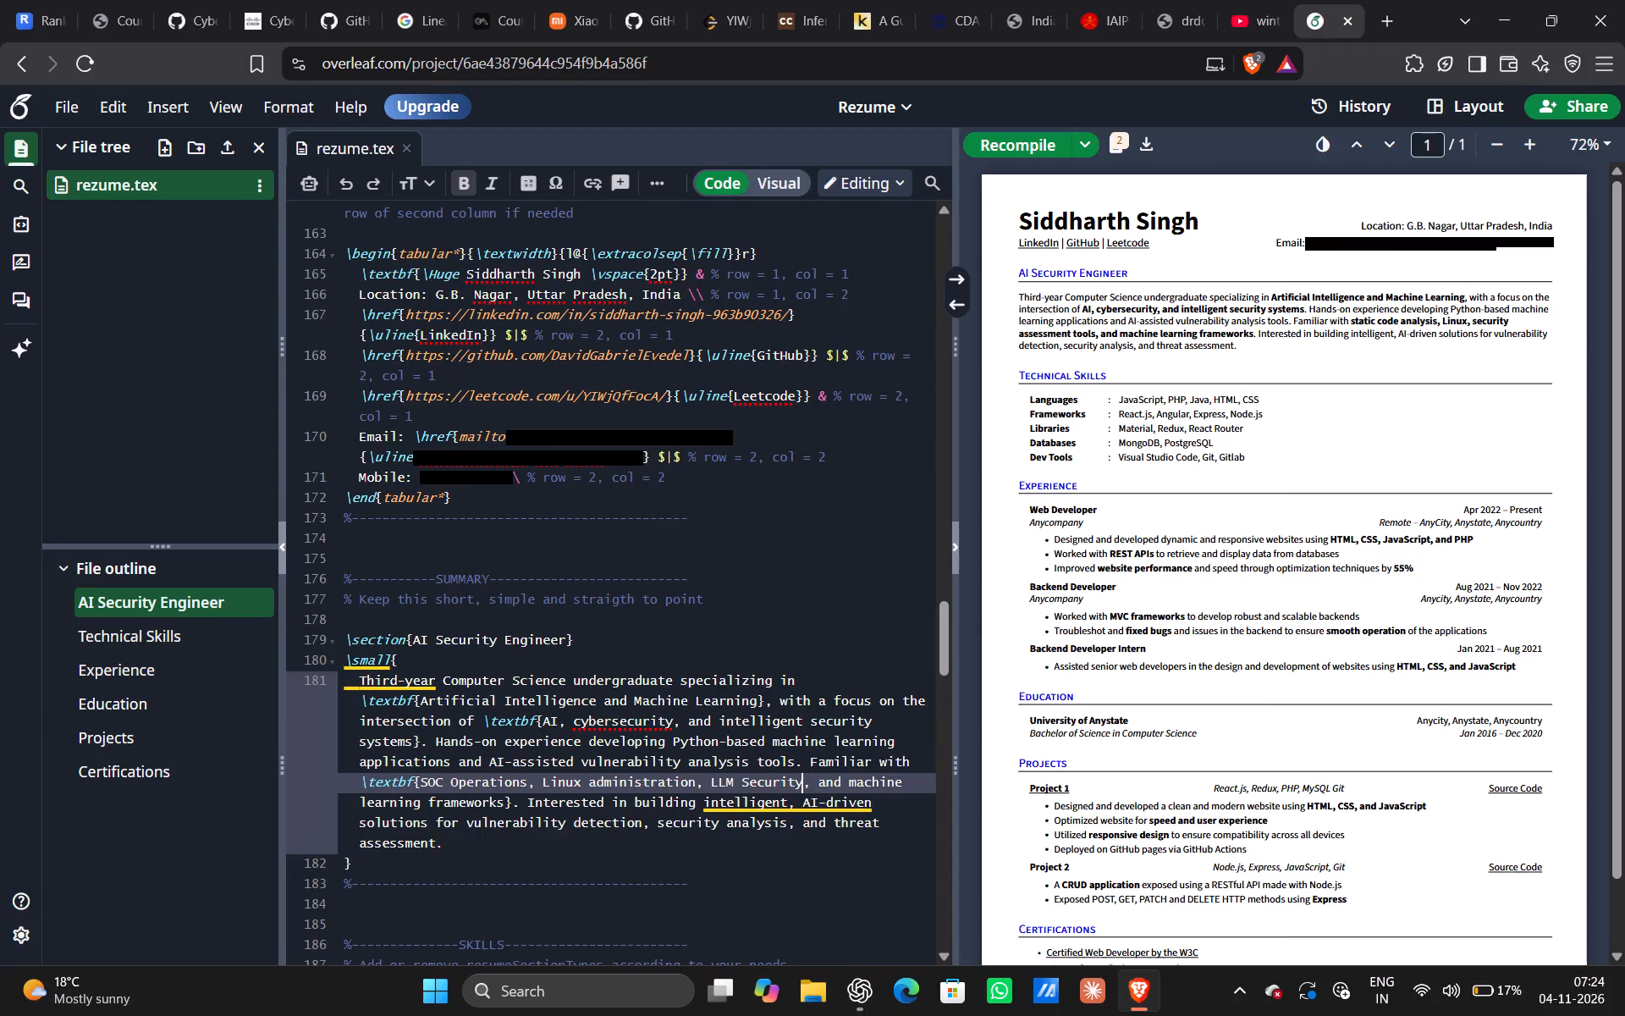
Capitalize both words of "machine learning" before "frameworks" in the bold "Familiar with" list so it reads "Machine Learning".
left_click(505, 803)
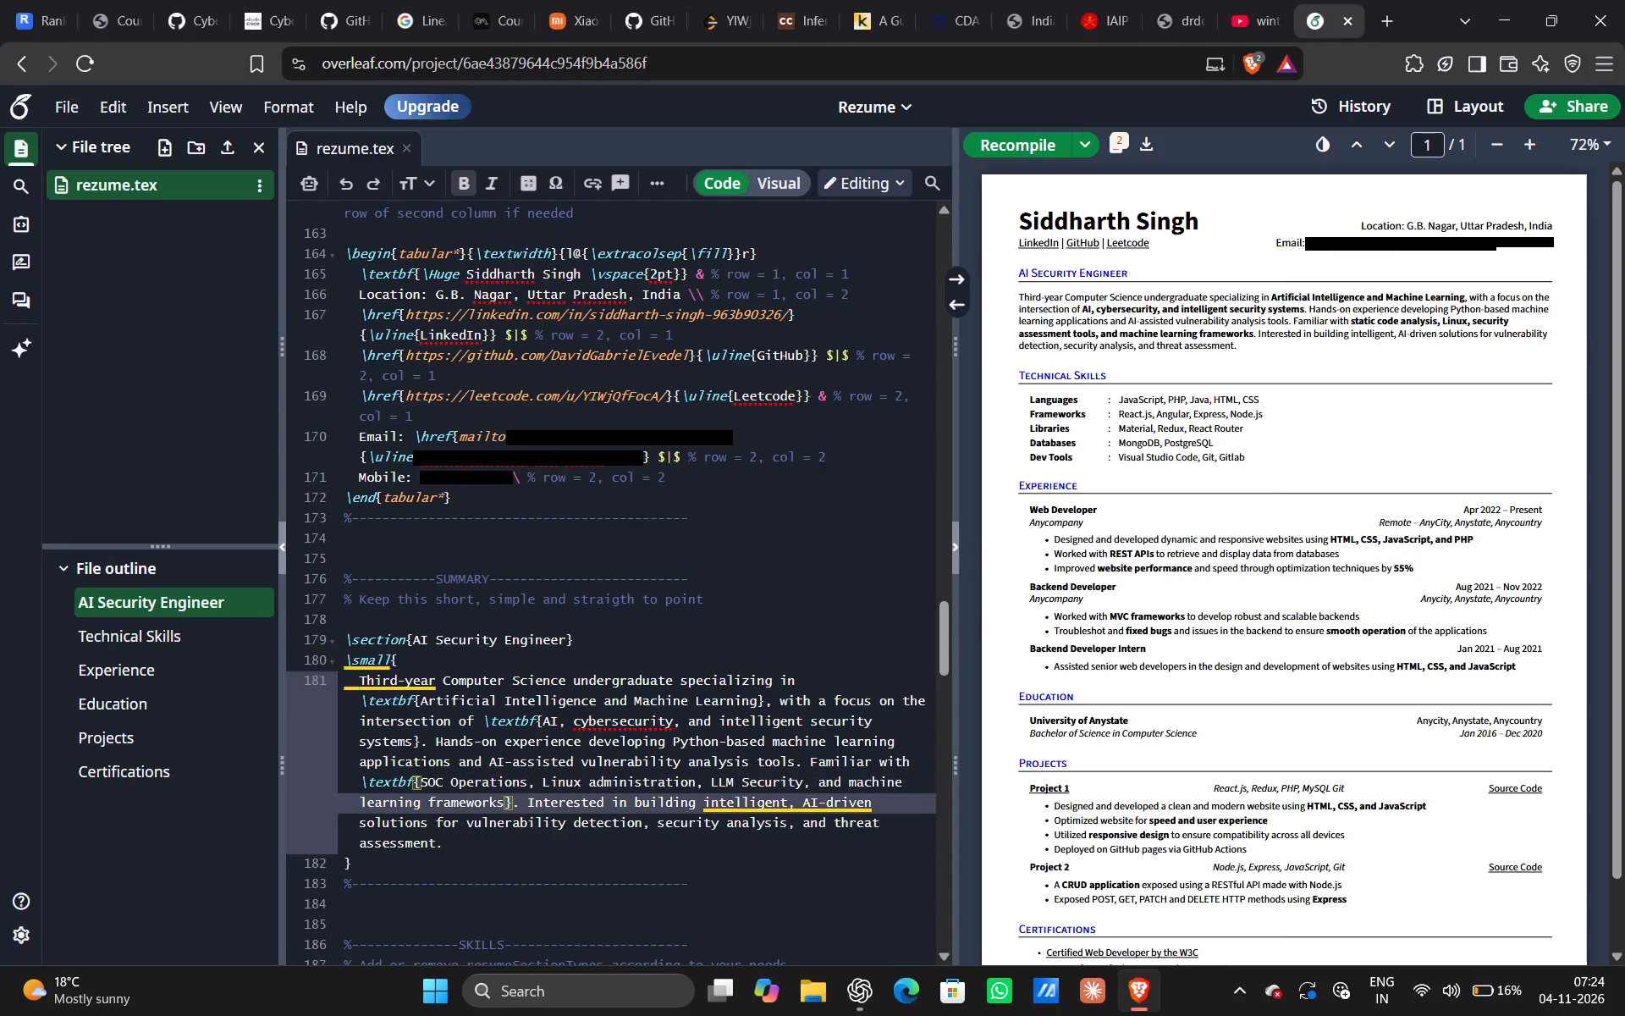
left_click(853, 784)
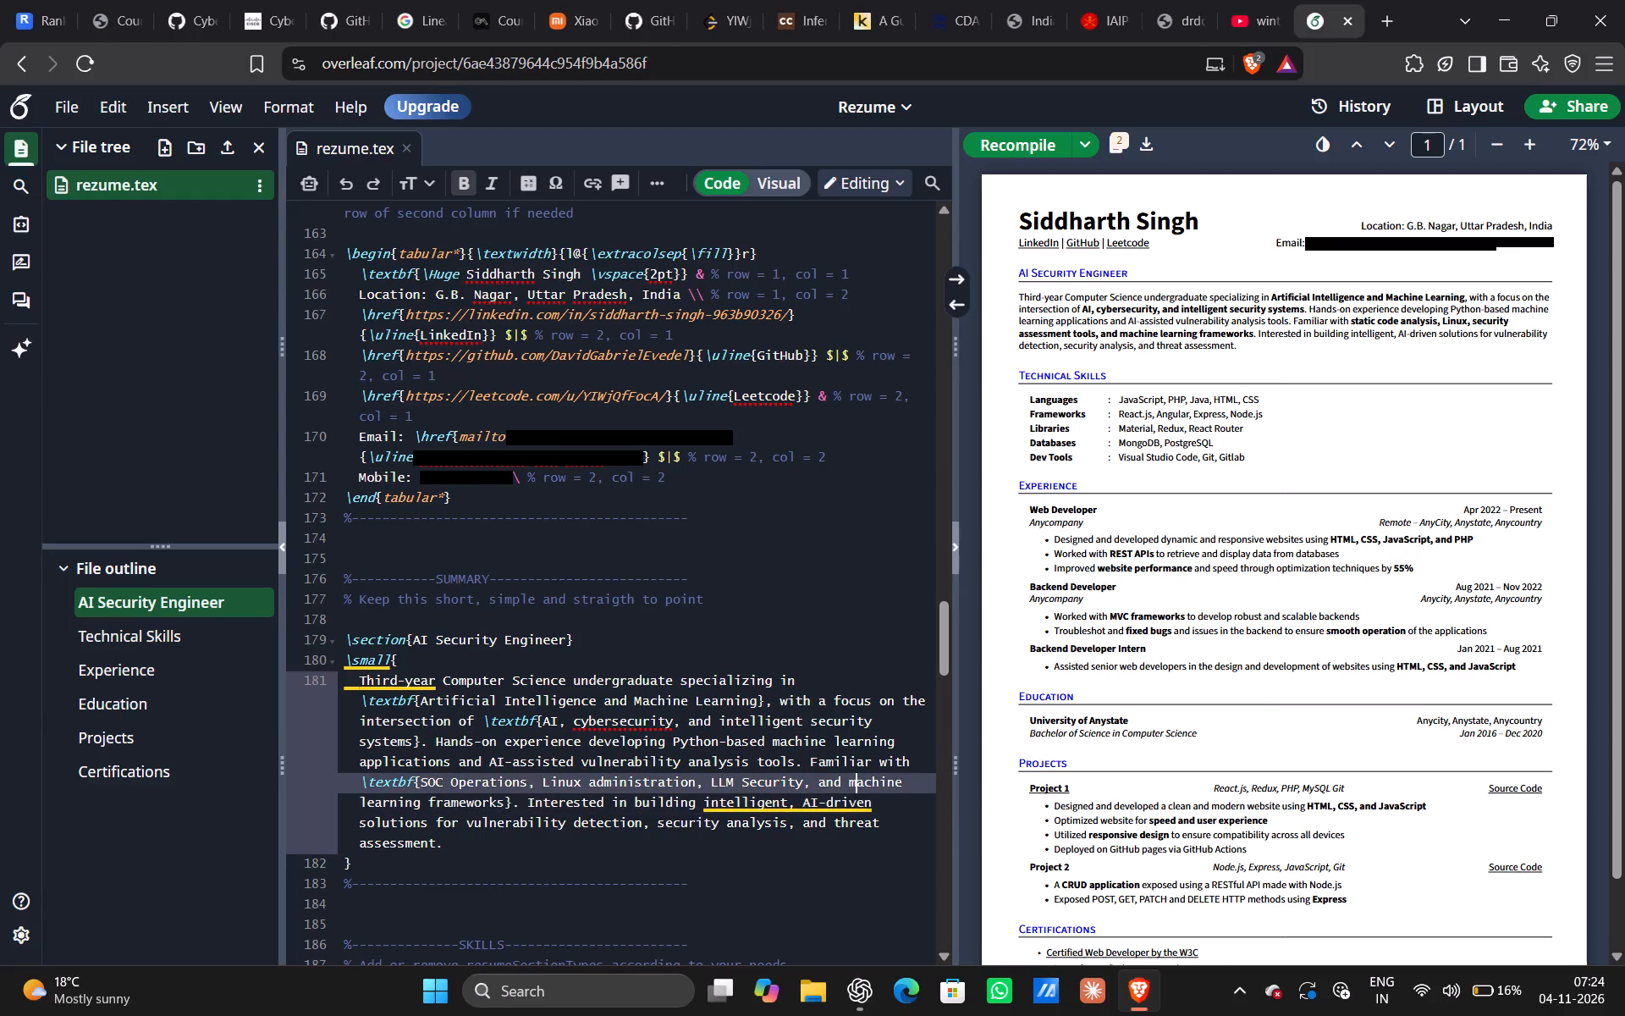
key("BackSpace")
left_click(367, 802)
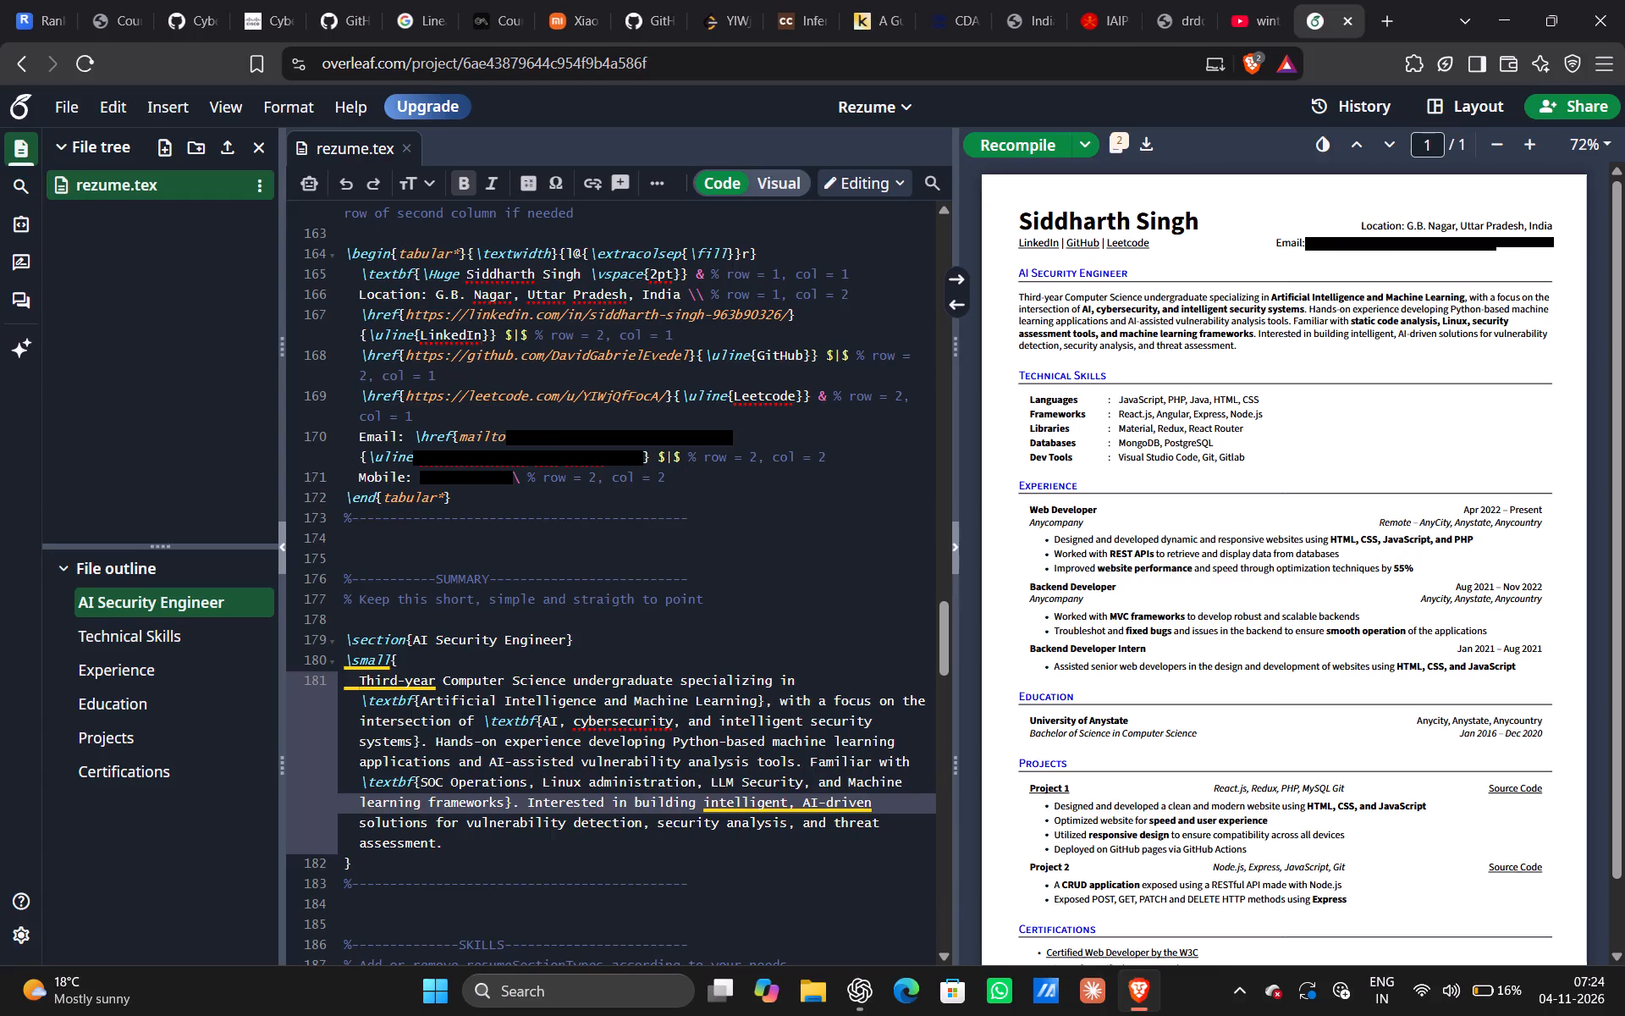
key("BackSpace")
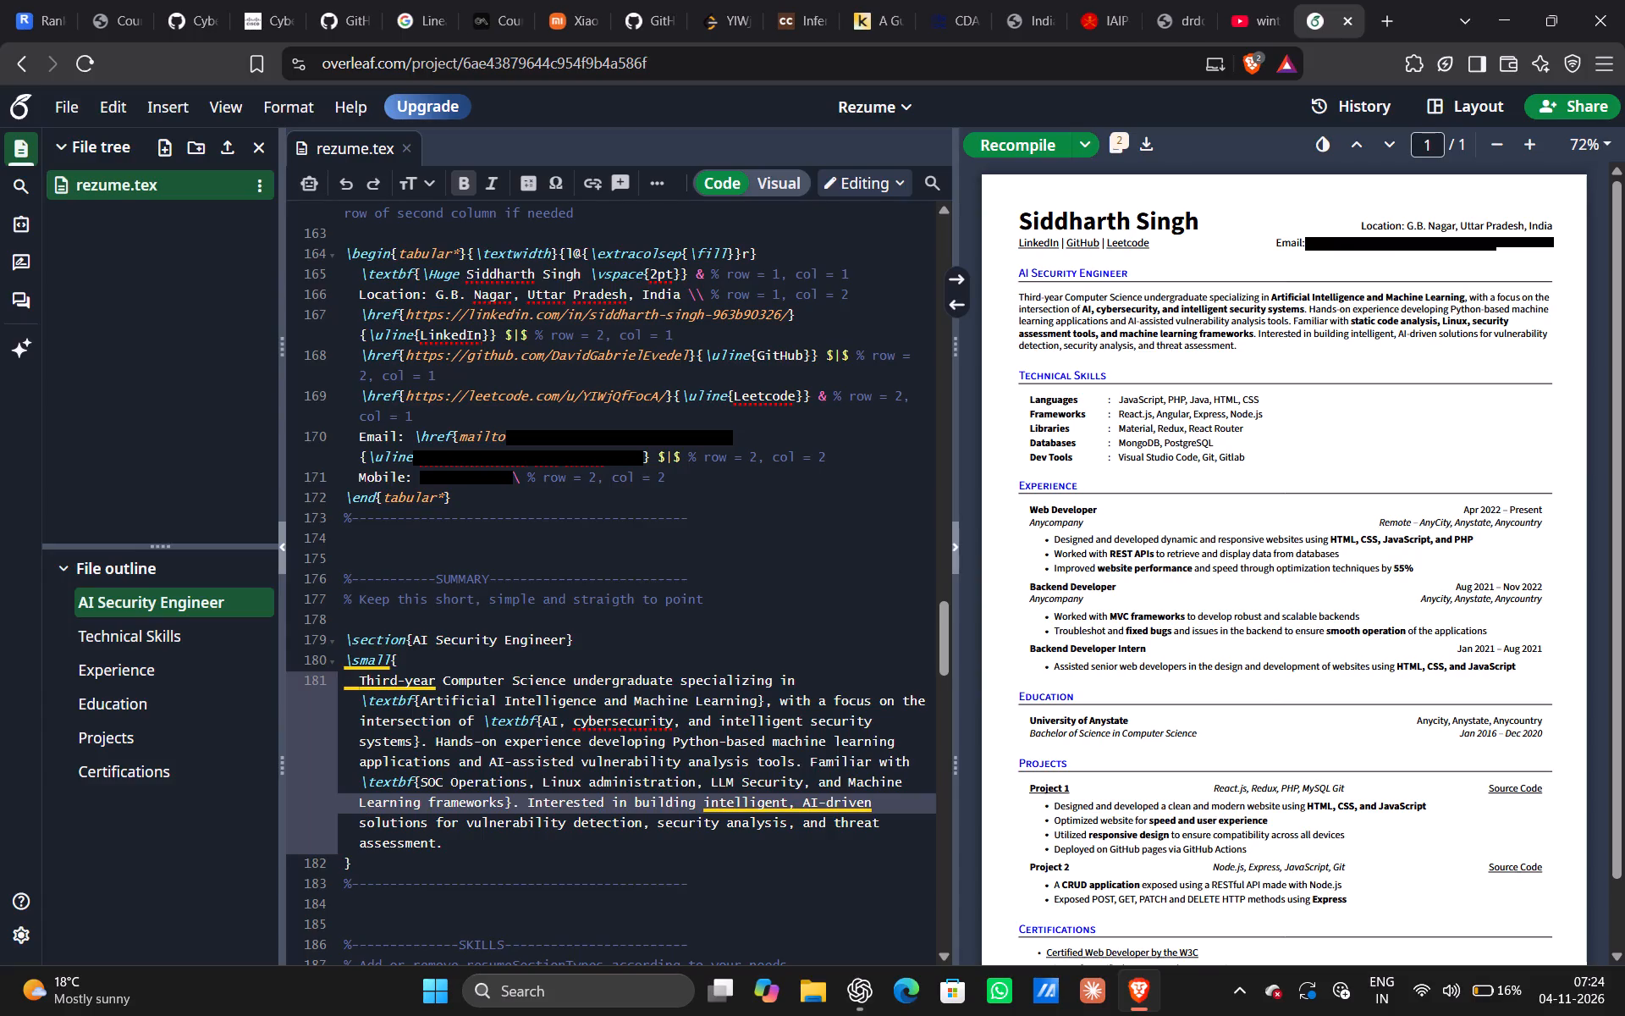
In the summary's "Hands-on experience" sentence, replace "vulnerability analysis tools" after "AI-assisted" with "threat assessment".
left_click(795, 762)
key("BackSpace")
key("BackSpace")
key("BackSpace")
key("BackSpace")
key("BackSpace")
key("BackSpace")
key("BackSpace")
key("BackSpace")
key("BackSpace")
key("BackSpace")
key("BackSpace")
key("BackSpace")
key("BackSpace")
key("BackSpace")
key("BackSpace")
key("BackSpace")
key("BackSpace")
key("BackSpace")
key("BackSpace")
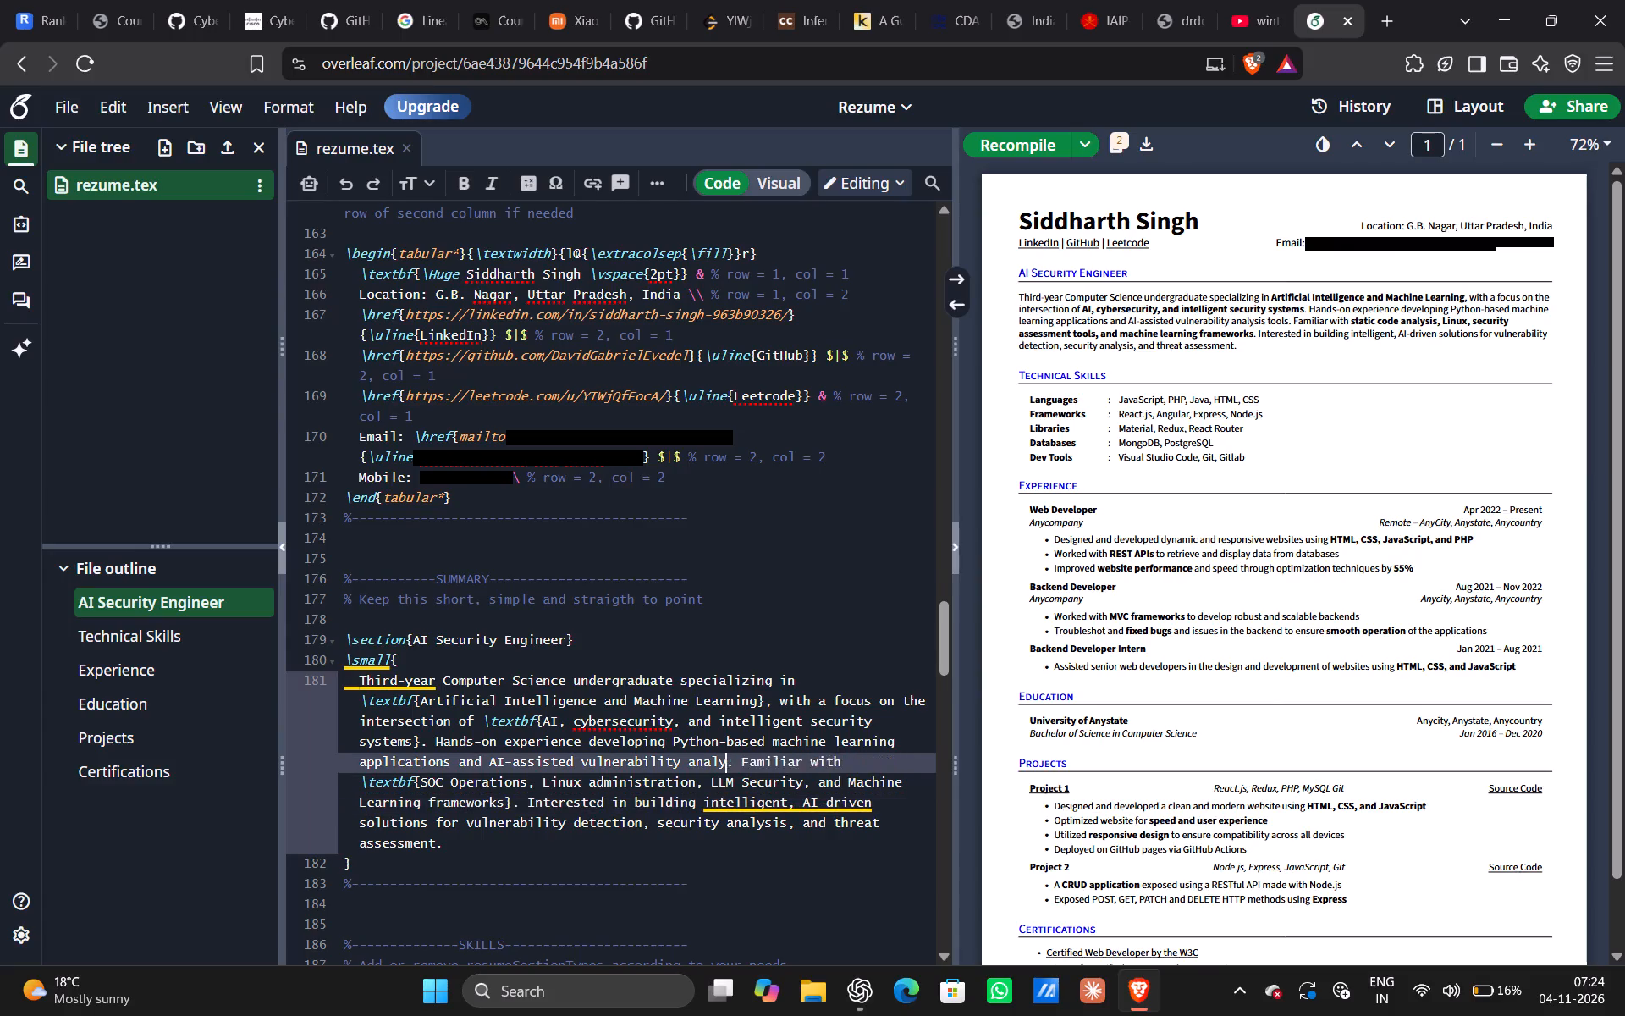
key("BackSpace")
key("BackSpace")
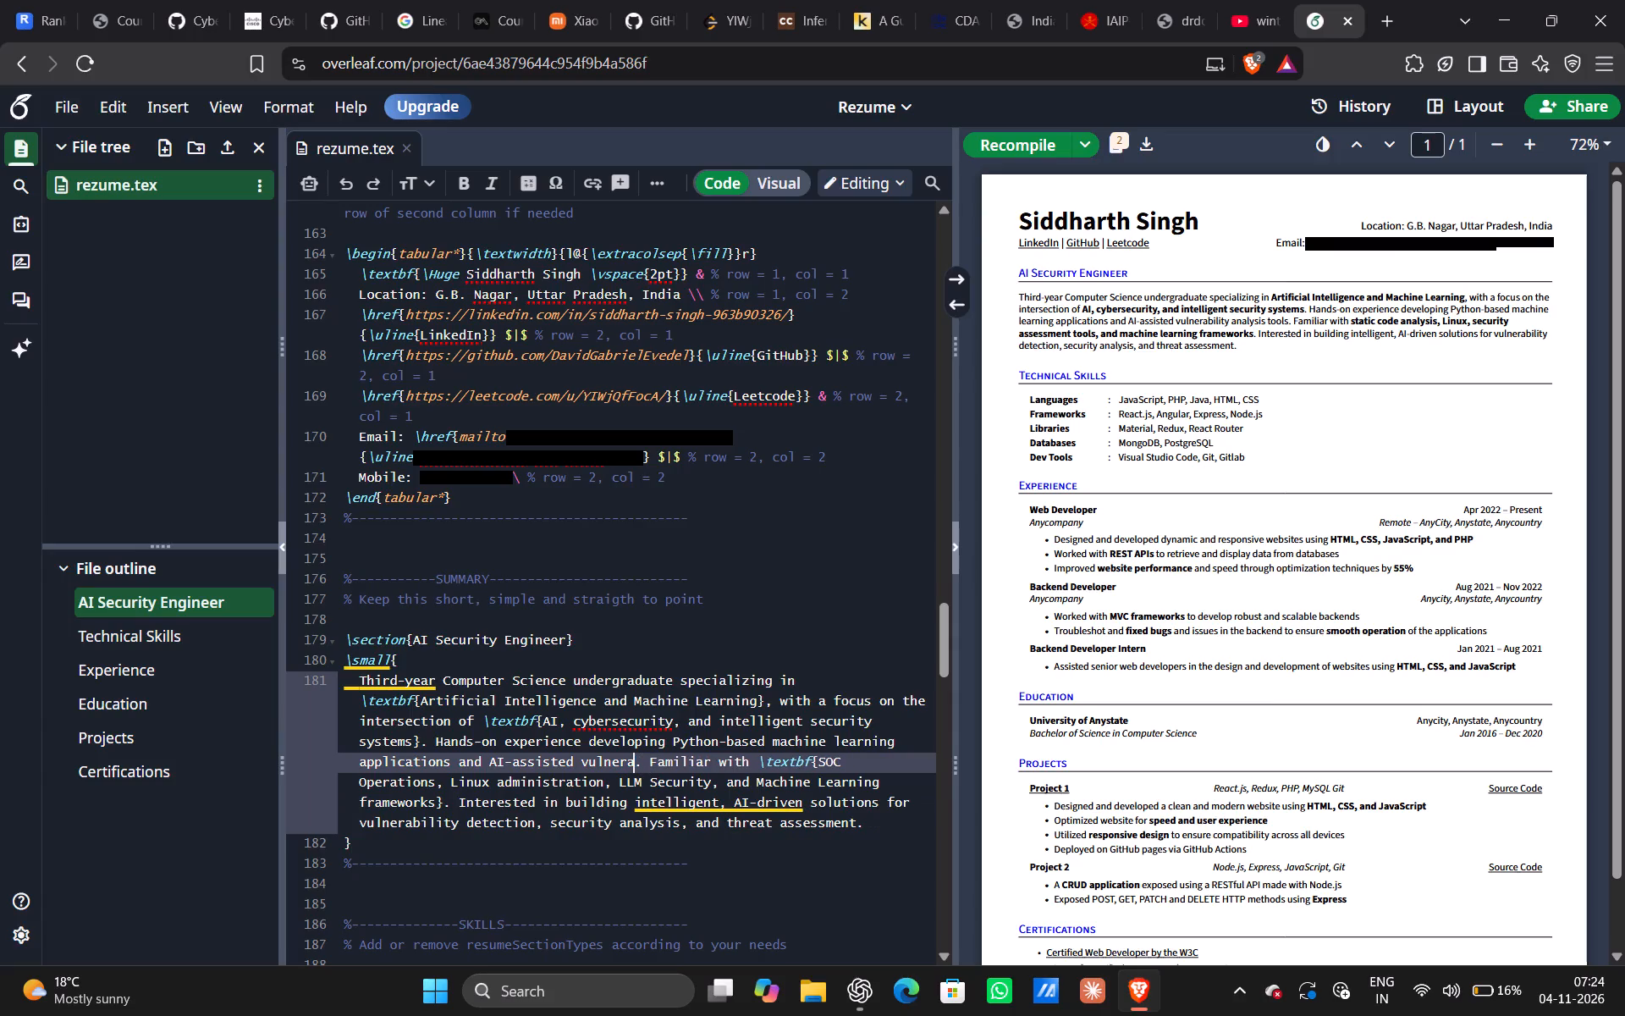
key("BackSpace")
key("BackSpace")
key("BackSpace")
key("BackSpace")
key("BackSpace")
key("BackSpace")
key("BackSpace")
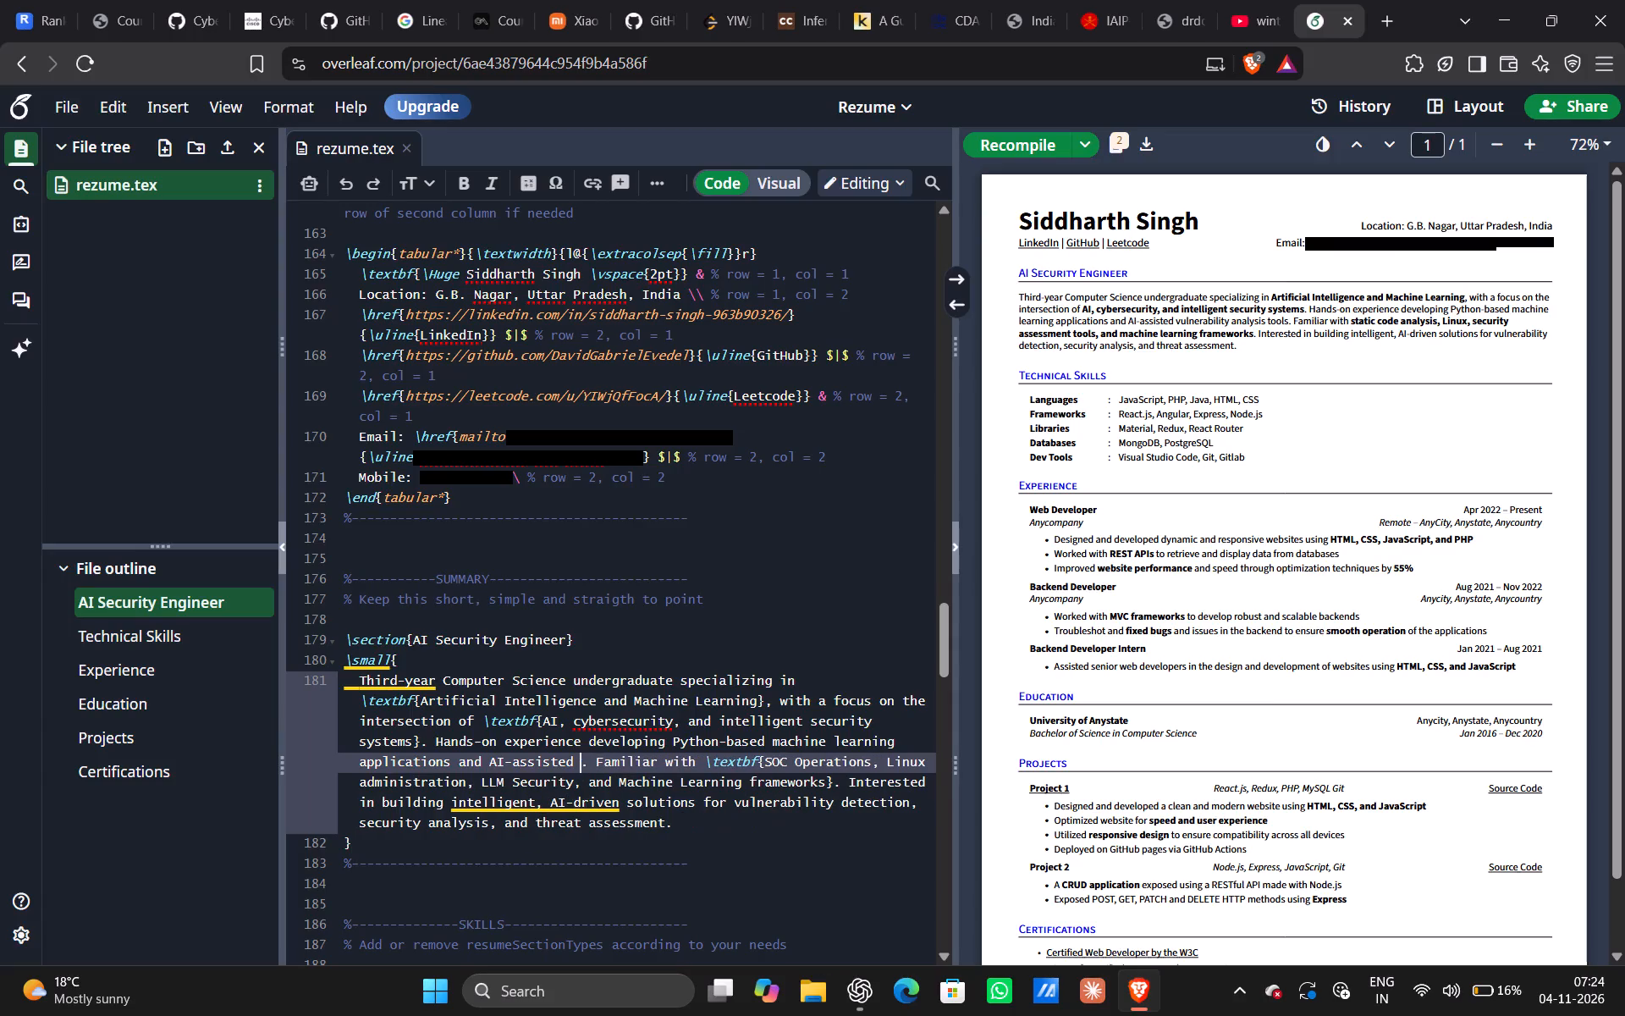
type("threat assessme")
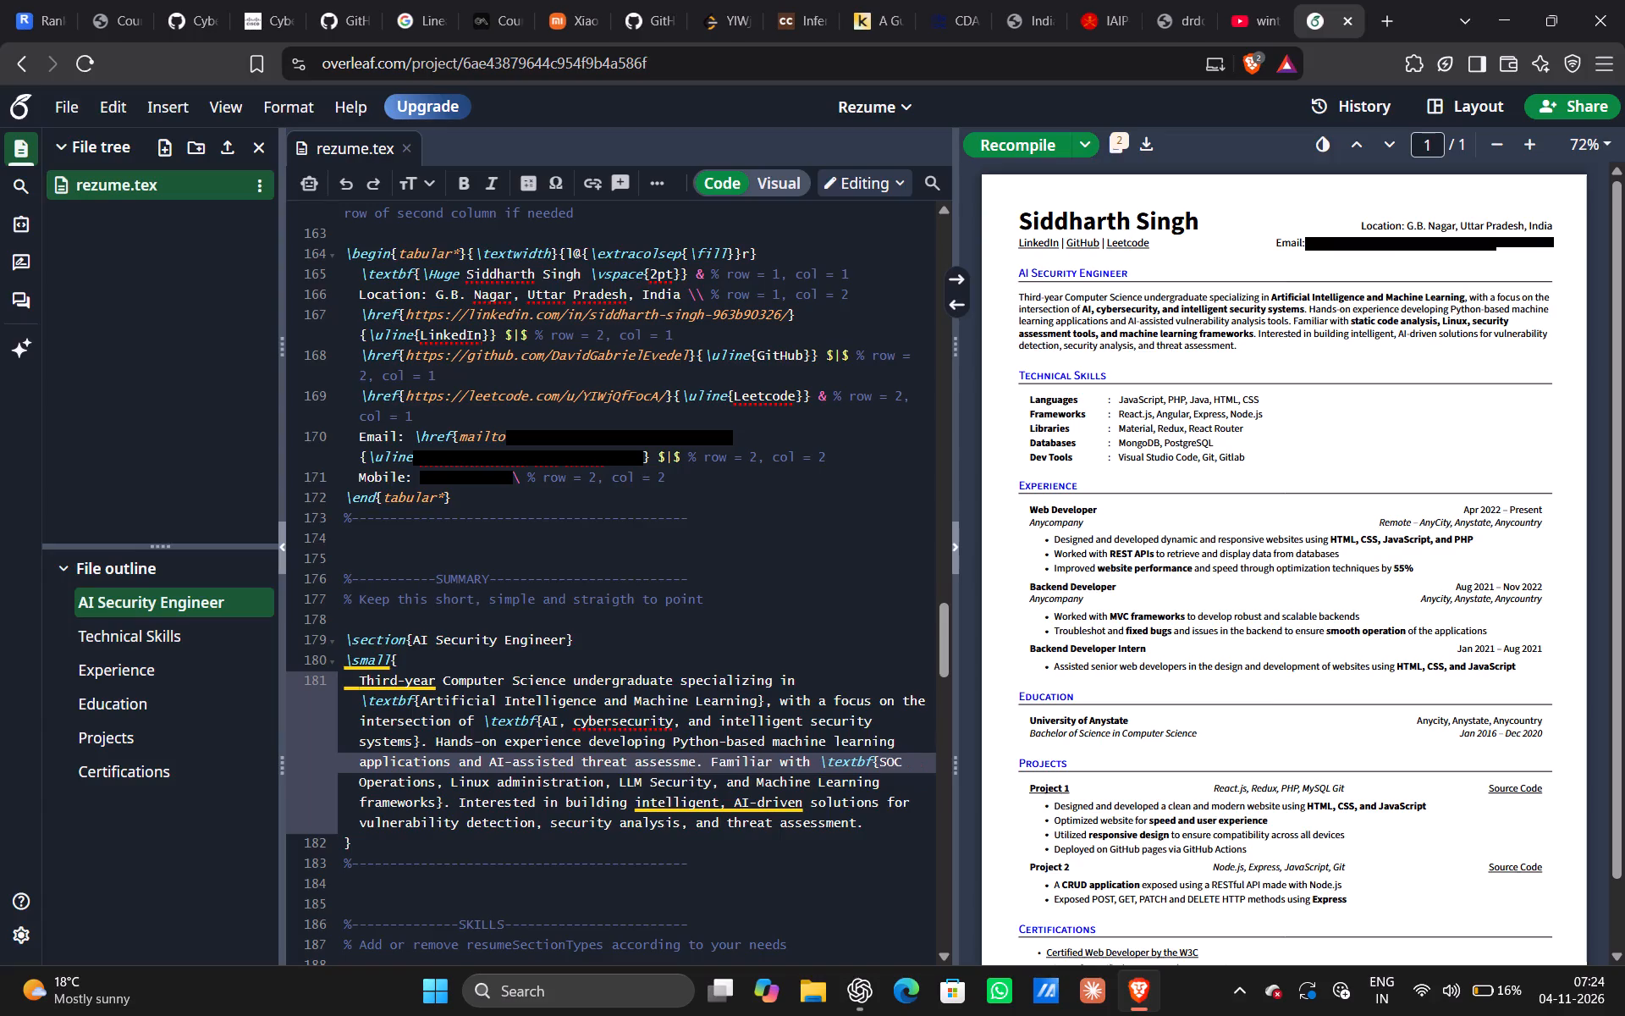
type("nt")
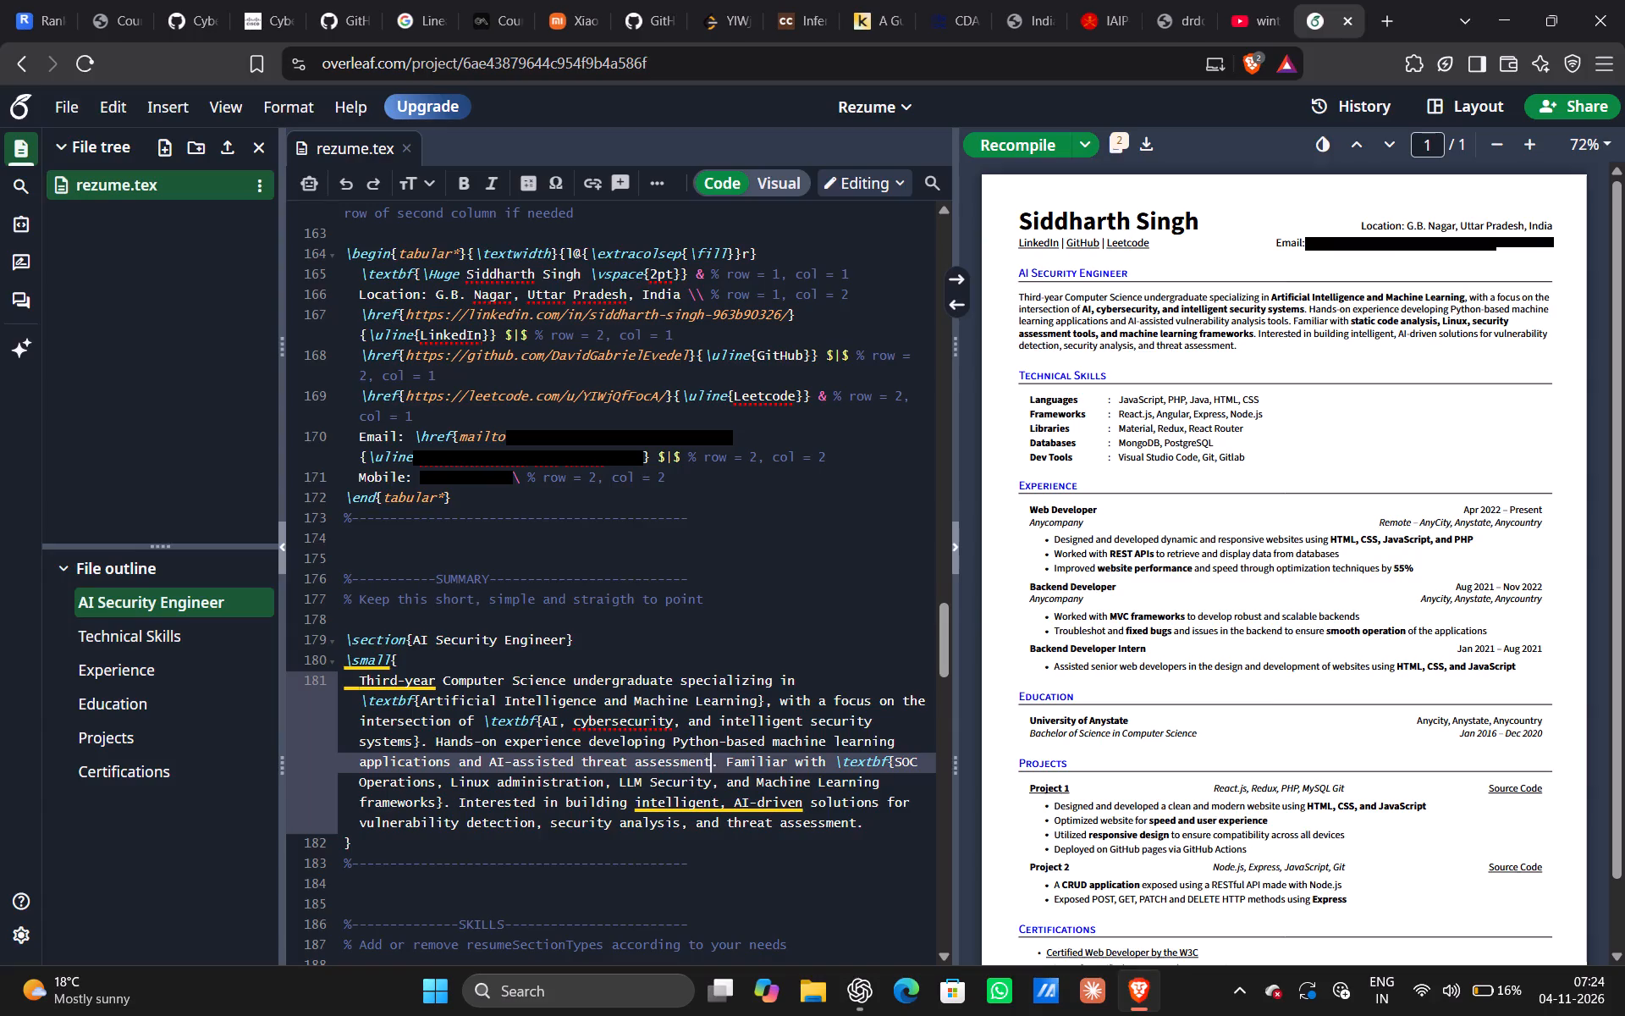
Accept the suggested corrections in the summary's opening lines and the one changing its last sentence to "AI-driven intelligent solutions".
scroll(878, 817, "down", 1)
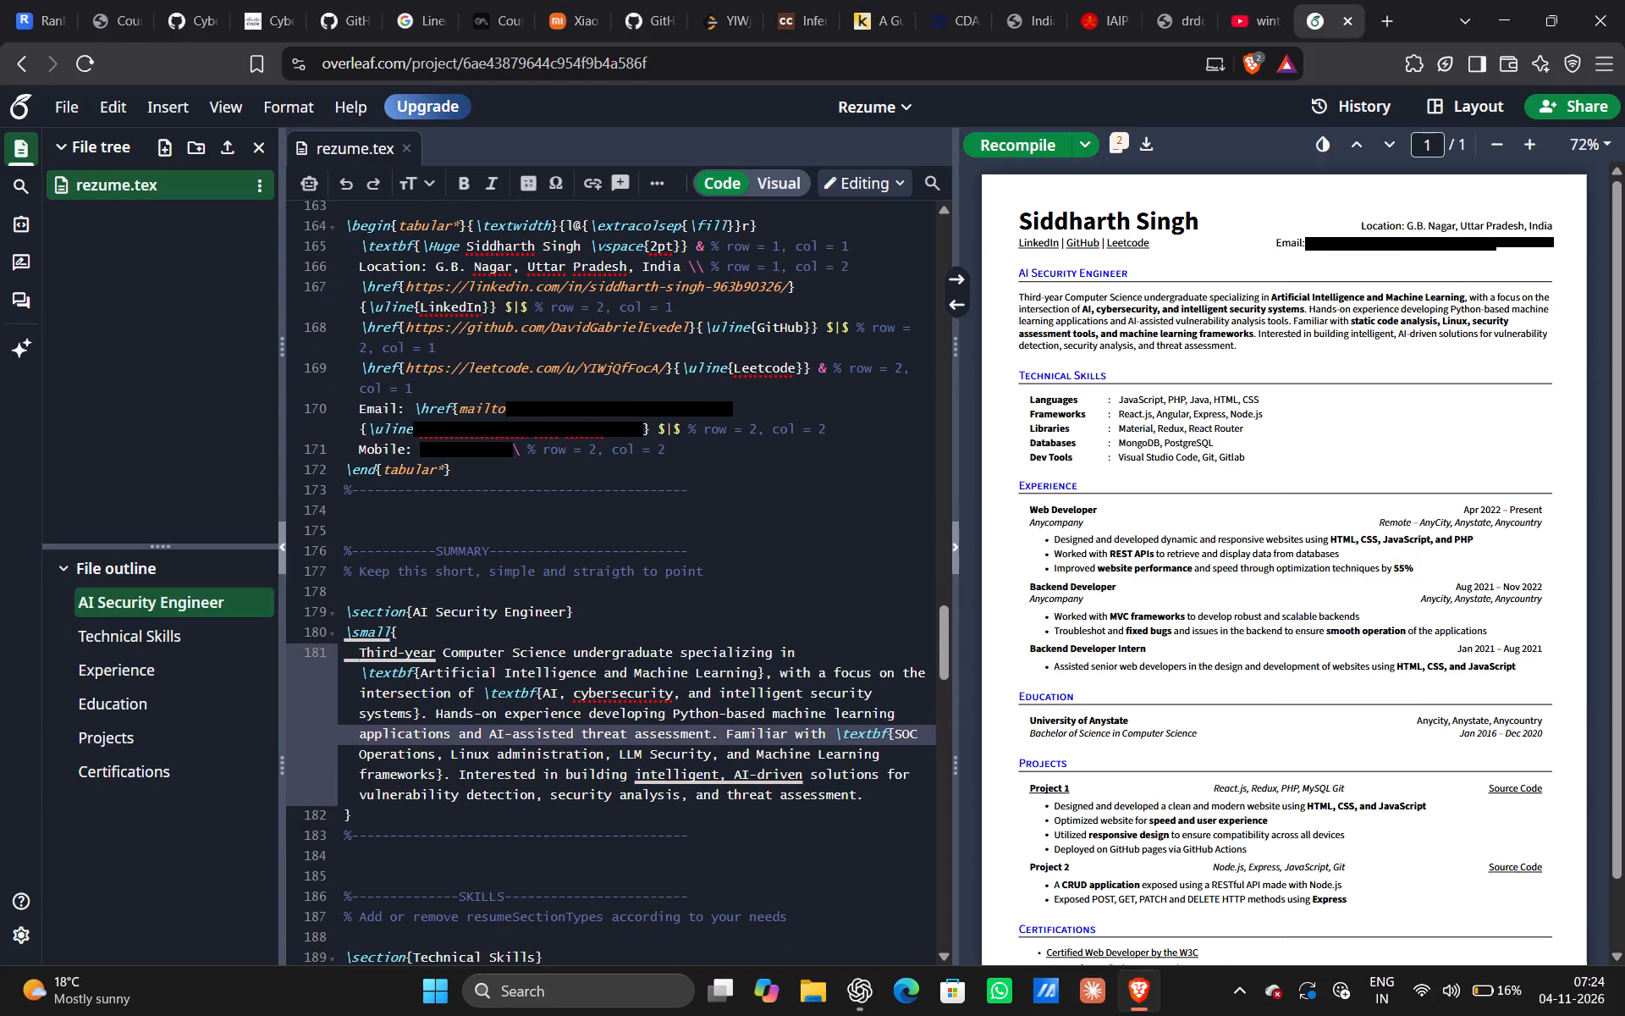
scroll(878, 817, "down", 1)
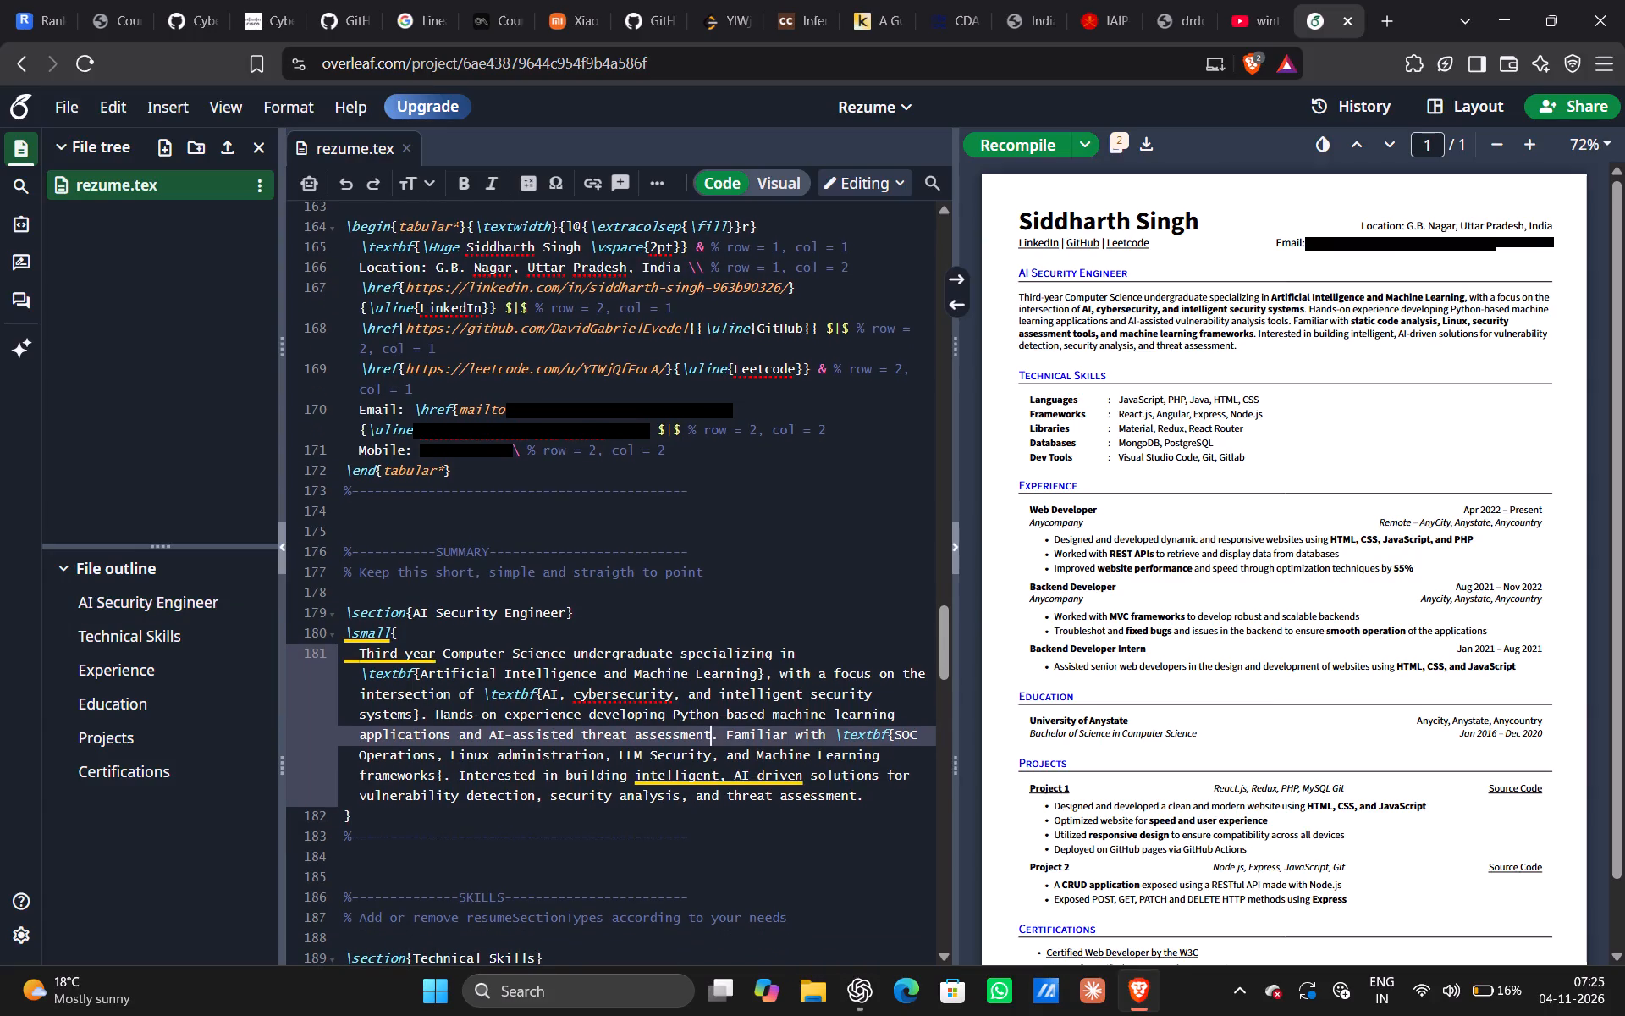
left_click(762, 778)
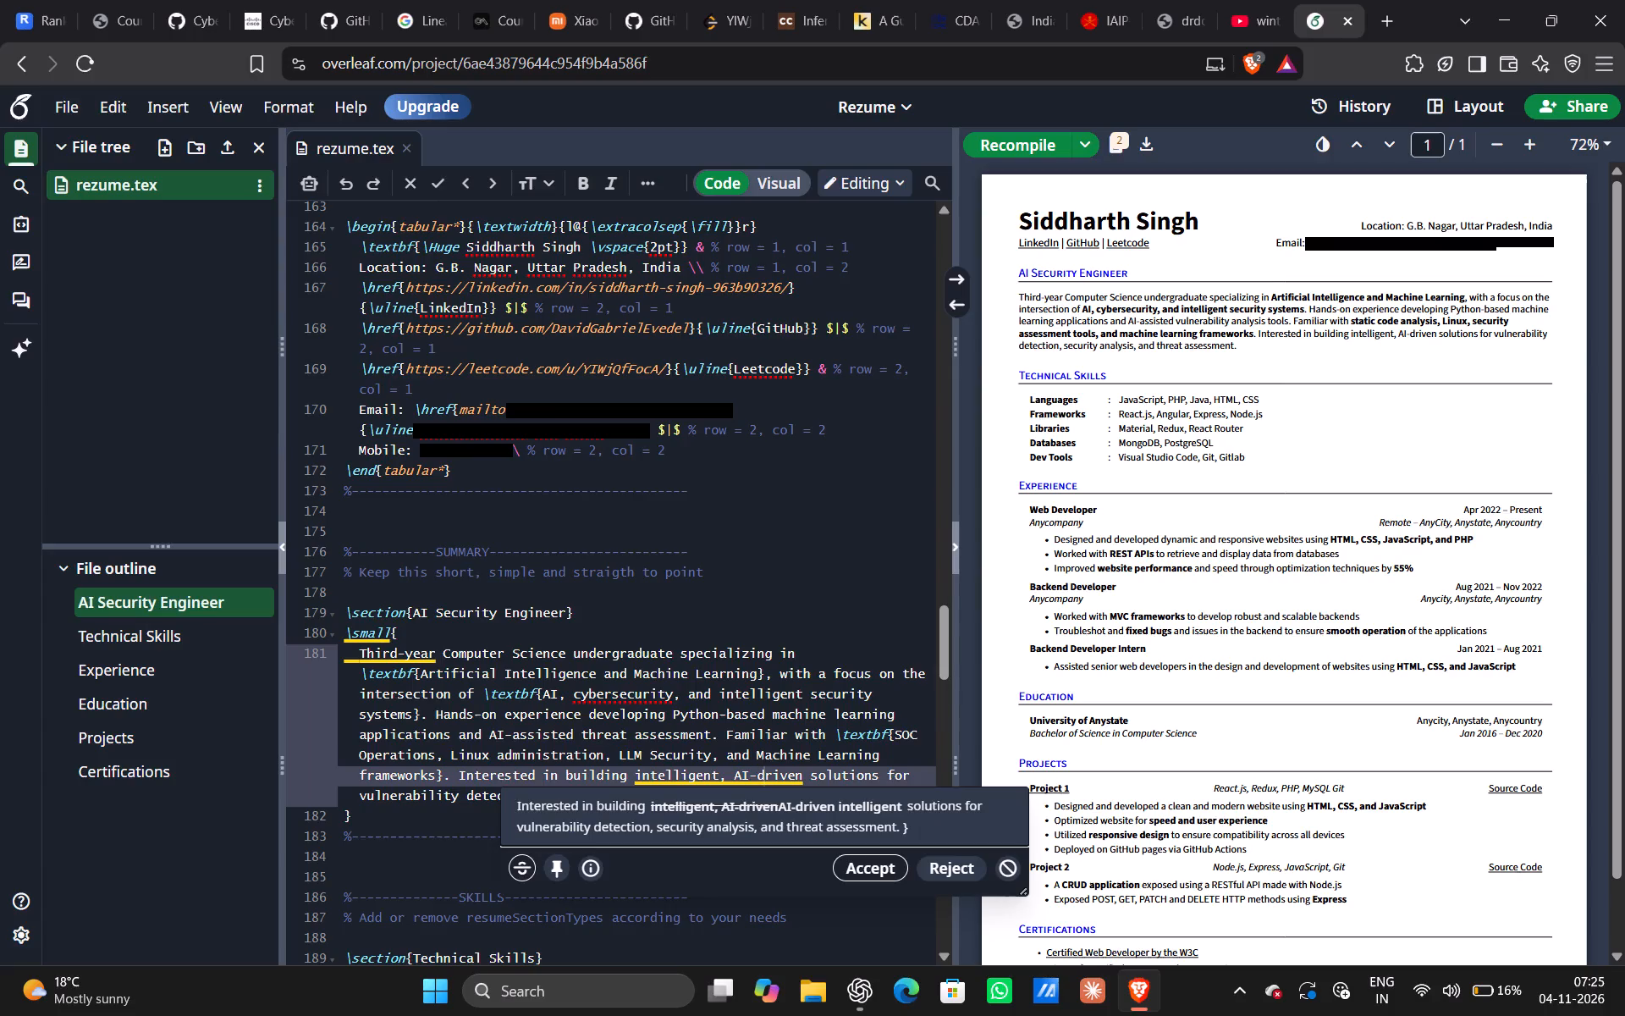
left_click(735, 776)
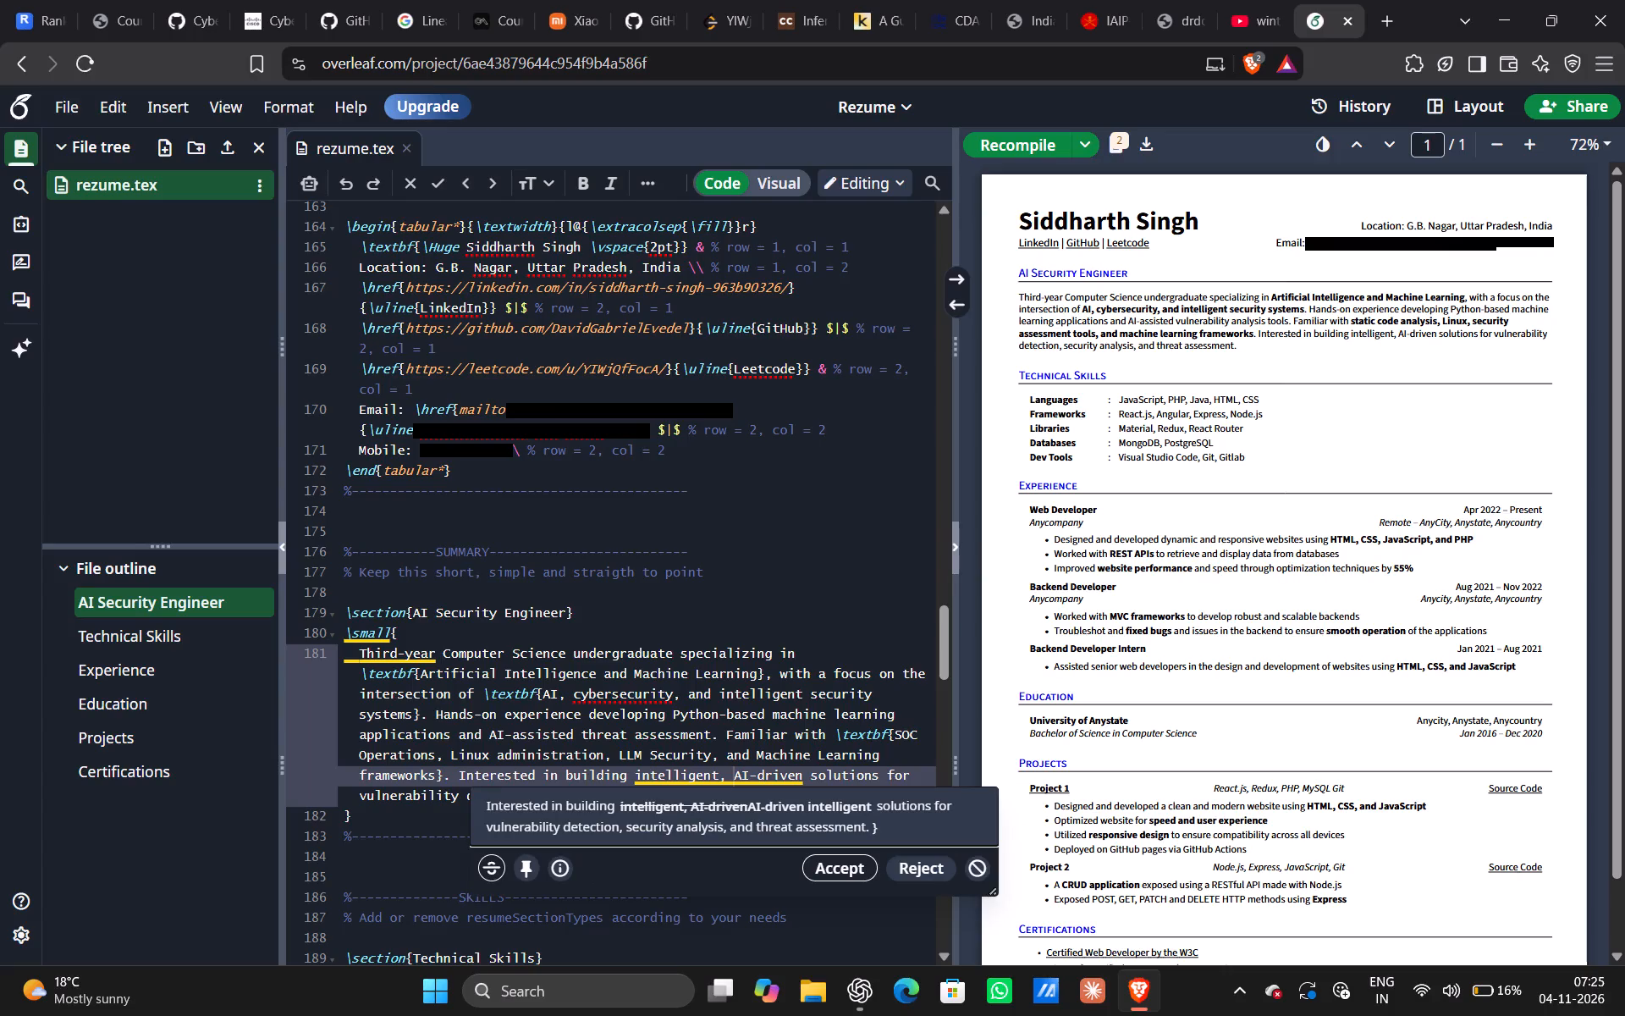
left_click(411, 654)
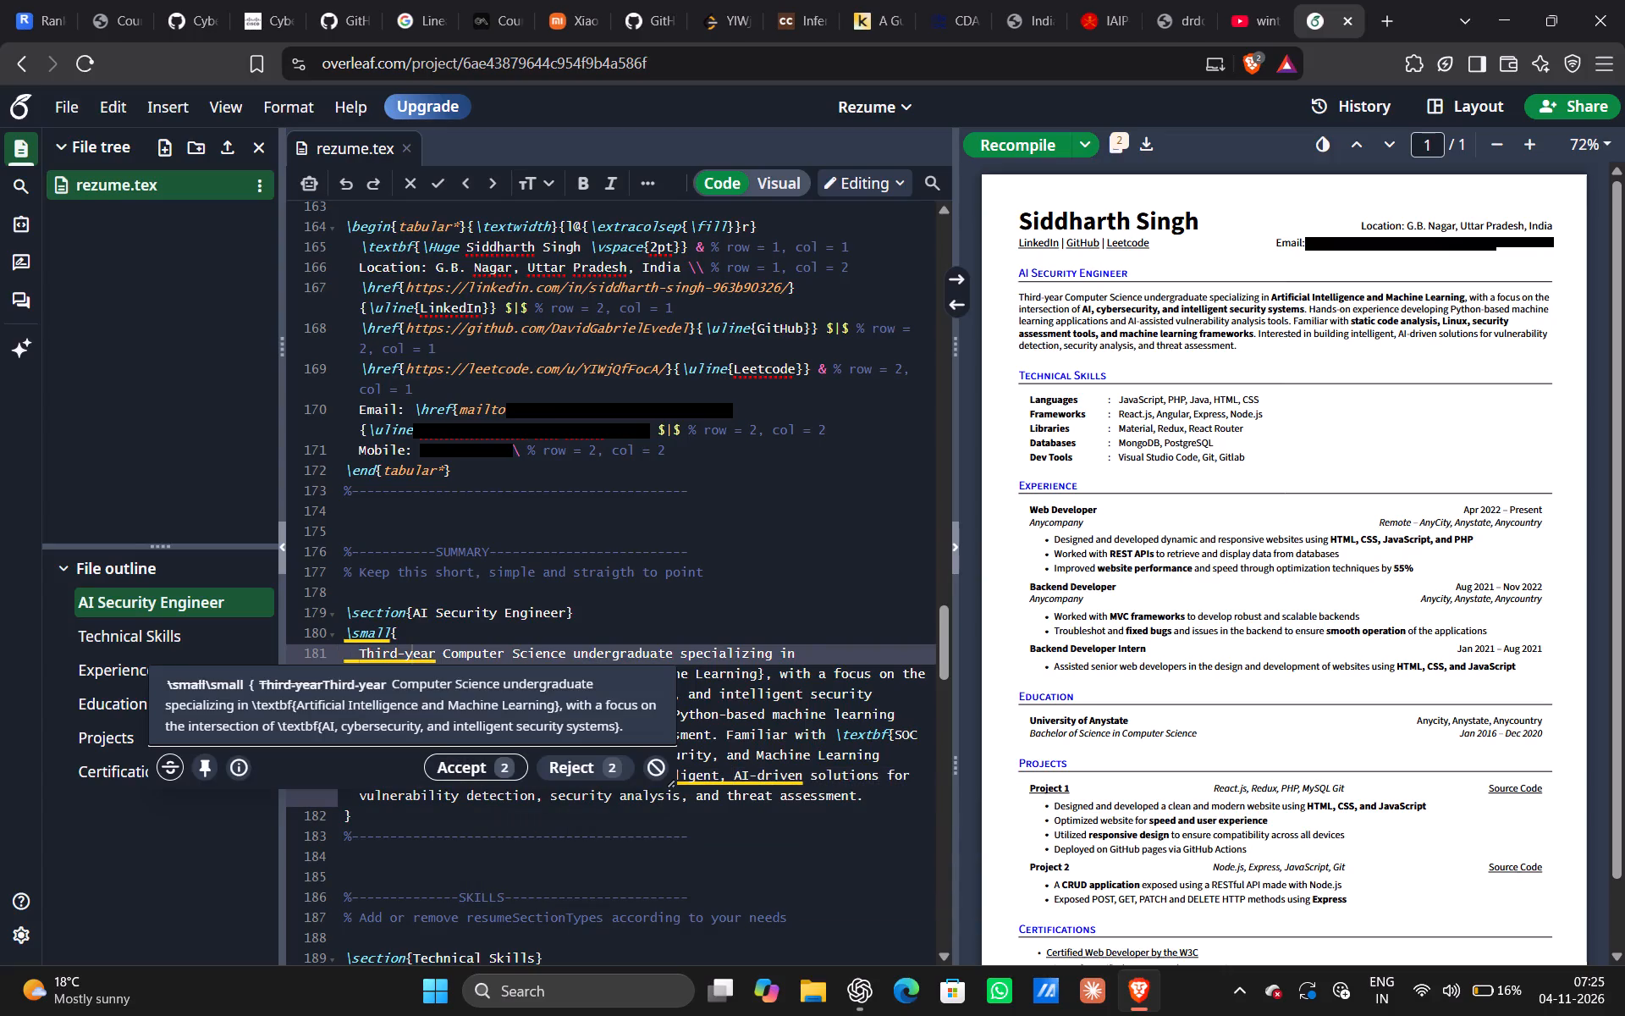
left_click(474, 760)
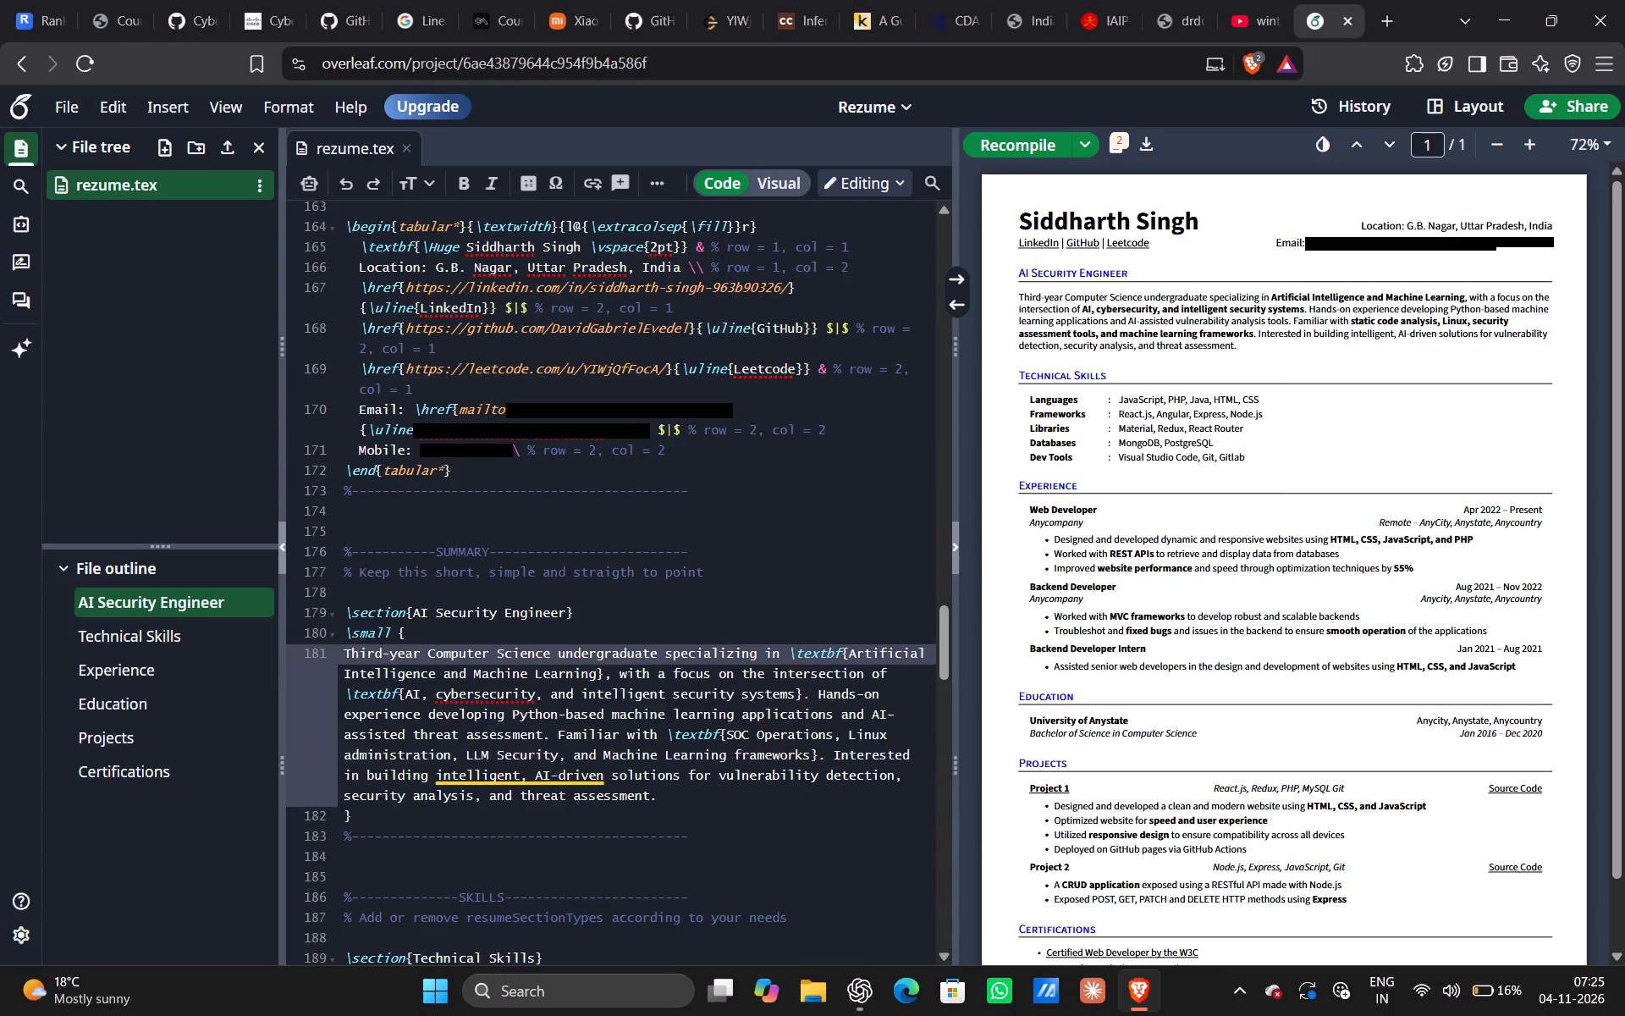
left_click(571, 782)
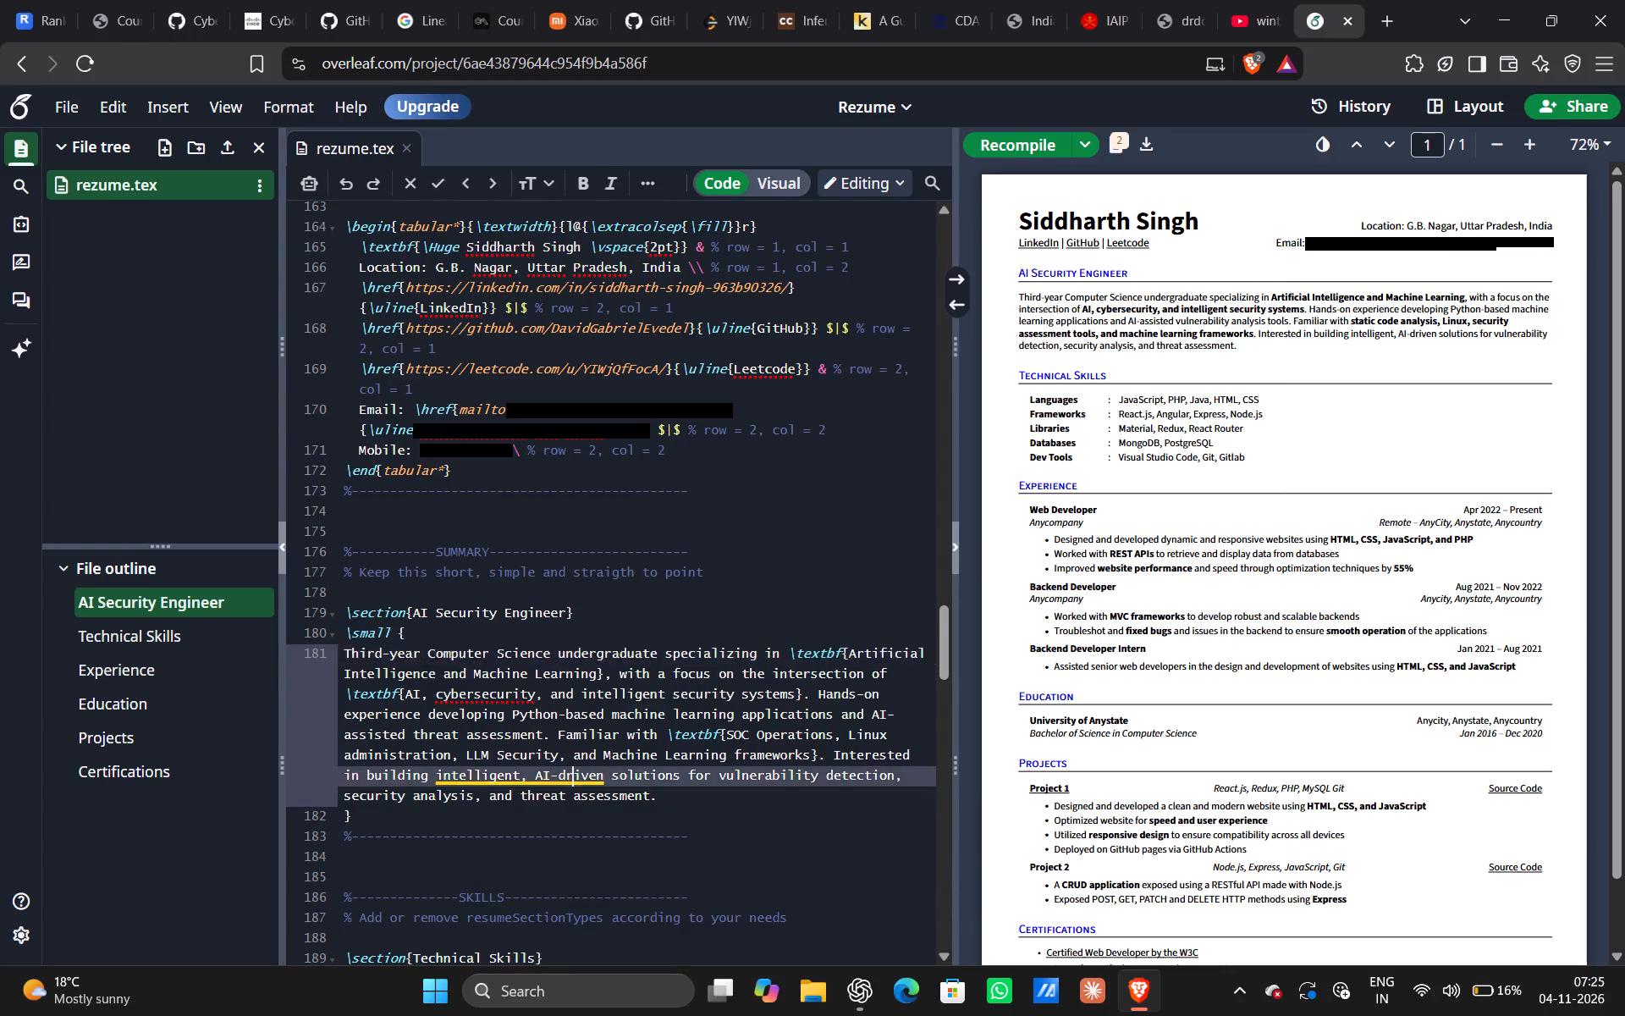
left_click(665, 886)
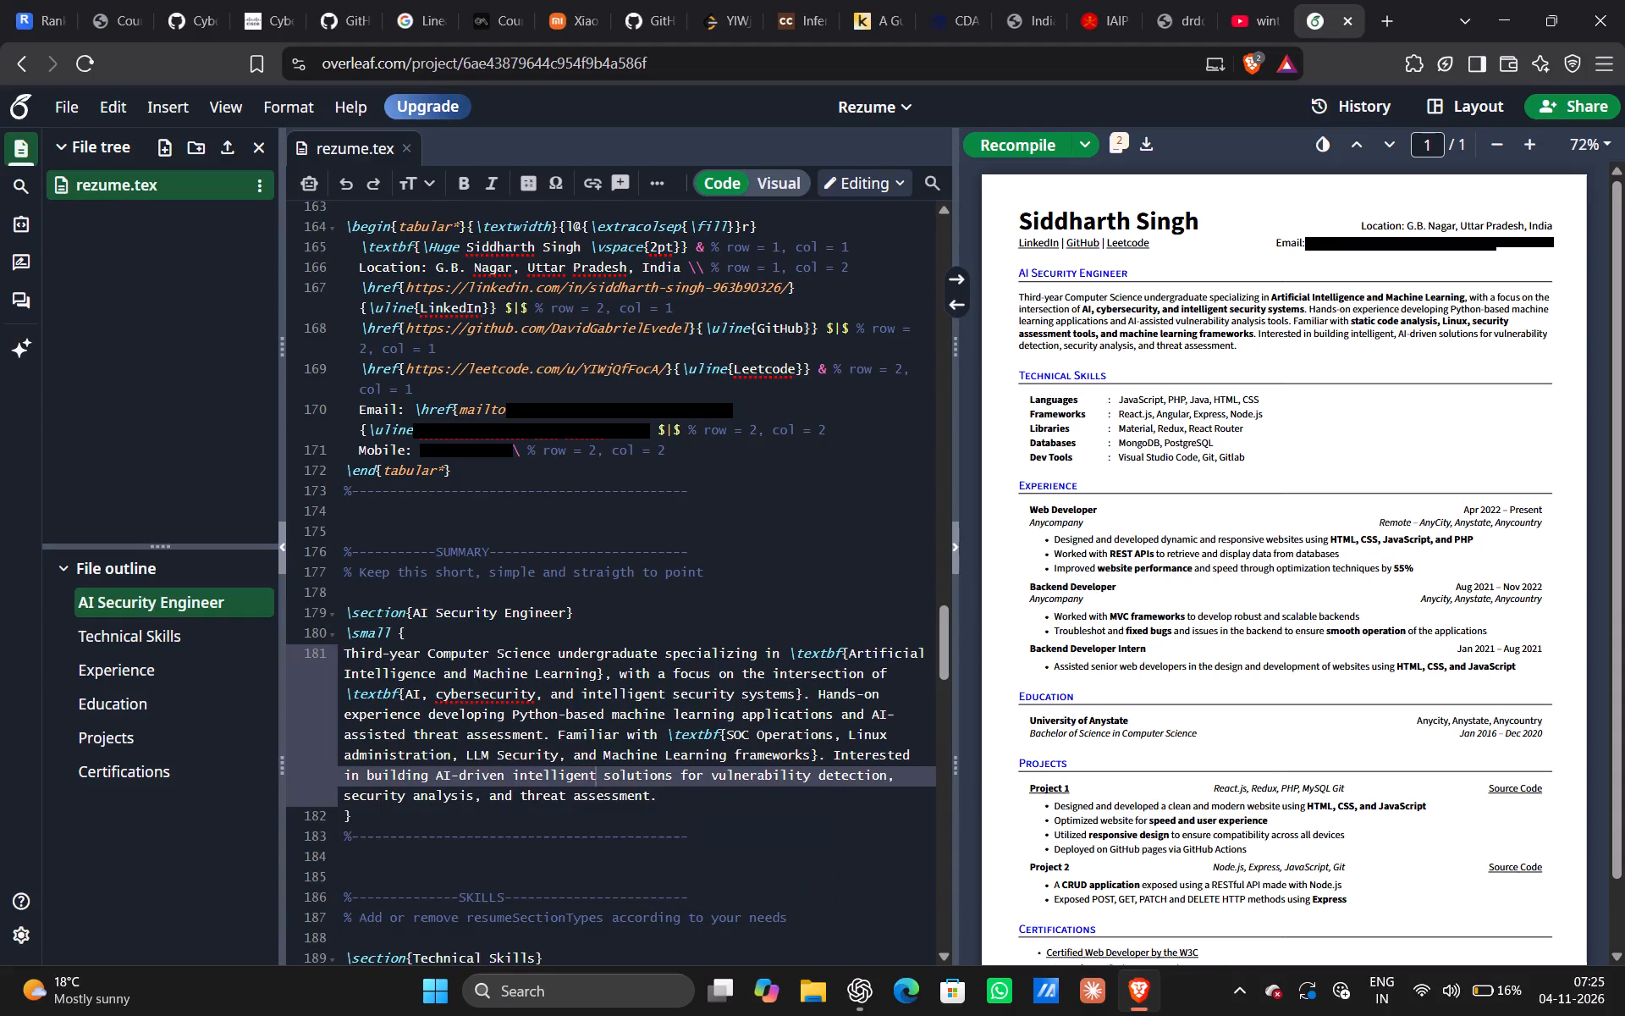
left_click(488, 697)
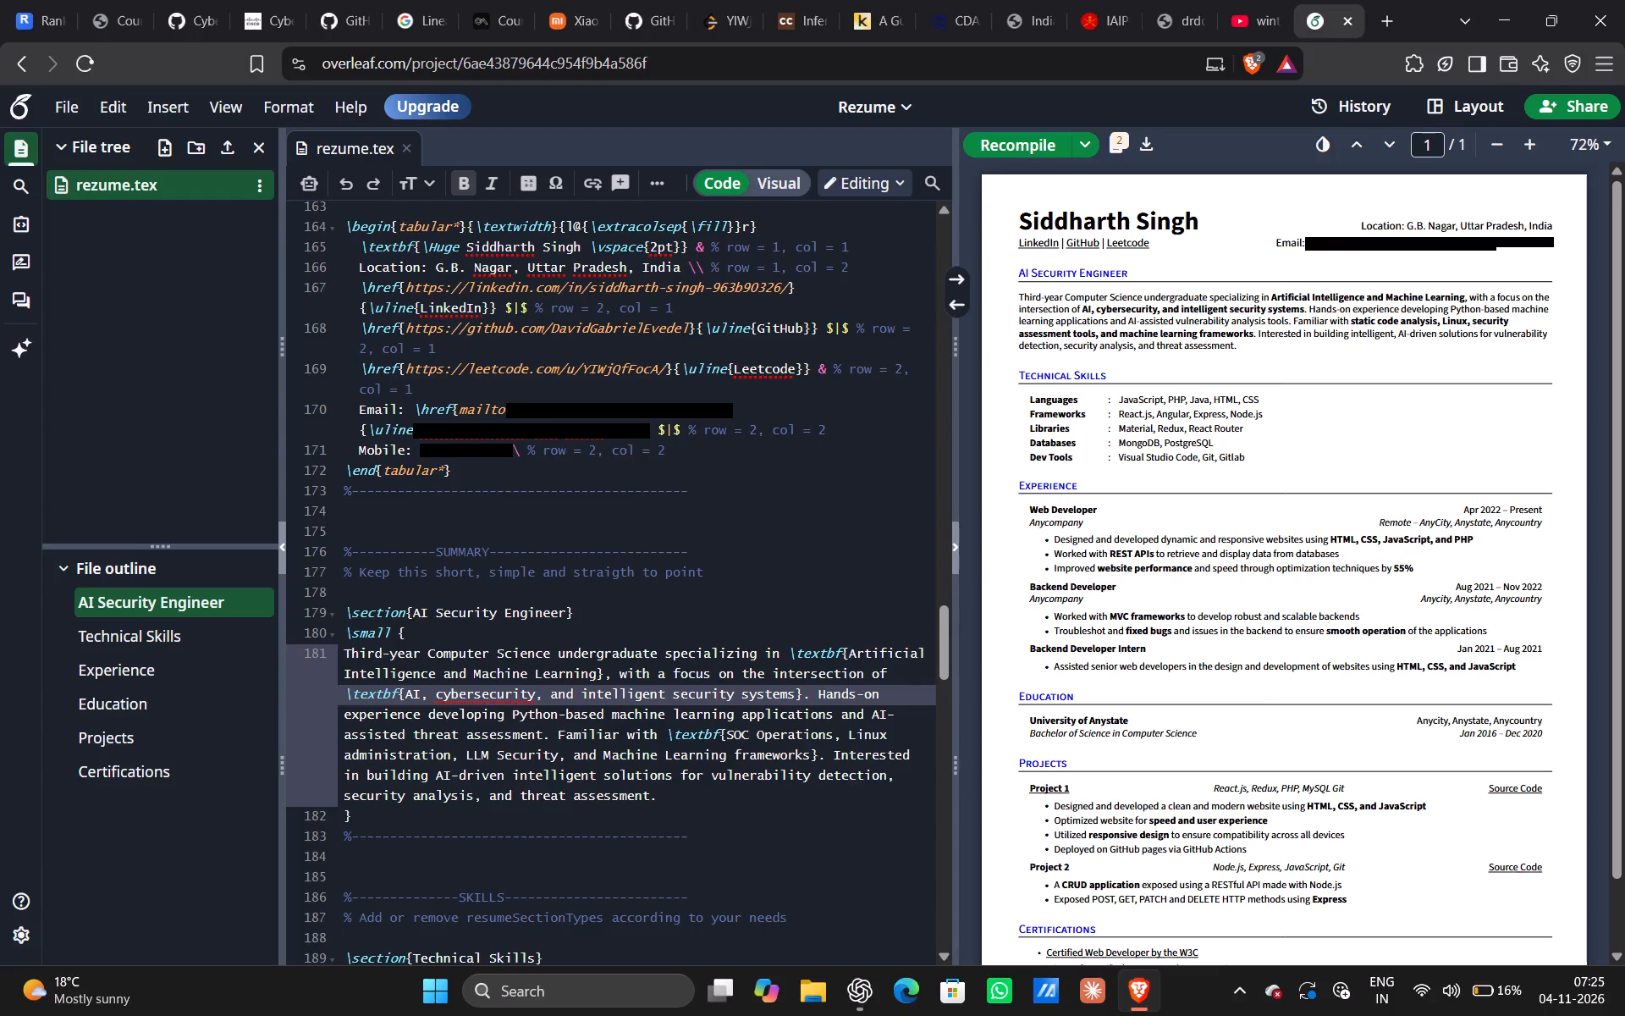
left_click(651, 798)
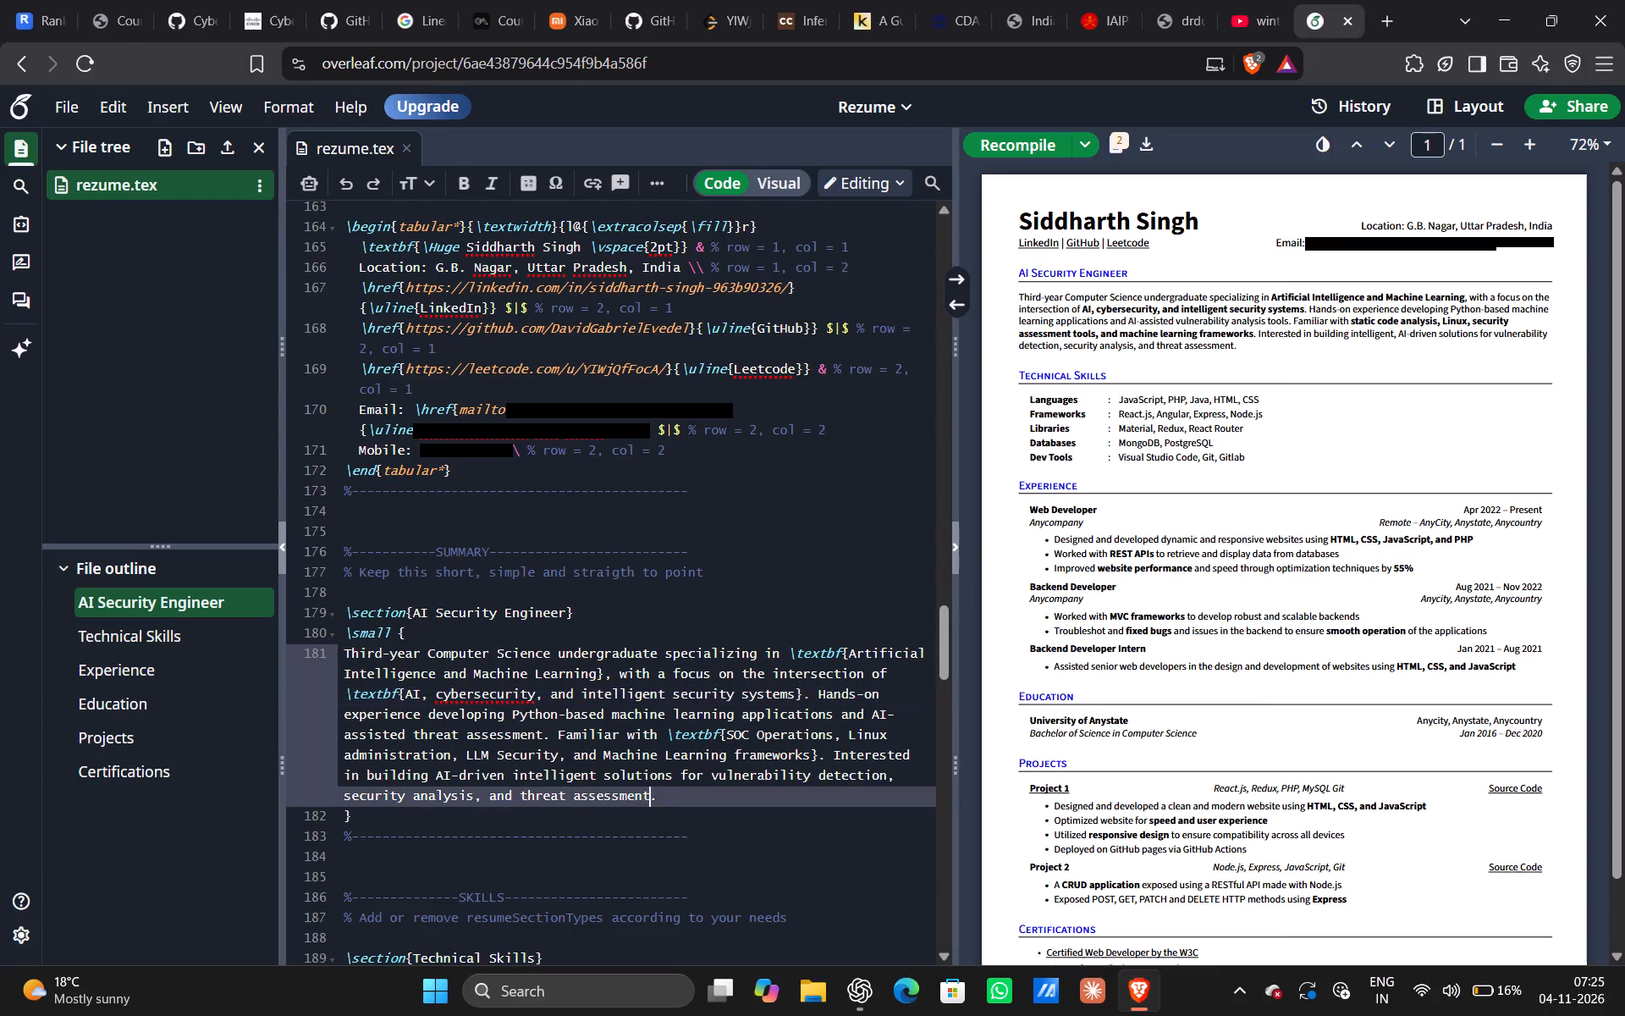
left_click(670, 800)
key("BackSpace")
key("BackSpace")
key("BackSpace")
key("BackSpace")
key("BackSpace")
key("BackSpace")
key("BackSpace")
key("BackSpace")
key("BackSpace")
key("BackSpace")
key("BackSpace")
key("BackSpace")
key("BackSpace")
key("BackSpace")
key("BackSpace")
key("BackSpace")
key("BackSpace")
key("BackSpace")
key("BackSpace")
key("BackSpace")
key("BackSpace")
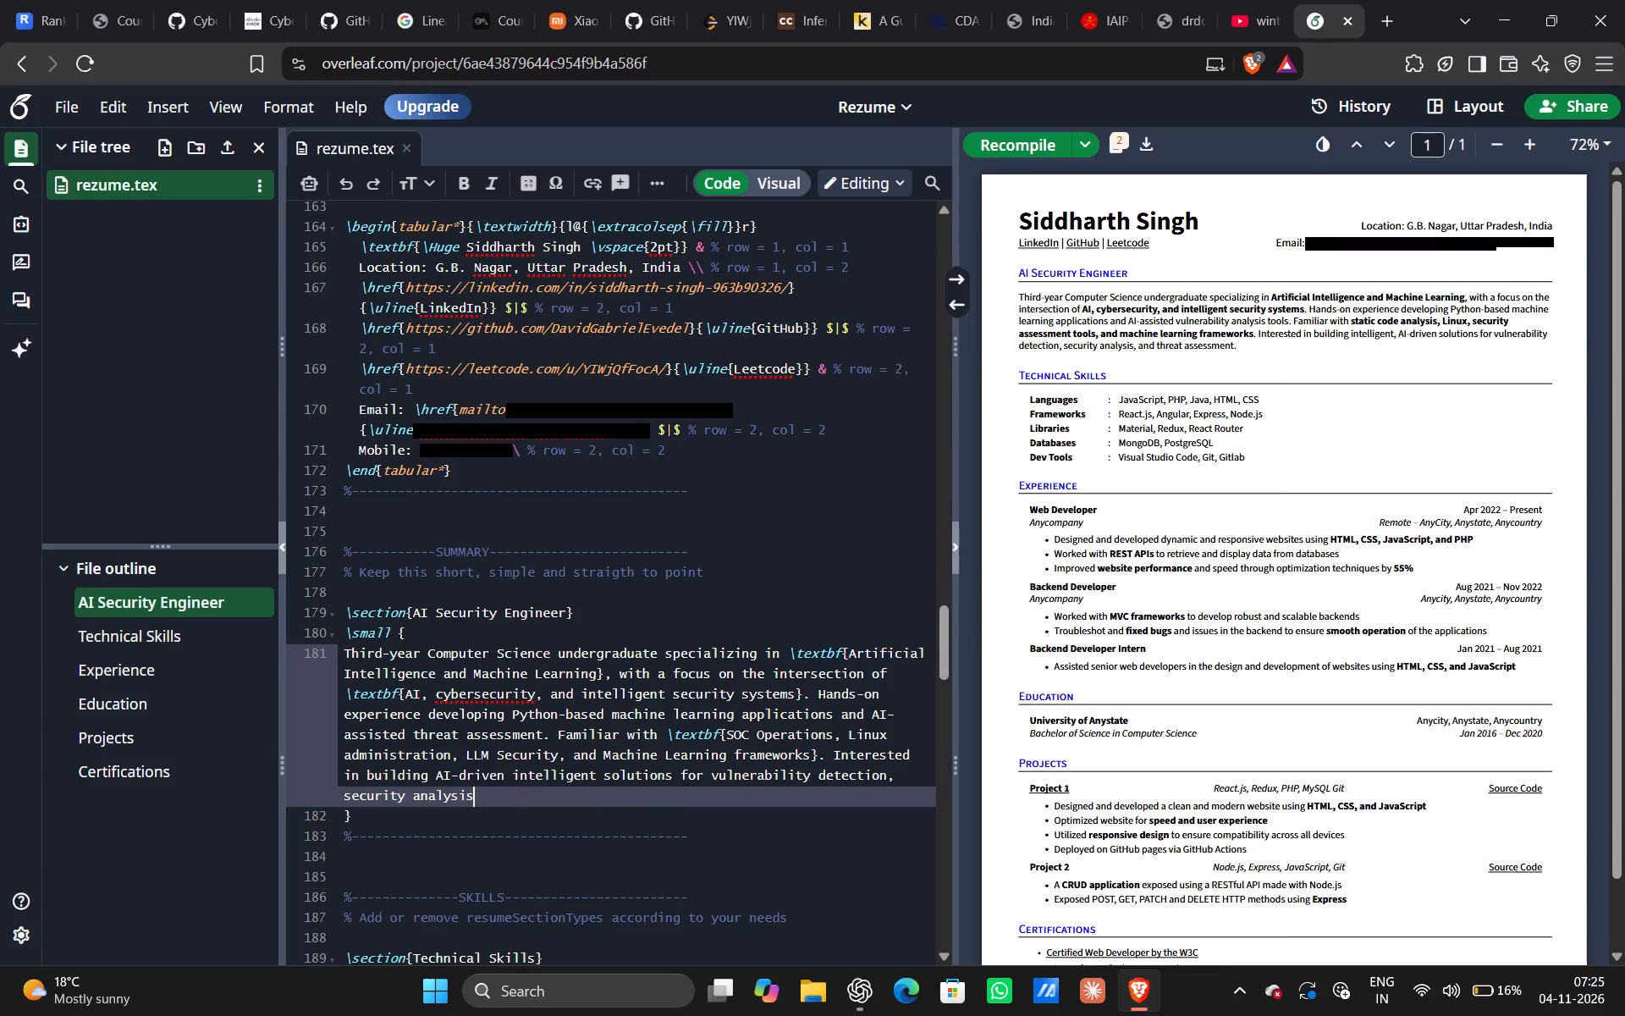
key("period")
left_click(897, 775)
key("BackSpace")
key("space")
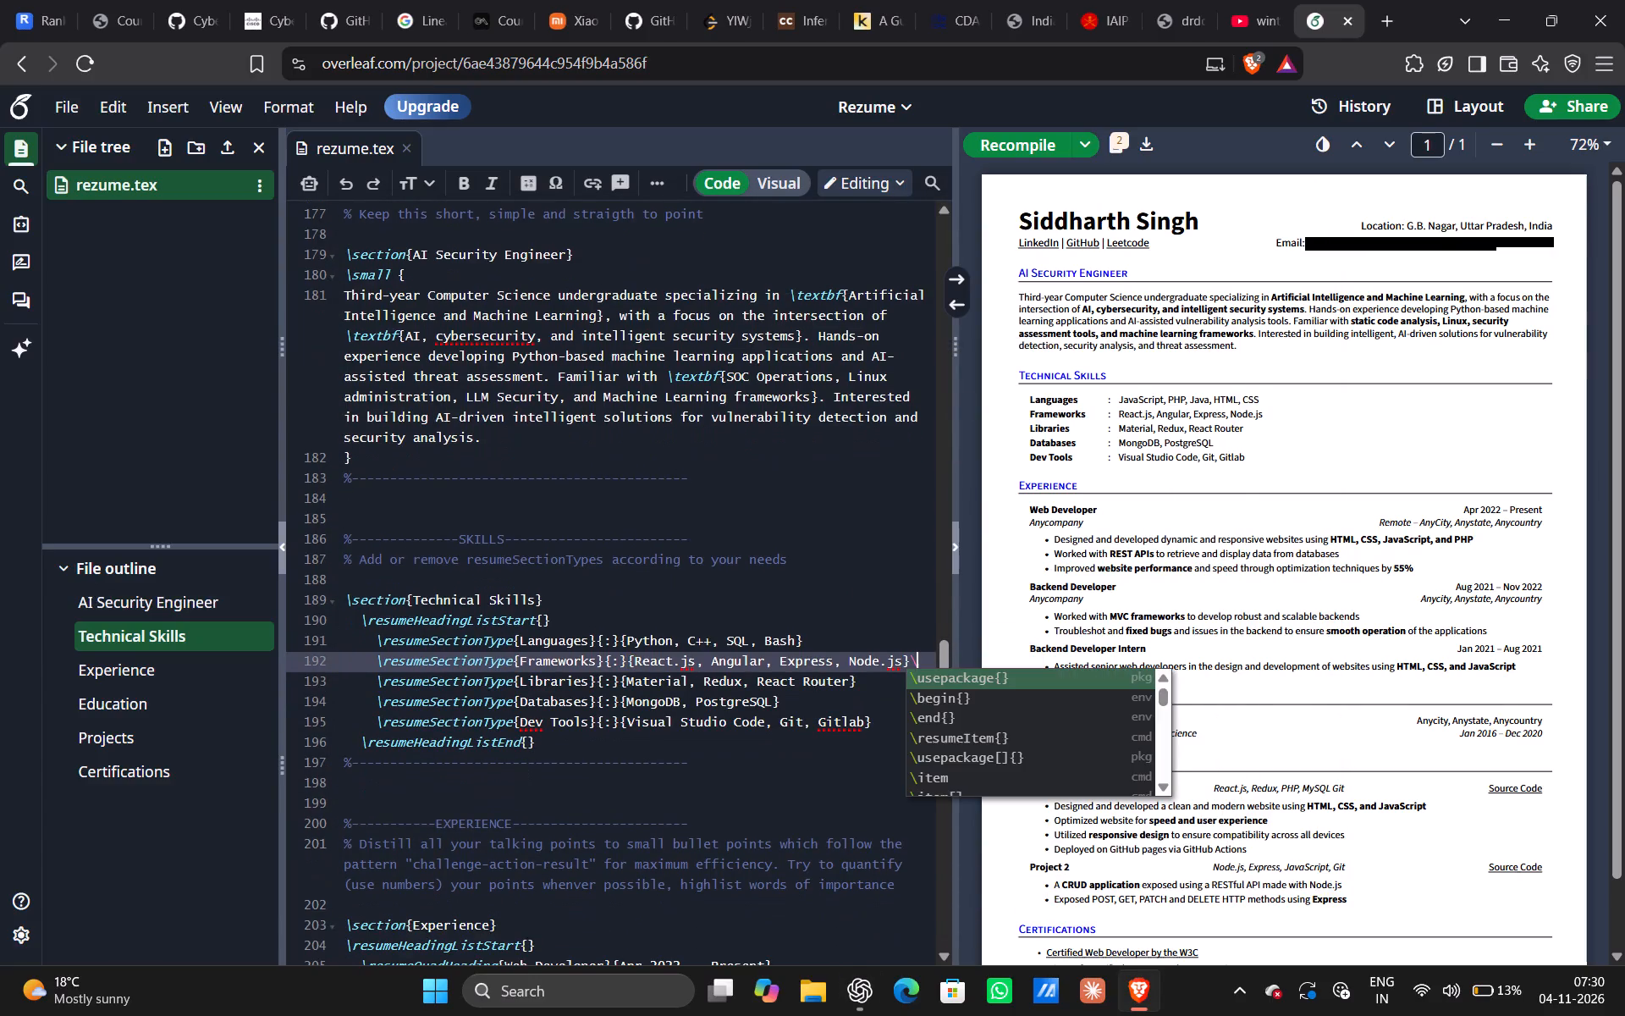
key("BackSpace")
key("BackSpace")
key("BackSpace")
key("BackSpace")
key("BackSpace")
key("BackSpace")
key("BackSpace")
key("BackSpace")
key("BackSpace")
key("BackSpace")
key("BackSpace")
key("BackSpace")
key("BackSpace")
key("BackSpace")
key("BackSpace")
key("BackSpace")
key("BackSpace")
key("BackSpace")
key("BackSpace")
key("BackSpace")
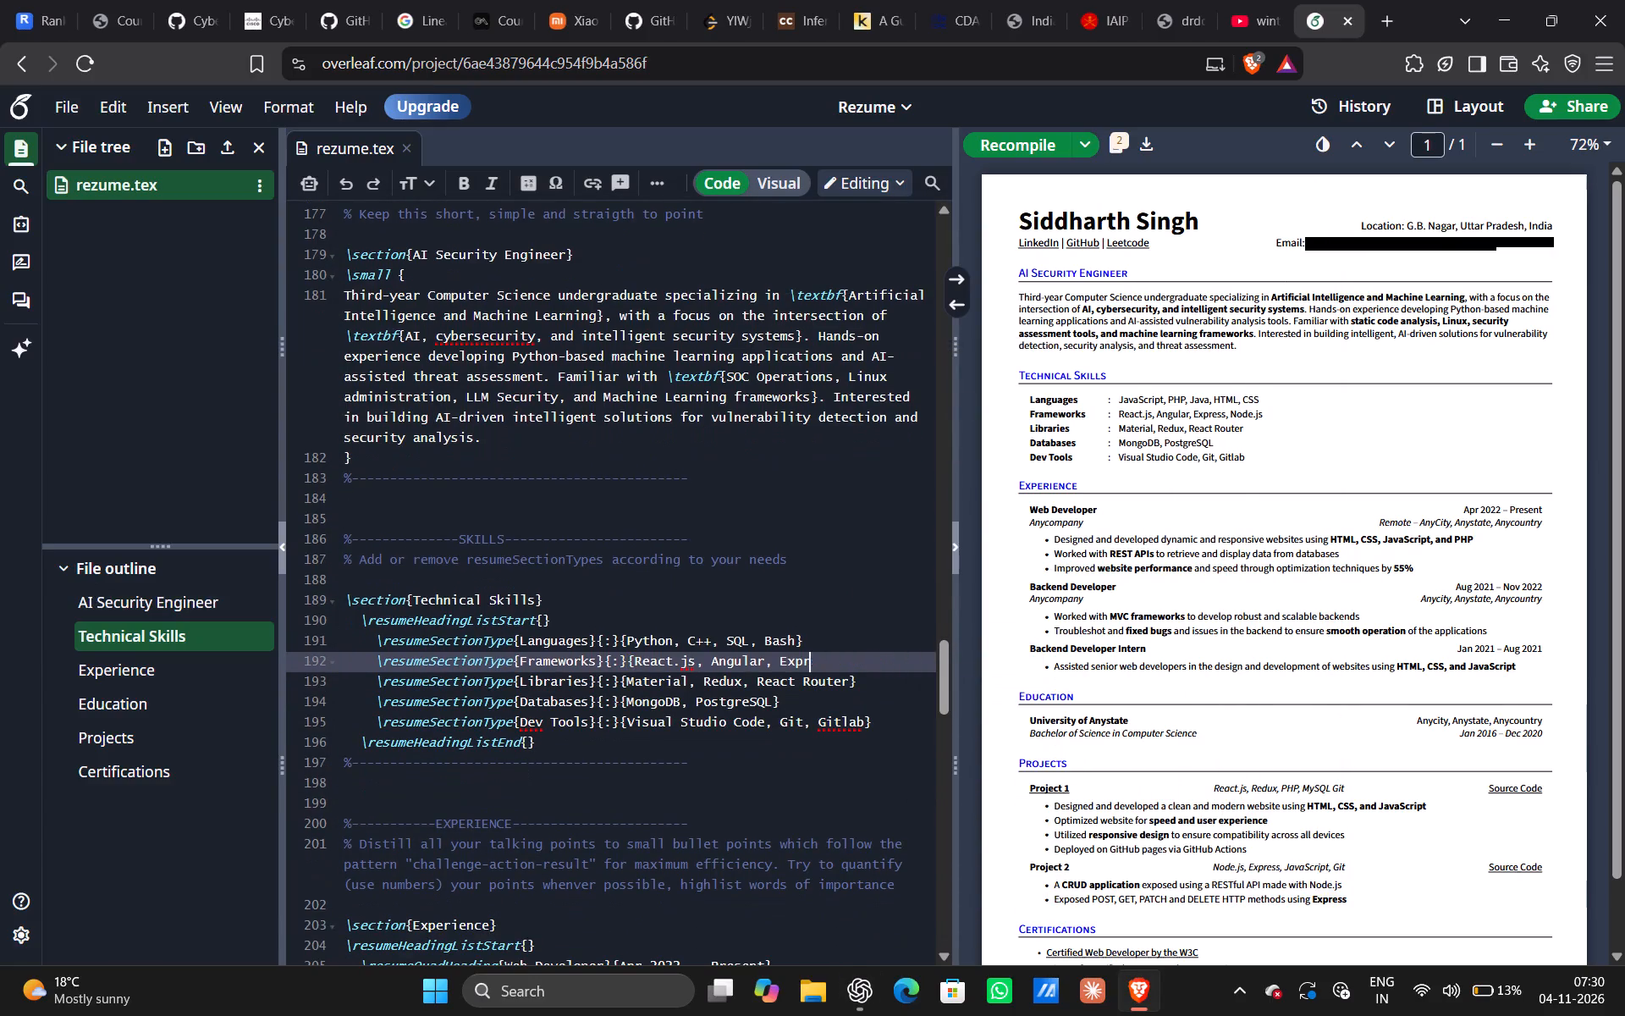
key("BackSpace")
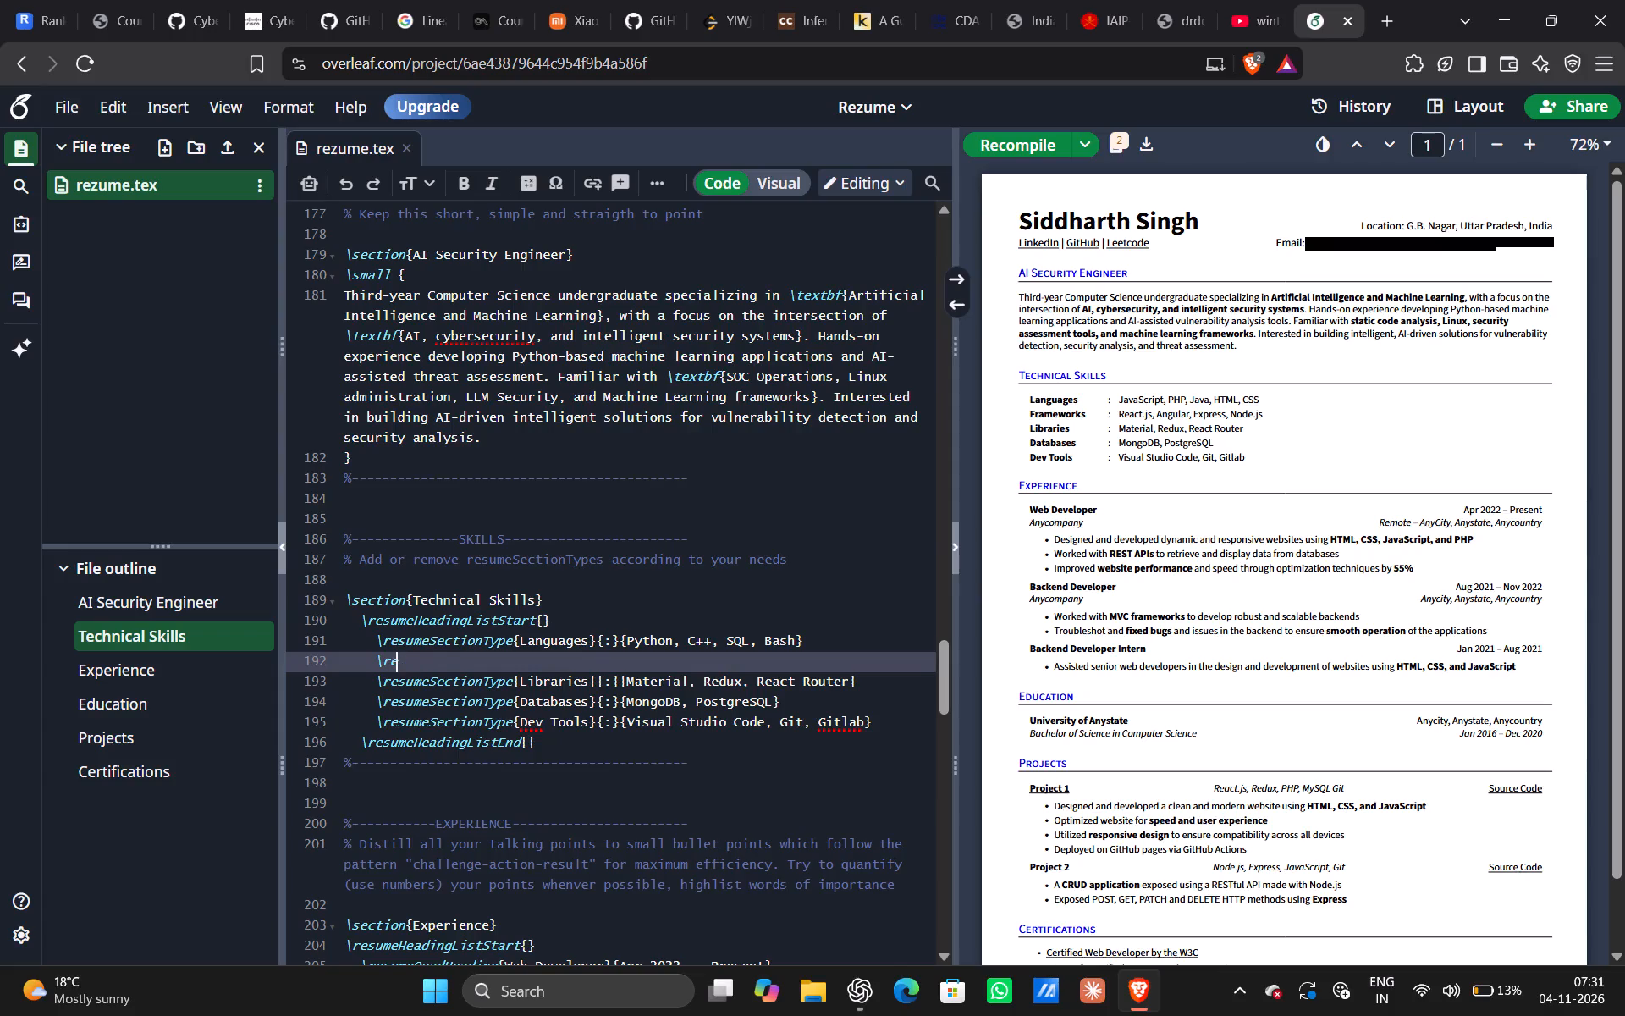
key("BackSpace")
key("BackSpace")
key("BackSpace")
key("ctrl+v")
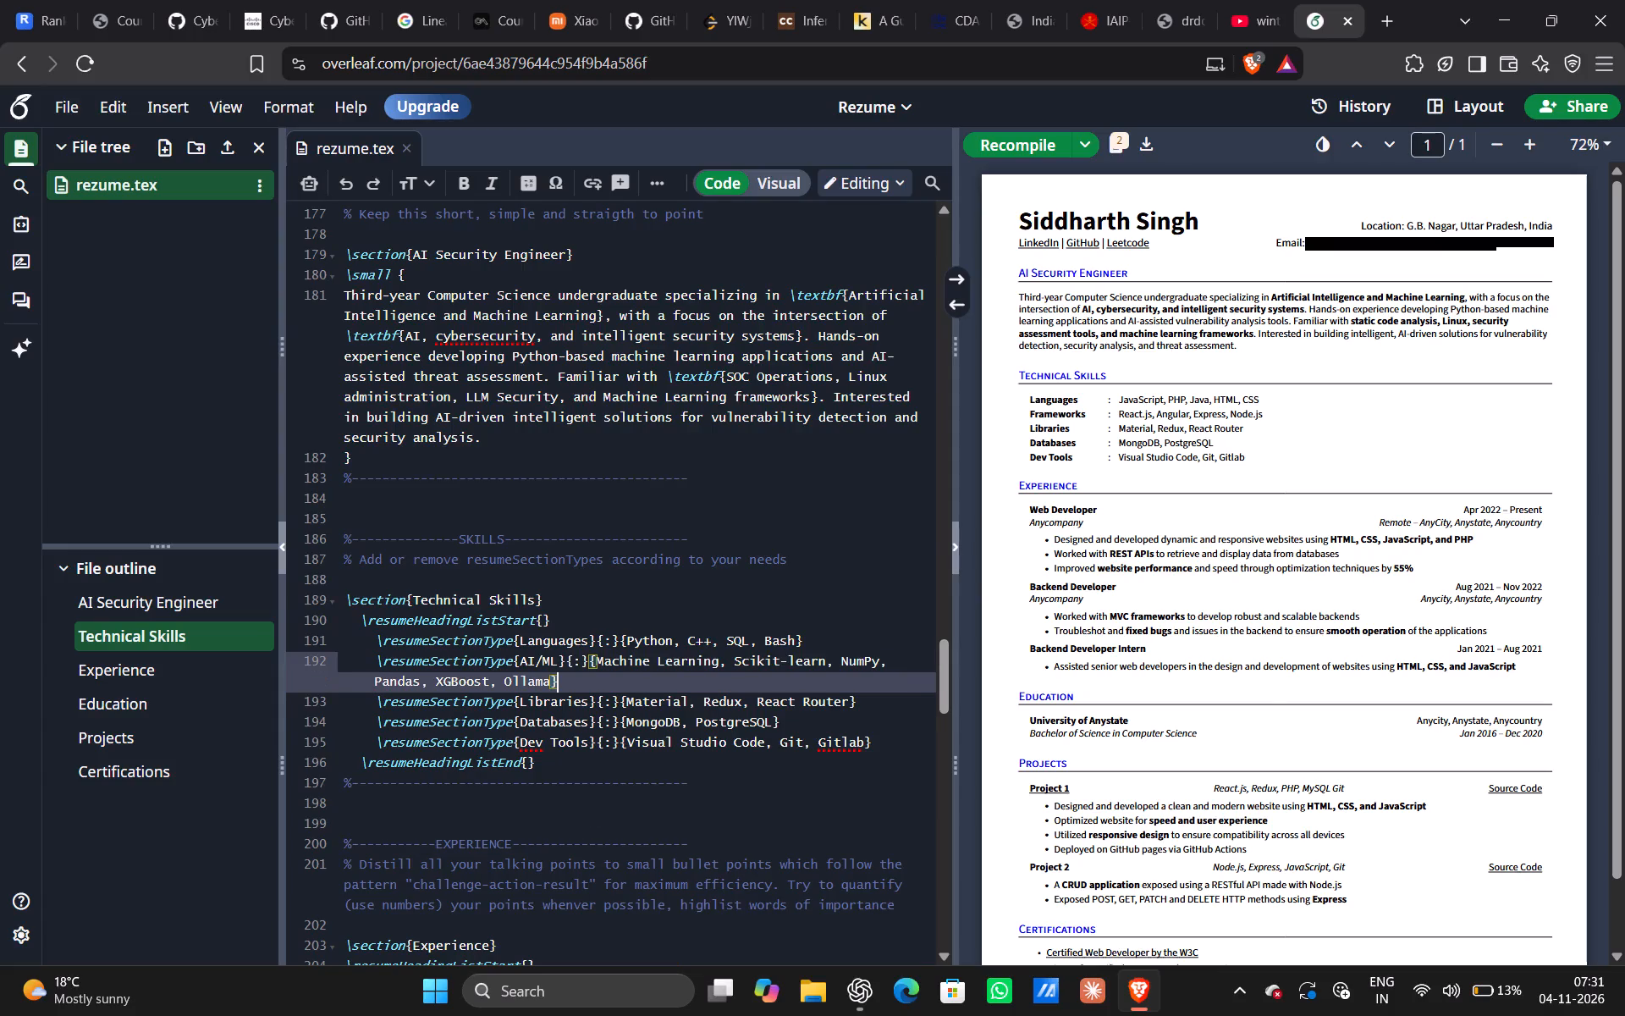
Add a comma and a space after Ollama at the end of the AI/ML entry.
left_click(553, 686)
type(",")
key("space")
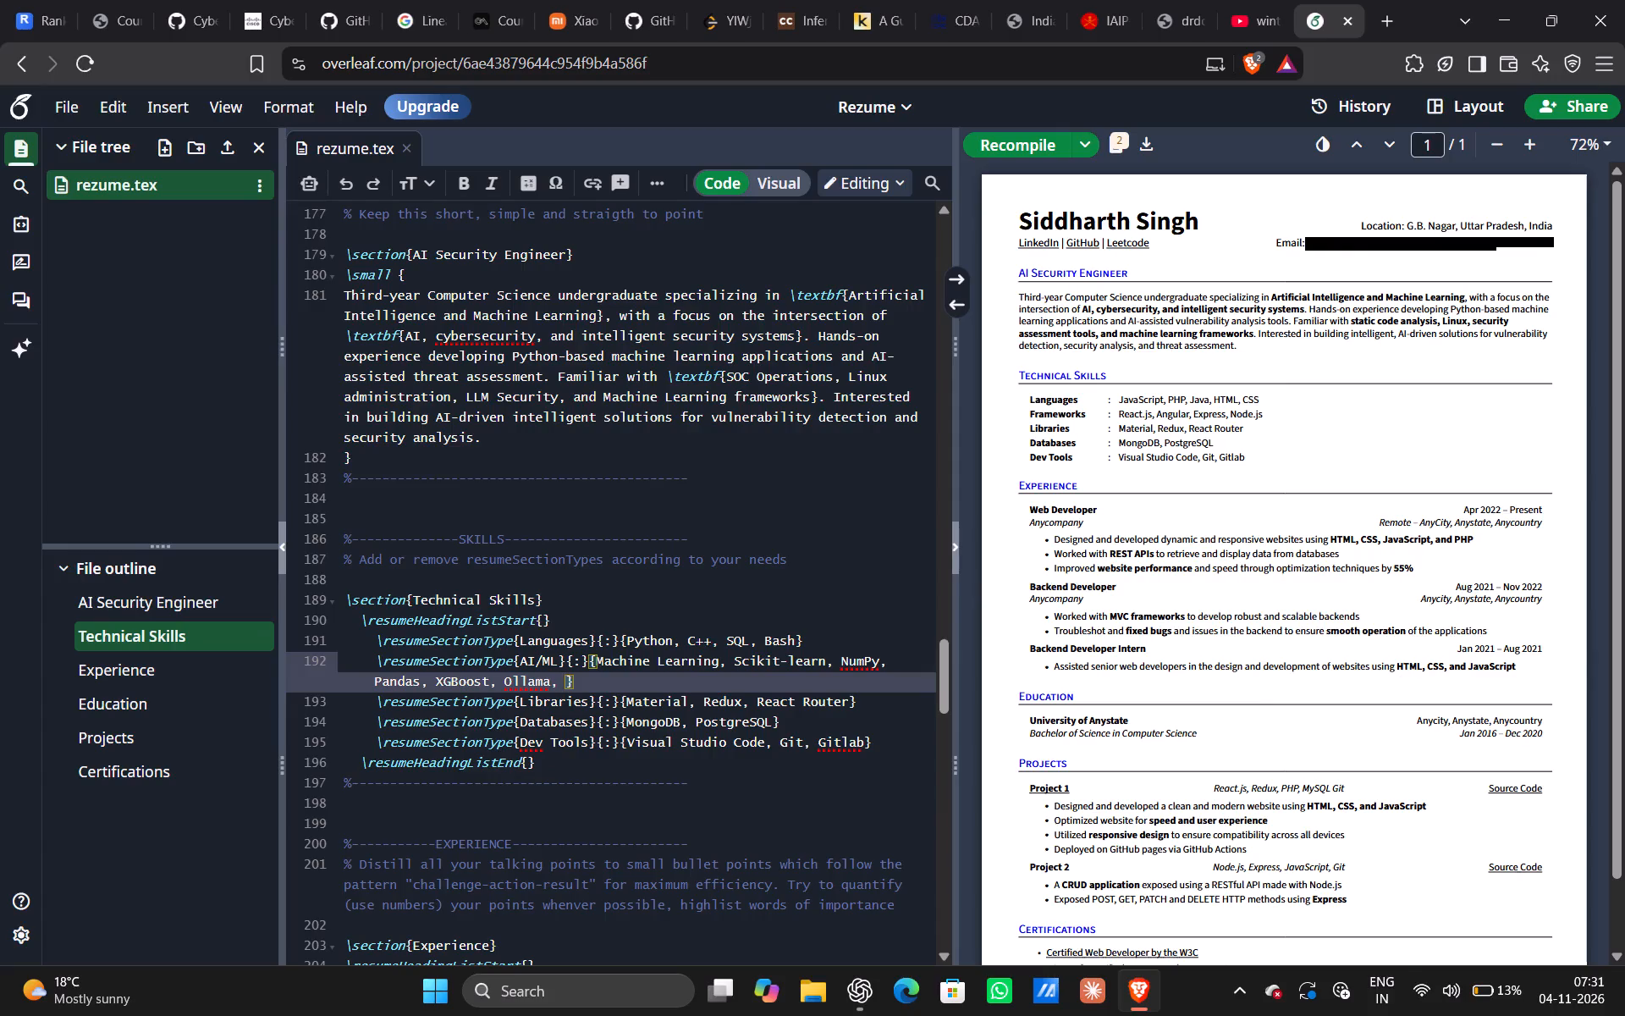
Delete the words "Machine Learning" from the start of the AI/ML skill list.
left_click(717, 663)
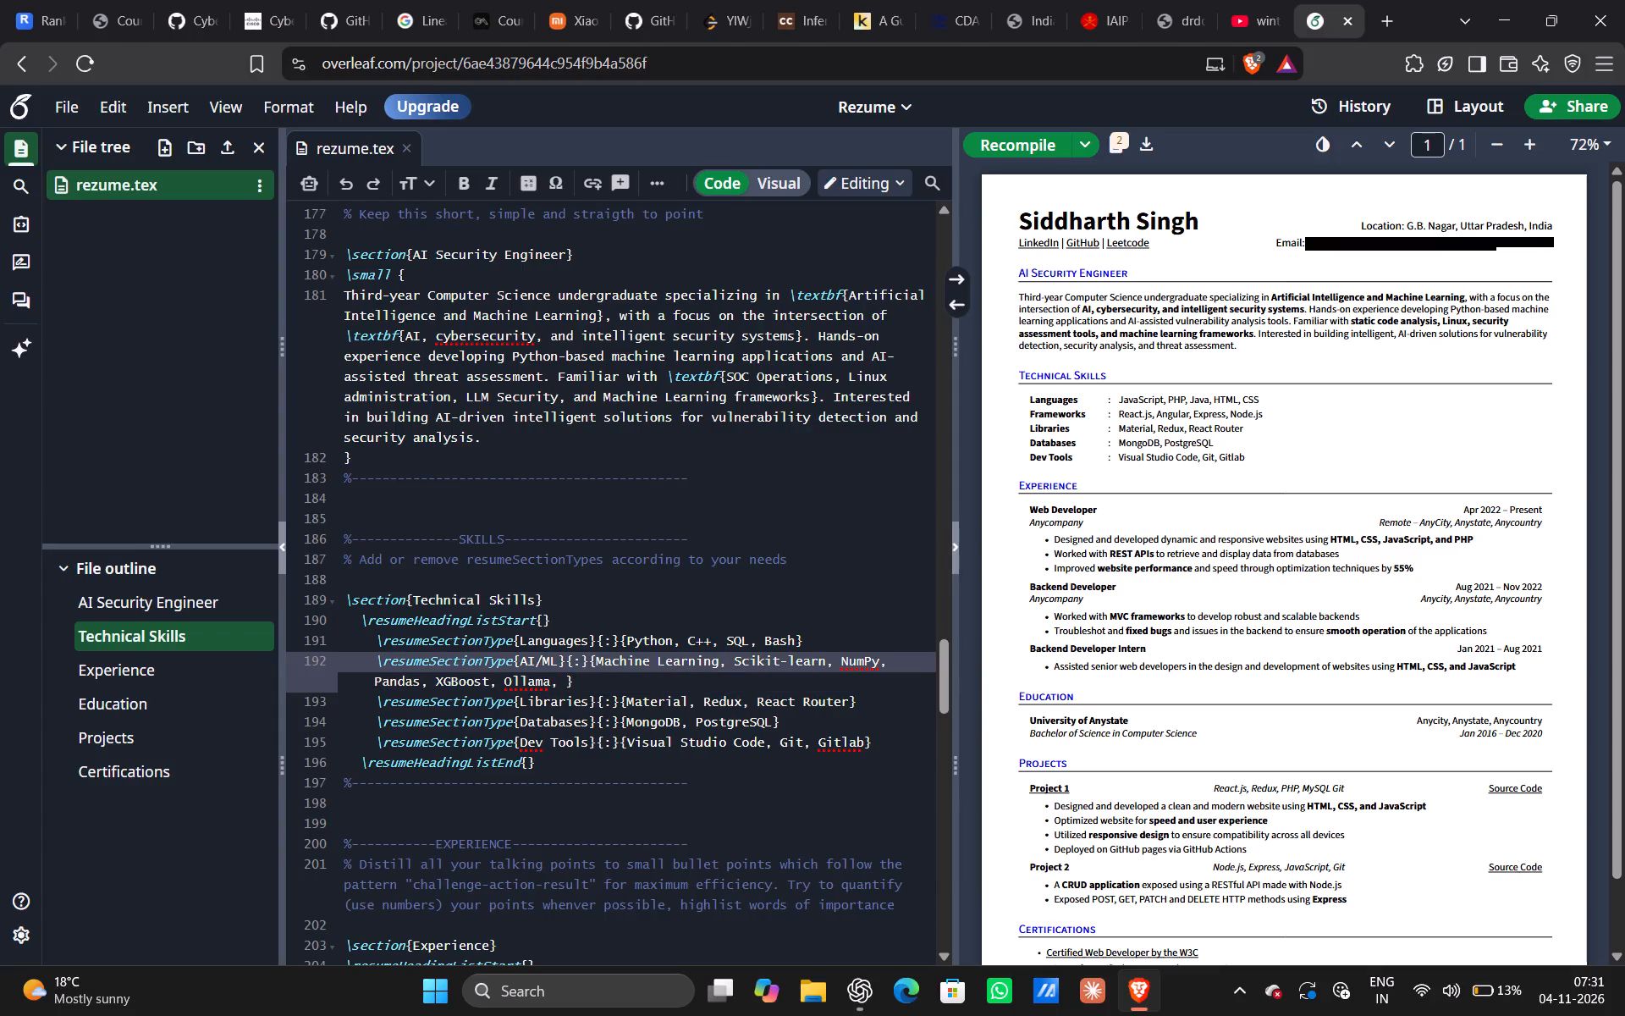
key("BackSpace")
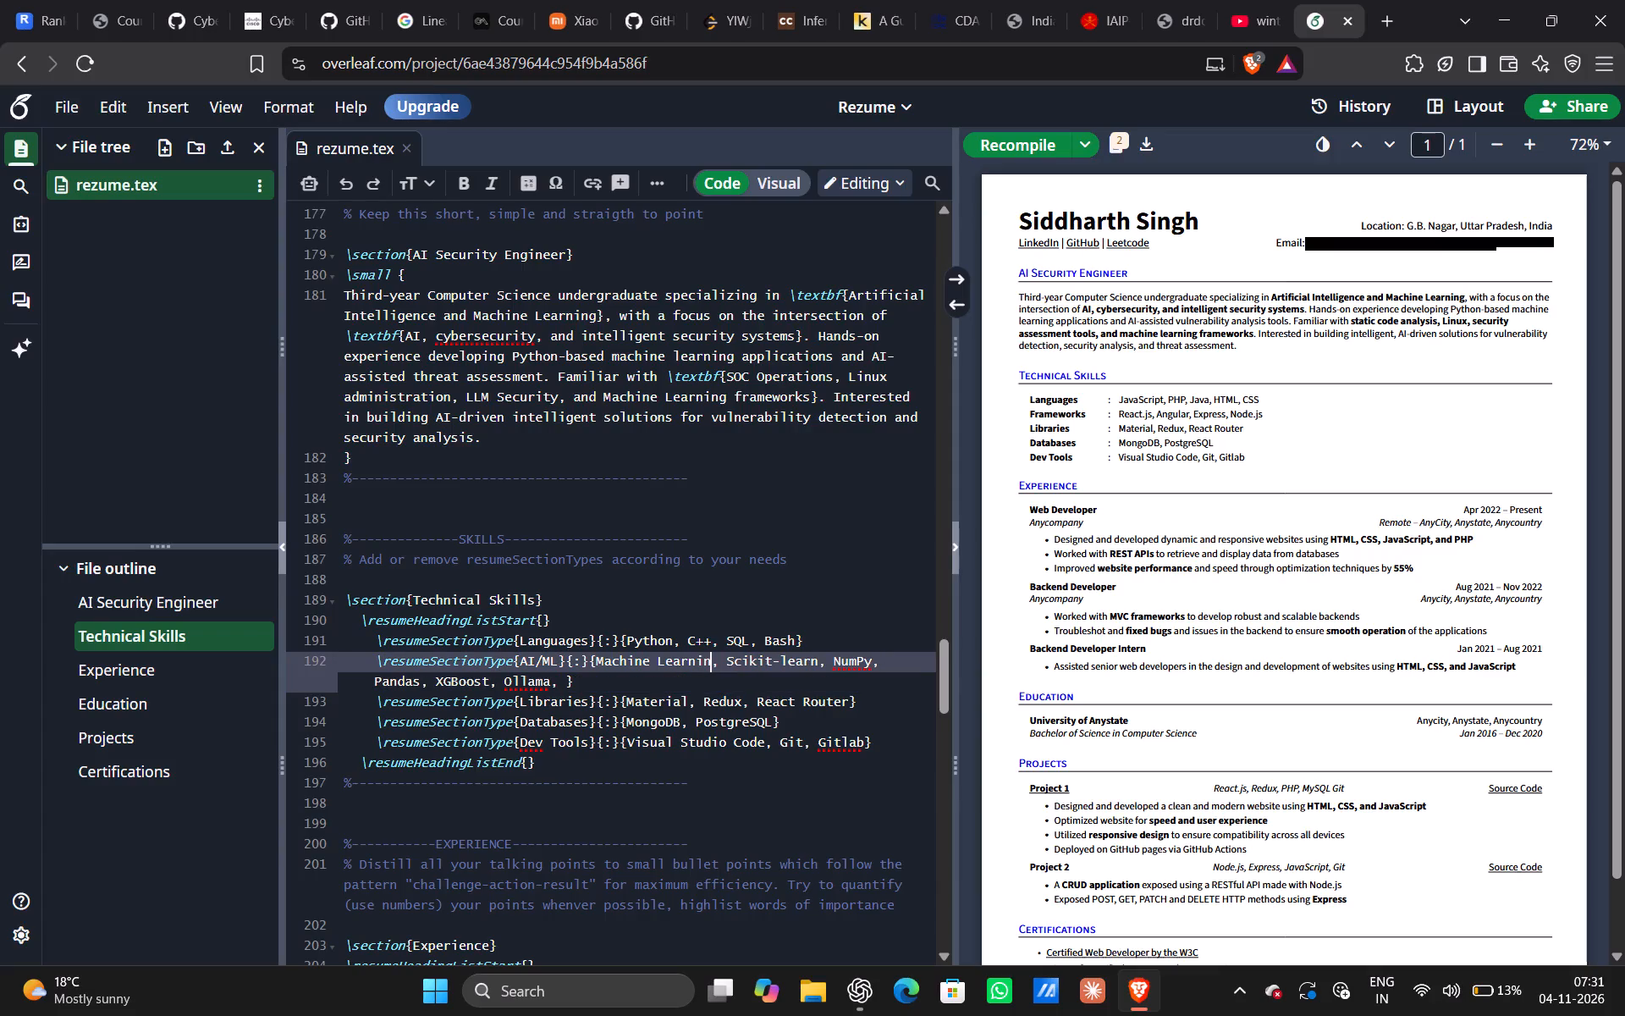
key("BackSpace")
key("BackSpace")
key("BackSpace")
key("BackSpace")
key("BackSpace")
key("BackSpace")
key("BackSpace")
key("BackSpace")
key("BackSpace")
key("BackSpace")
key("BackSpace")
key("BackSpace")
key("BackSpace")
key("BackSpace")
key("BackSpace")
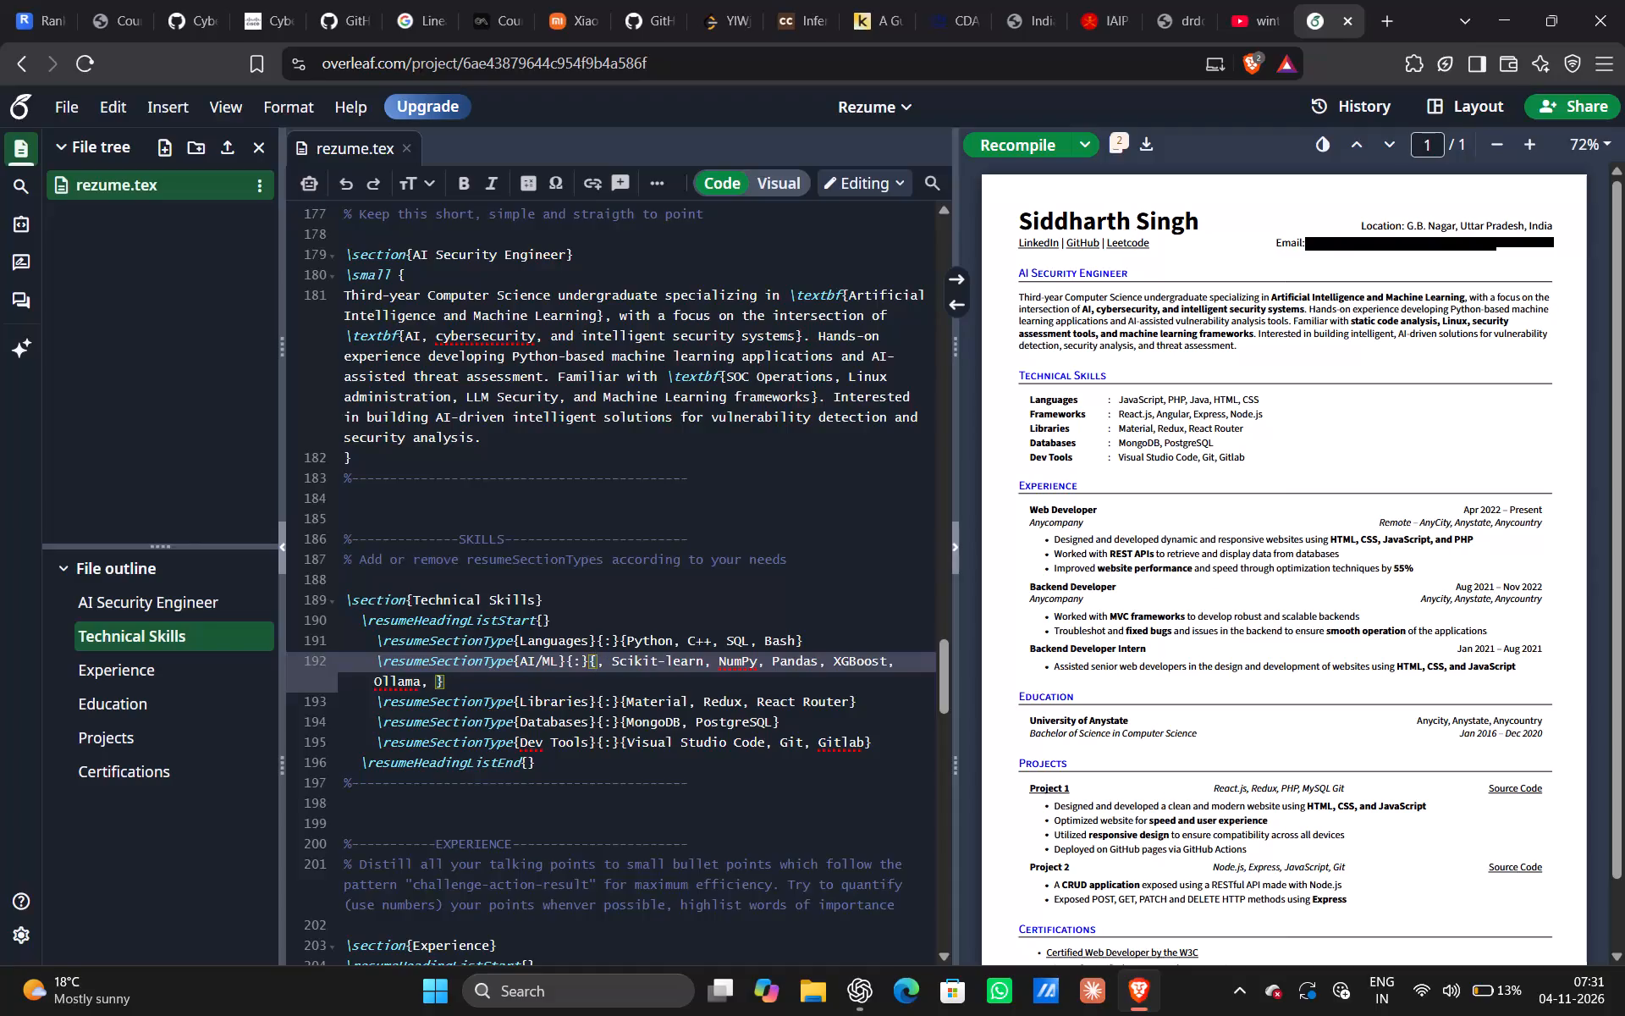
Search the web in a new browser tab for "ml ai security engg py libraries".
left_click(1393, 18)
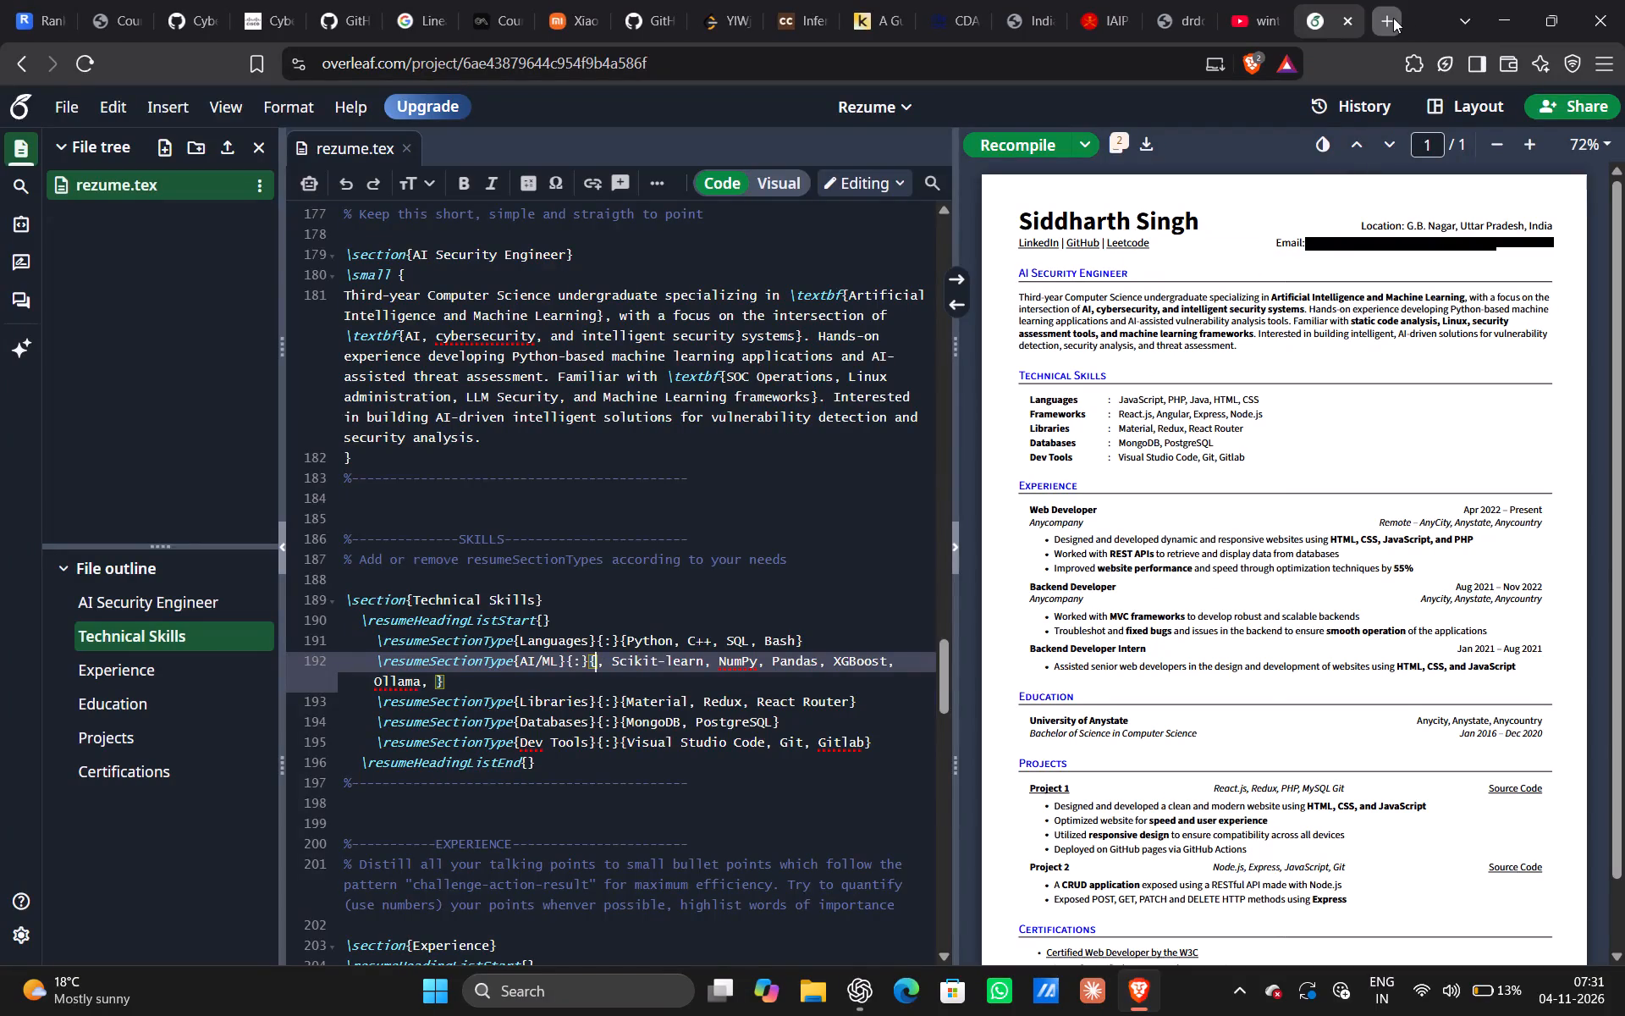
type("ml")
key("space")
key("s")
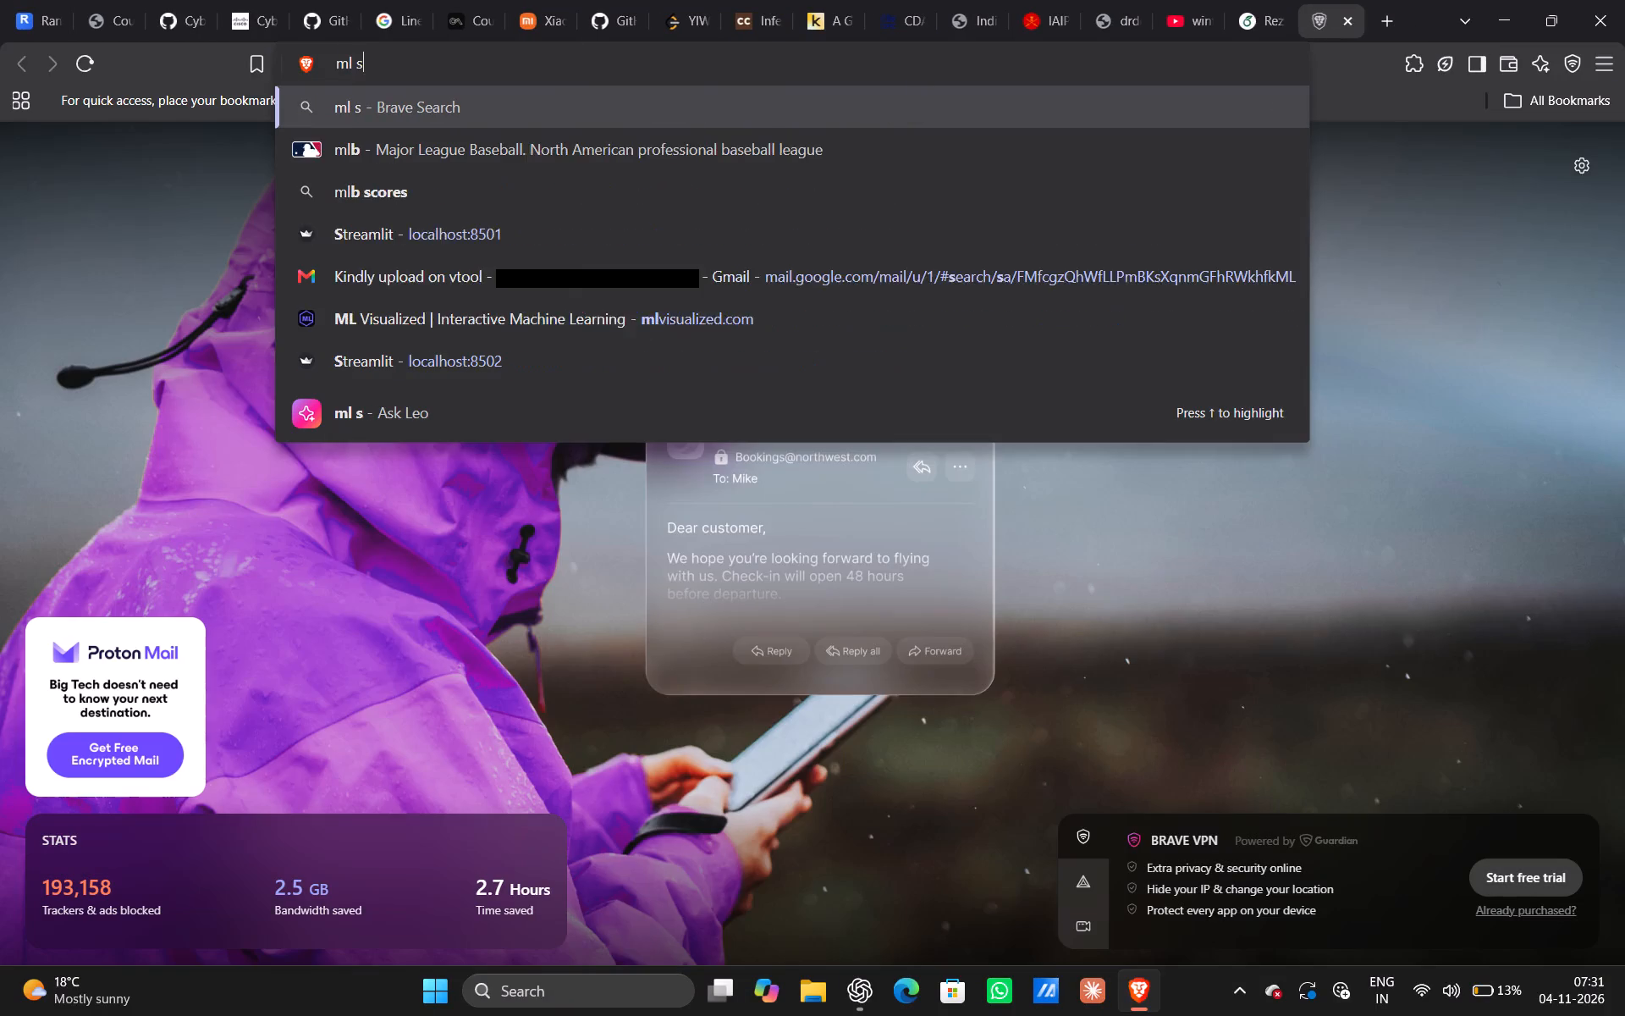
key("BackSpace")
type("ai security engg py li")
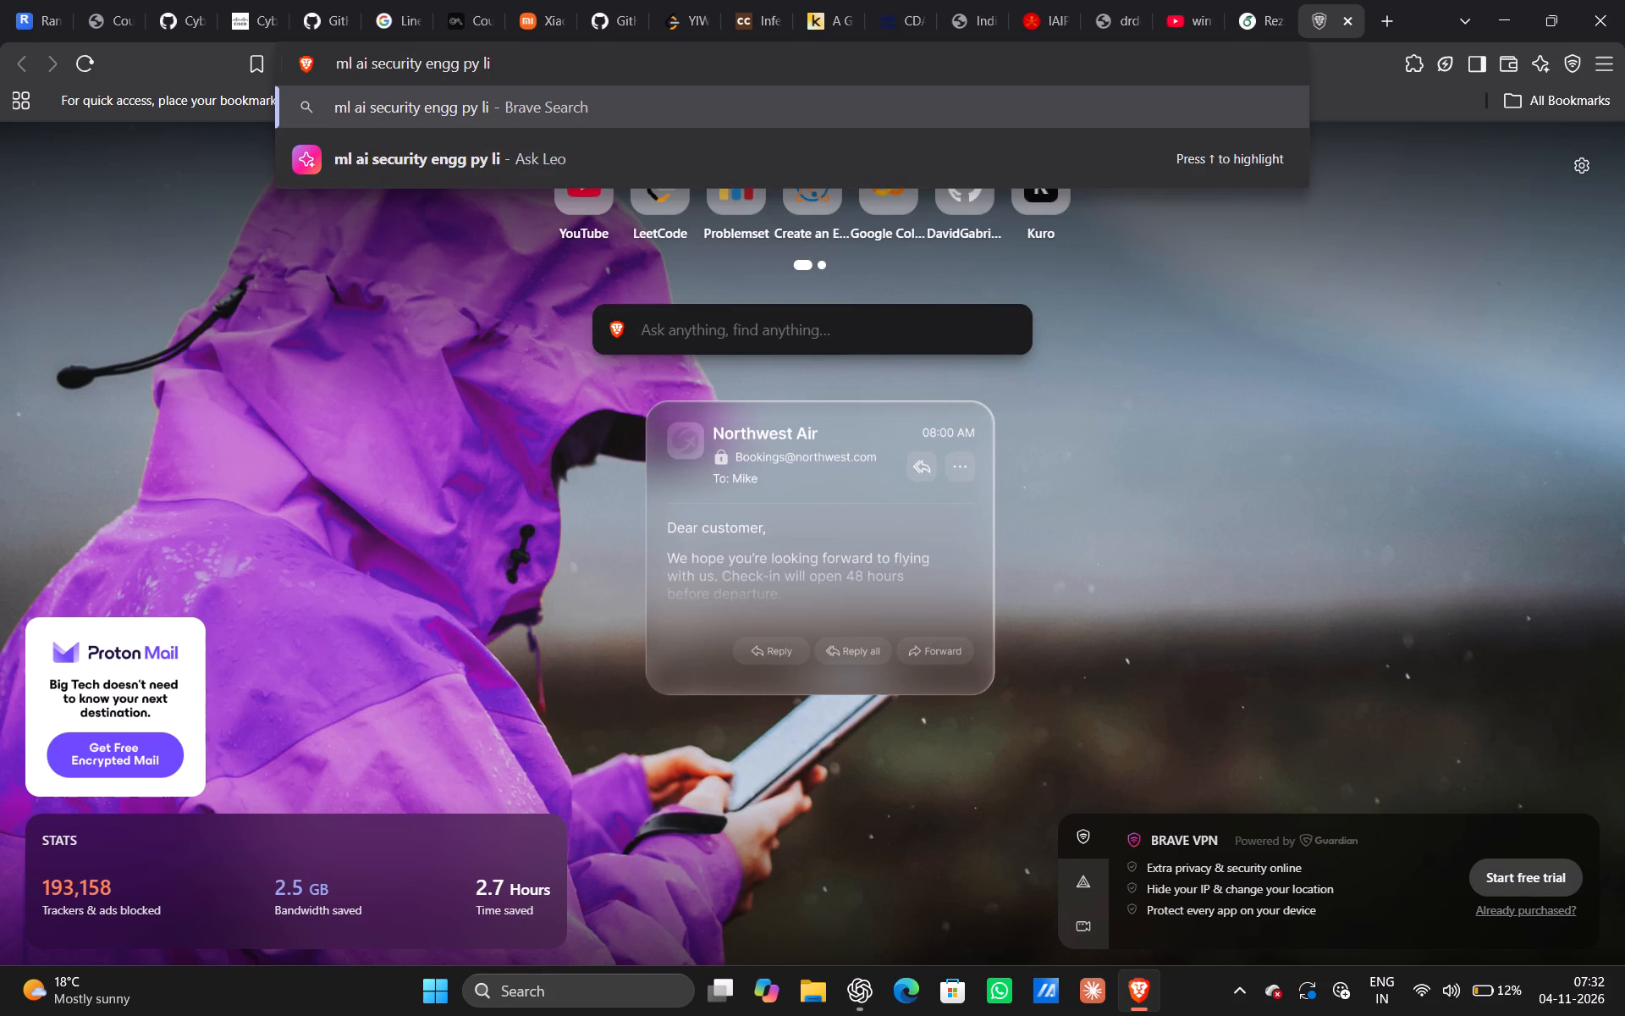
type("braries")
key("Return")
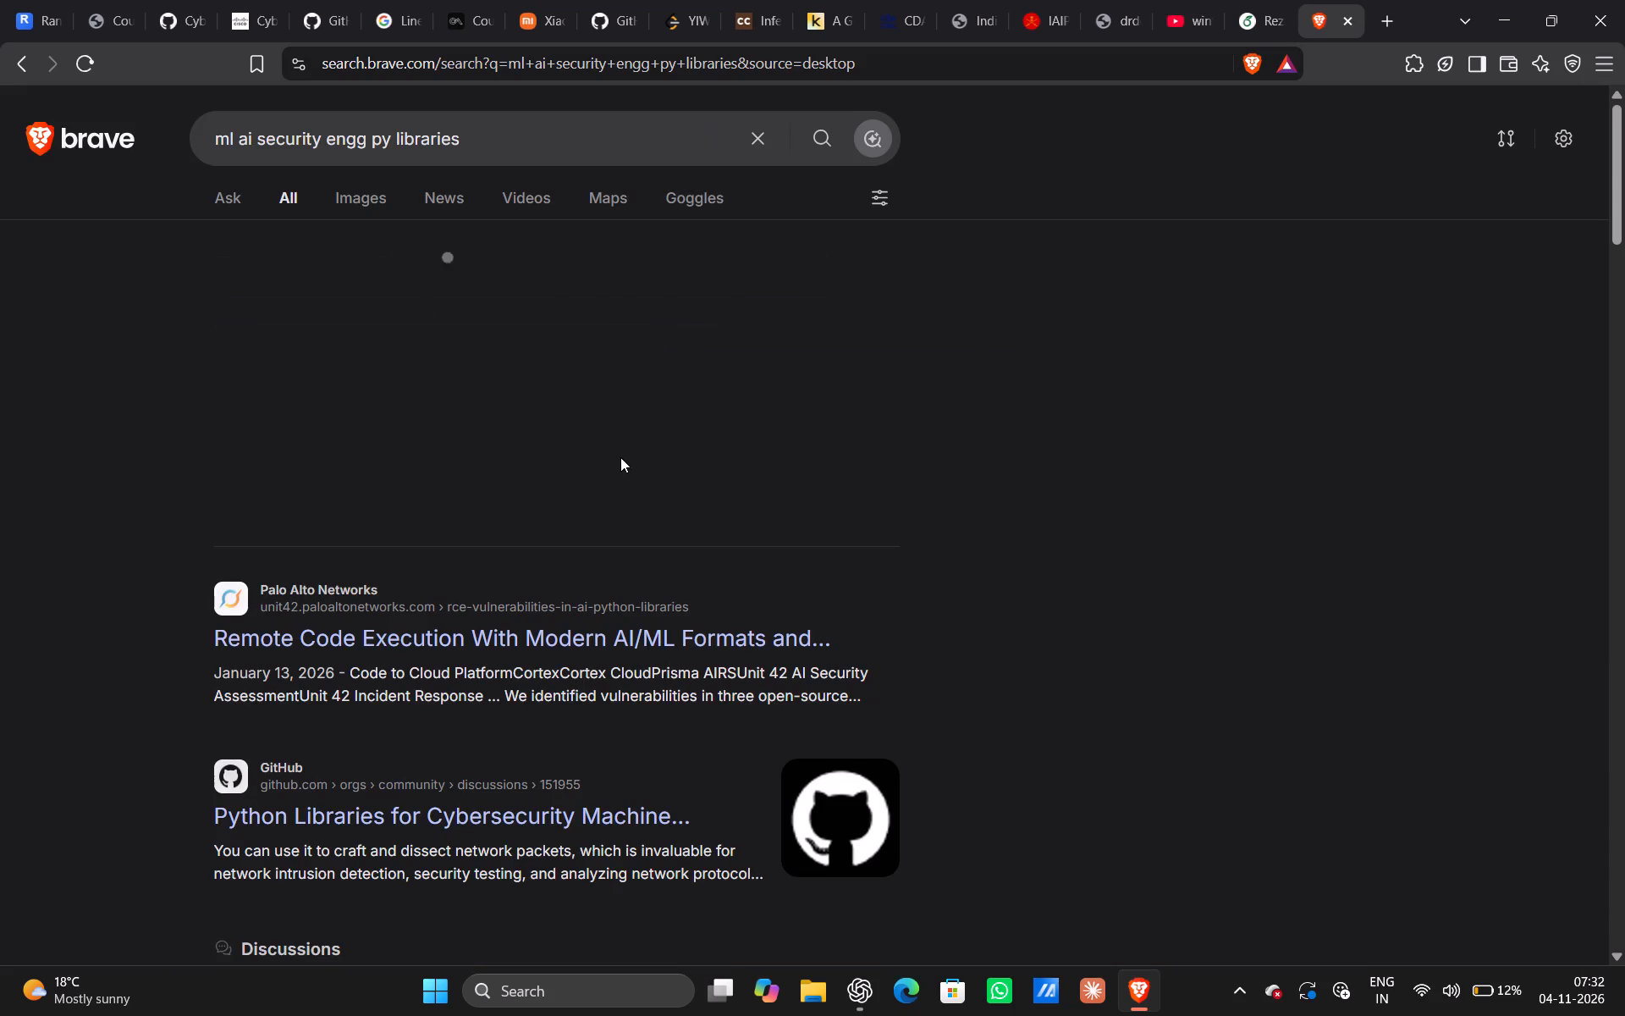
left_click(620, 483)
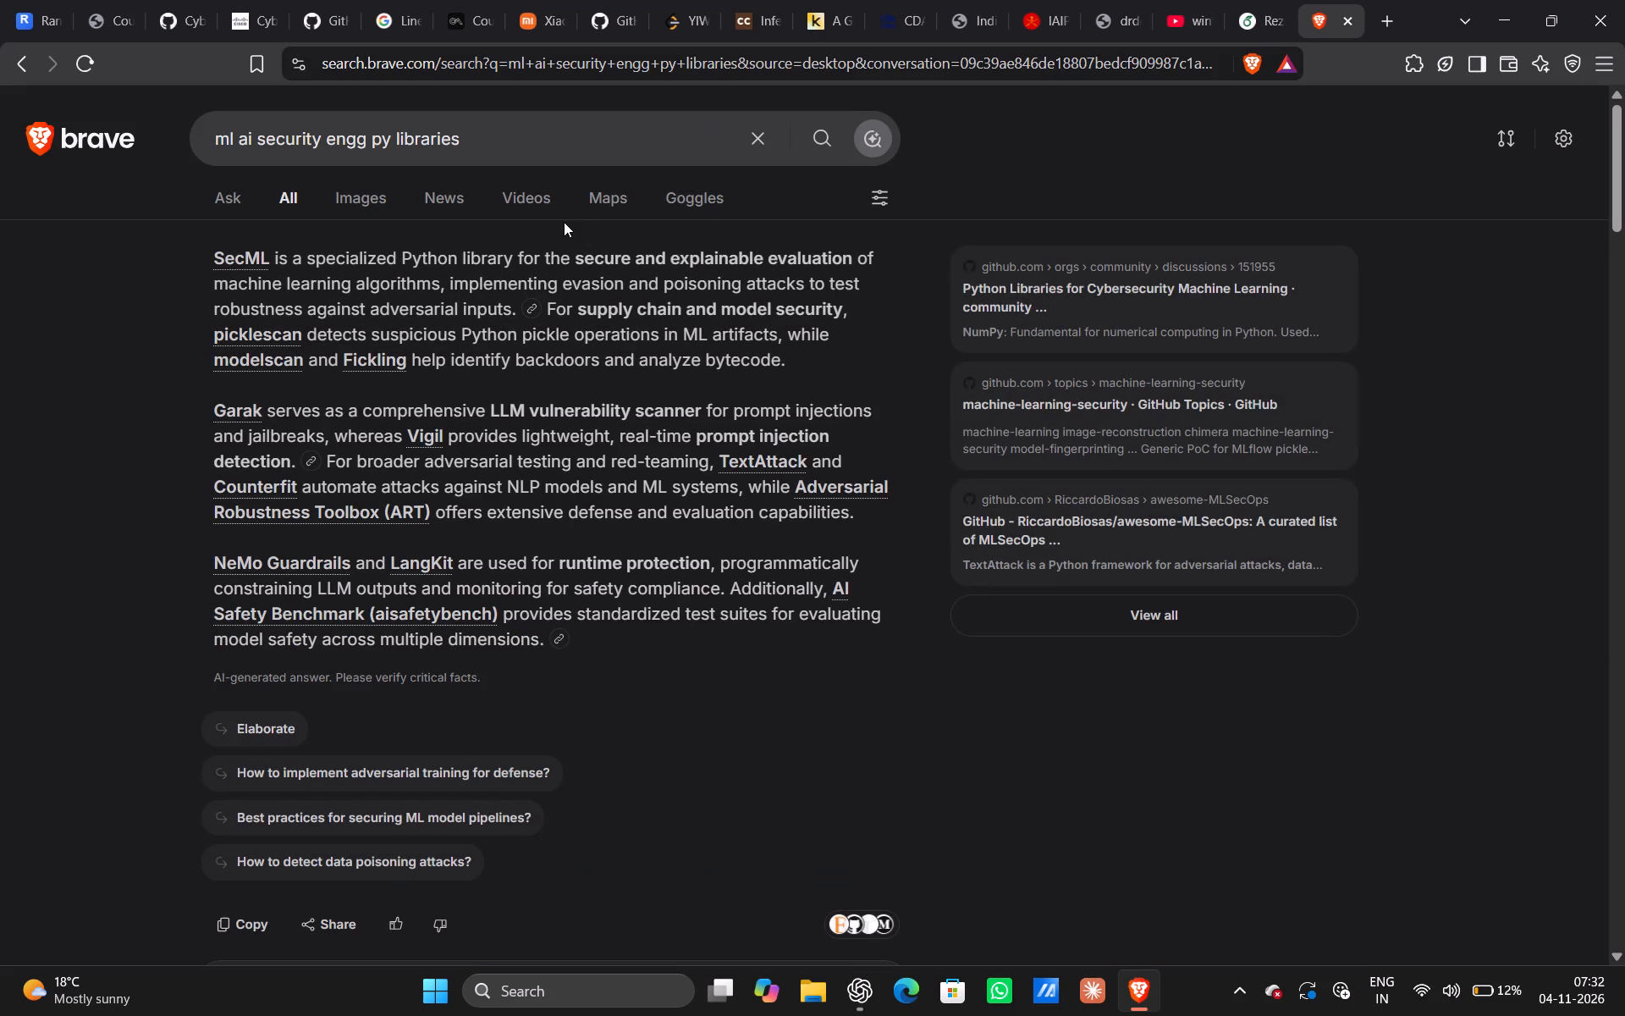
Change the web search to "python ml libraries".
left_click(765, 139)
type("python ml libraries")
key("Return")
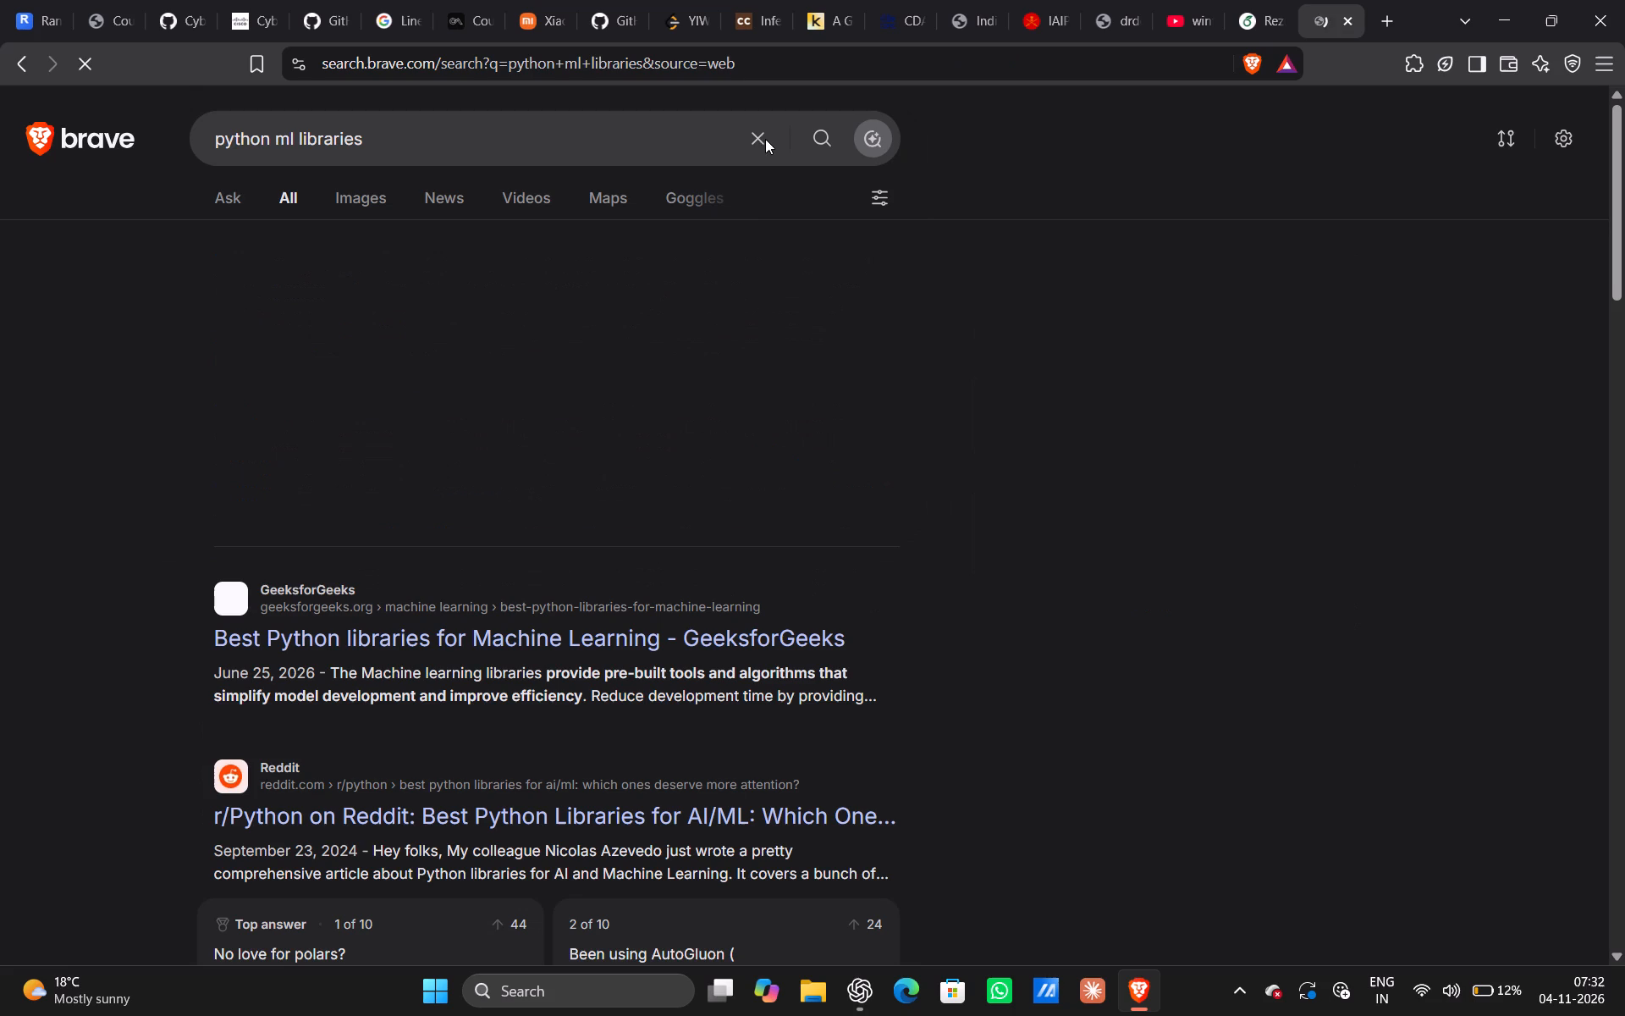
left_click(551, 477)
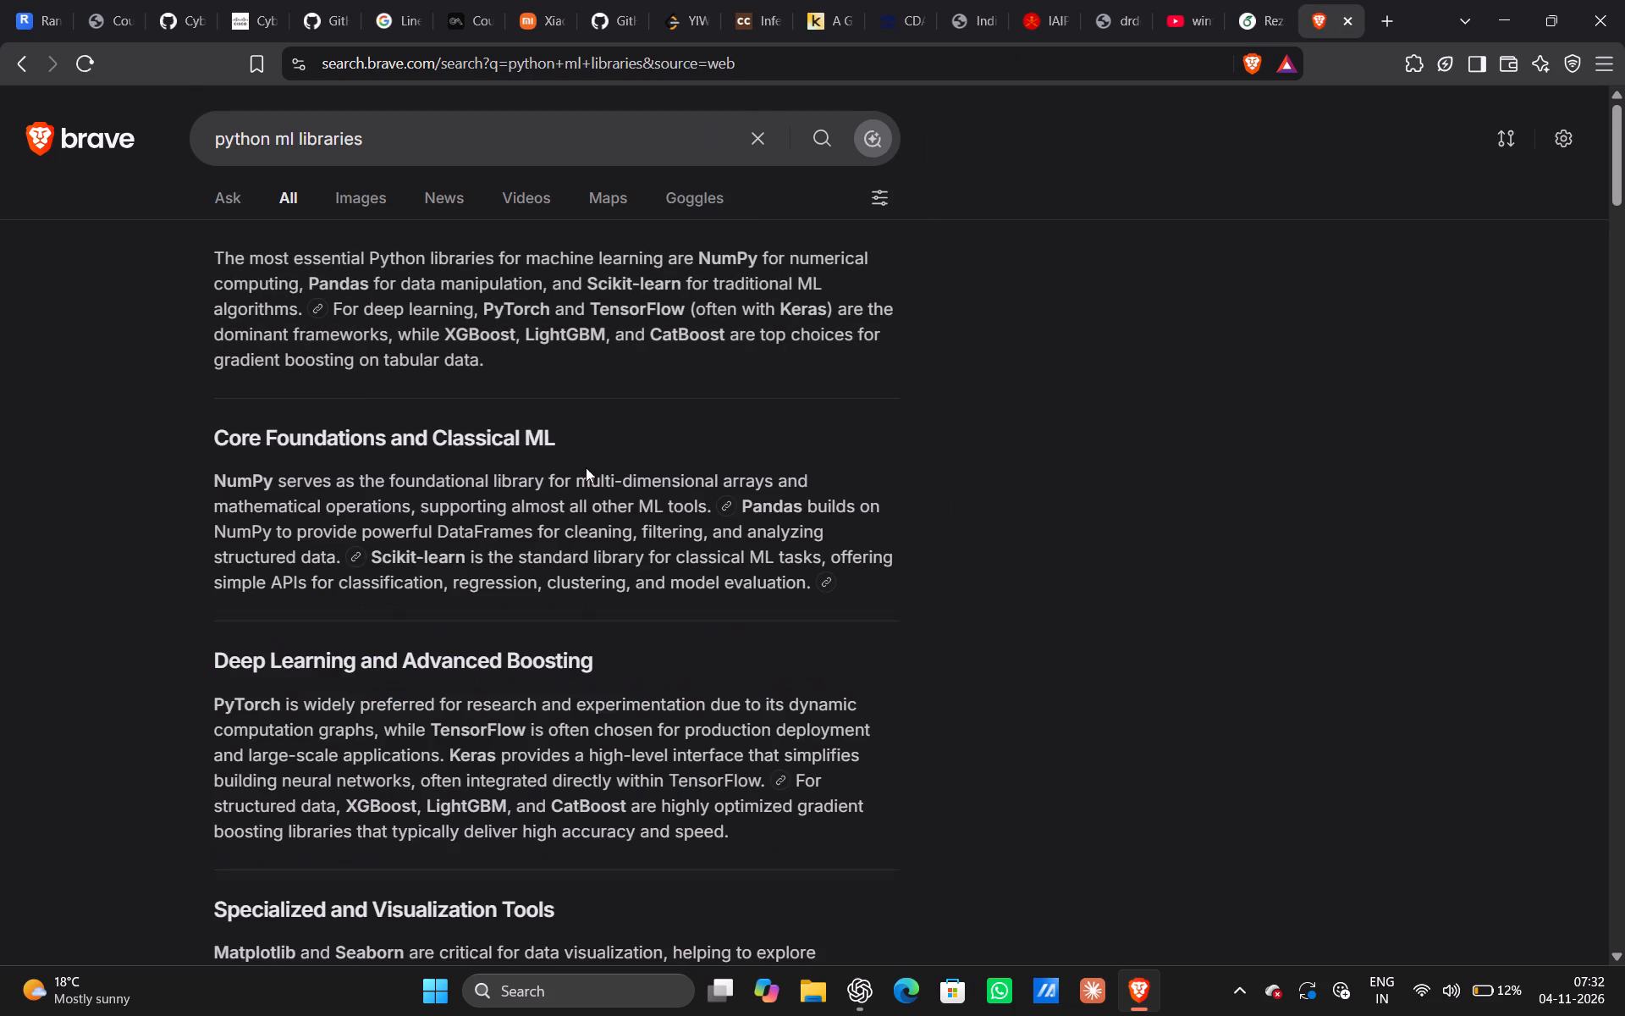
Read through the search answer's sections on Python machine learning libraries for candidates to list under AI/ML.
scroll(586, 467, "down", 3)
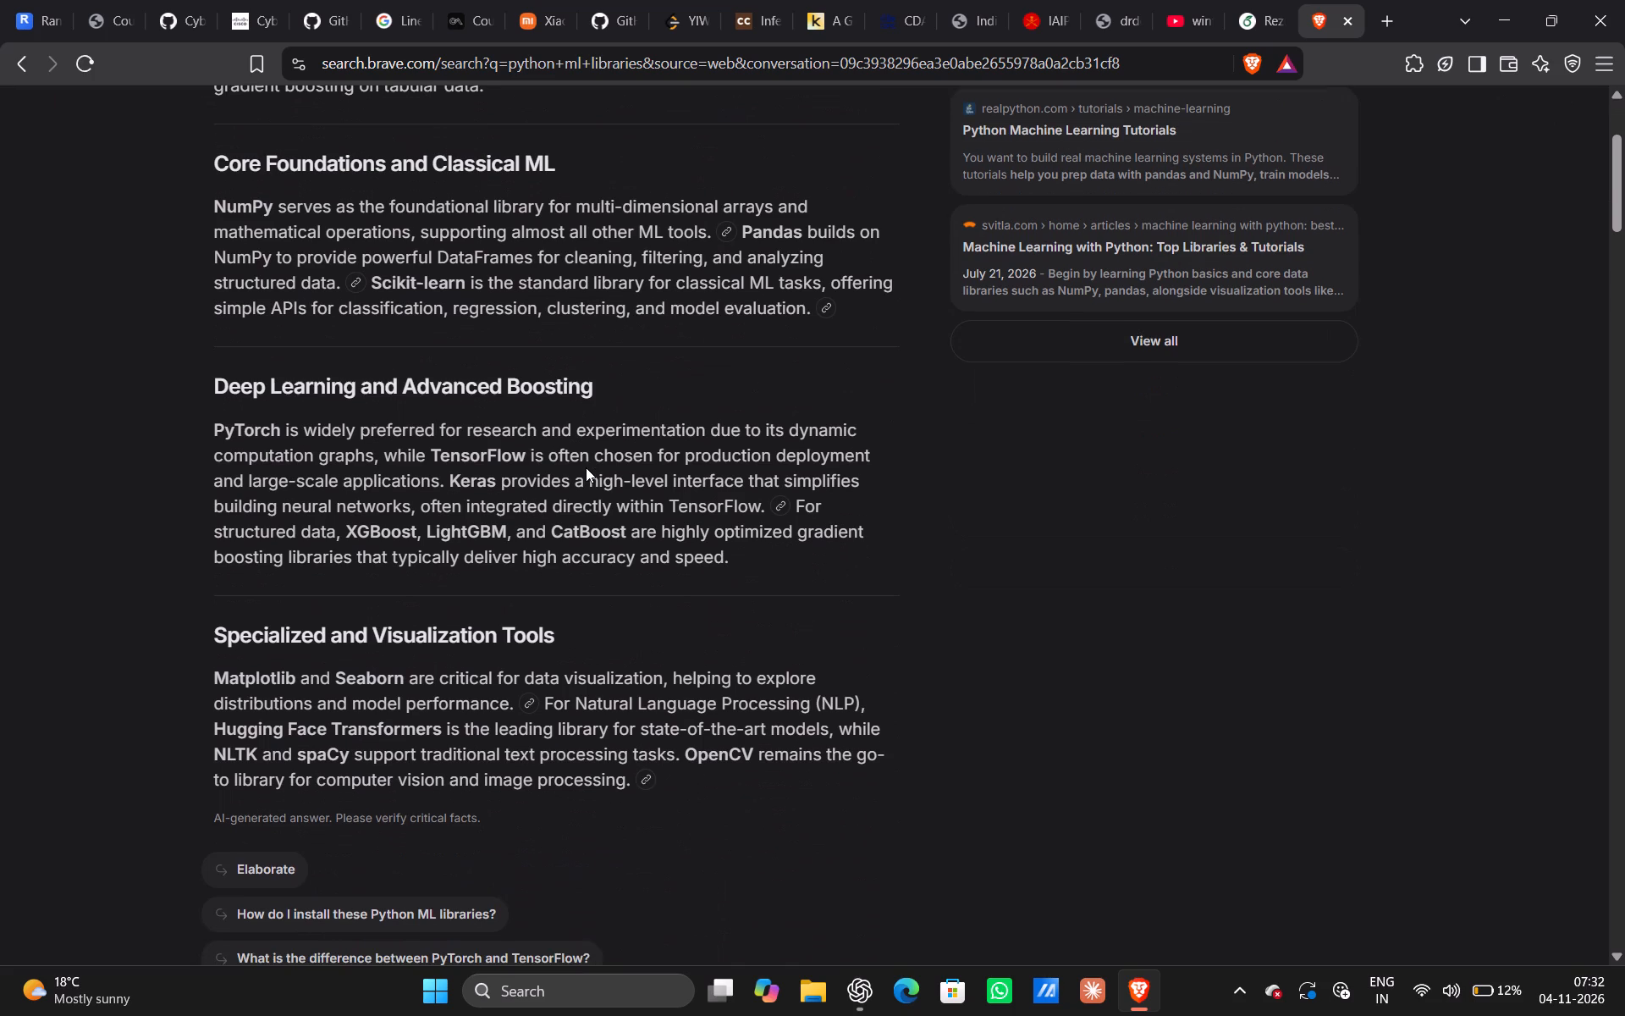
scroll(586, 467, "down", 2)
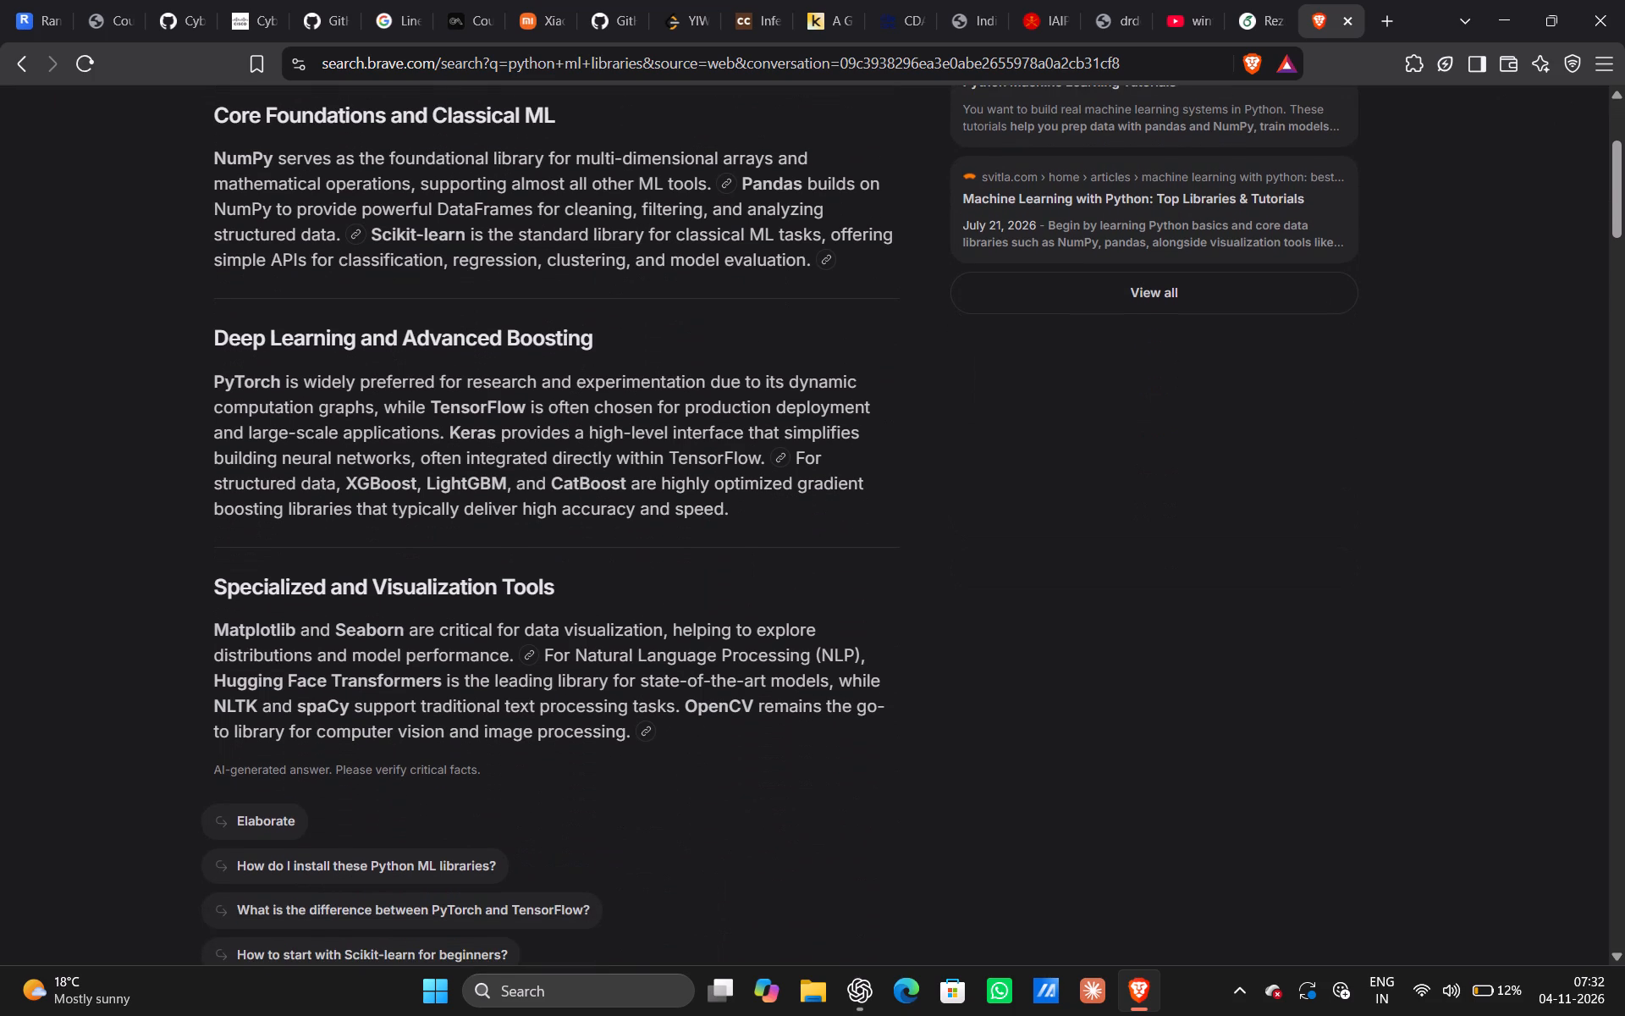
scroll(586, 467, "up", 1)
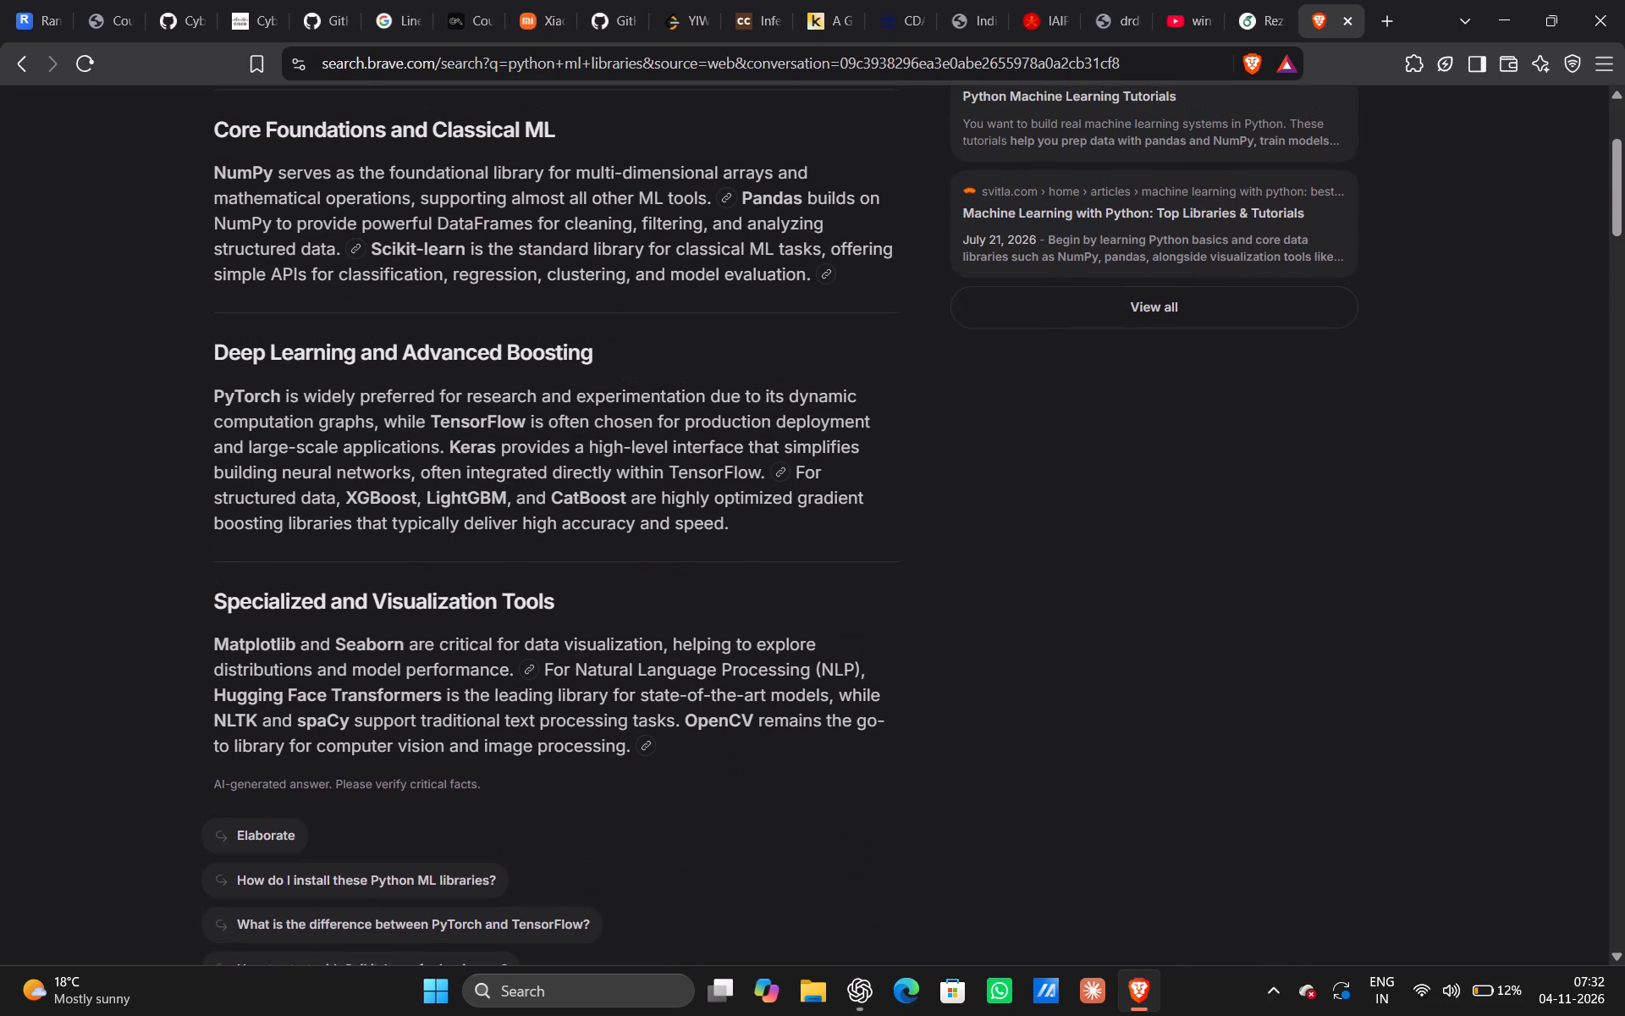
scroll(586, 467, "up", 2)
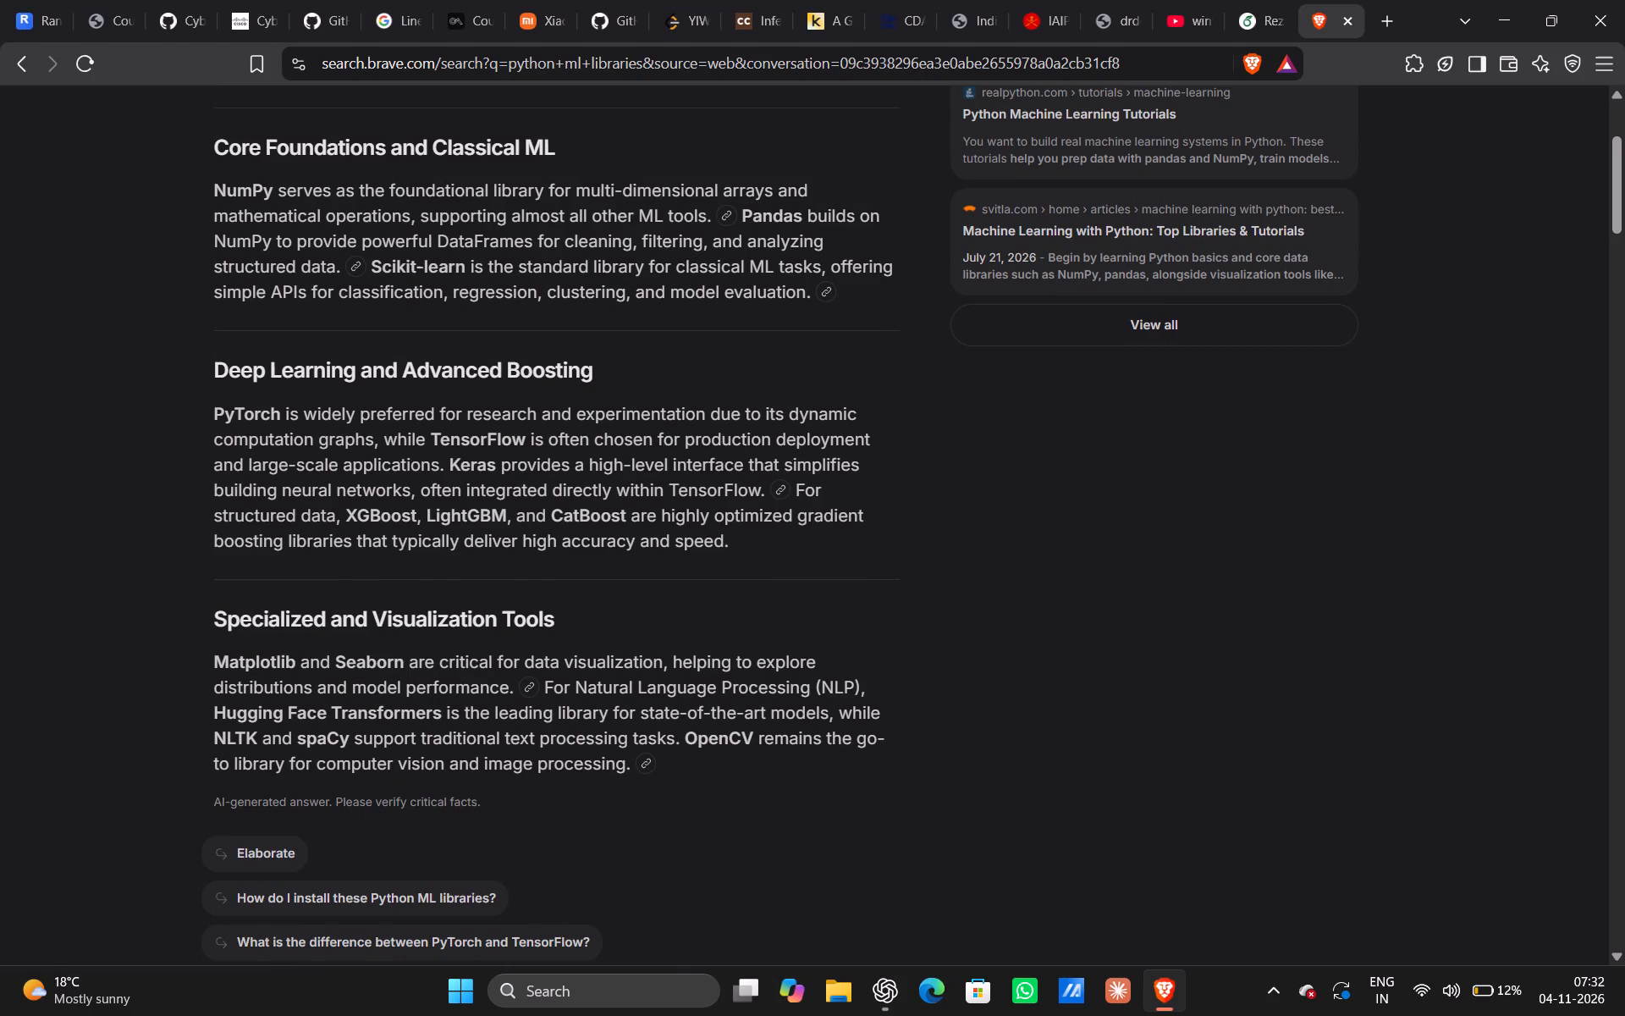
scroll(801, 436, "up", 2)
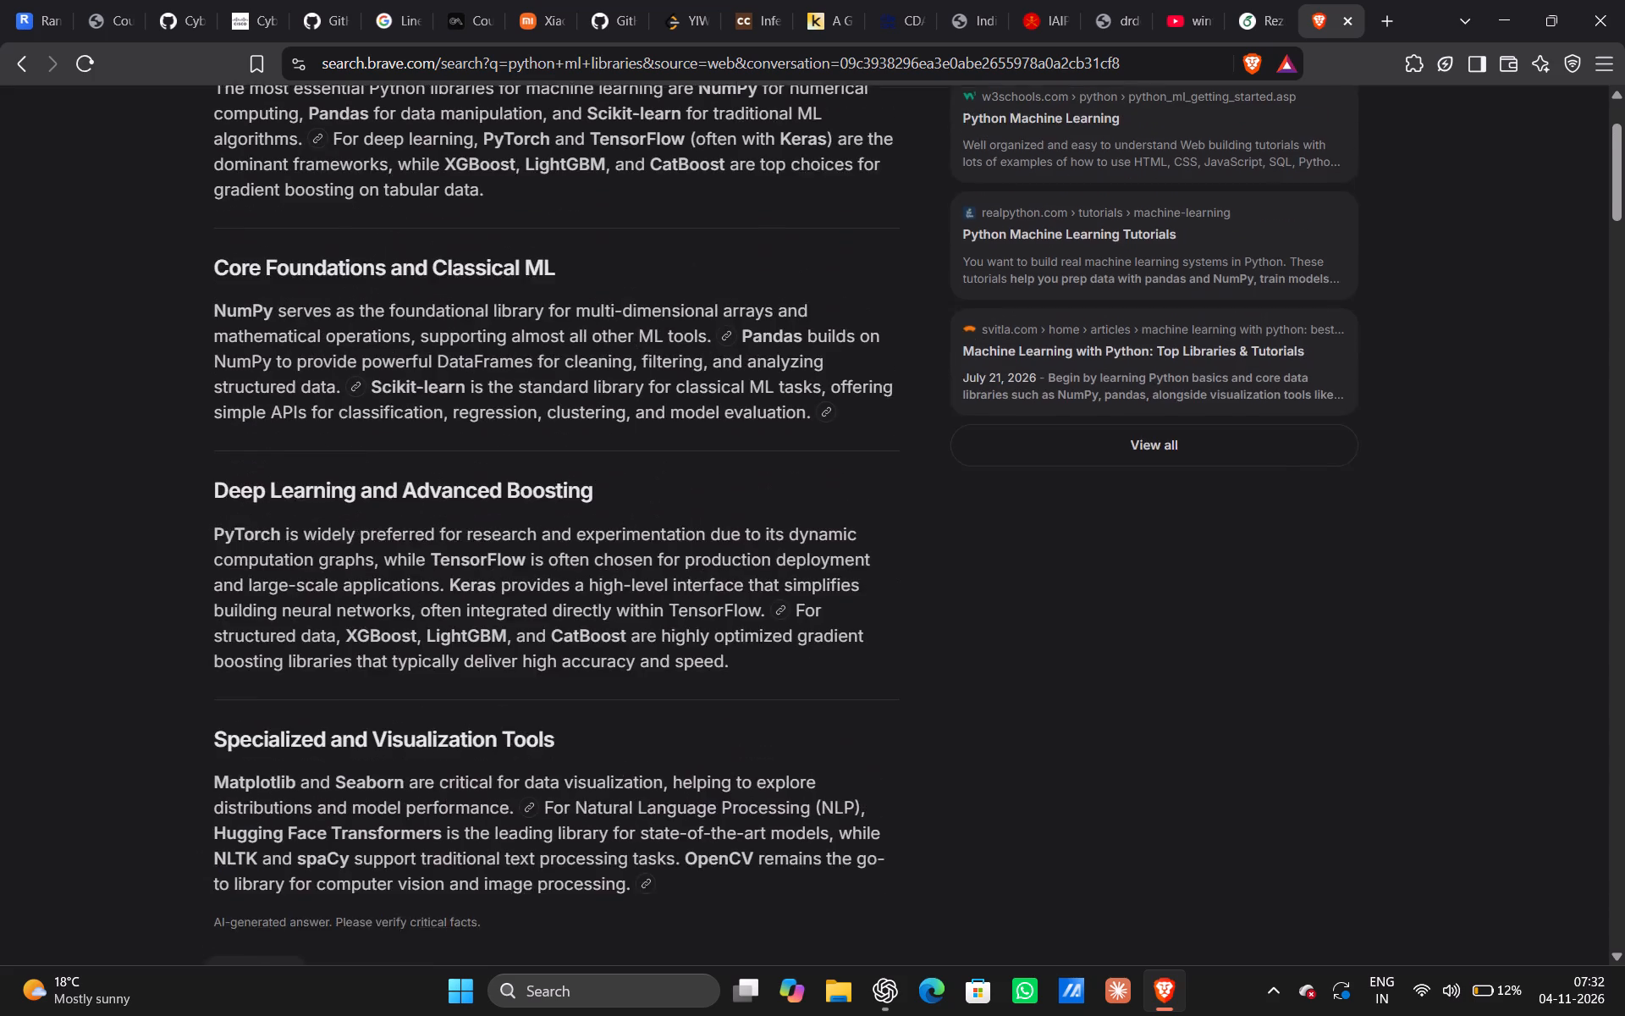
scroll(801, 436, "up", 3)
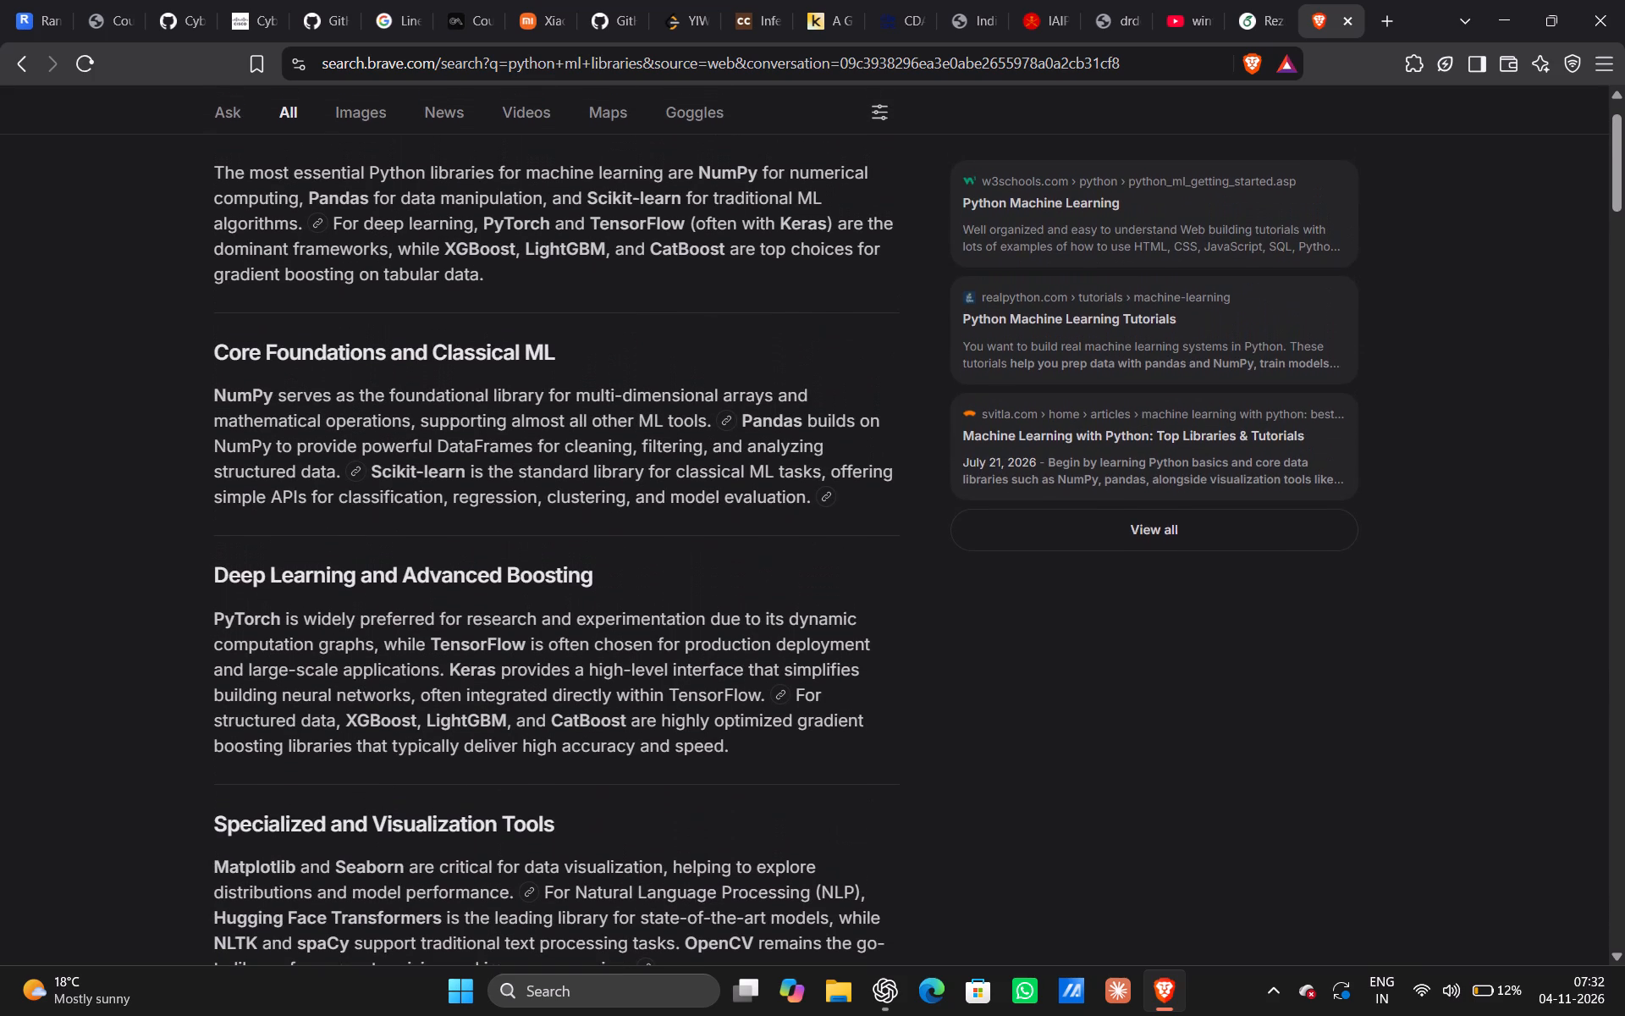
scroll(801, 436, "up", 1)
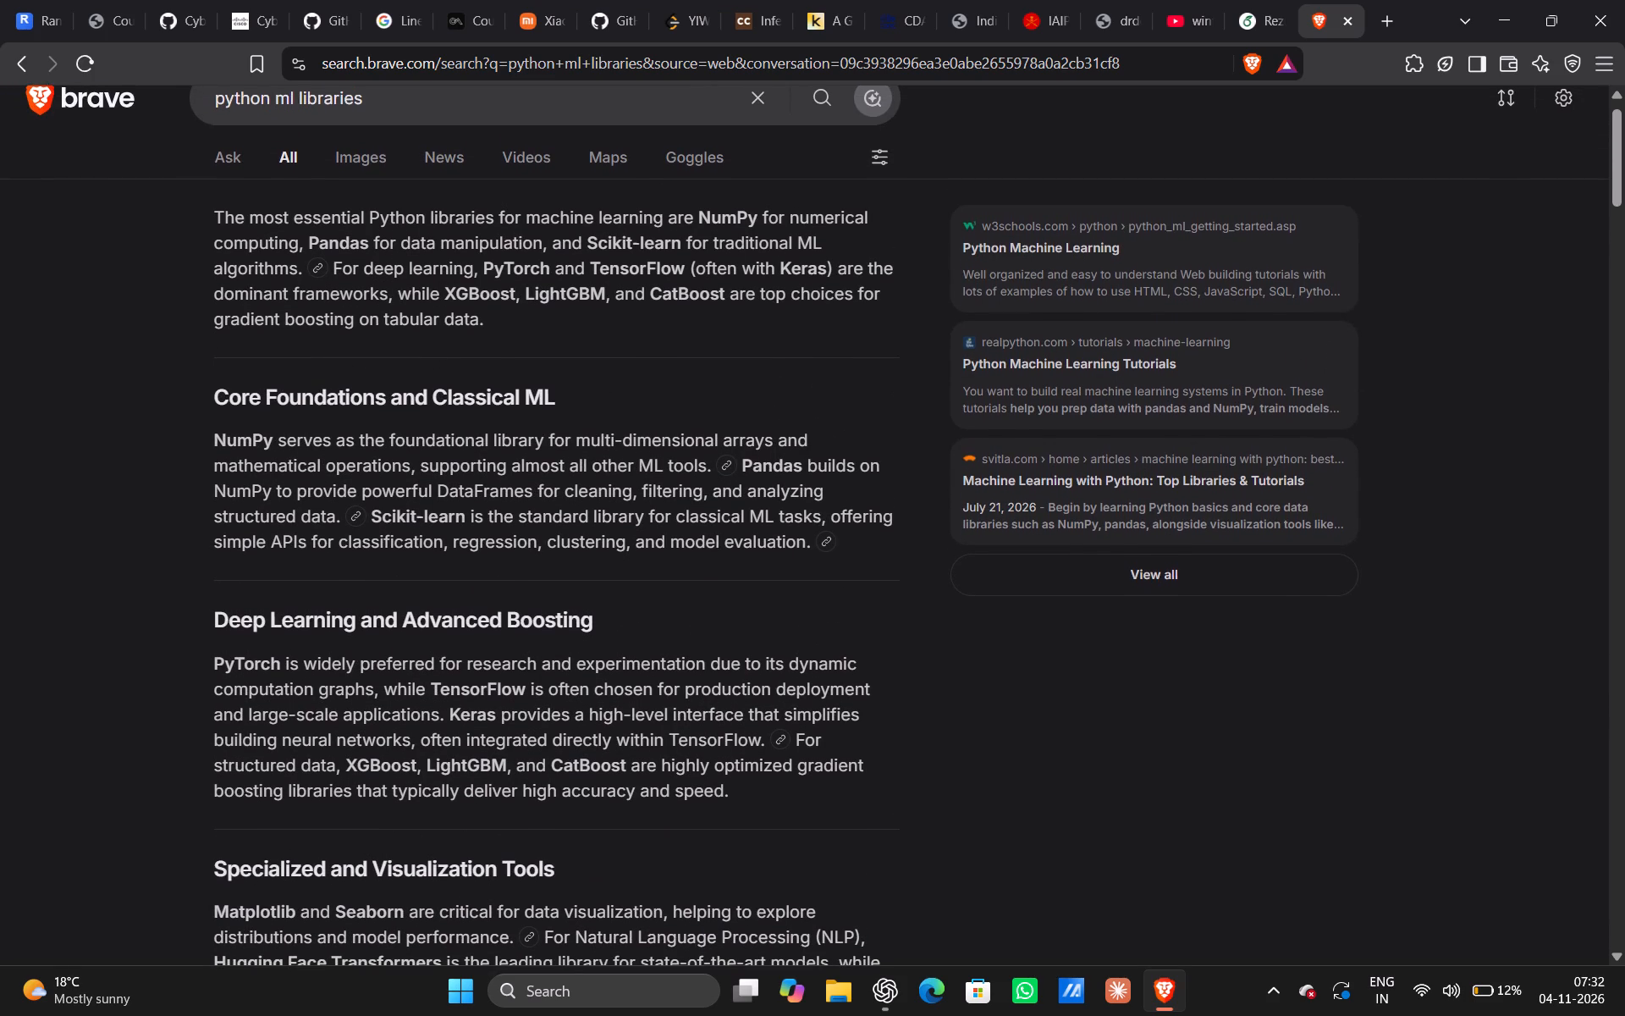
Recheck the Python ML libraries answer and refine the web search to "python ml libraries for dl".
scroll(801, 436, "up", 1)
scroll(801, 436, "down", 1)
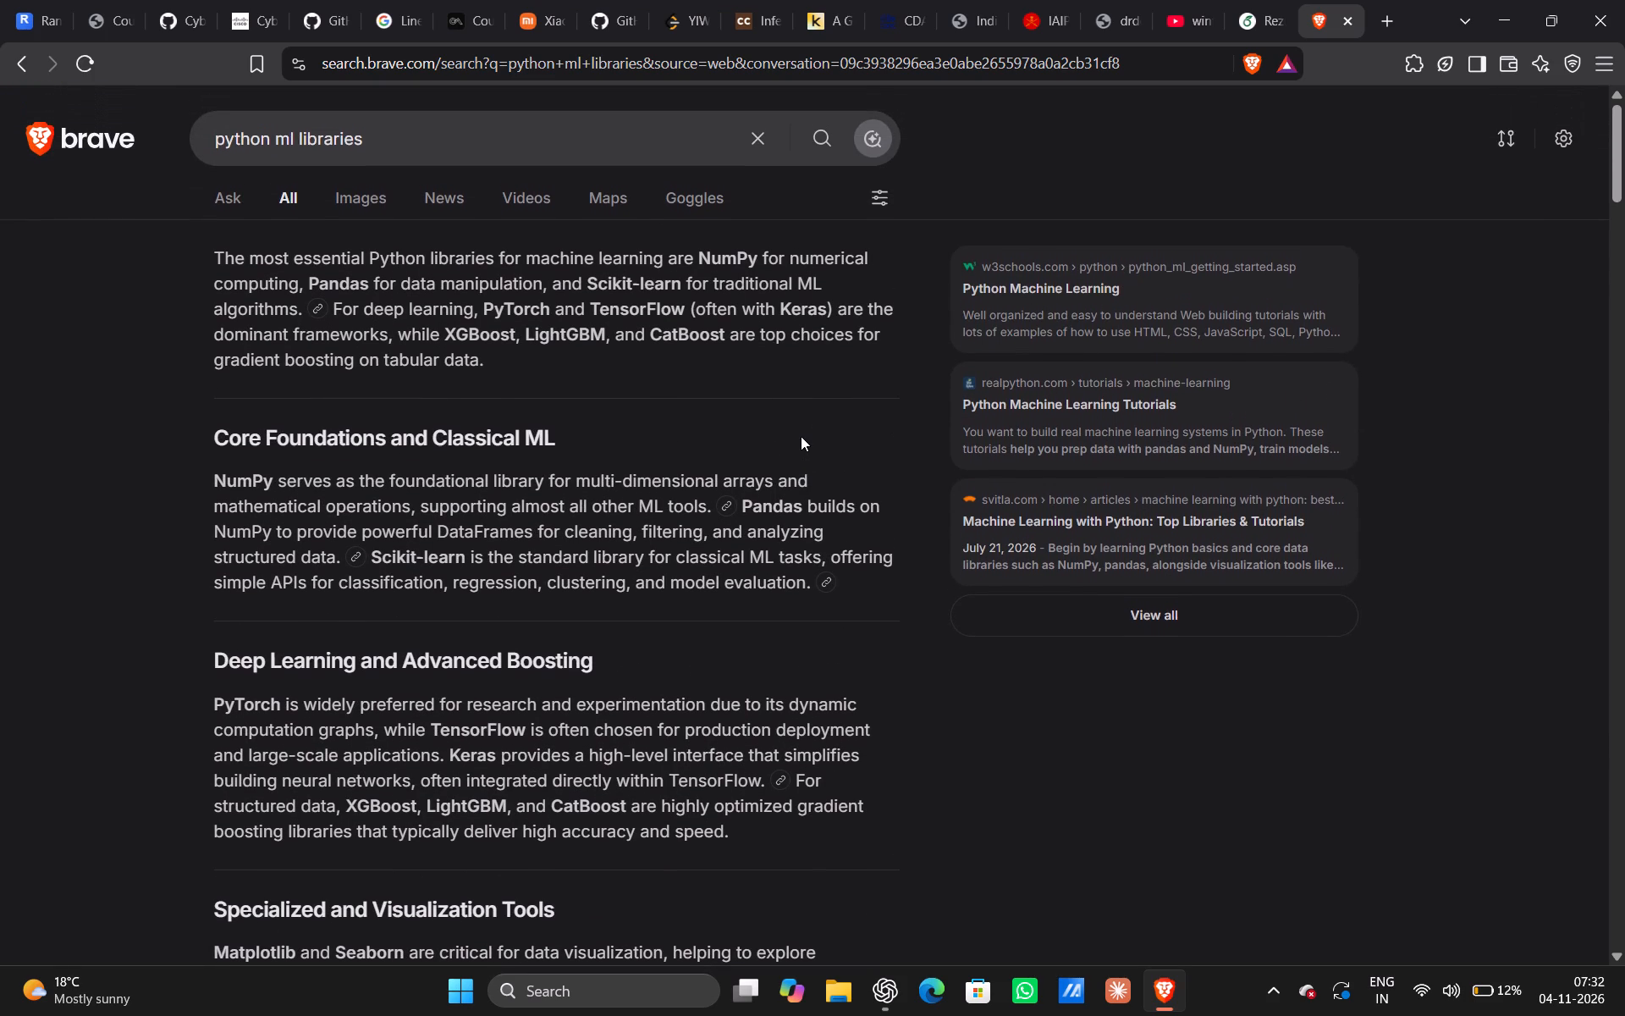
scroll(801, 436, "down", 1)
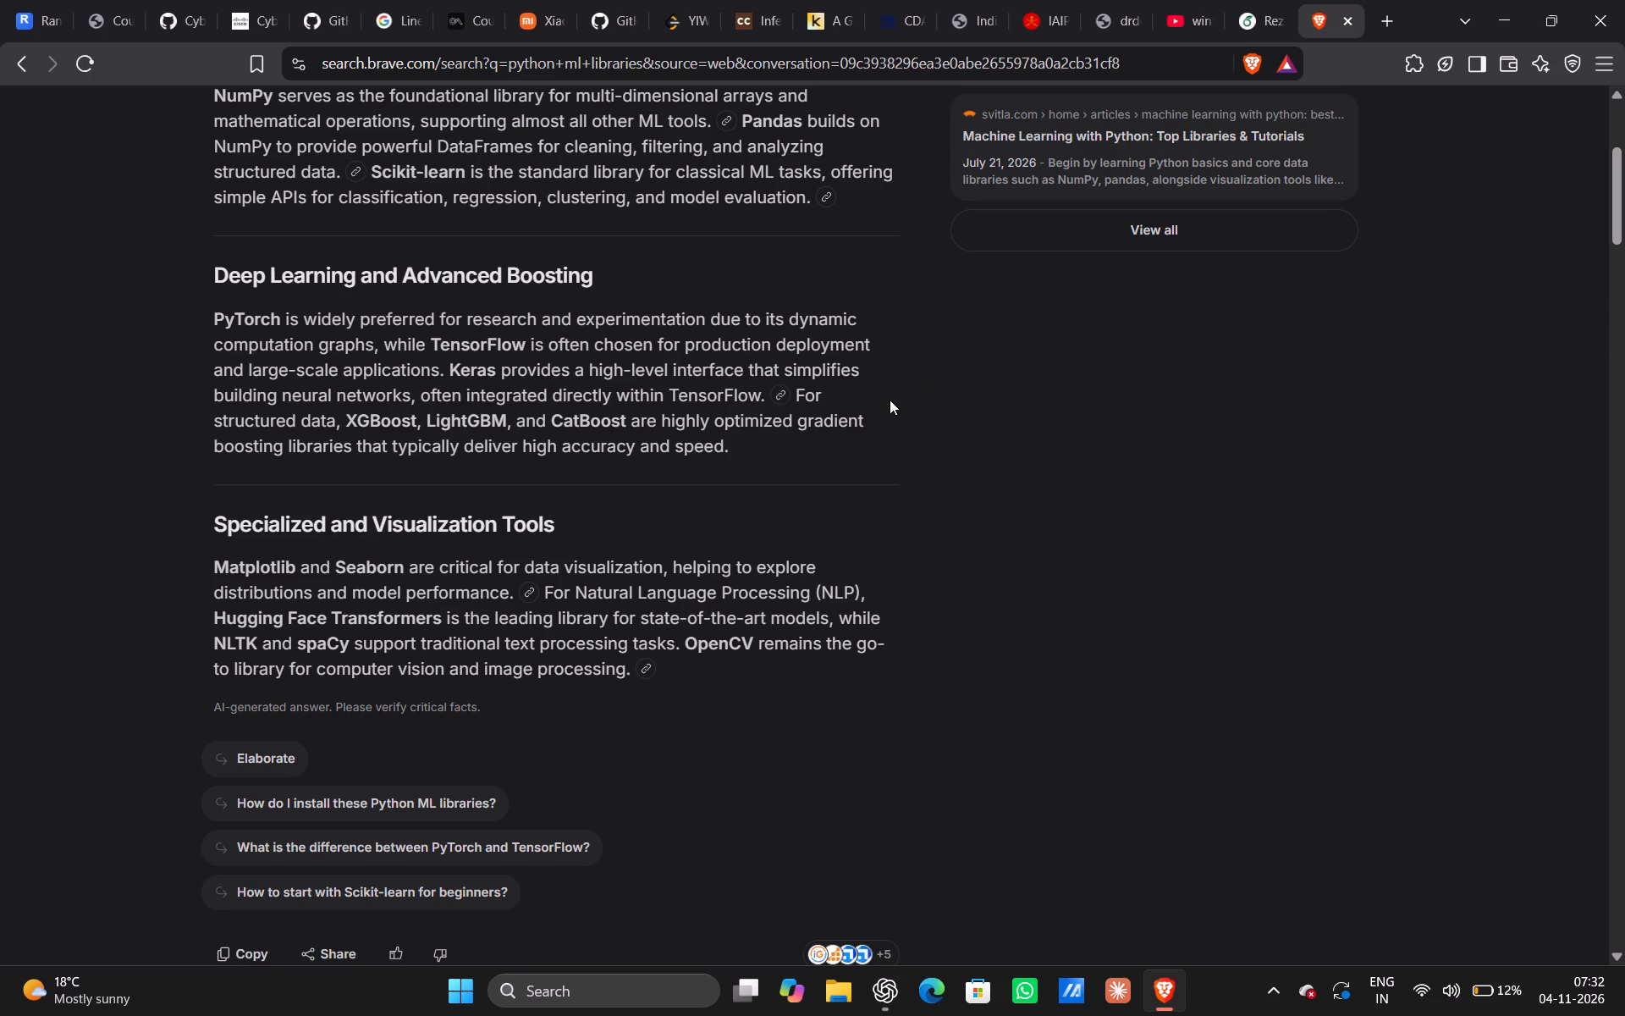
scroll(890, 400, "up", 6)
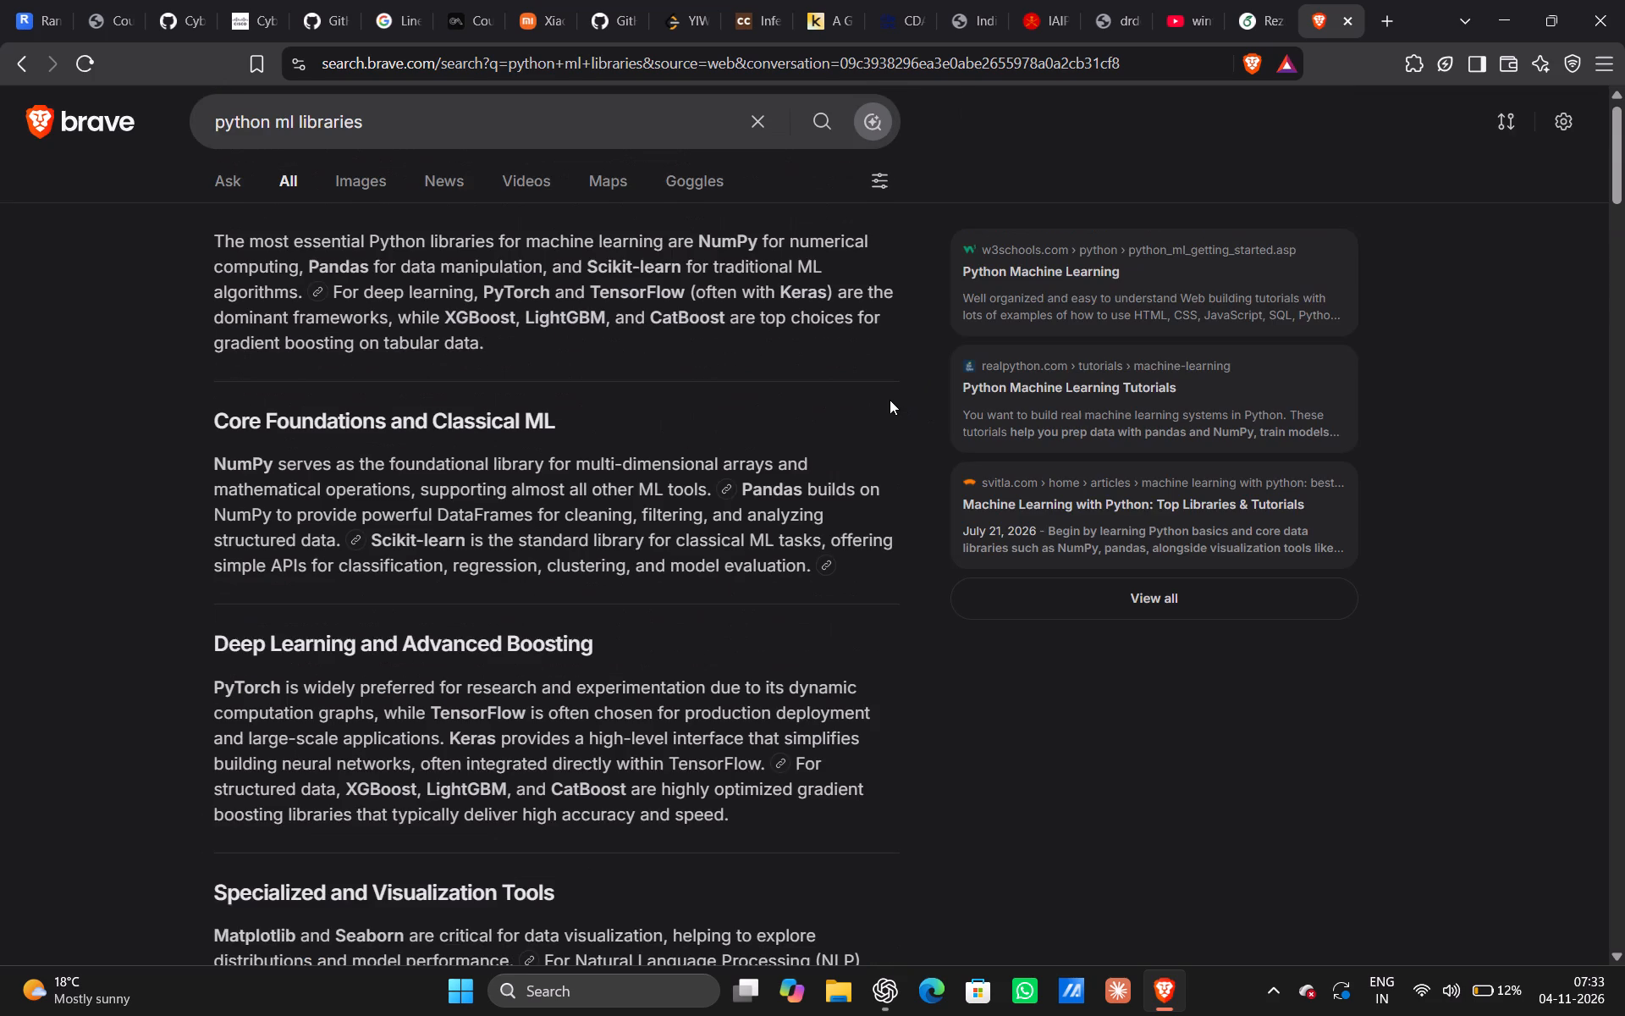
left_click(513, 159)
key("space")
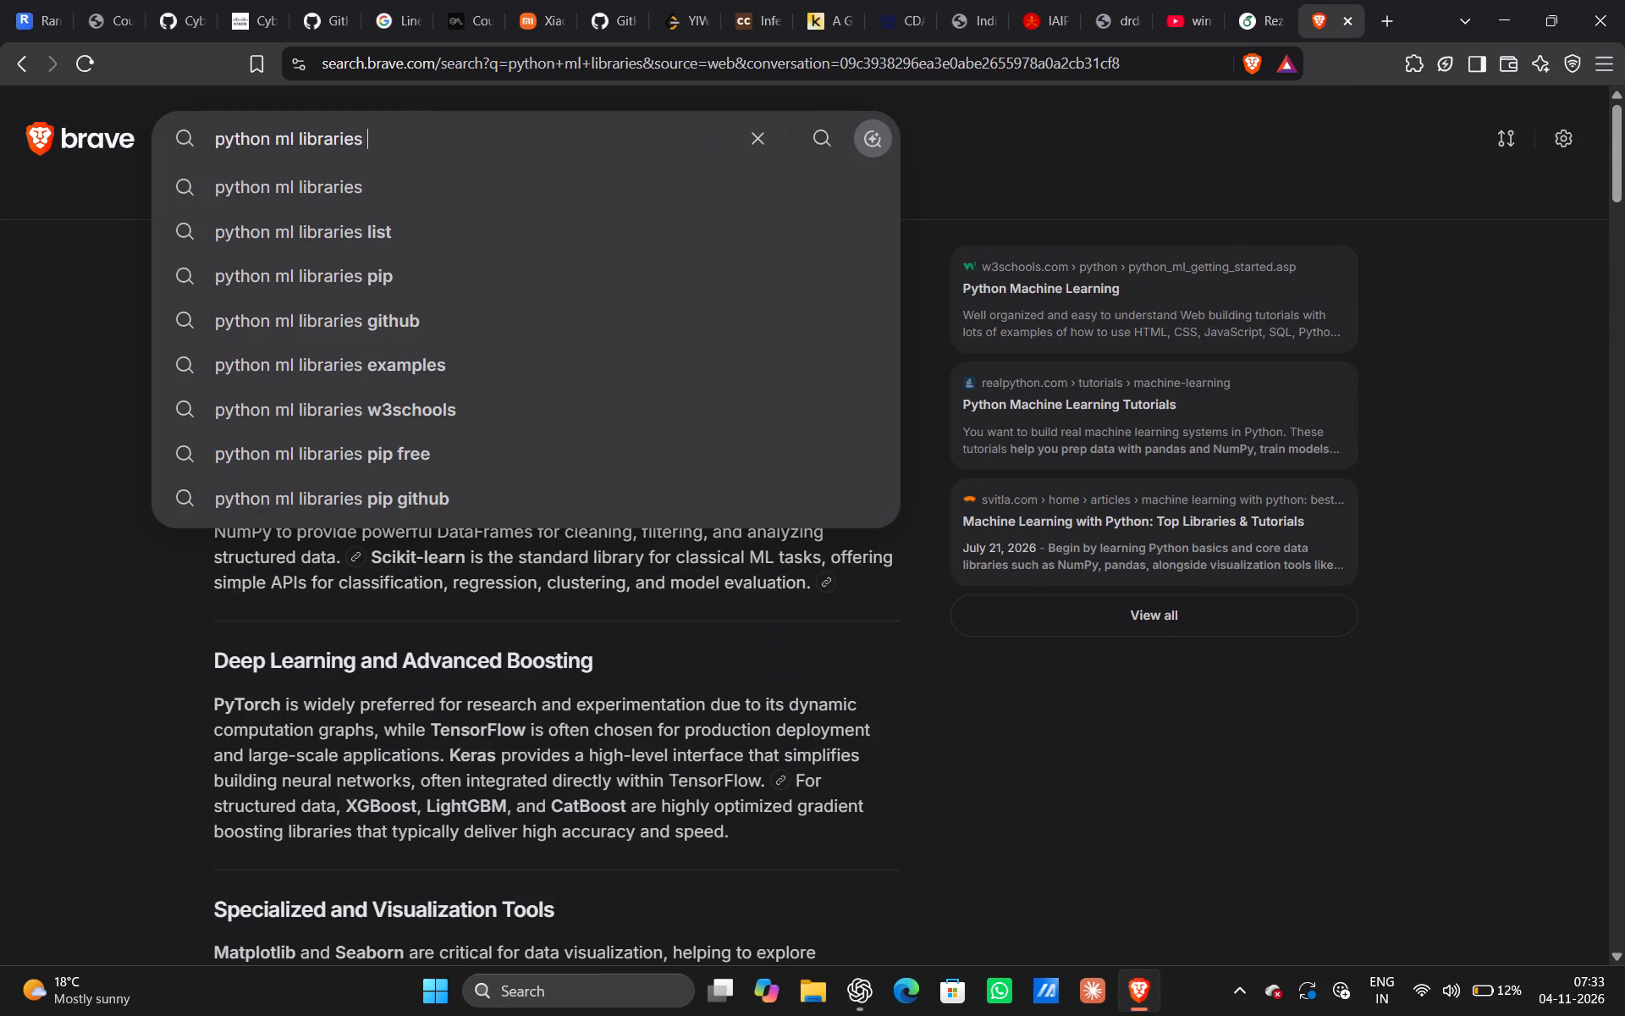
type("for")
key("space")
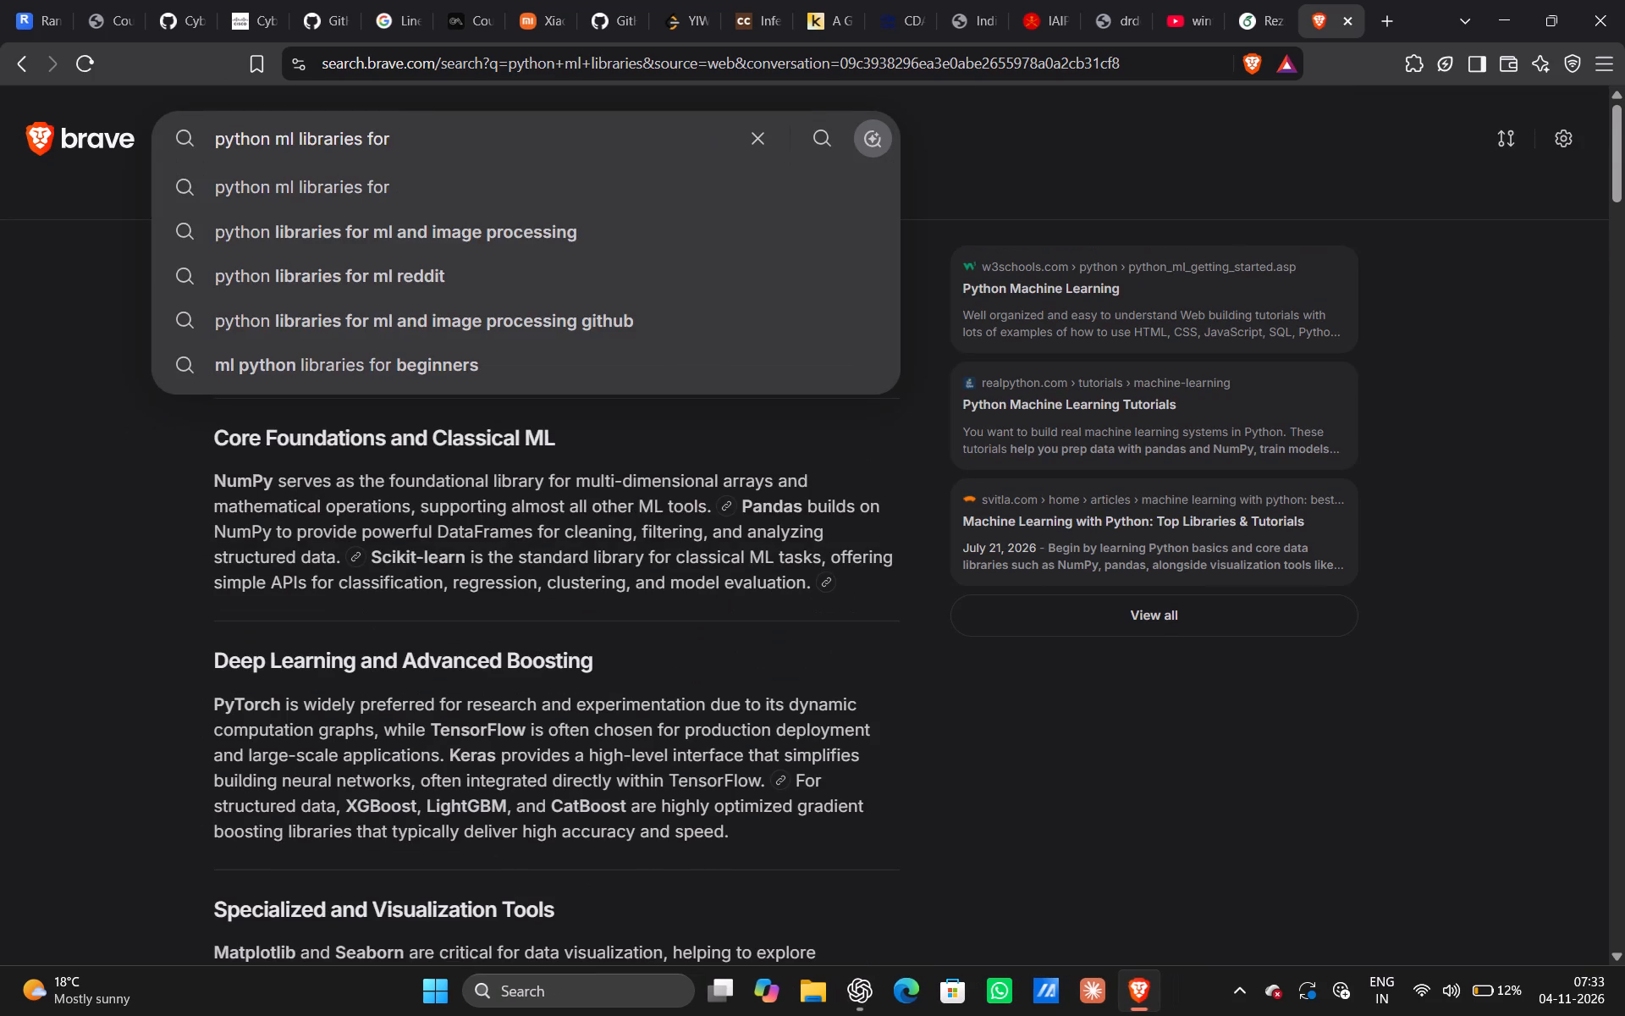
type("dl")
key("Return")
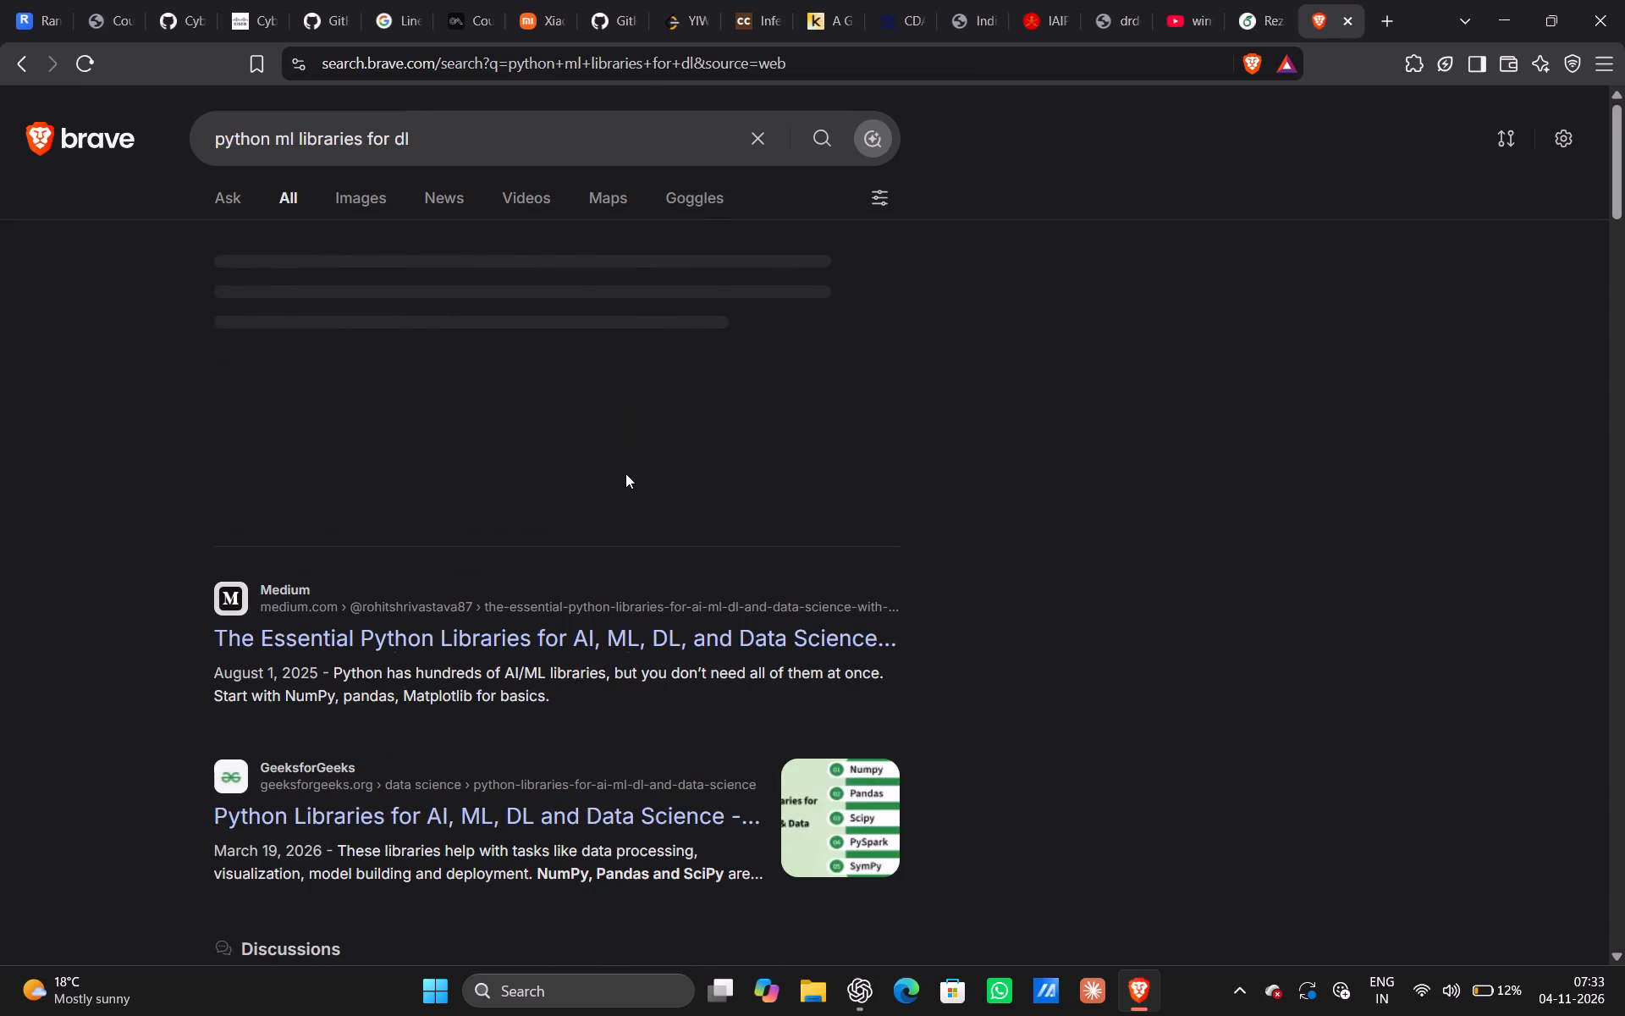
left_click(602, 473)
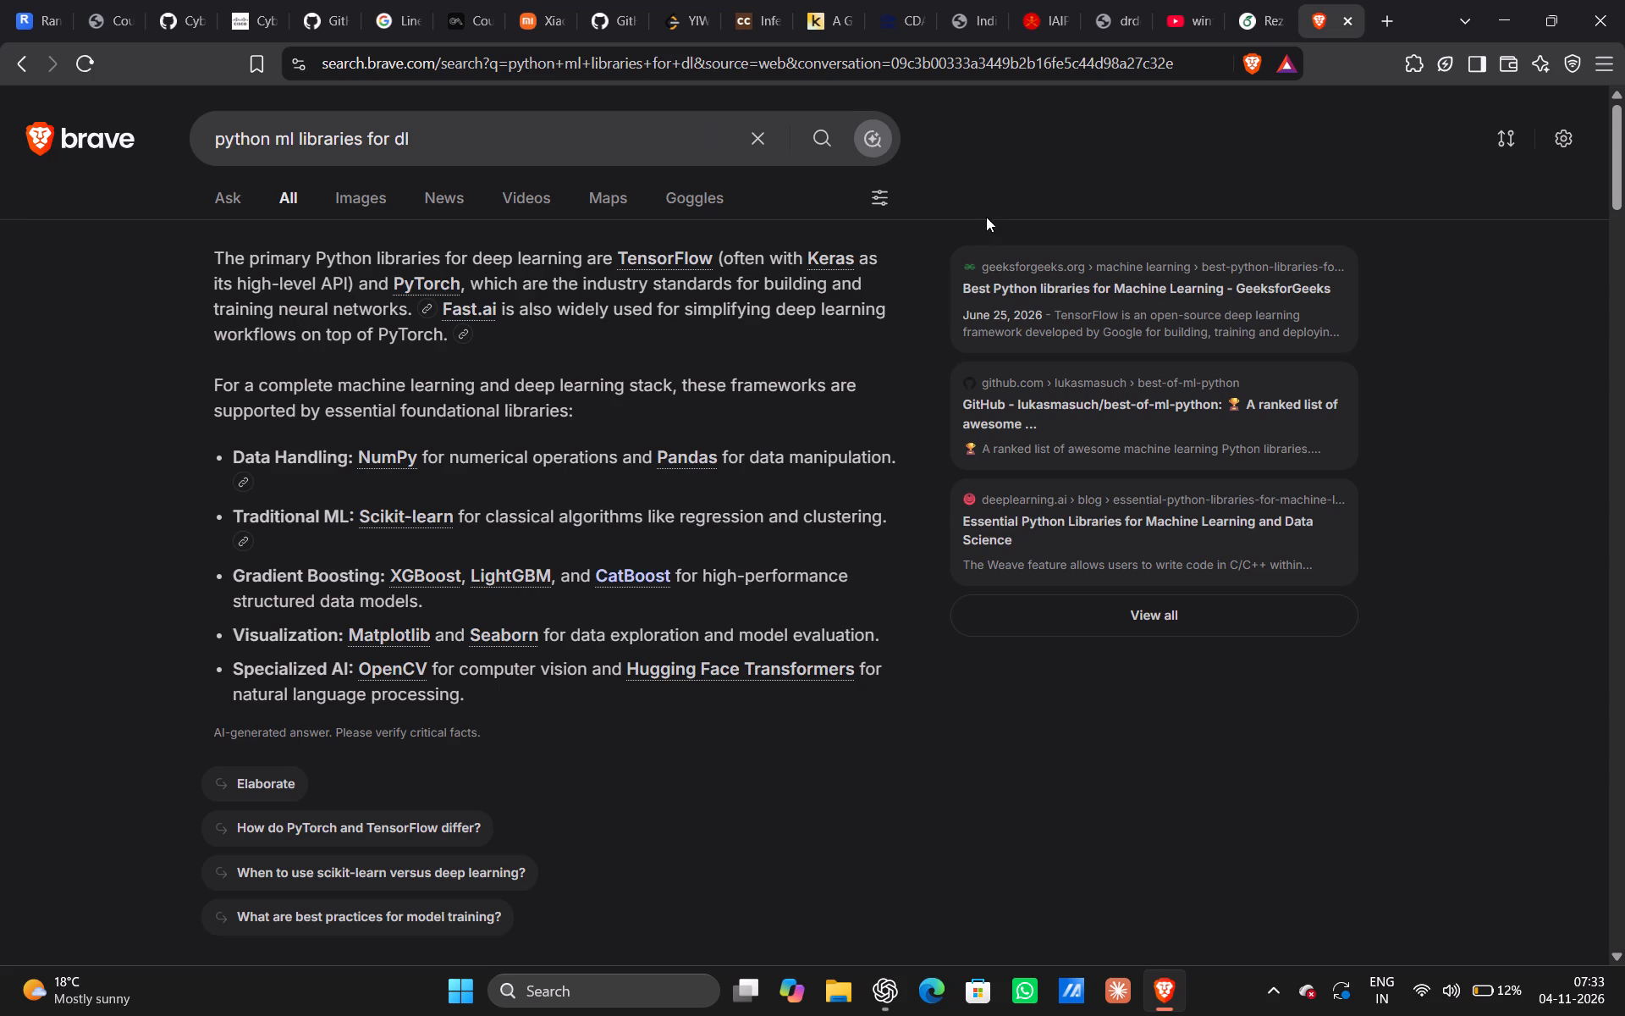
Add "TensorFlow" as the first entry of the AI/ML skill list in the Overleaf resume source.
left_click(1248, 14)
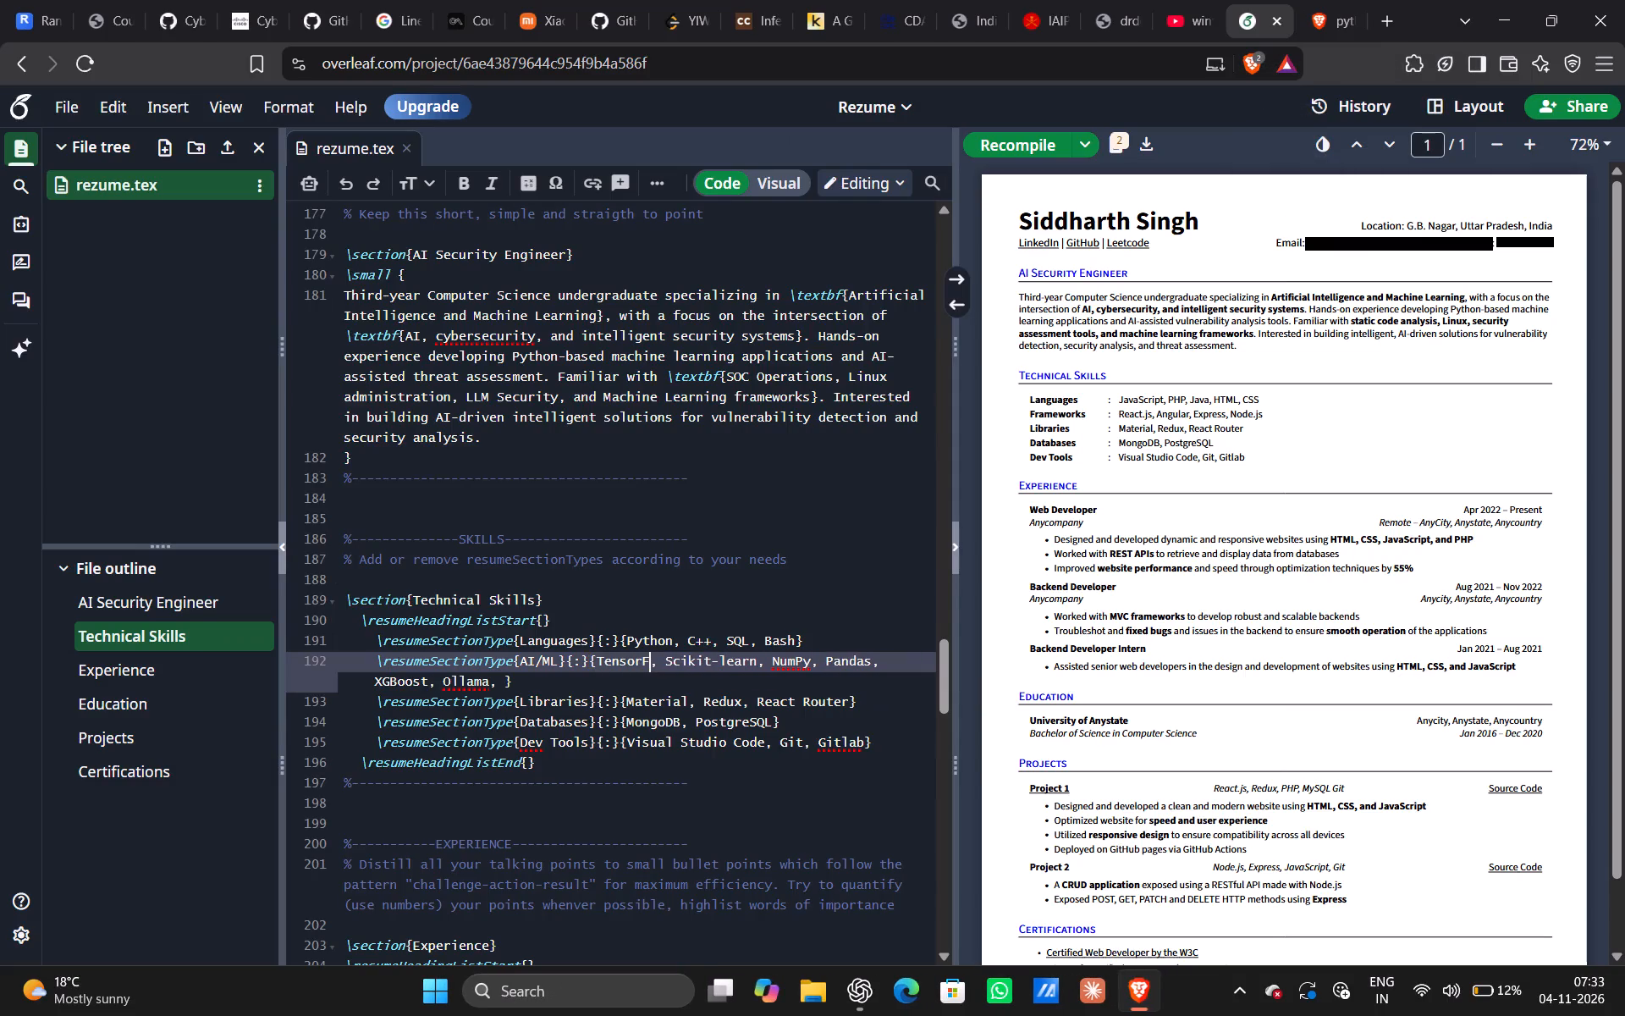
type("low")
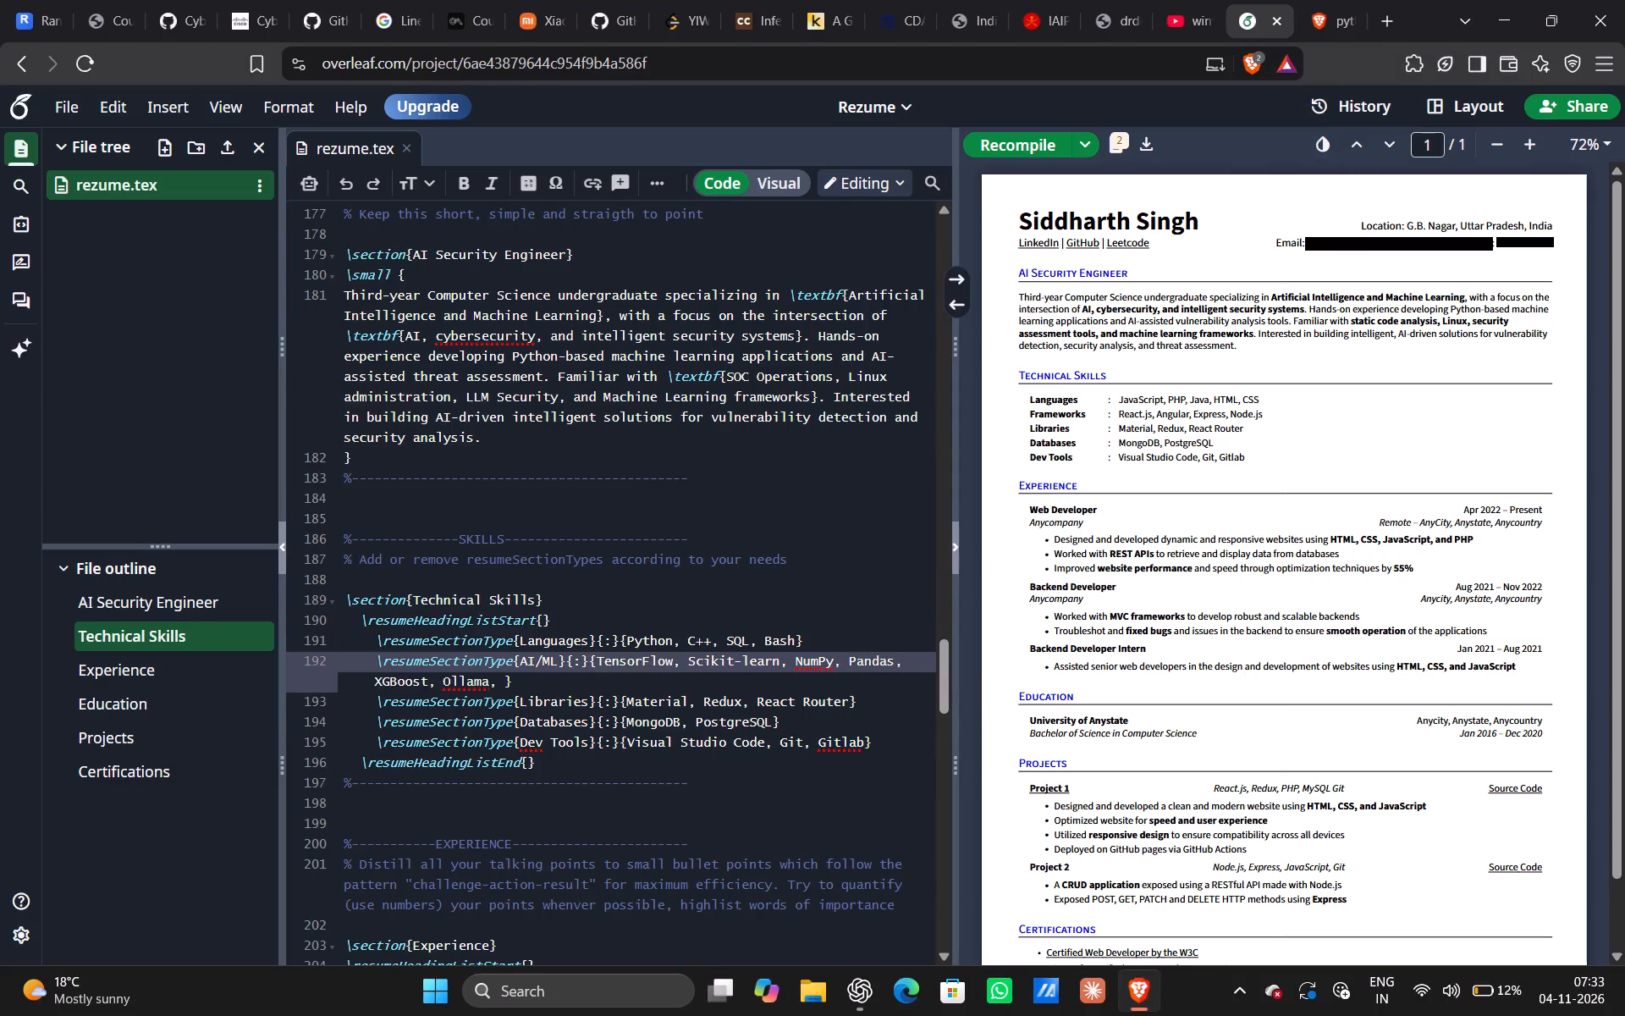
Append "Seaborn" after "Ollama" at the end of the AI/ML skill list, checking the library search answer for the name.
left_click(500, 688)
key("space")
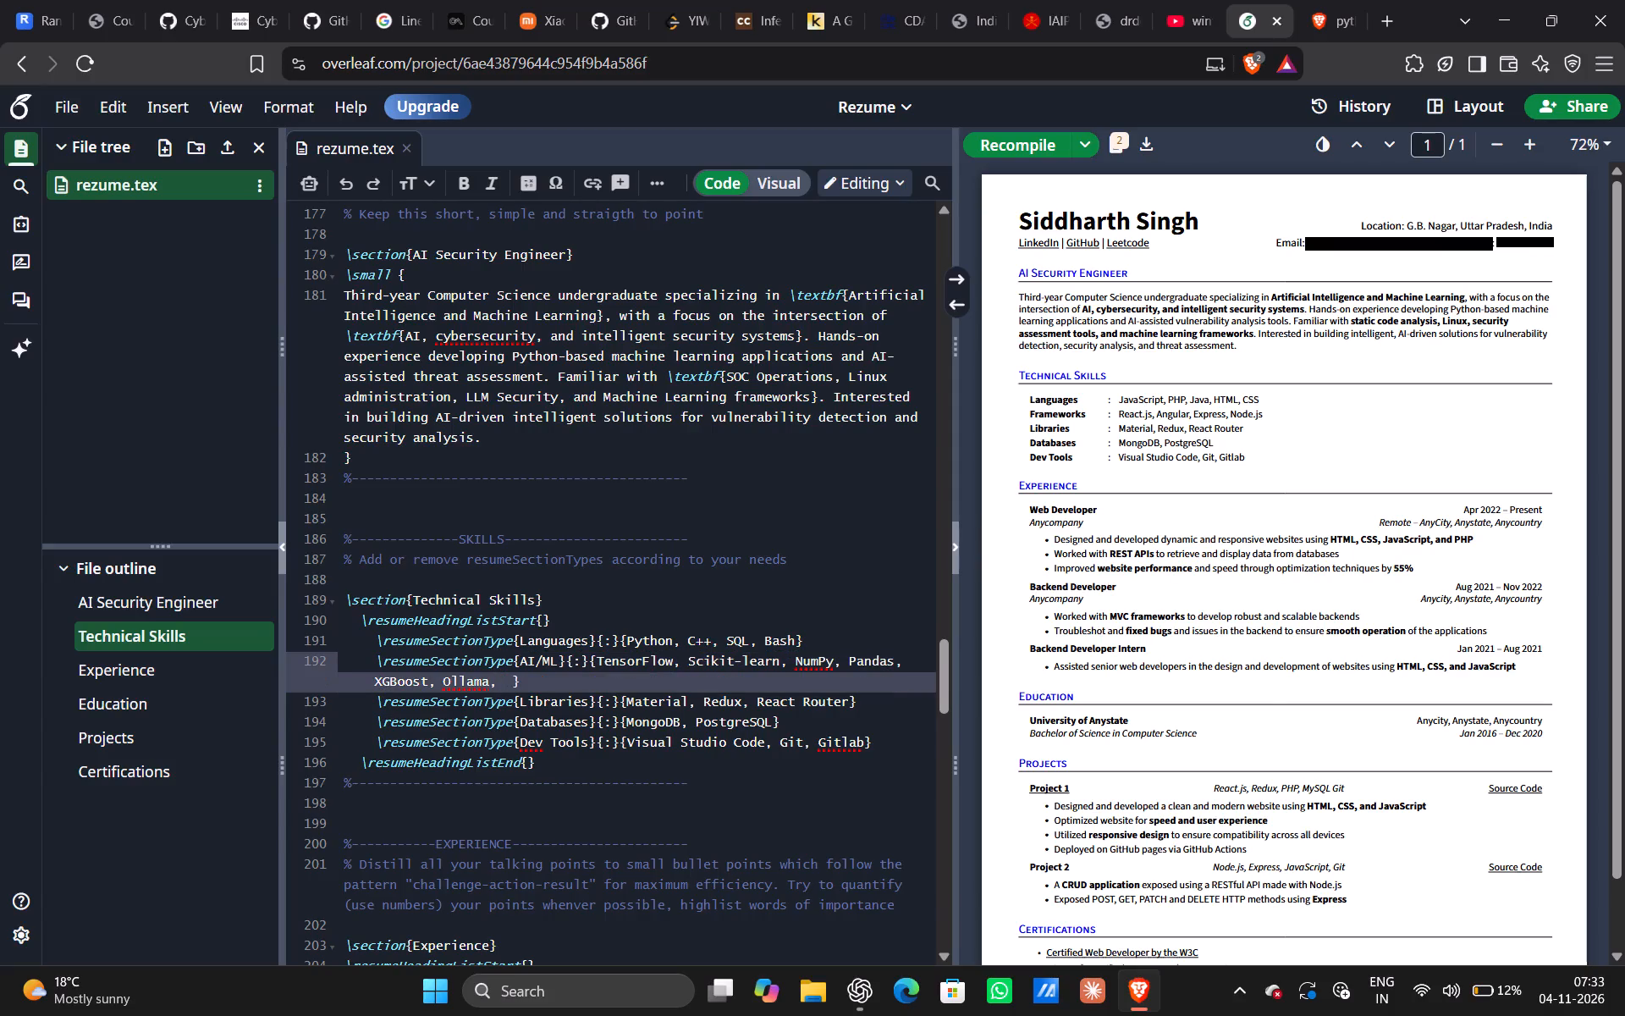
left_click(1336, 11)
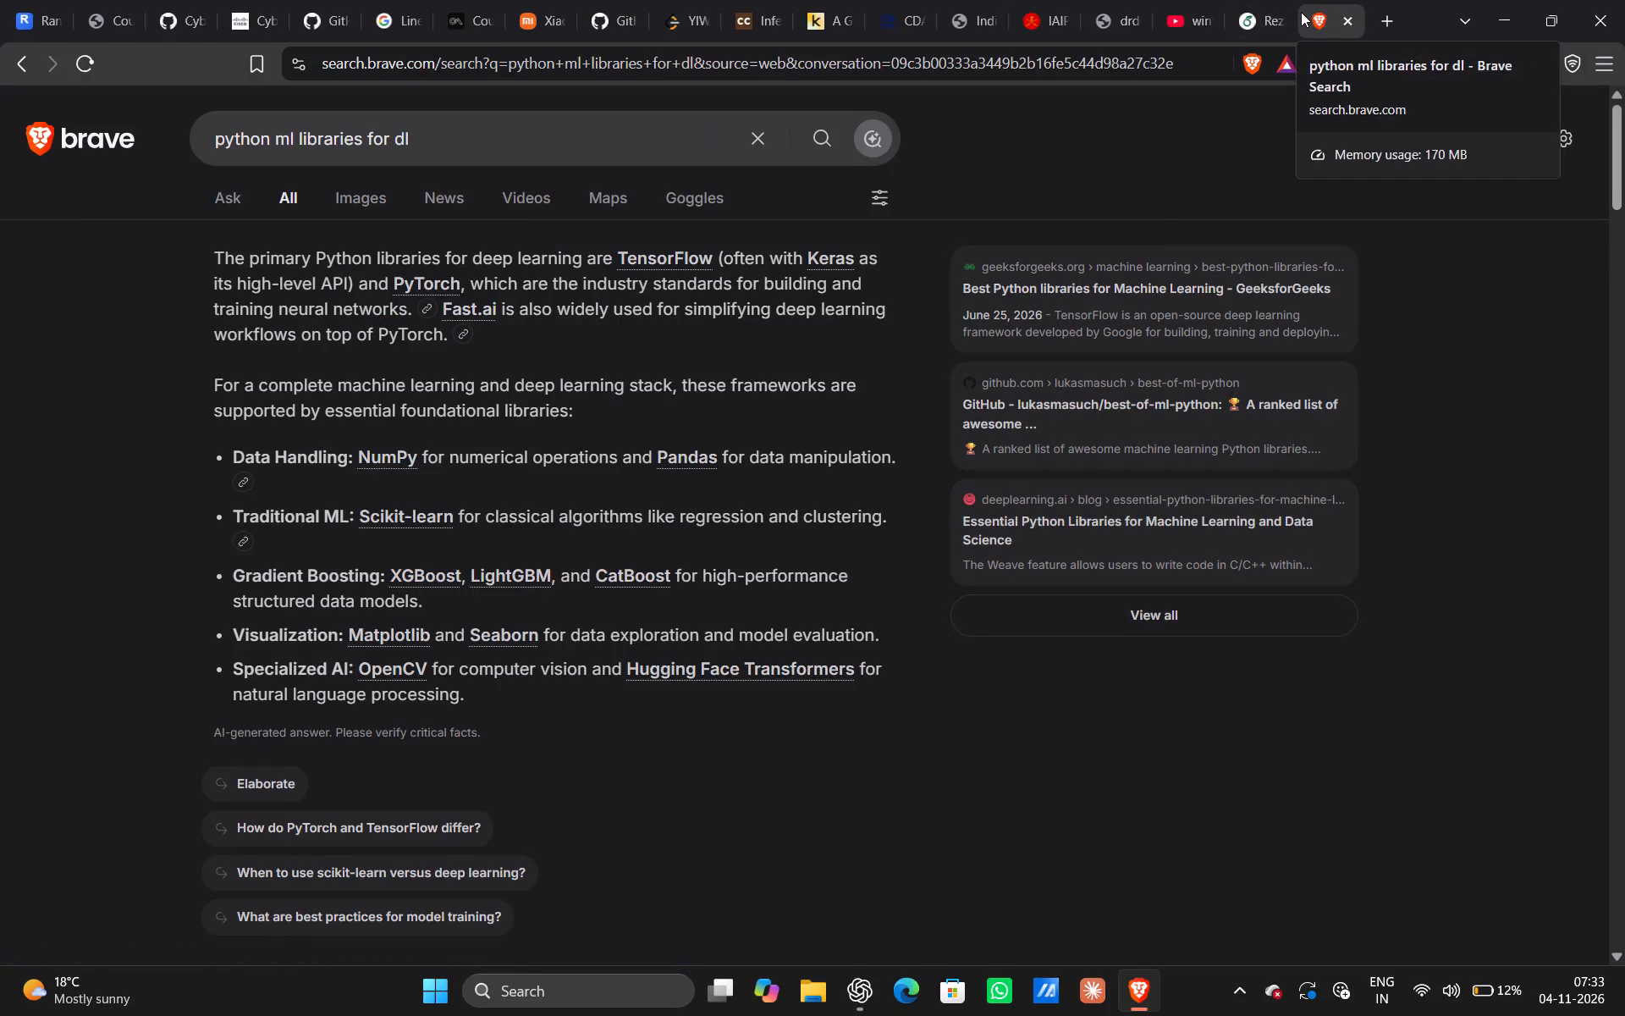
left_click(1245, 24)
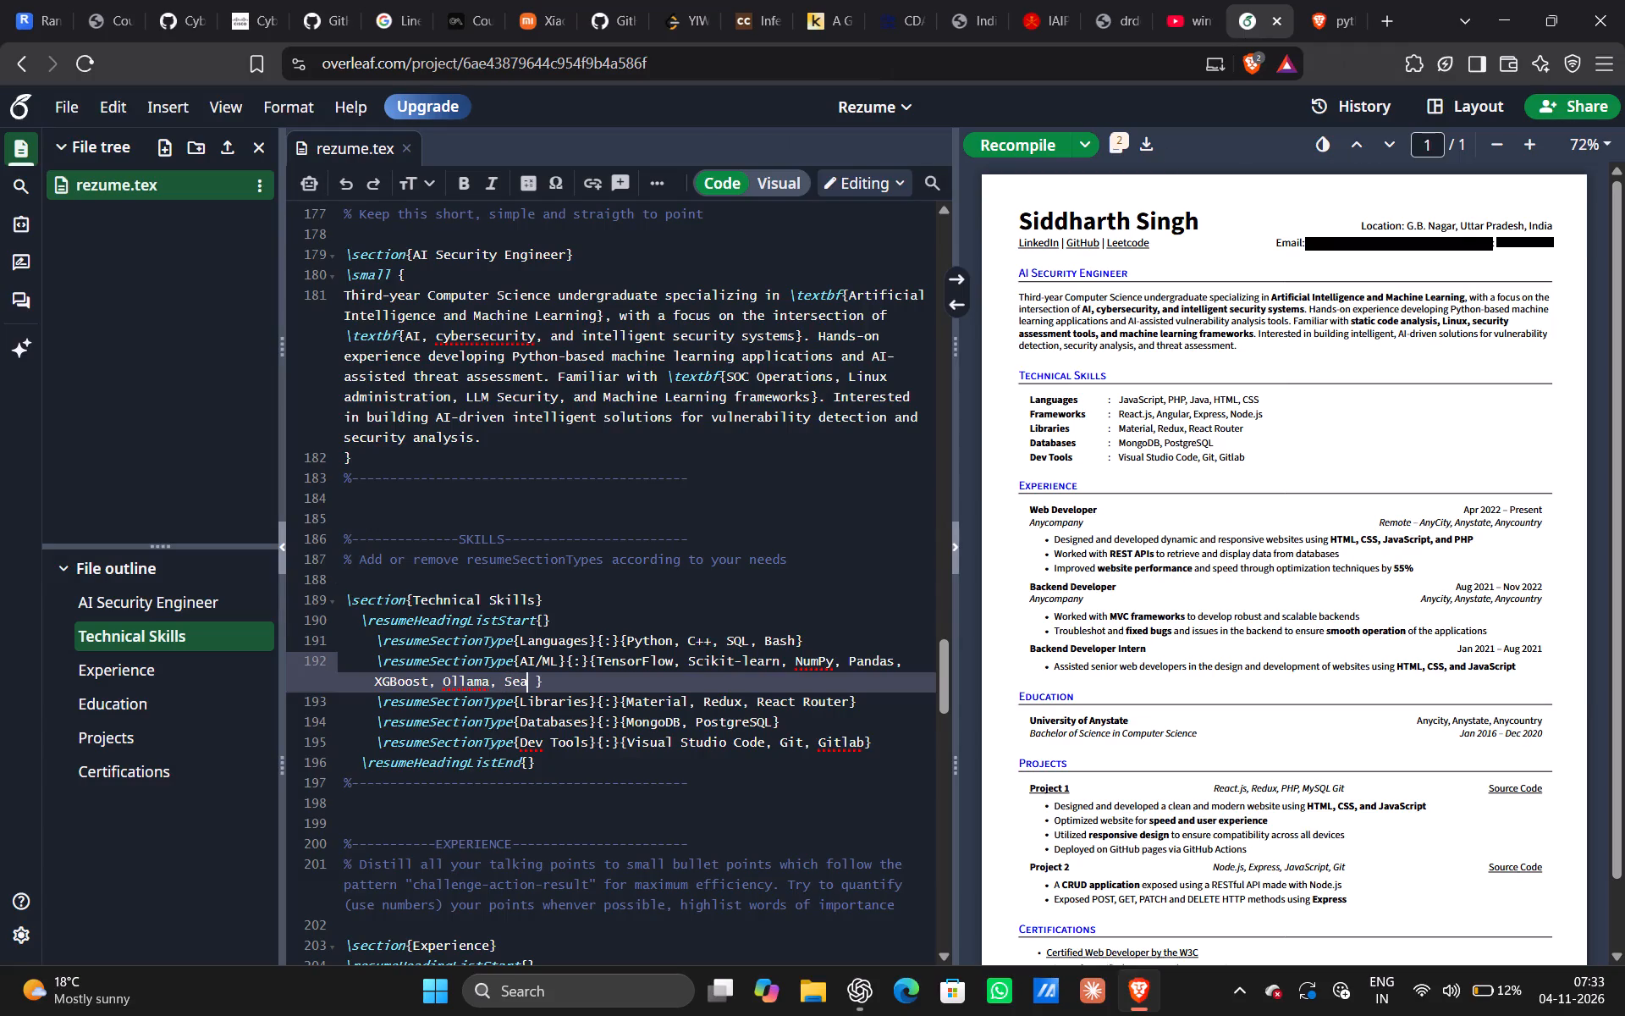
type("rn")
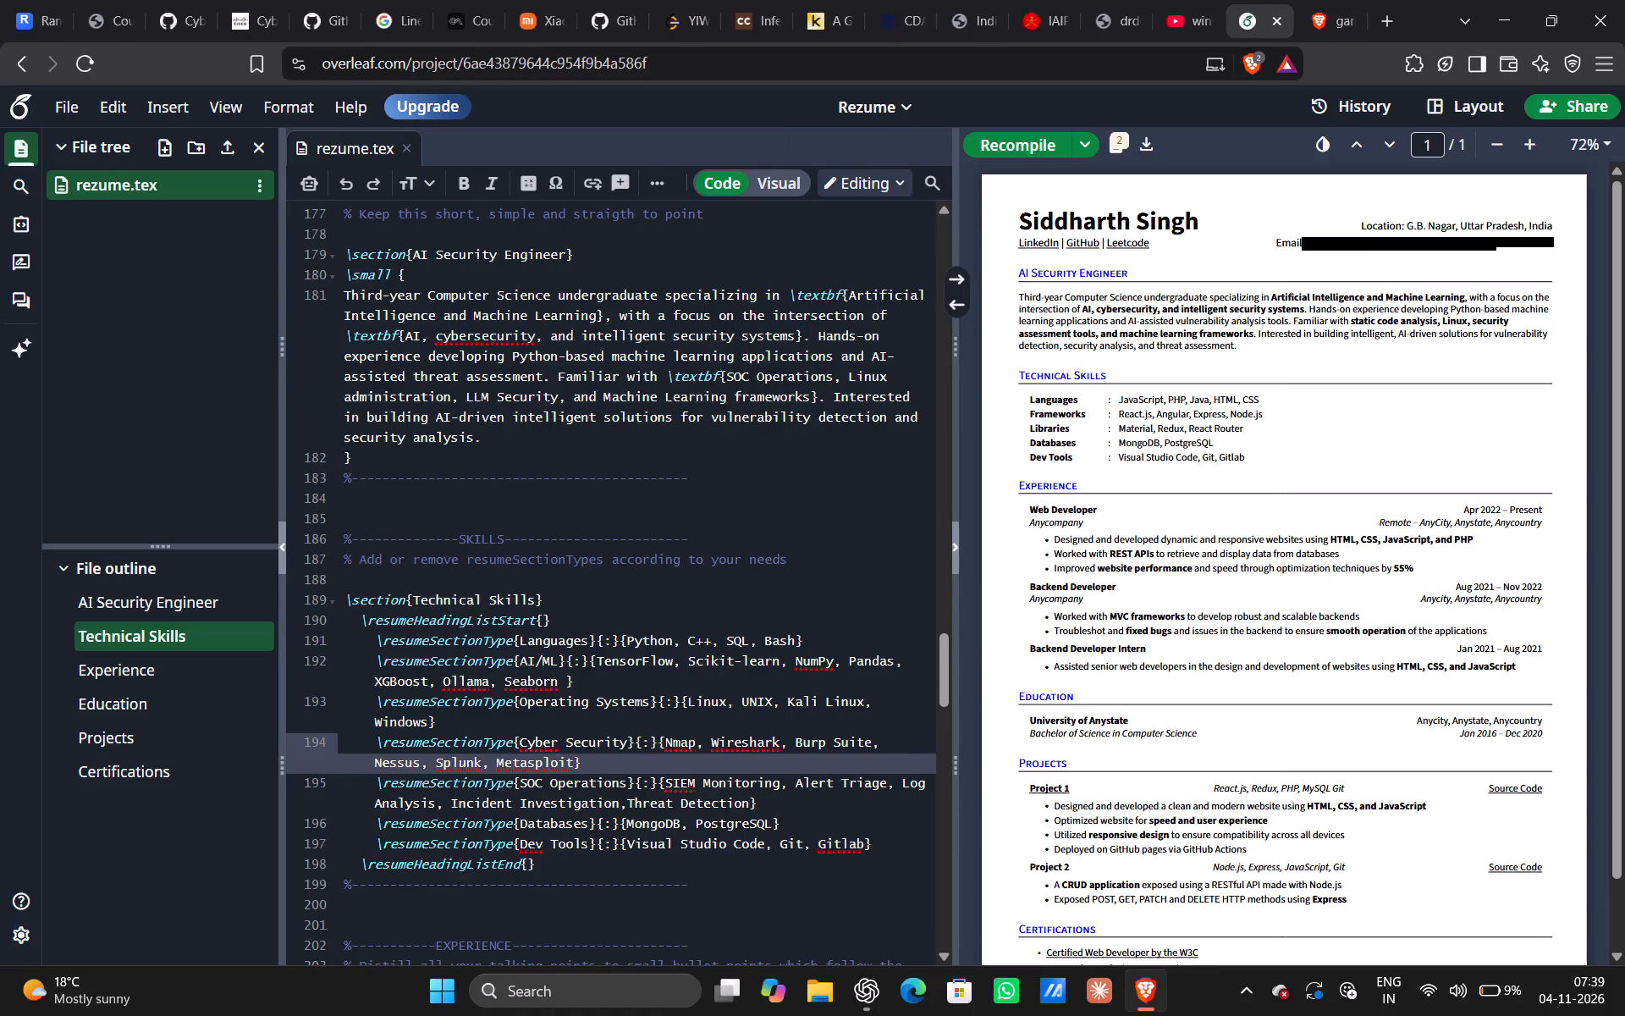
left_click(569, 768)
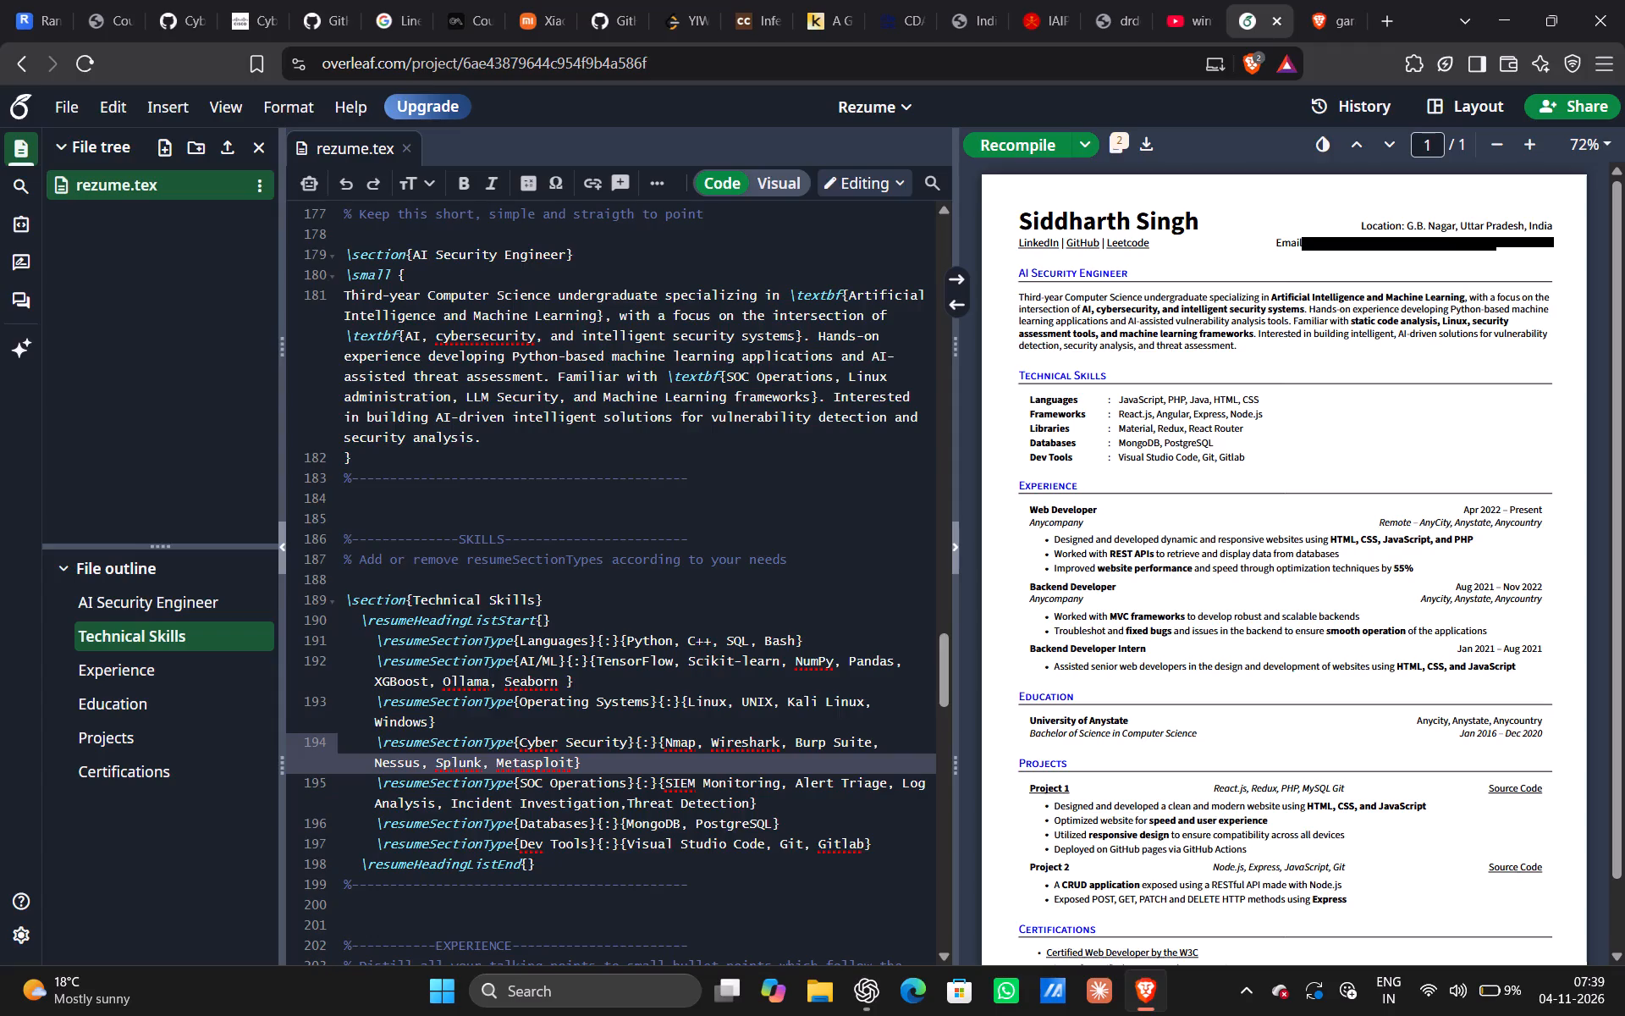
key("Right")
key("BackSpace")
key("BackSpace")
key("BackSpace")
key("BackSpace")
key("BackSpace")
key("BackSpace")
key("BackSpace")
key("BackSpace")
key("BackSpace")
key("BackSpace")
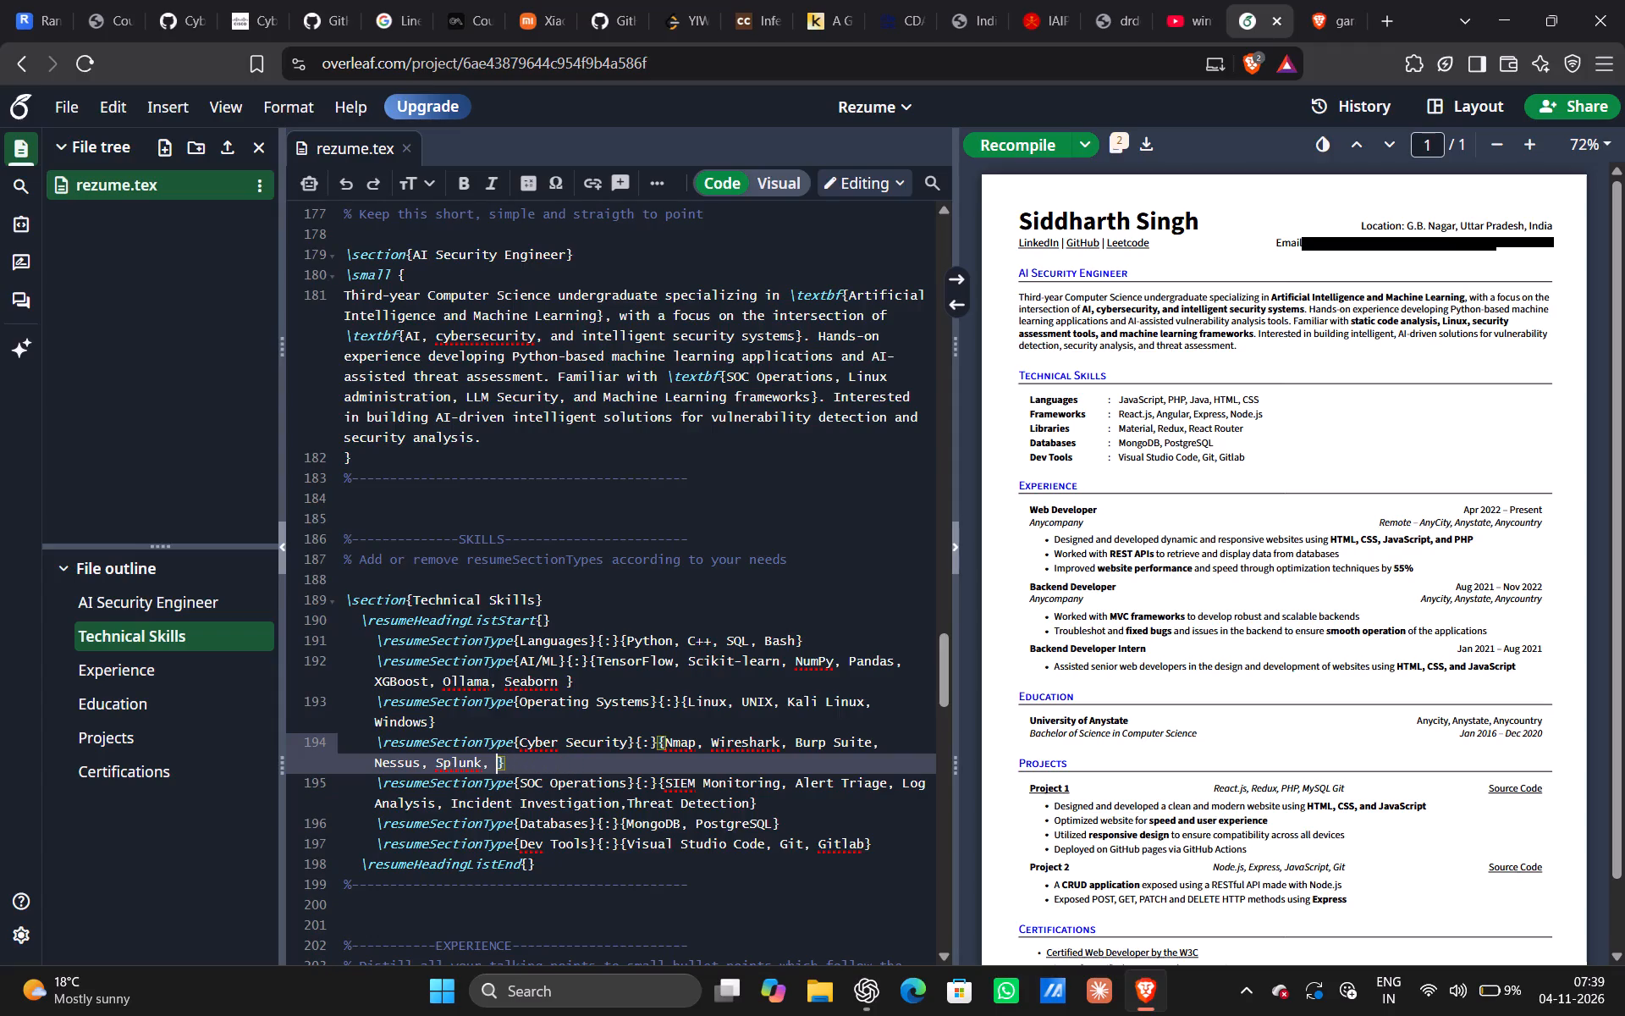
key("g")
type("ara")
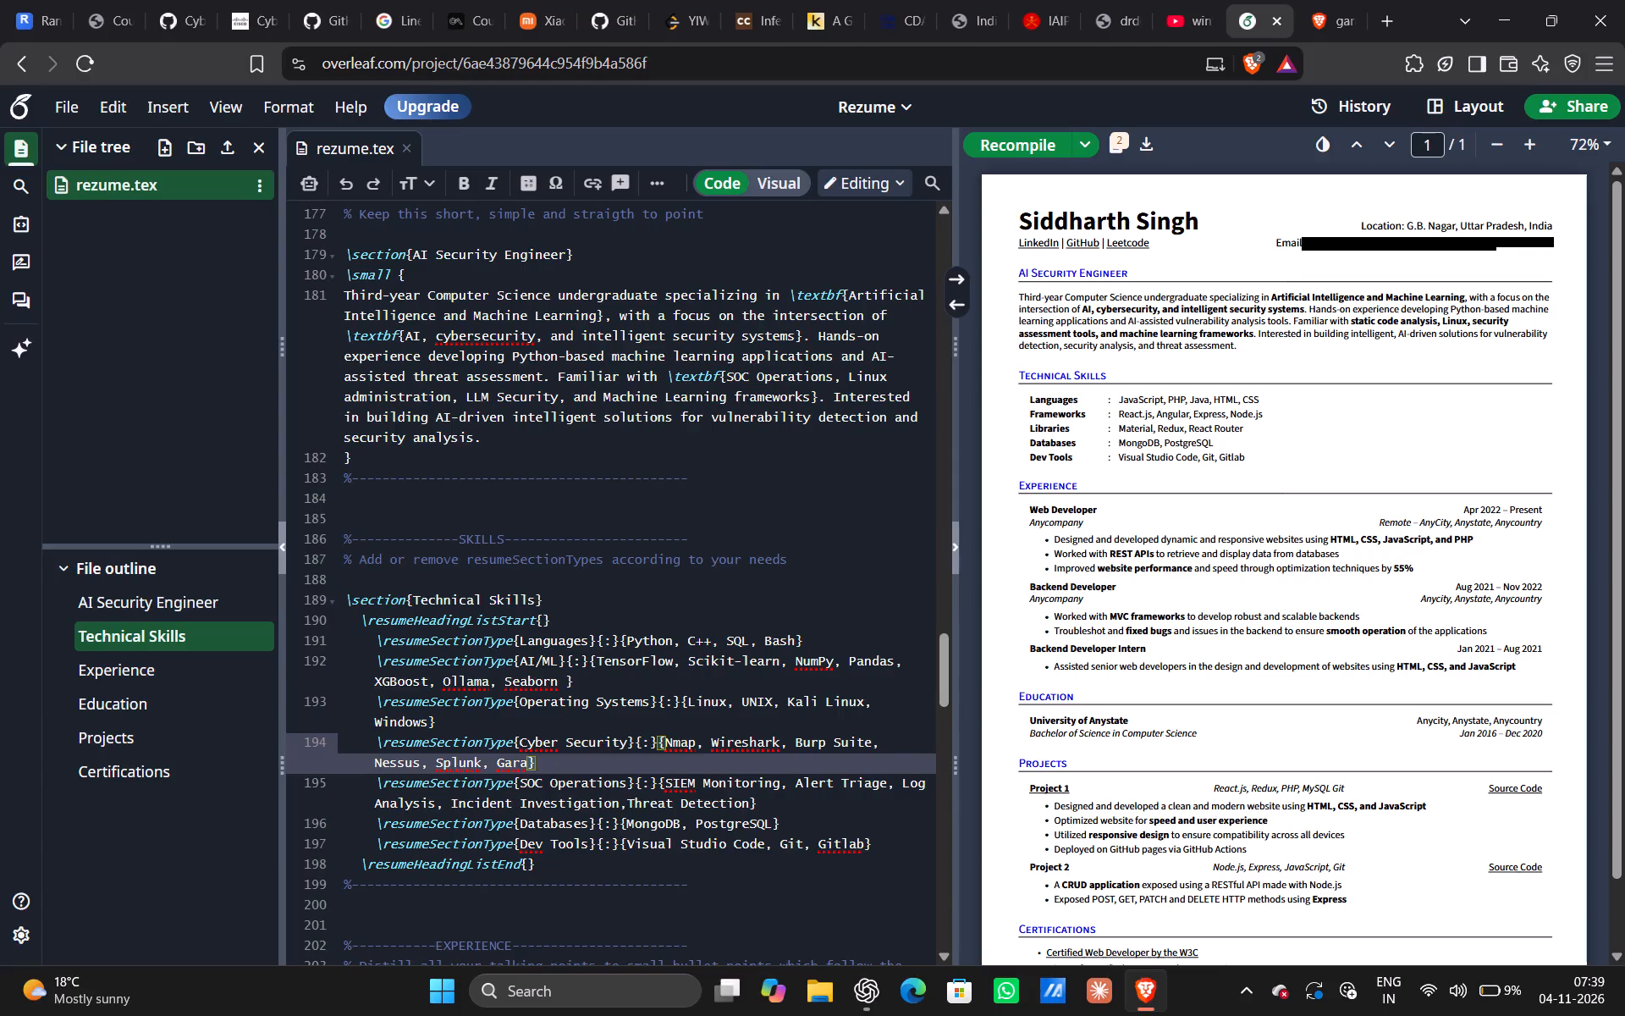
key("k")
Remove "Nessus" from the Cyber Security skill line, keeping a single space between Burp Suite and Splunk.
left_click(436, 765)
key("BackSpace")
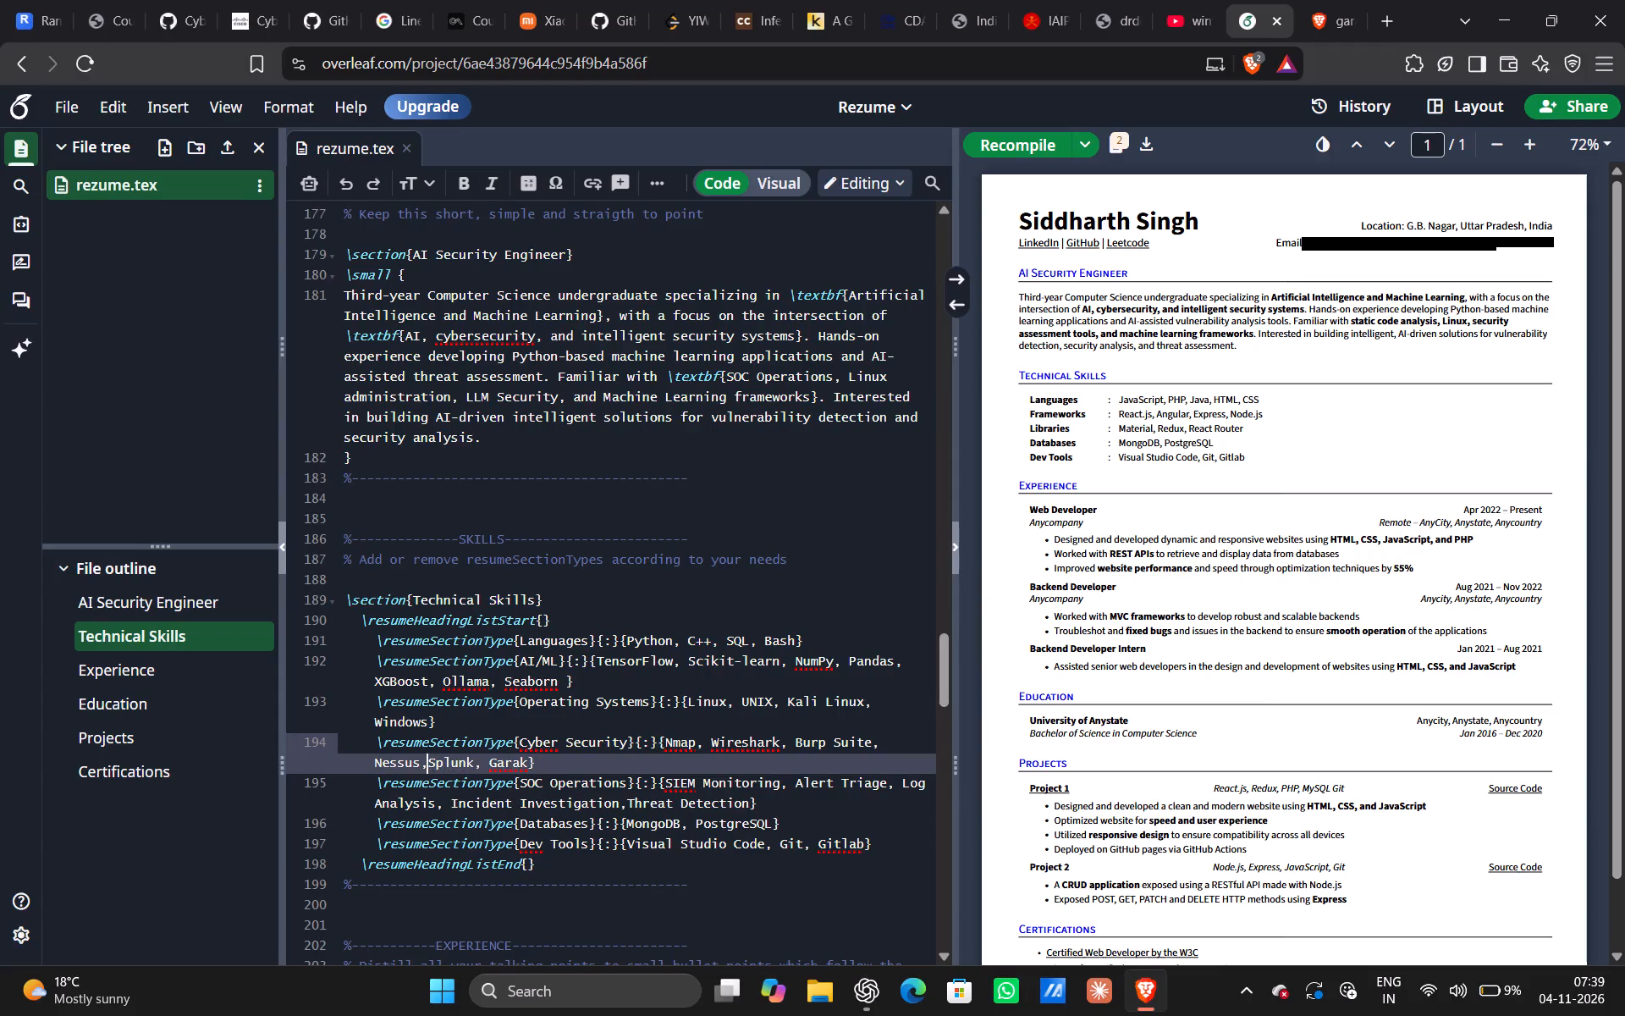
key("BackSpace")
key("BackSpace")
key("BackSpace")
key("BackSpace")
key("BackSpace")
key("BackSpace")
key("BackSpace")
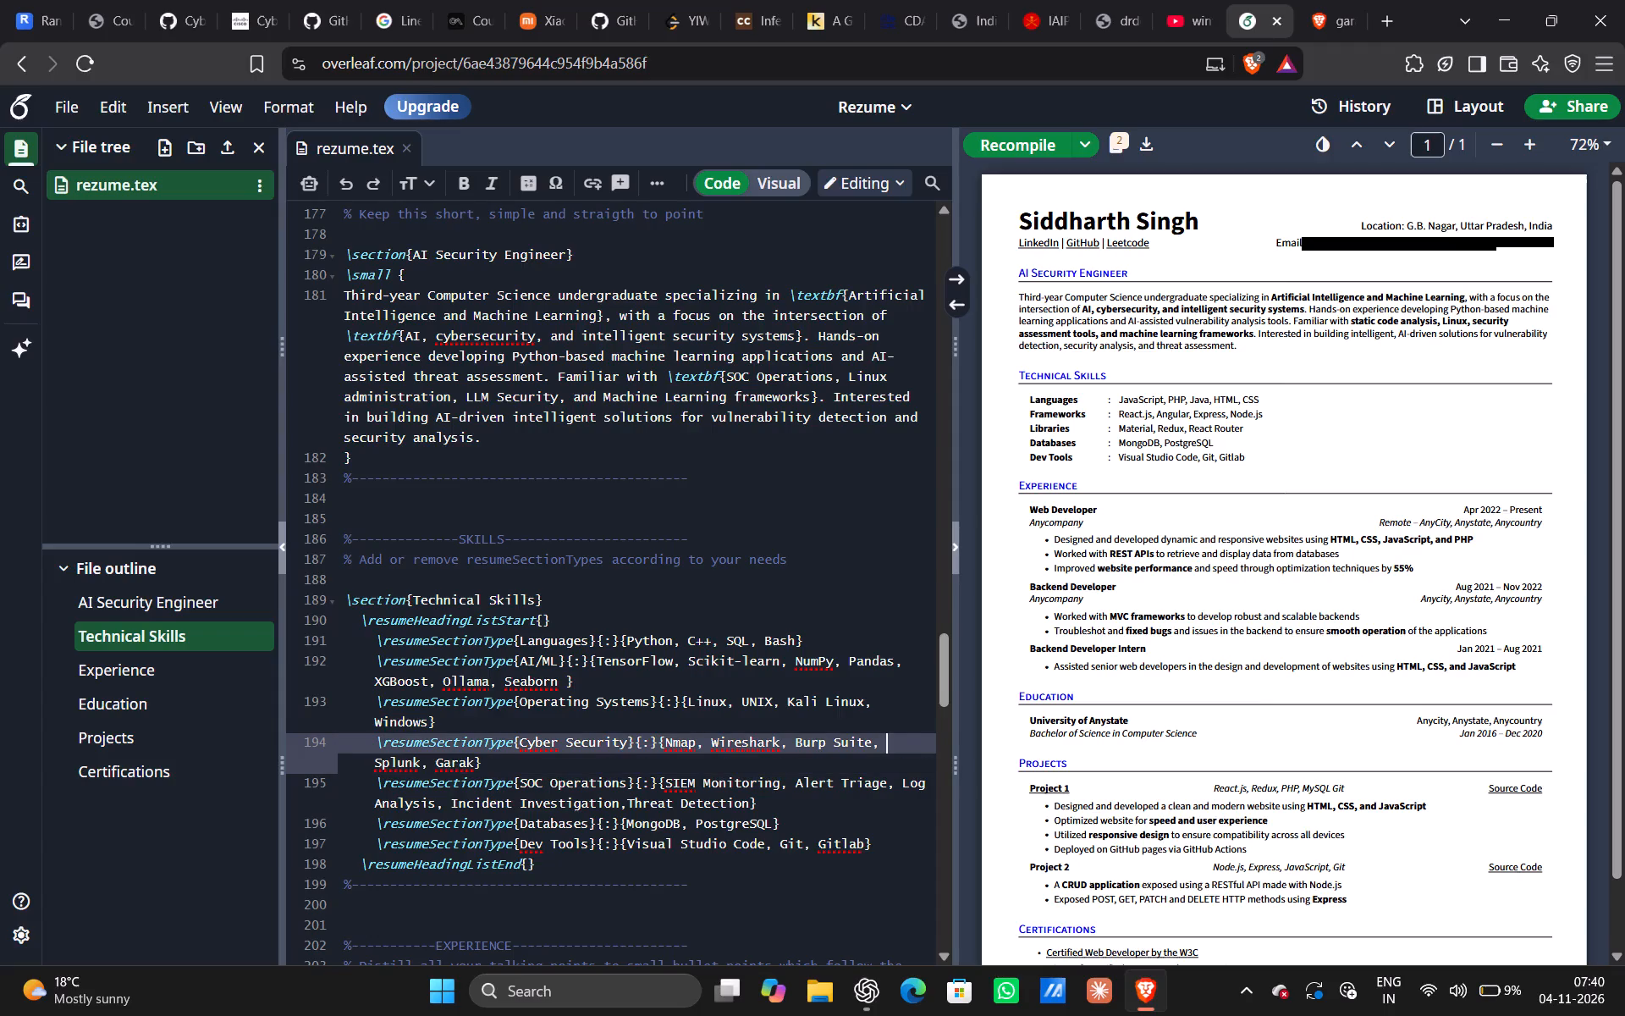
key("BackSpace")
key("space")
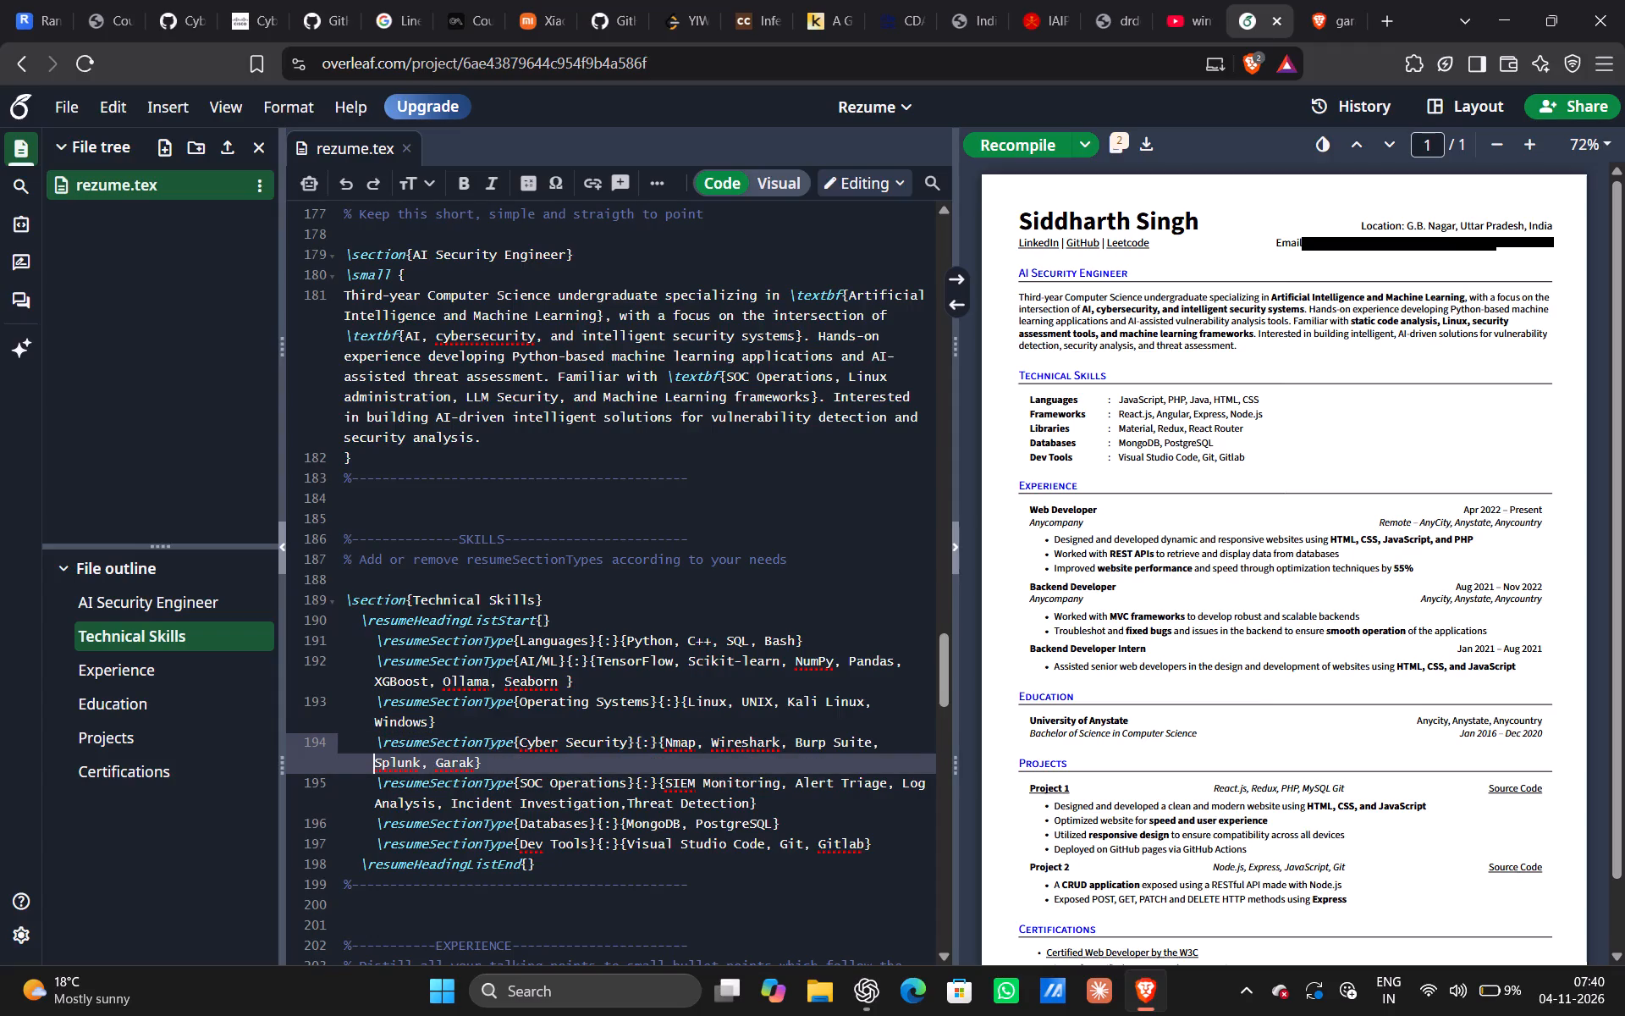
Shorten the "SOC Operations" skill label to "SOC" and recompile the resume.
left_click(628, 790)
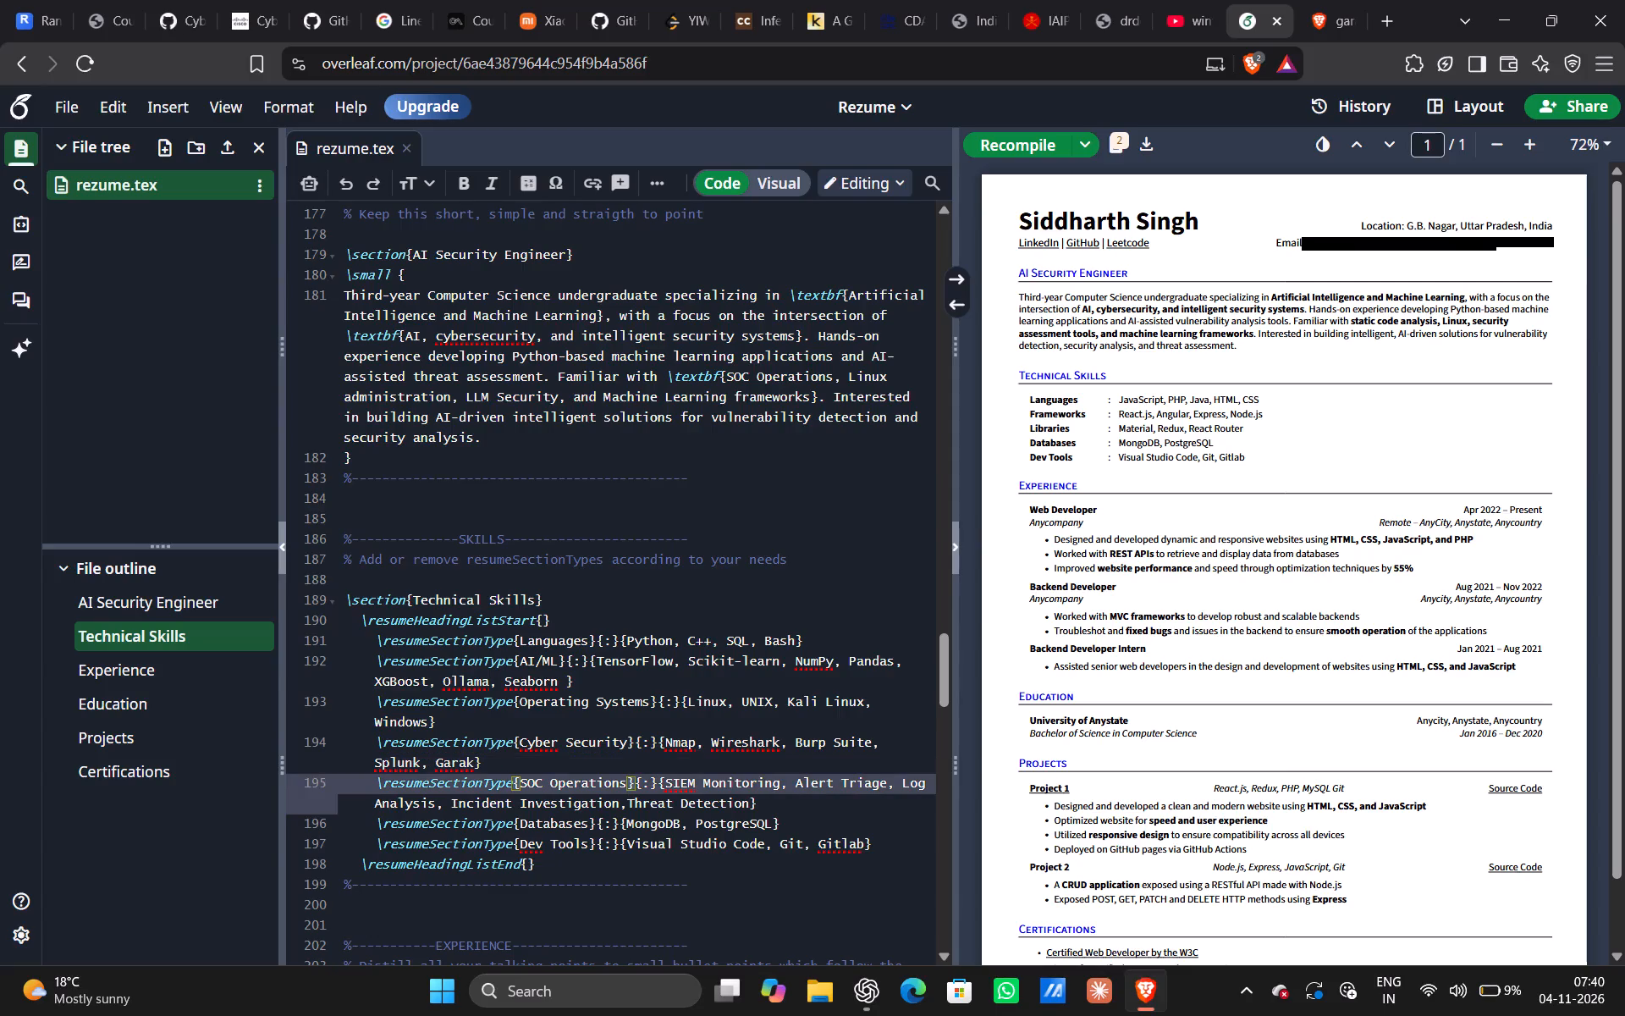
key("BackSpace")
key("BackSpace")
key("BackSpace")
key("BackSpace")
key("BackSpace")
key("BackSpace")
key("BackSpace")
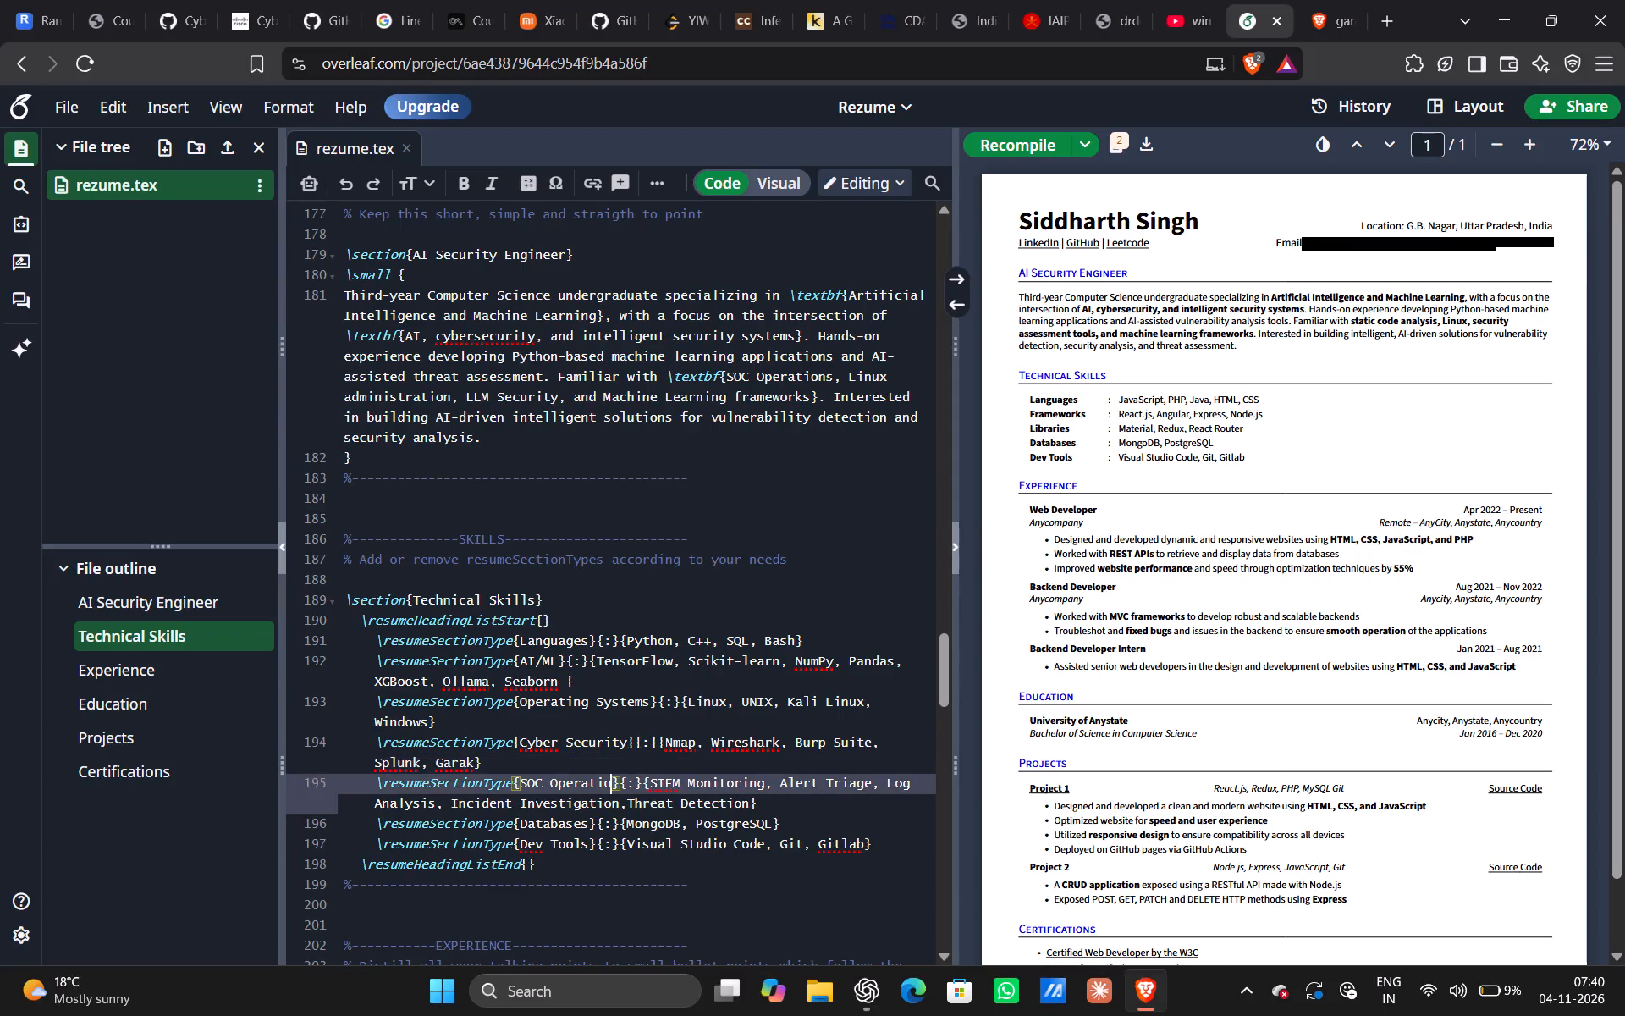
key("BackSpace")
key("BackSpace")
key("BackSpace")
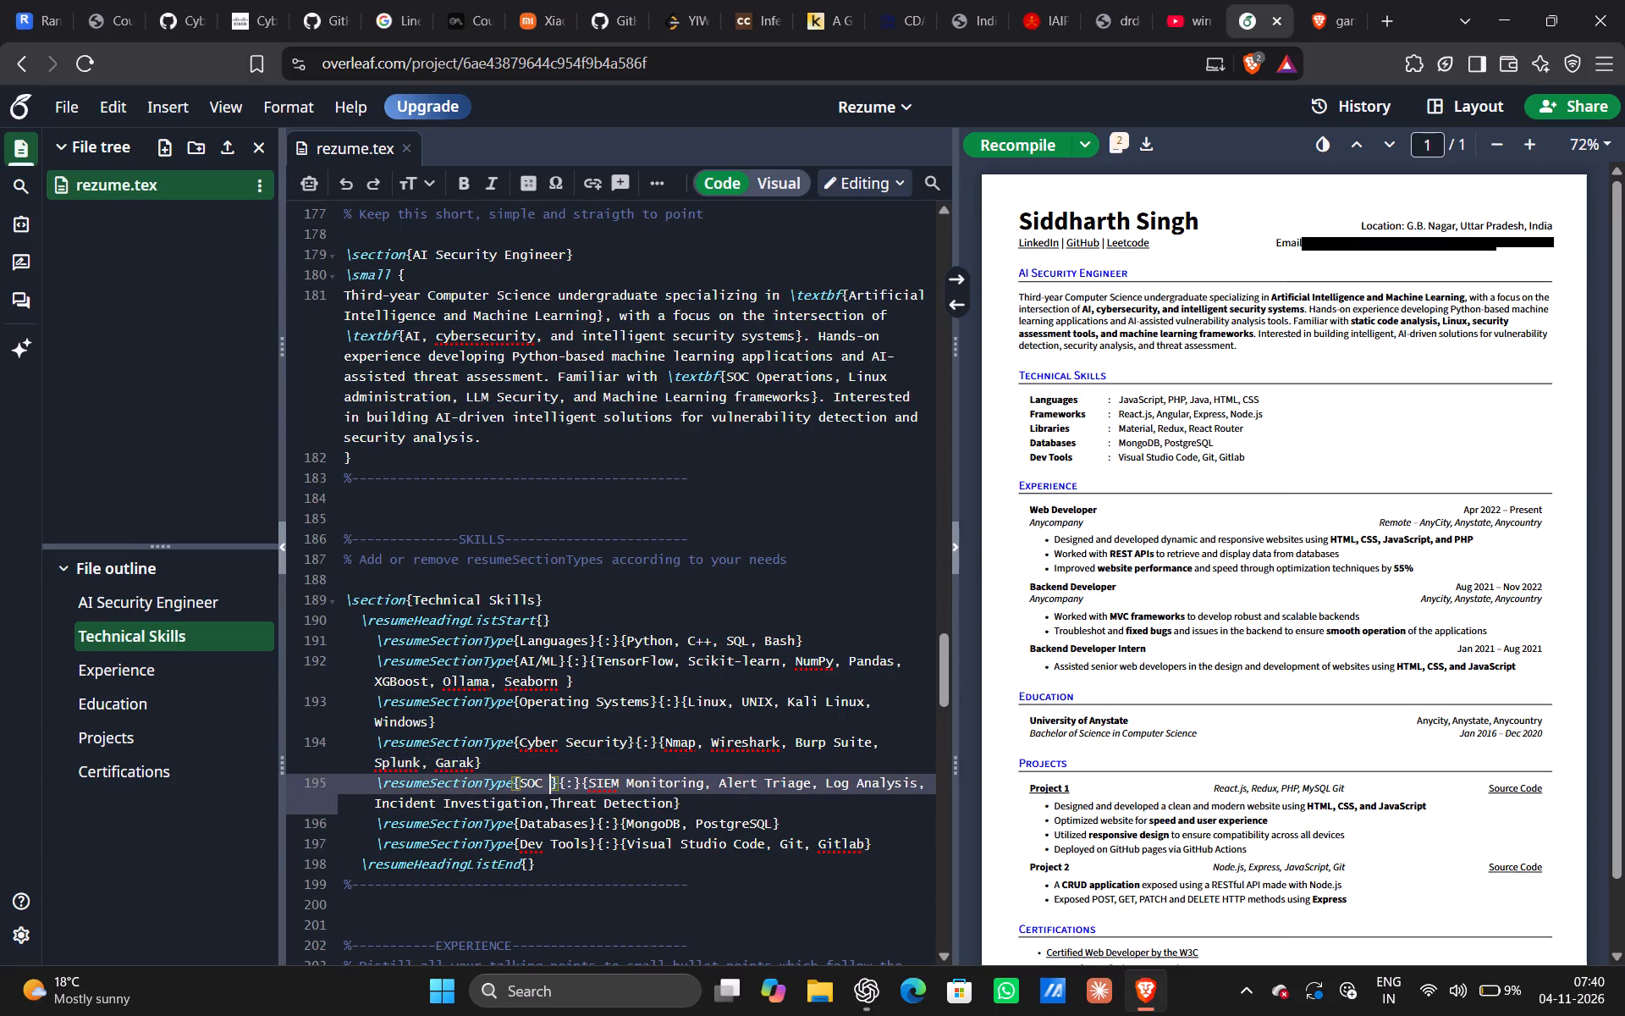
key("BackSpace")
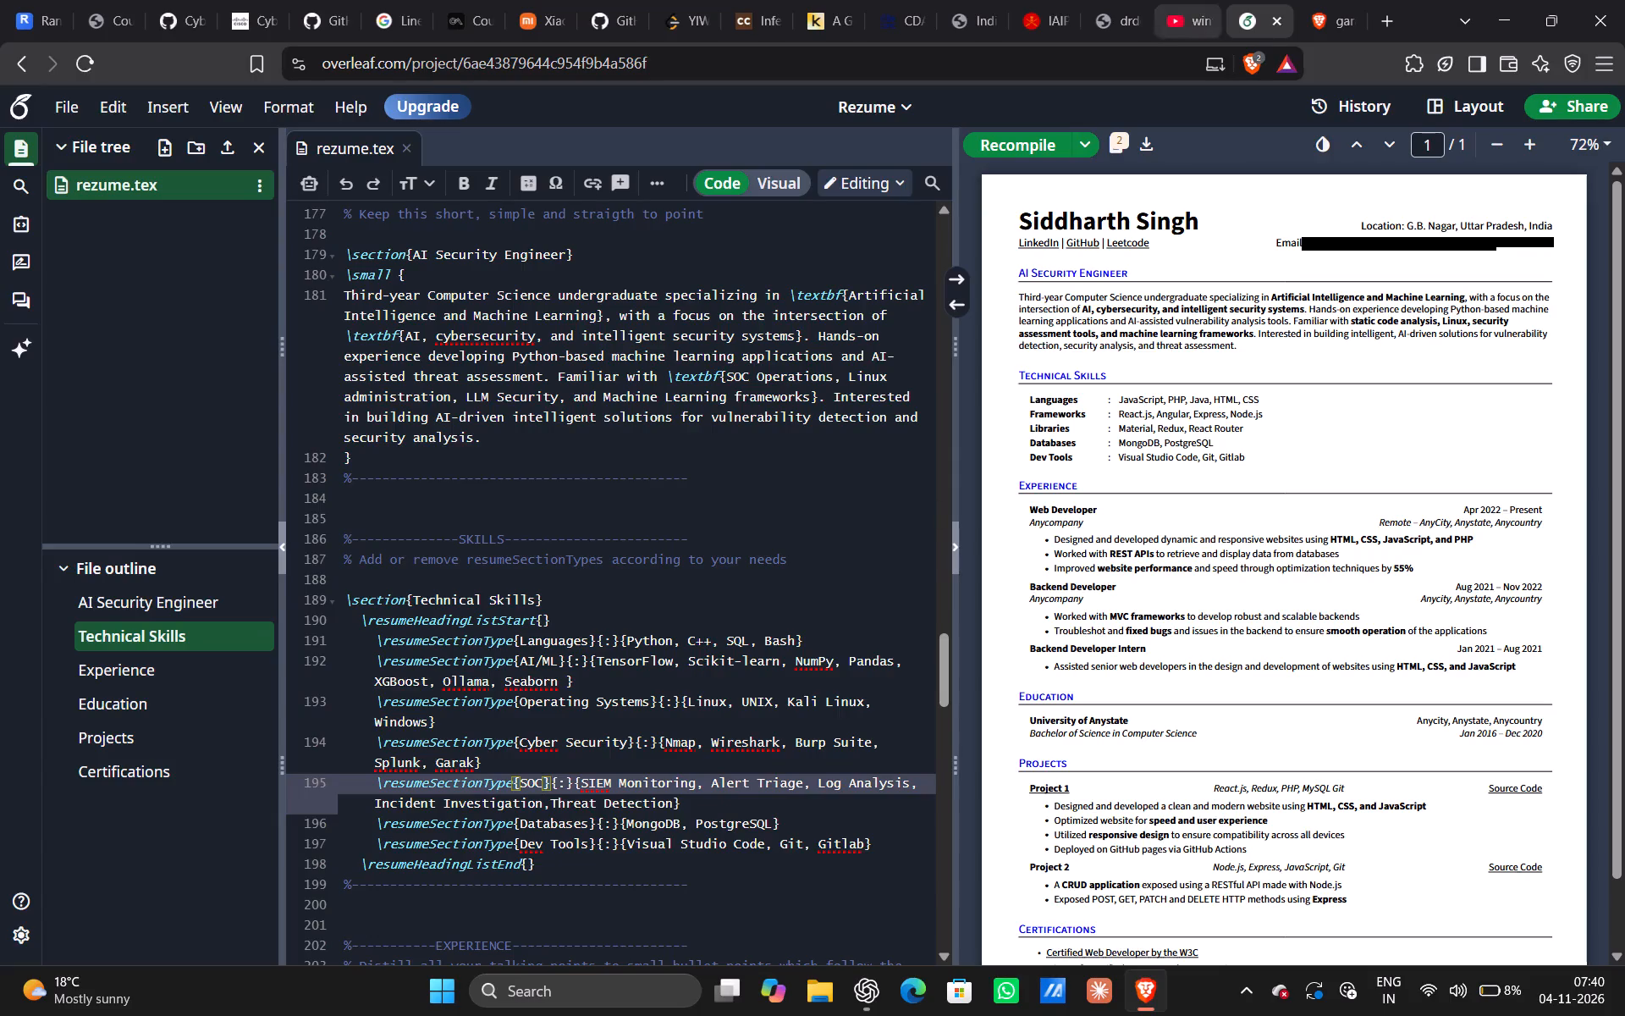
left_click(990, 145)
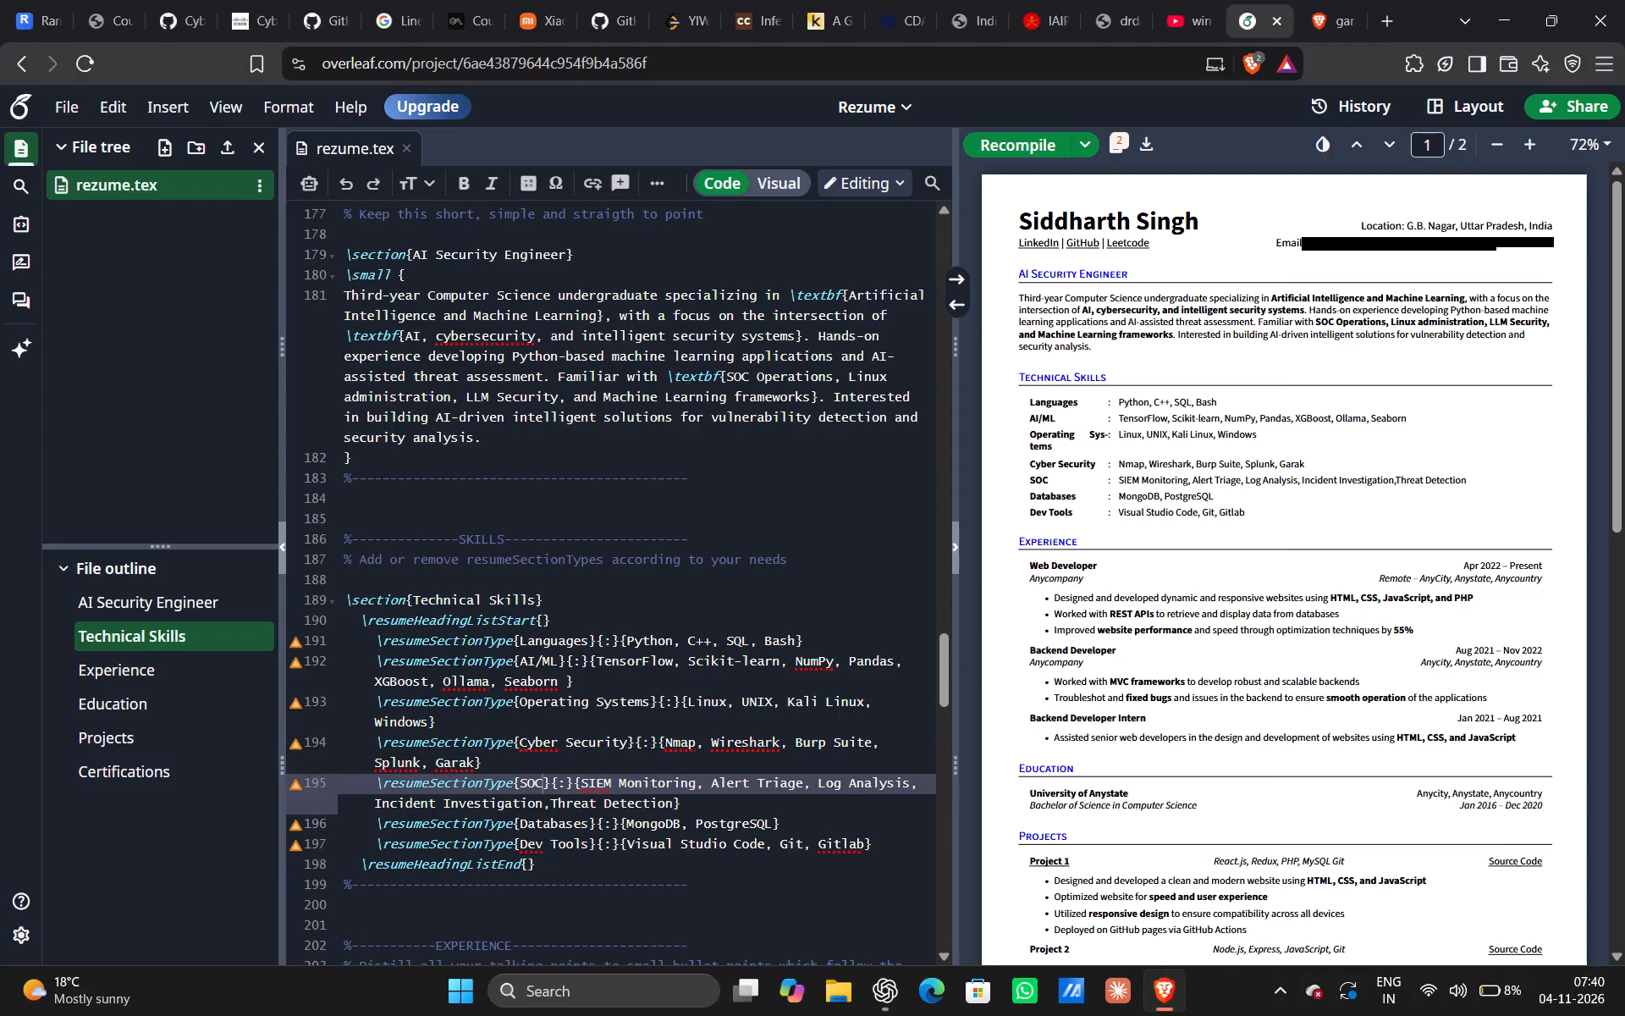
Rename the "Operating Systems" skill label to "OS" and recompile the resume.
left_click(647, 703)
key("BackSpace")
key("BackSpace")
key("BackSpace")
key("BackSpace")
key("BackSpace")
key("BackSpace")
key("BackSpace")
key("BackSpace")
key("BackSpace")
key("BackSpace")
key("BackSpace")
key("BackSpace")
key("BackSpace")
key("BackSpace")
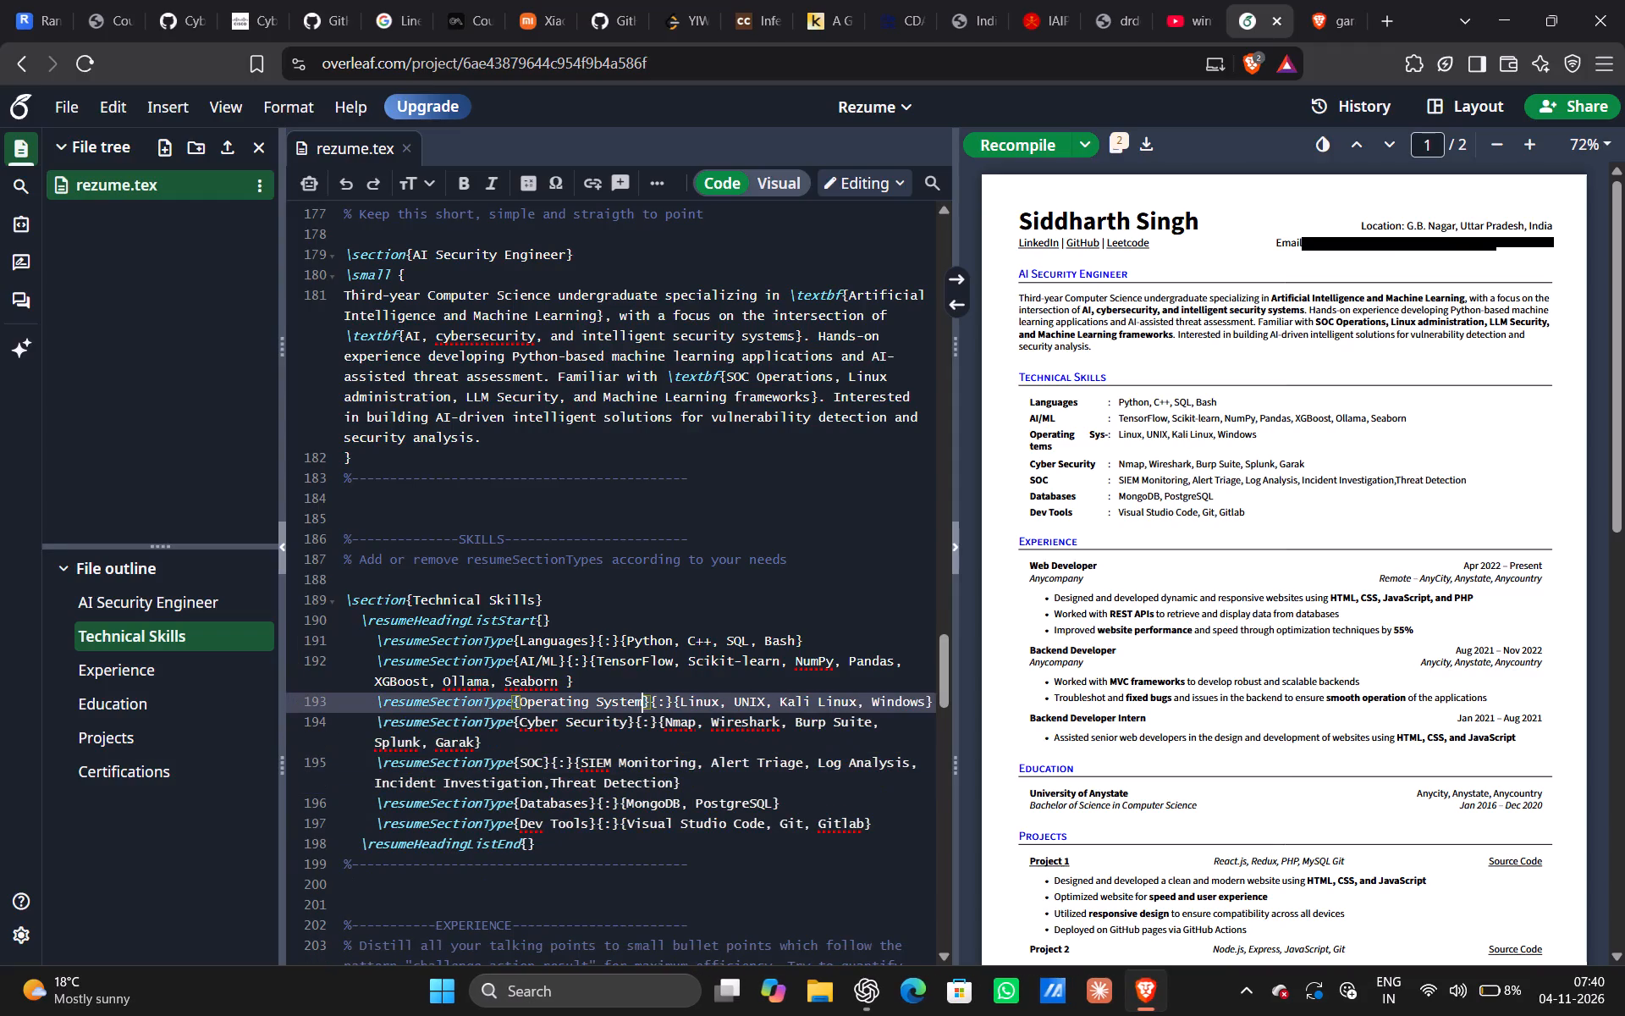
key("BackSpace")
key("BackSpace")
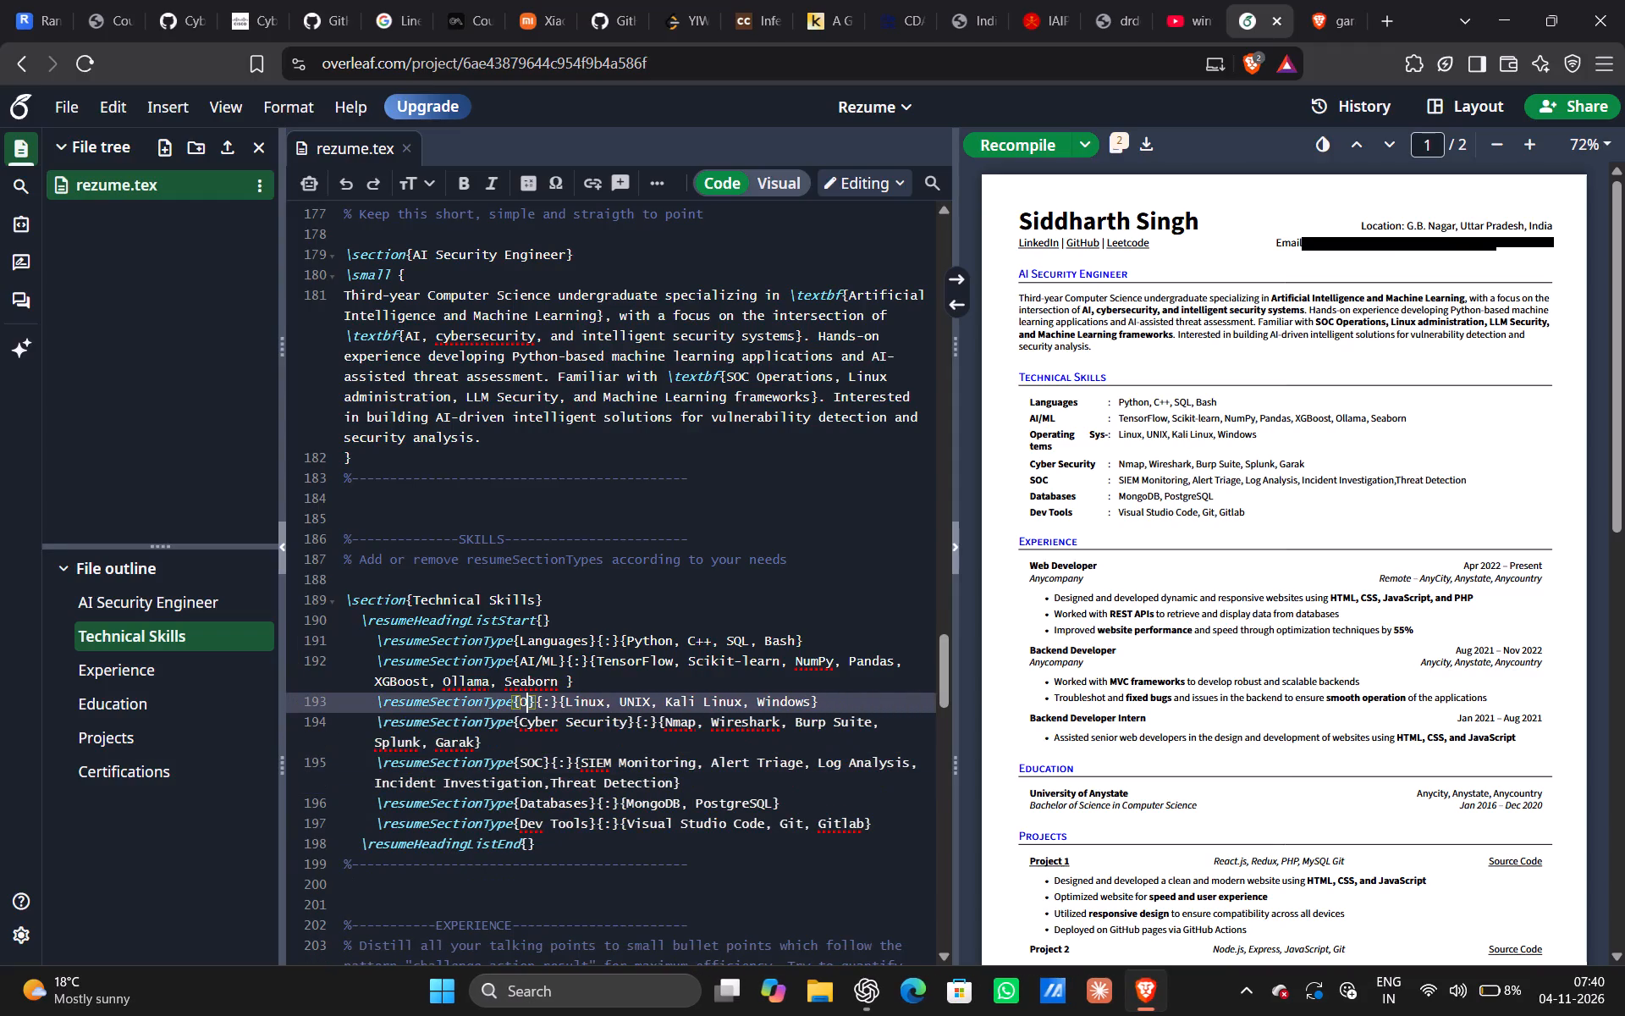
key("s")
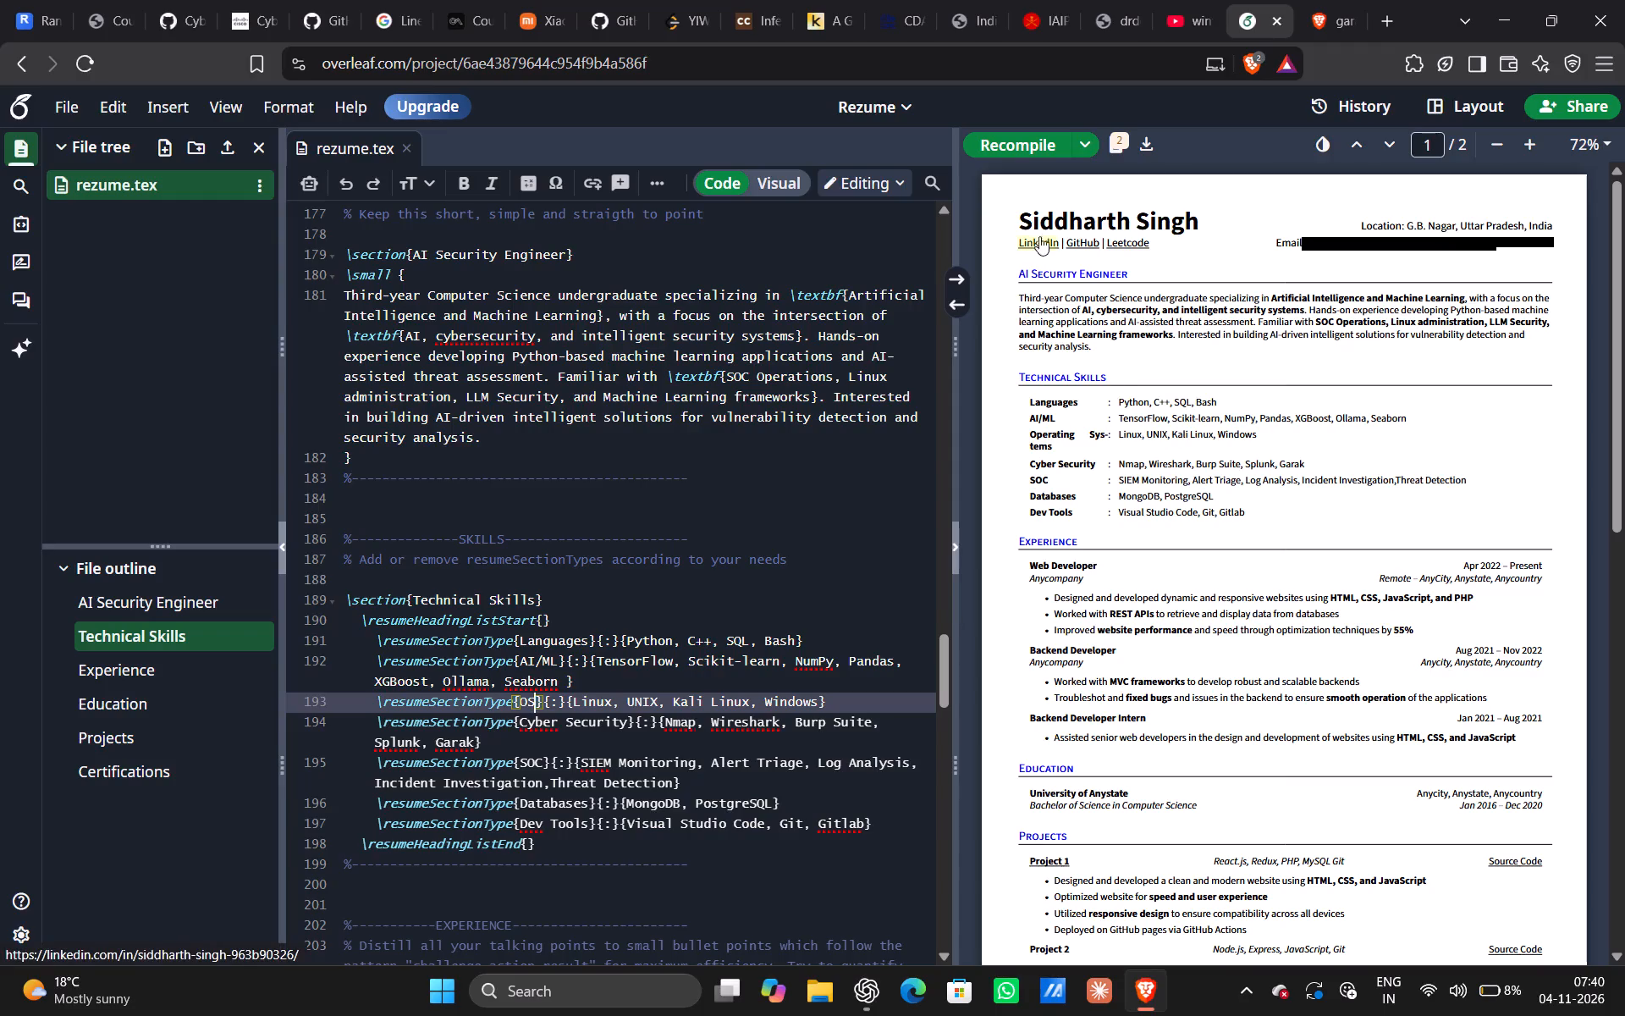
left_click(1018, 144)
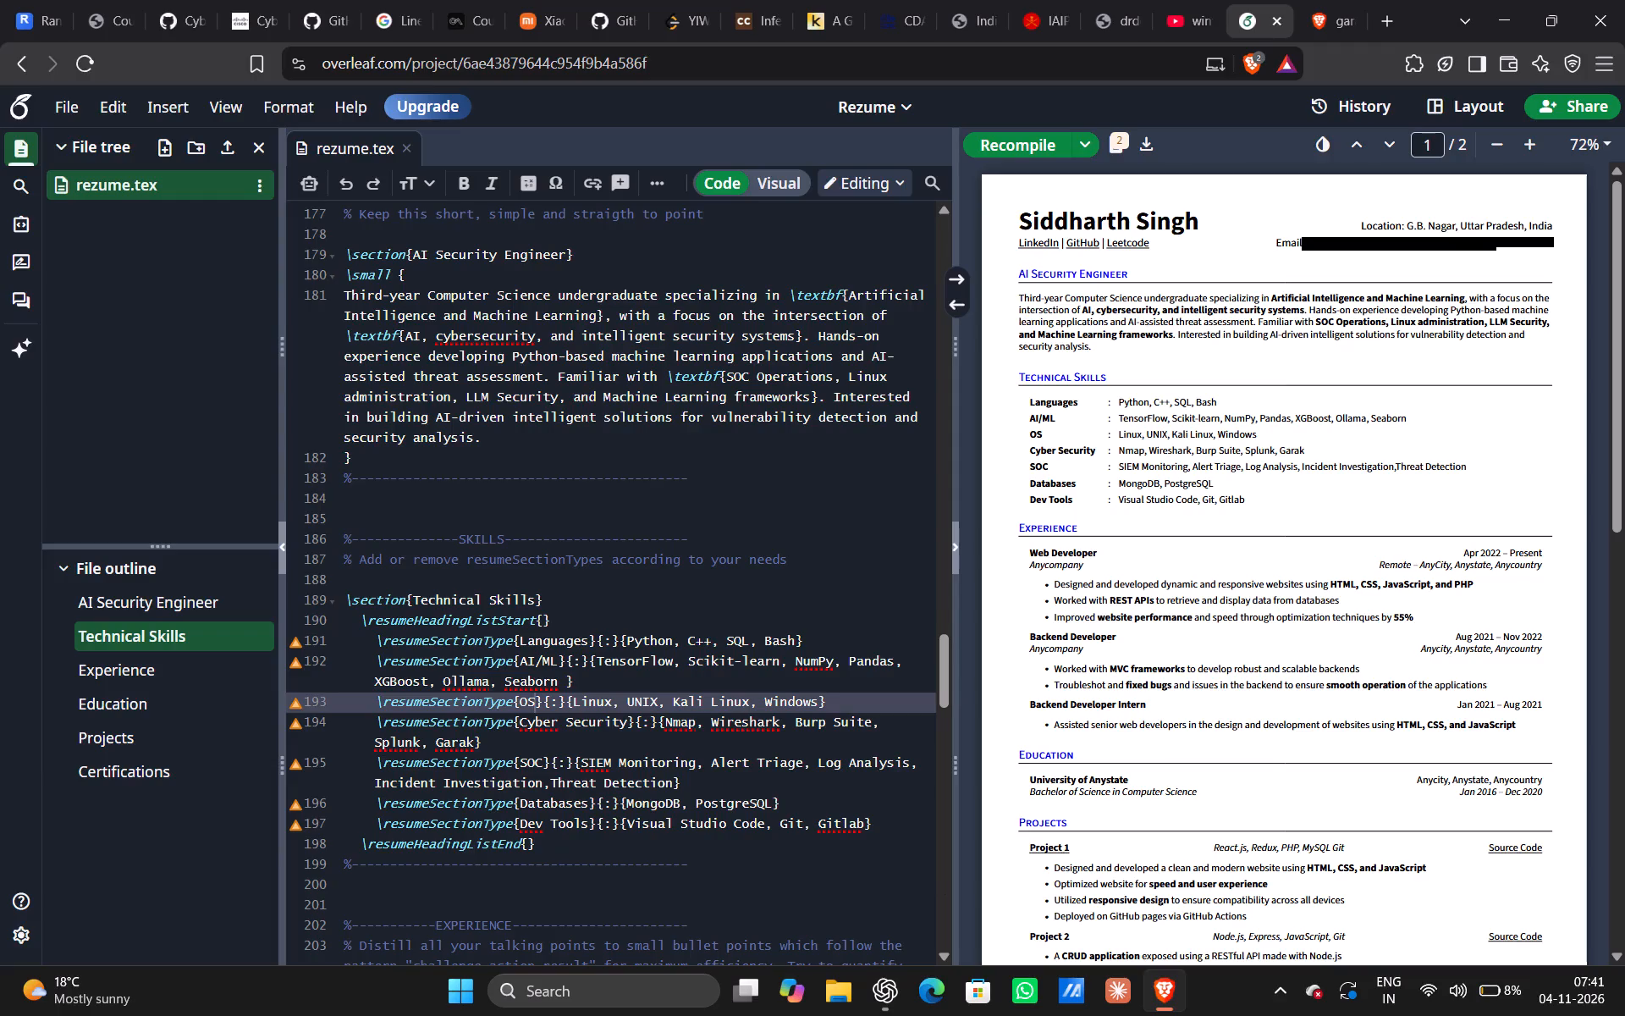
Tidy the comma spacing in the SOC skill line, with one space before "Threat Detection" and one before "Incident Investigation".
left_click(552, 782)
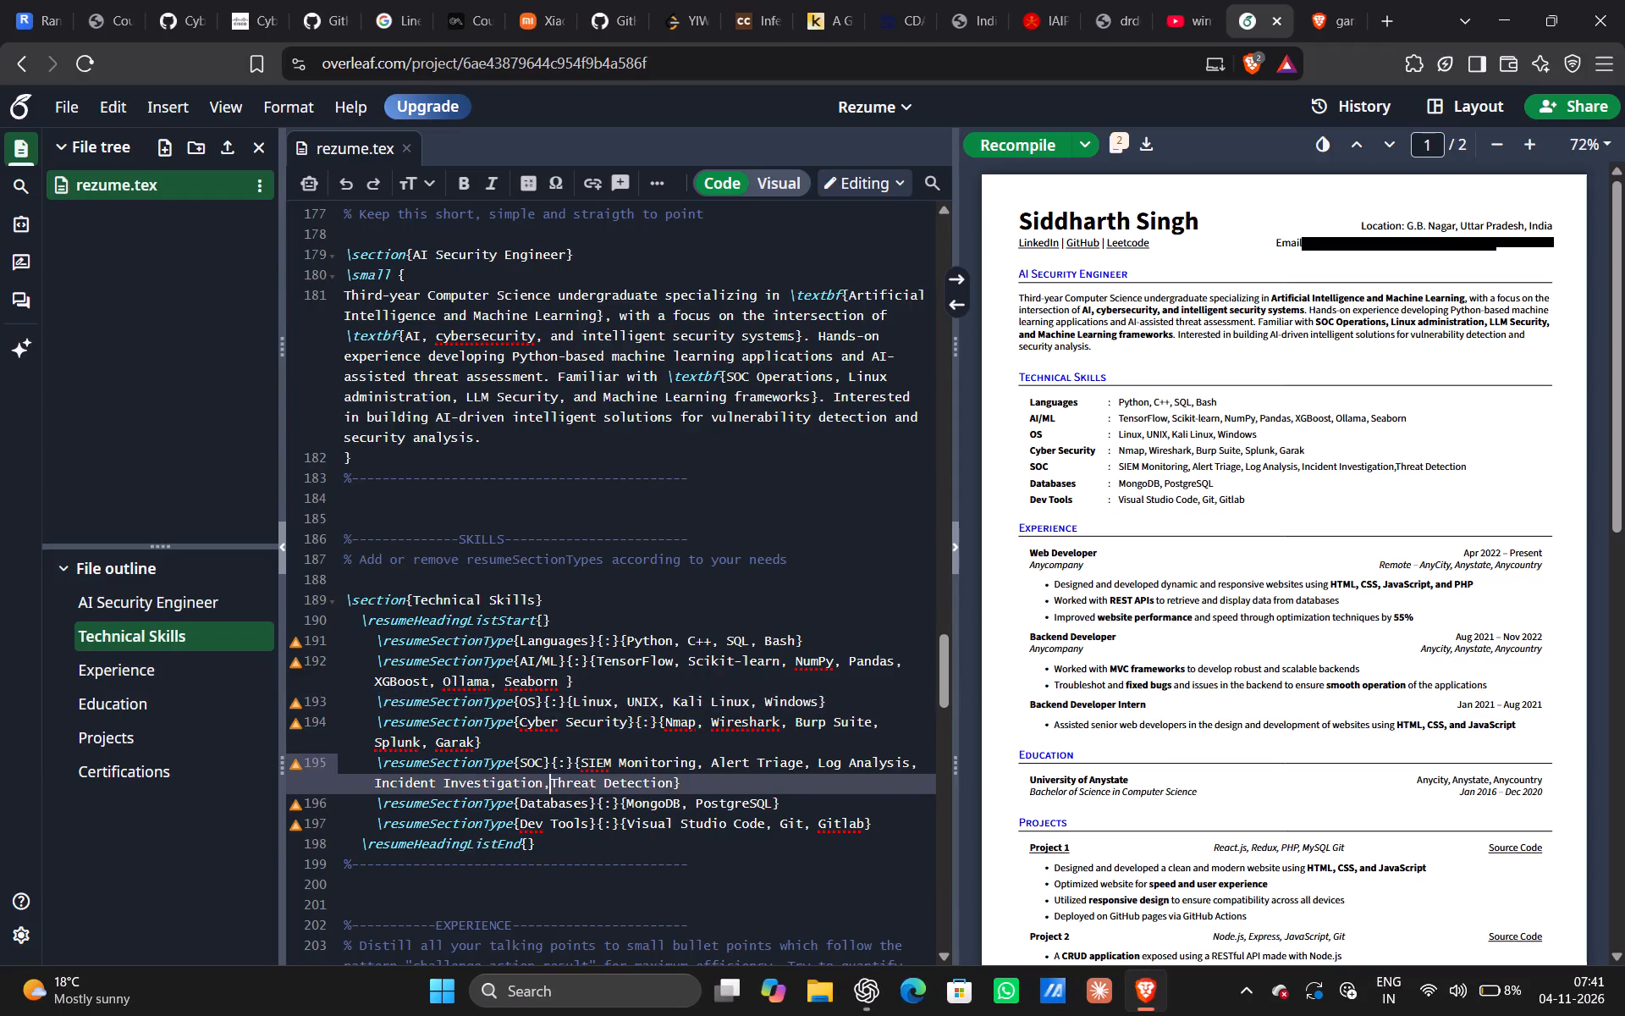
key("space")
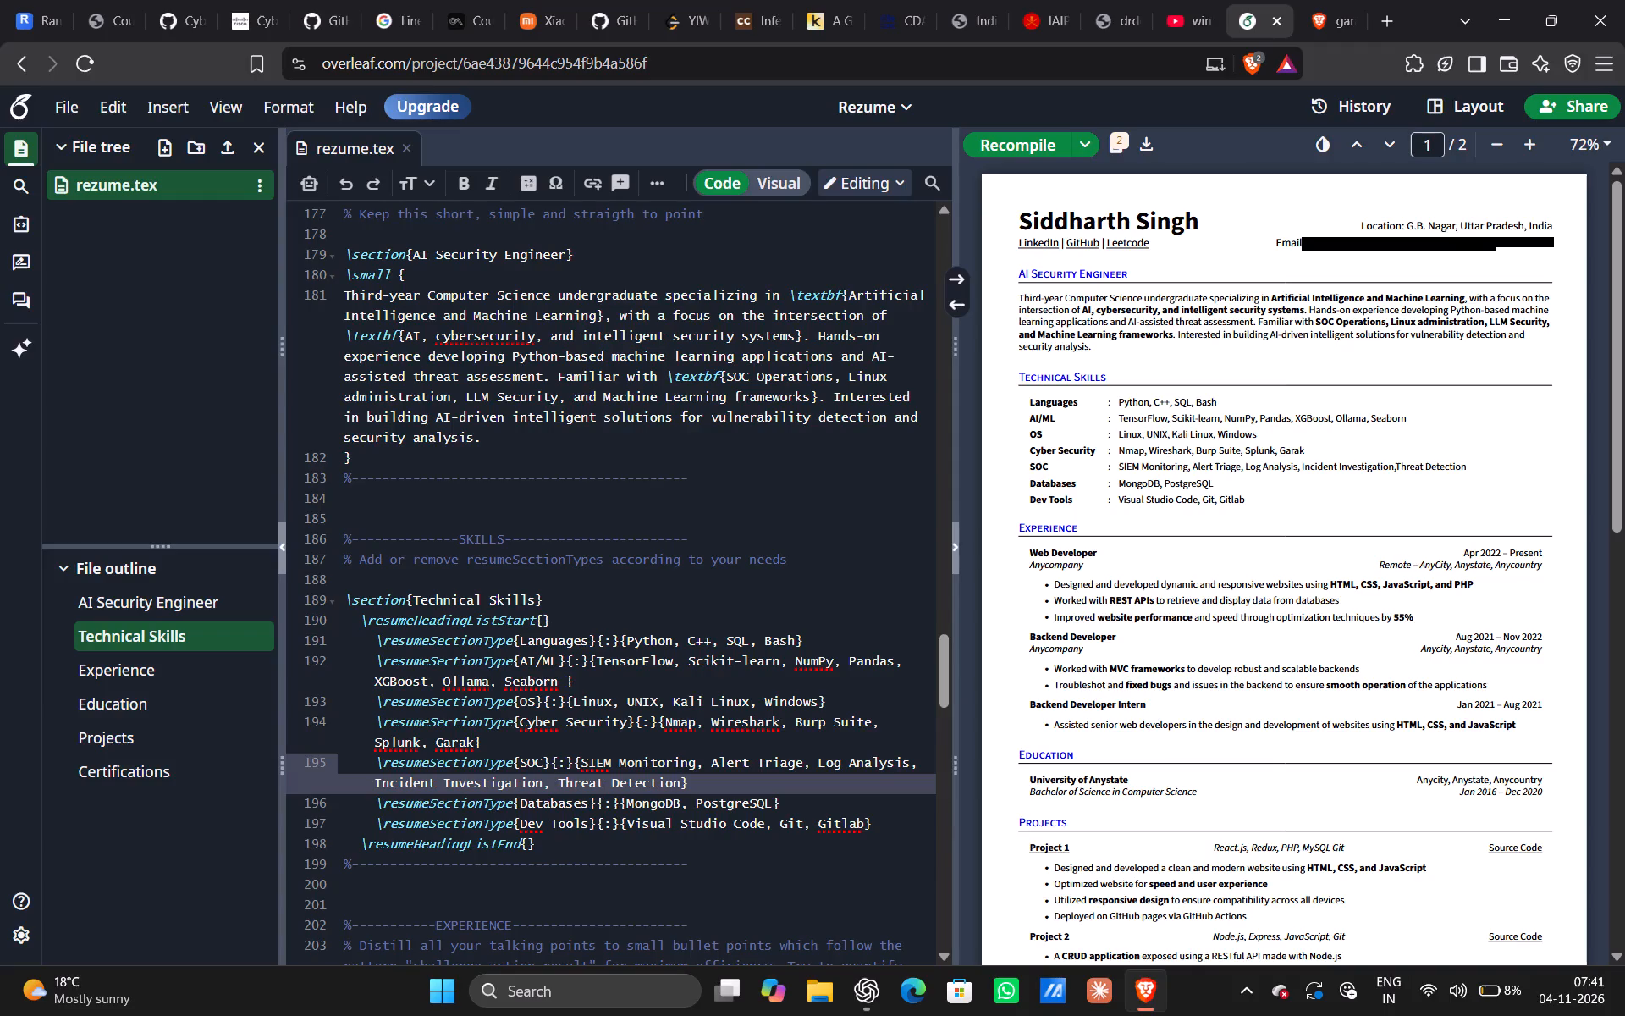
left_click(375, 780)
key("BackSpace")
key("space")
left_click(861, 998)
scroll(841, 627, "up", 6)
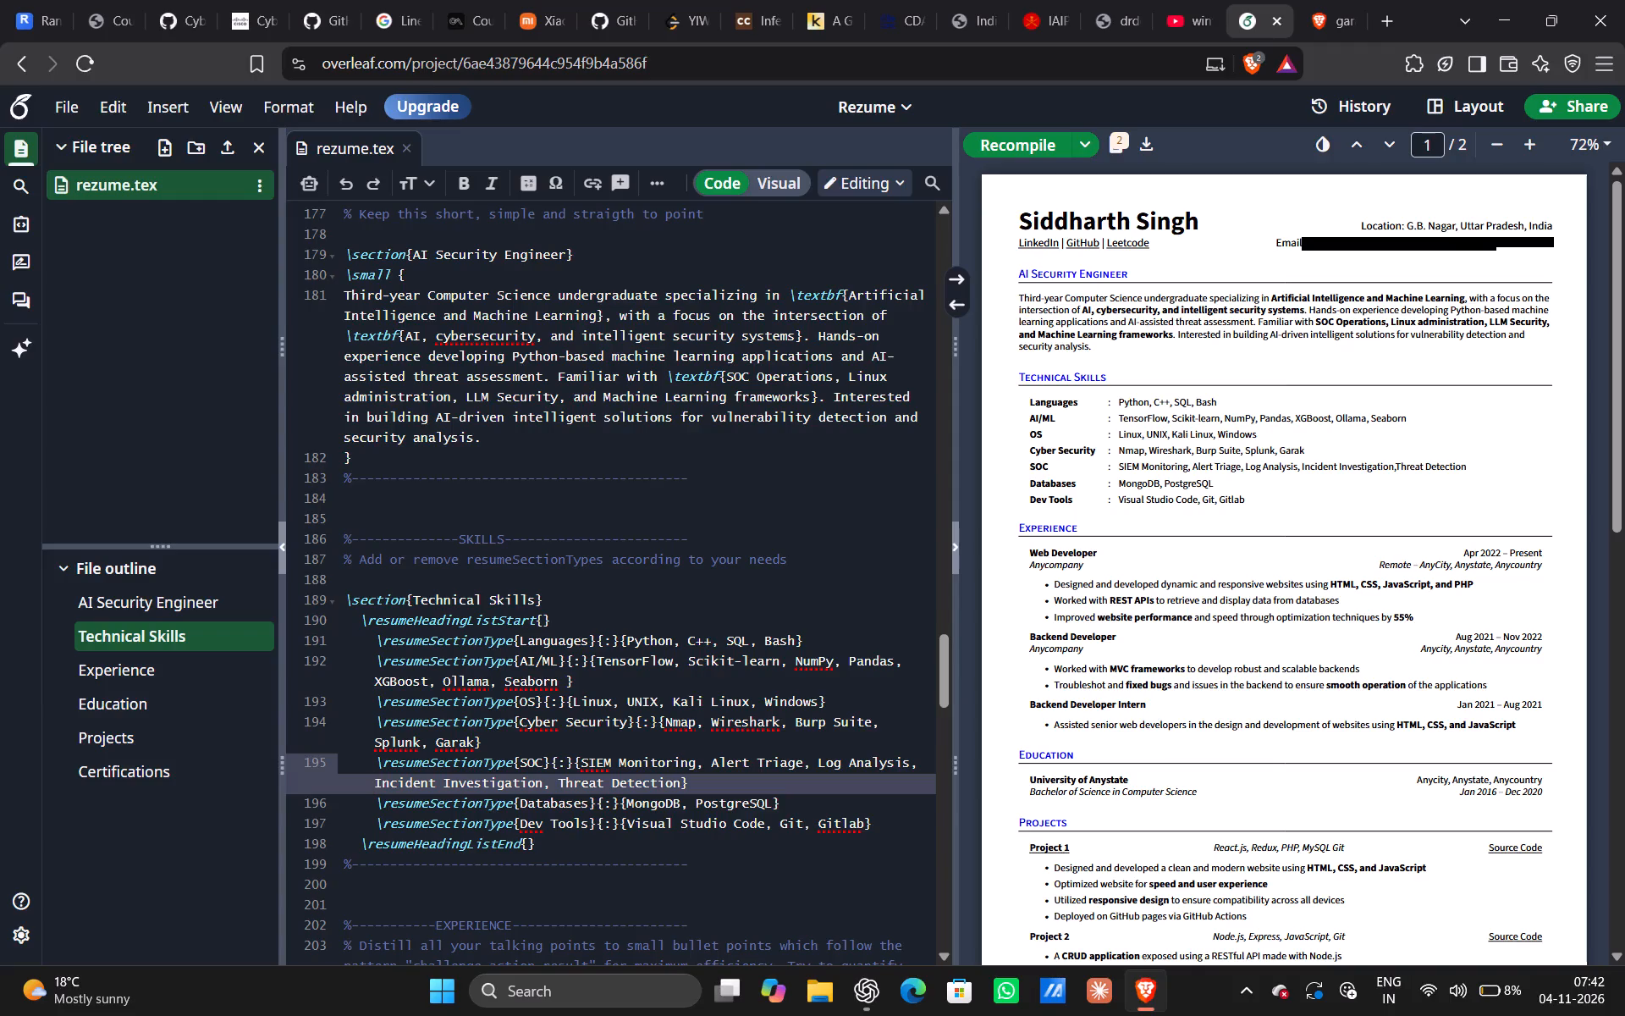
left_click_drag(376, 803, 777, 800)
left_click(790, 803)
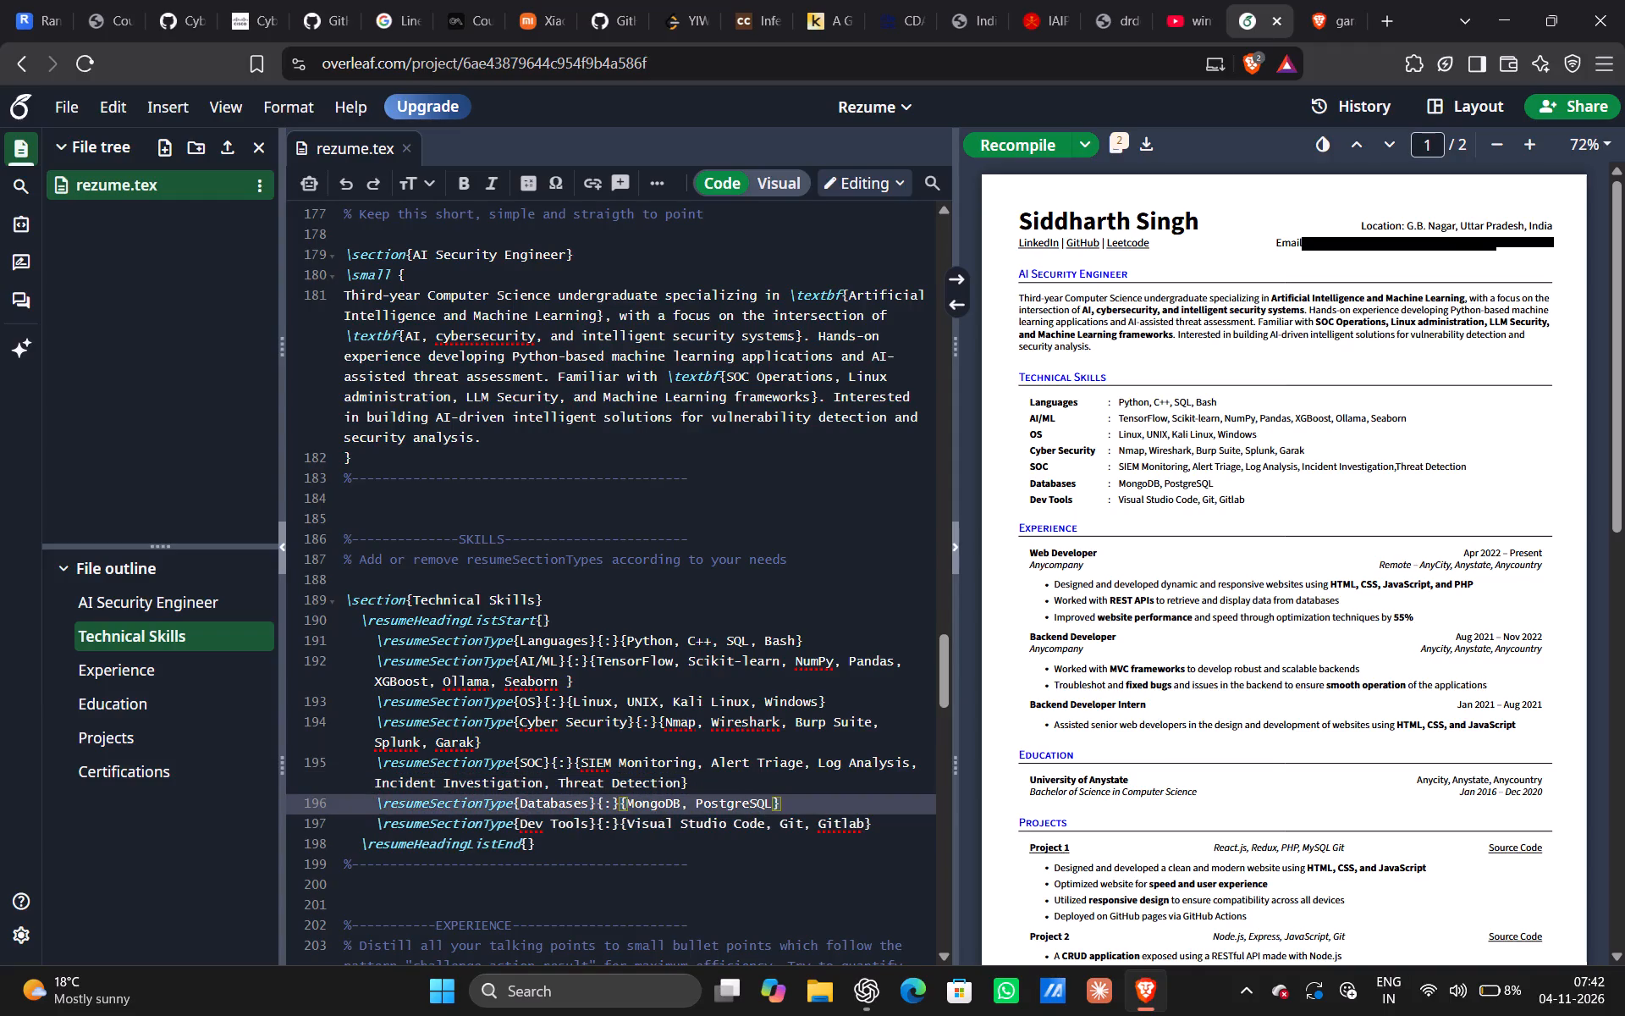
left_click_drag(876, 825, 858, 825)
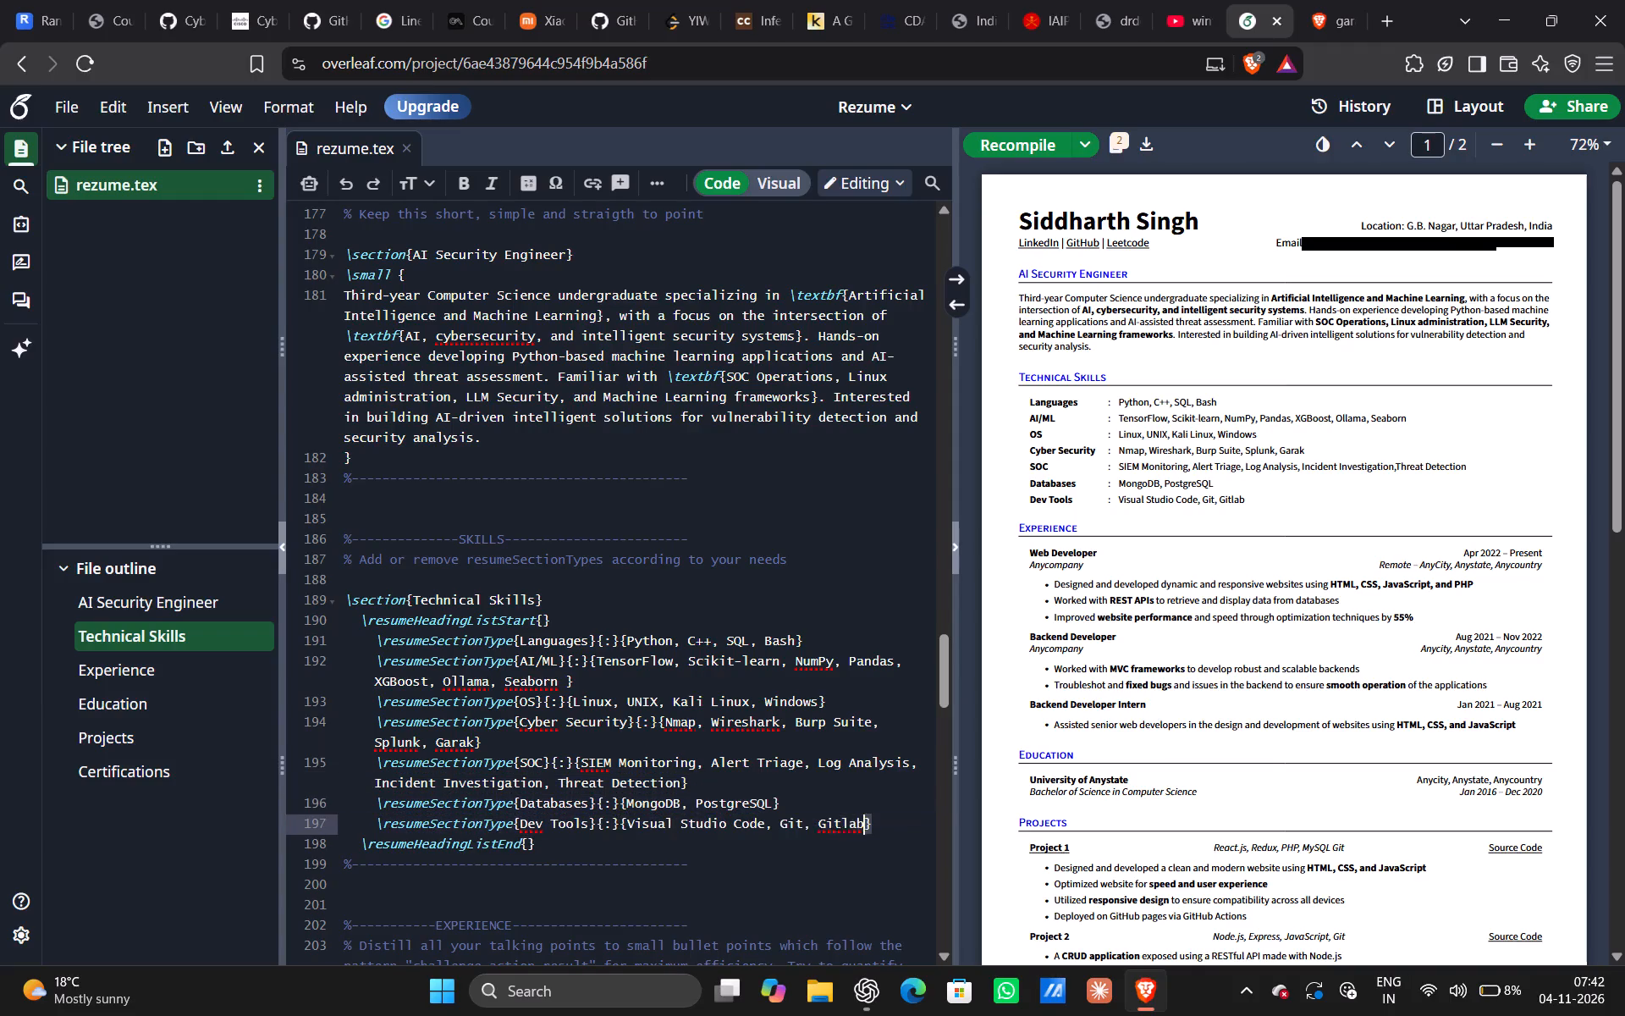
left_click_drag(858, 825, 383, 810)
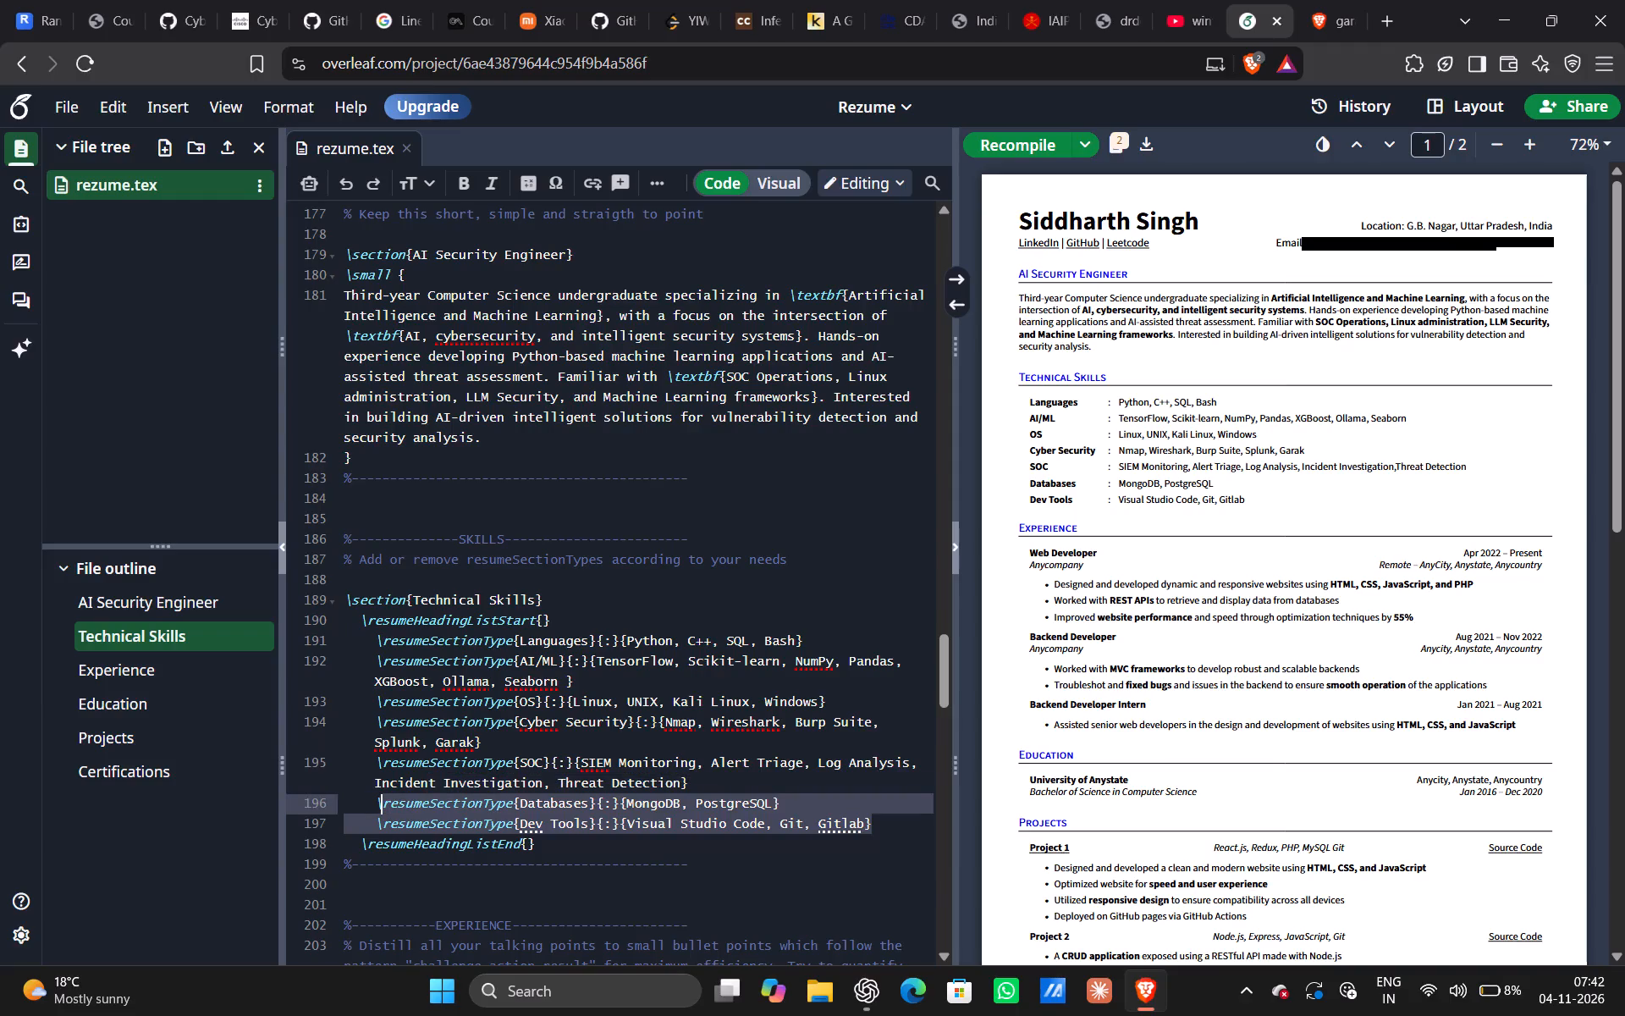
left_click_drag(383, 810, 377, 807)
left_click_drag(377, 807, 379, 807)
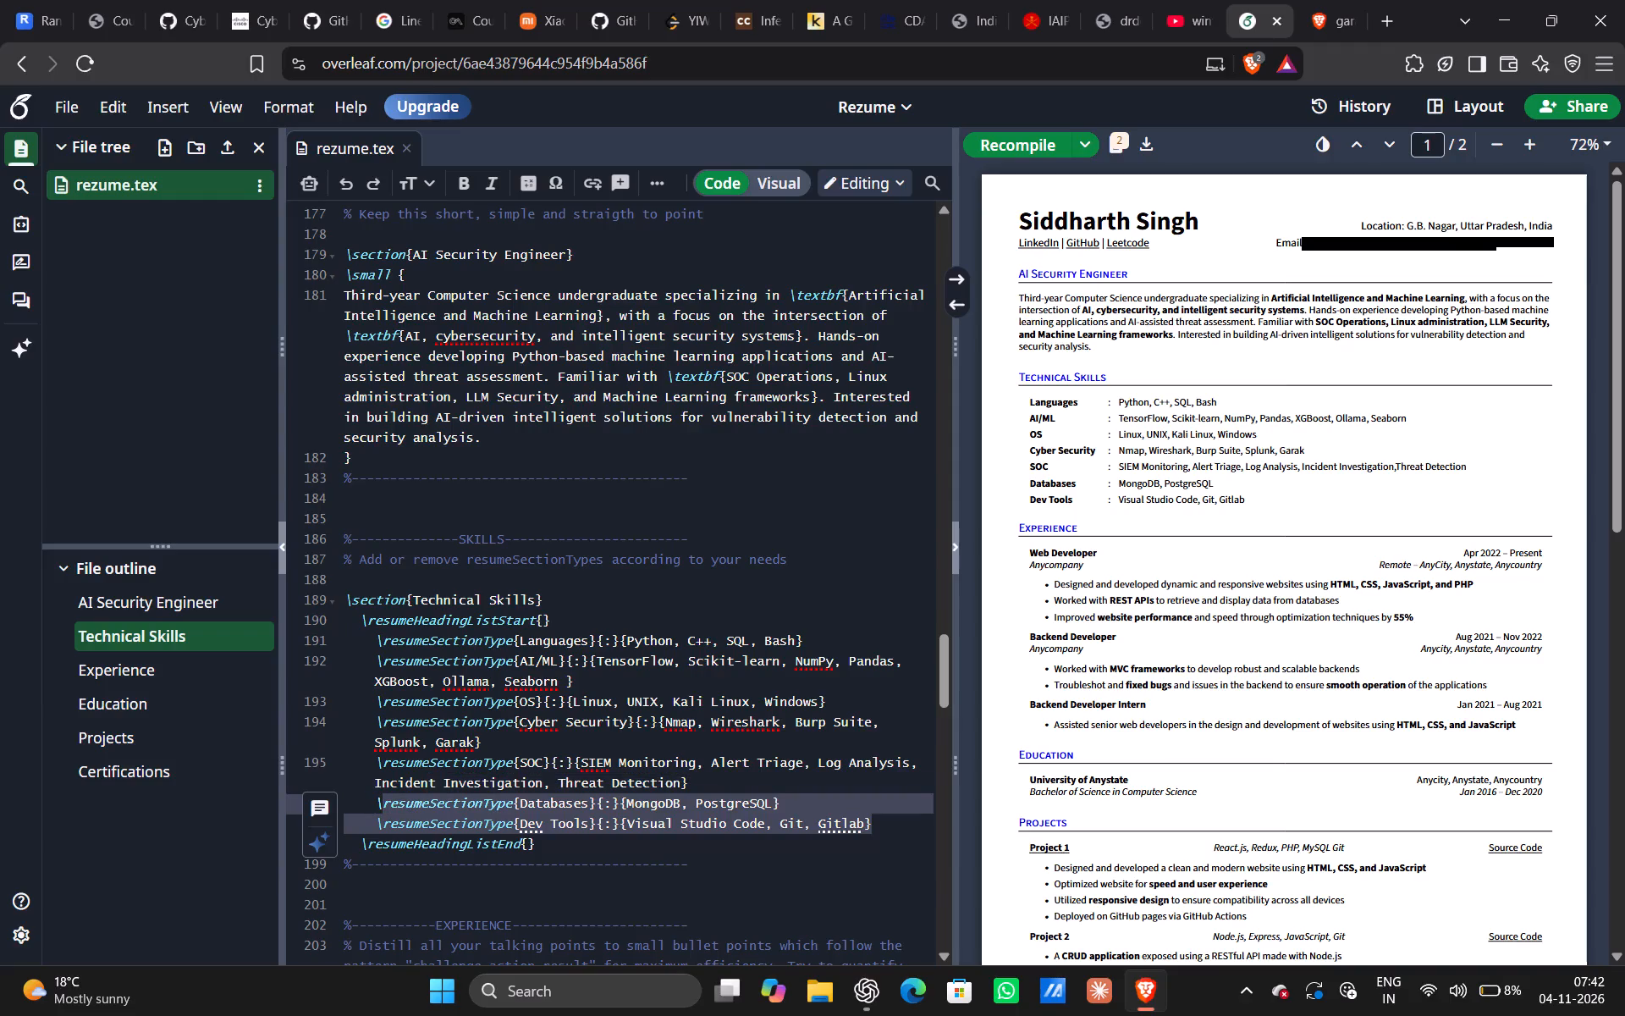
key("BackSpace")
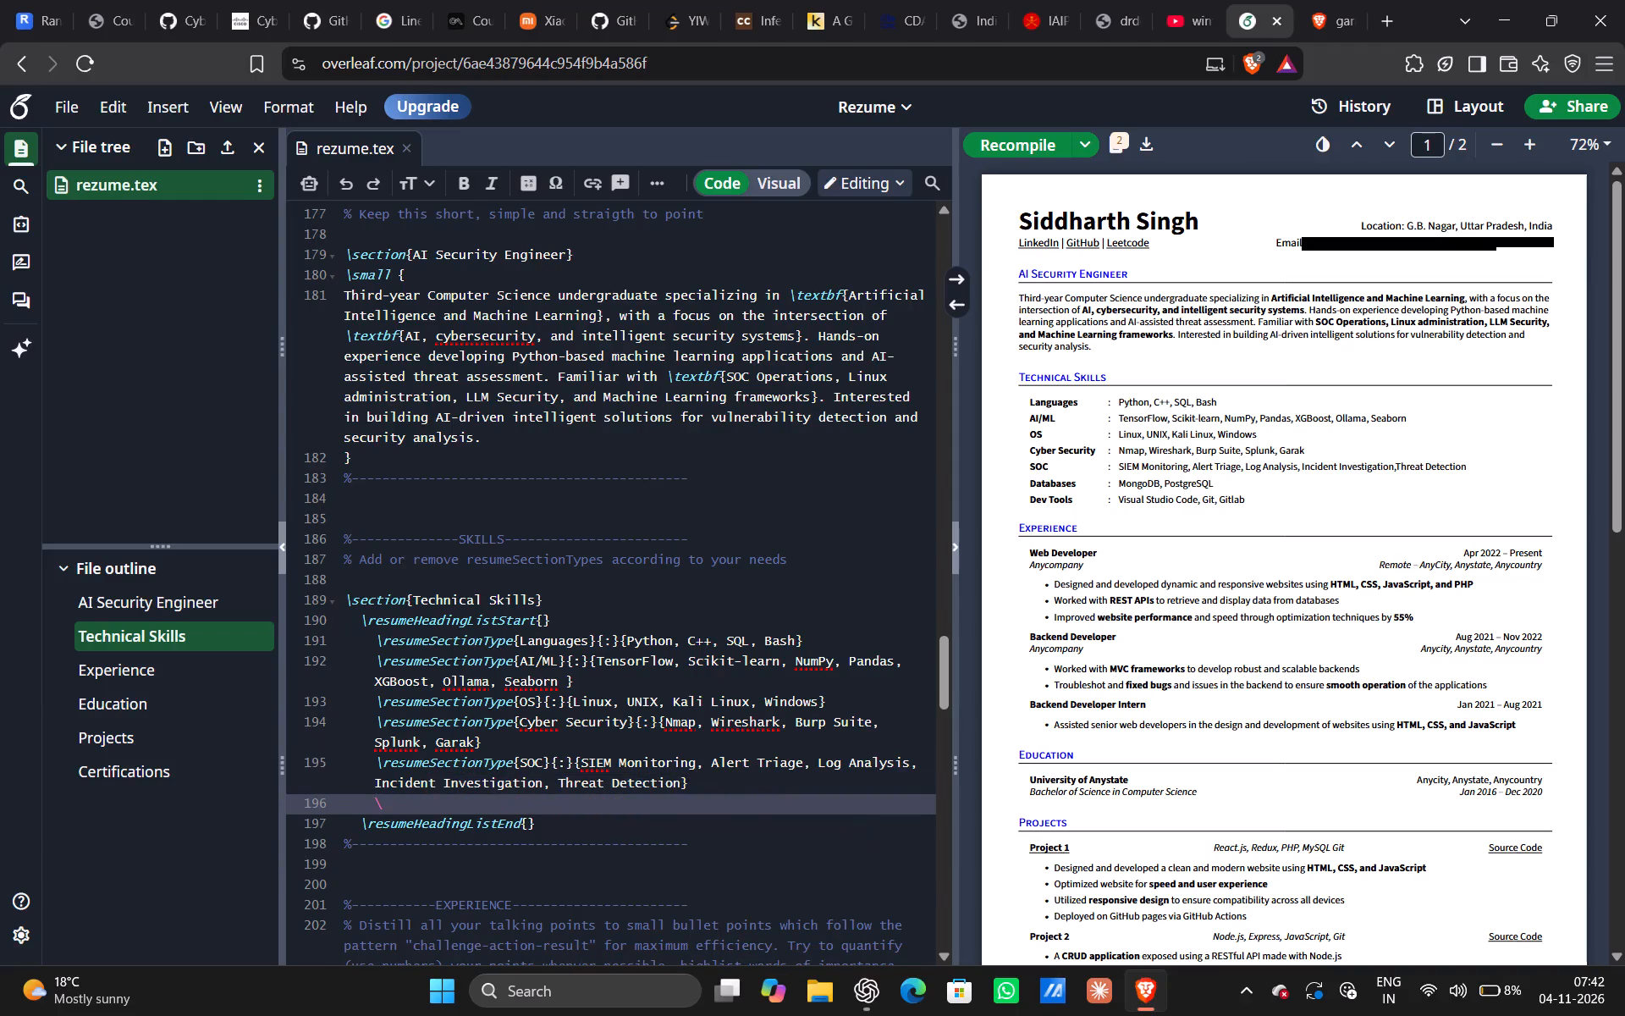
key("BackSpace")
key("ctrl+v")
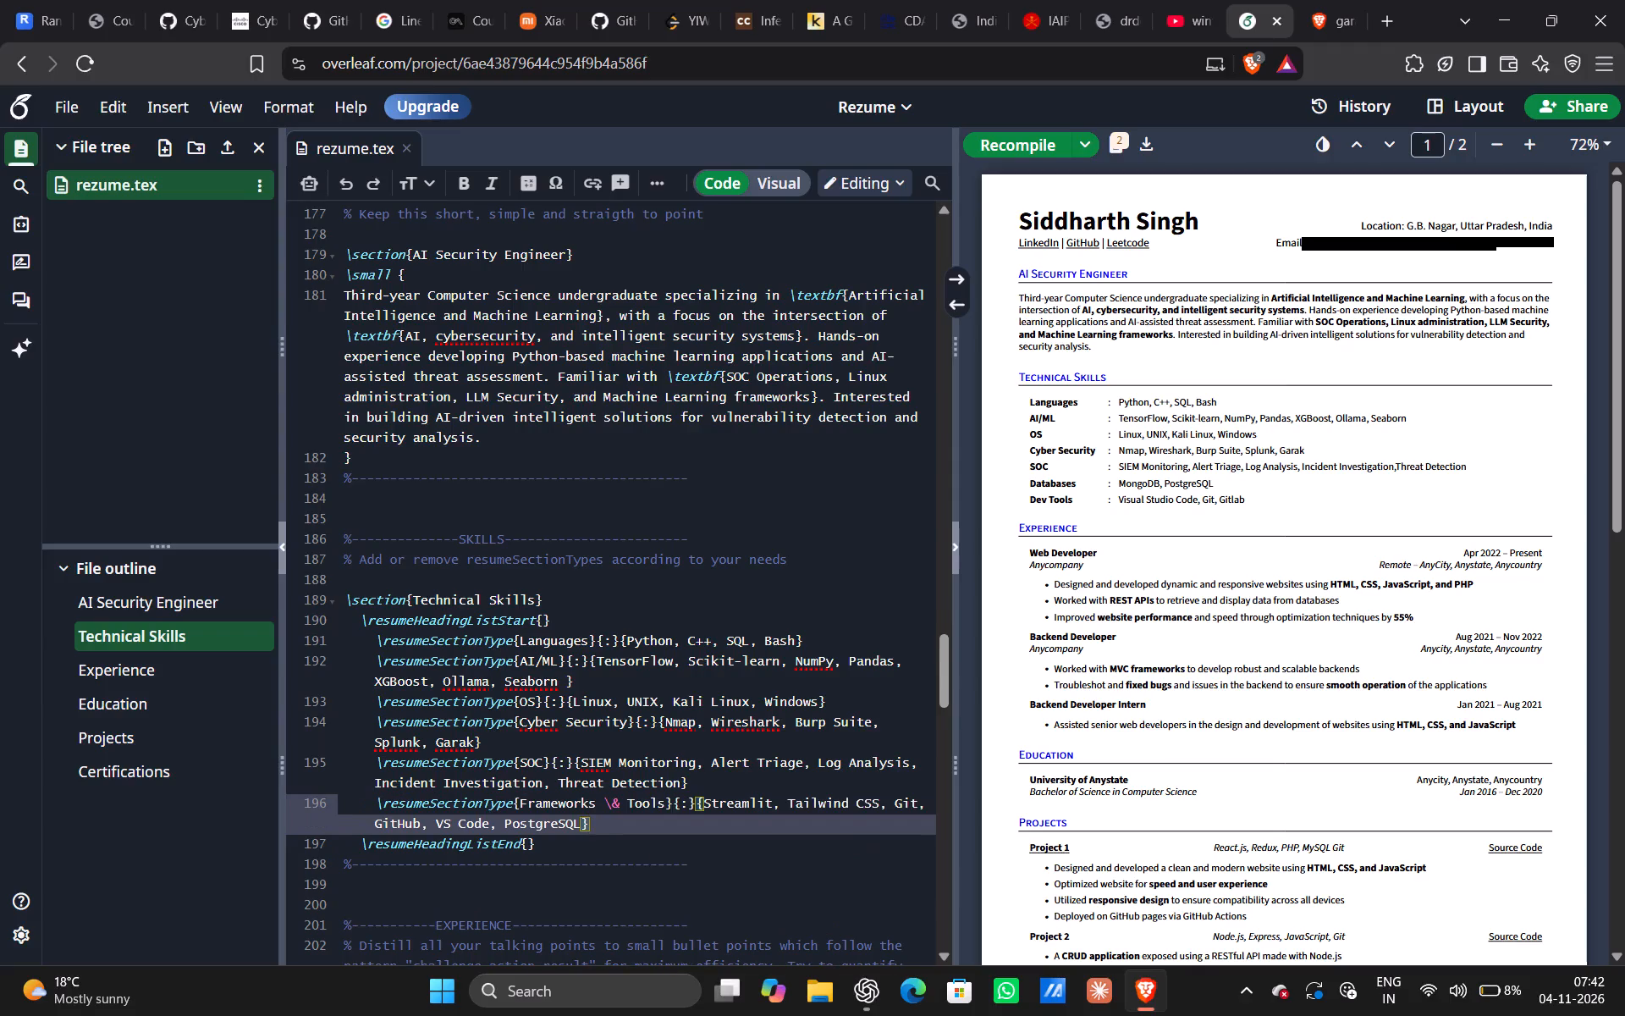
Rename the "Frameworks \& Tools" skill label to "Dev Tools".
left_click(621, 805)
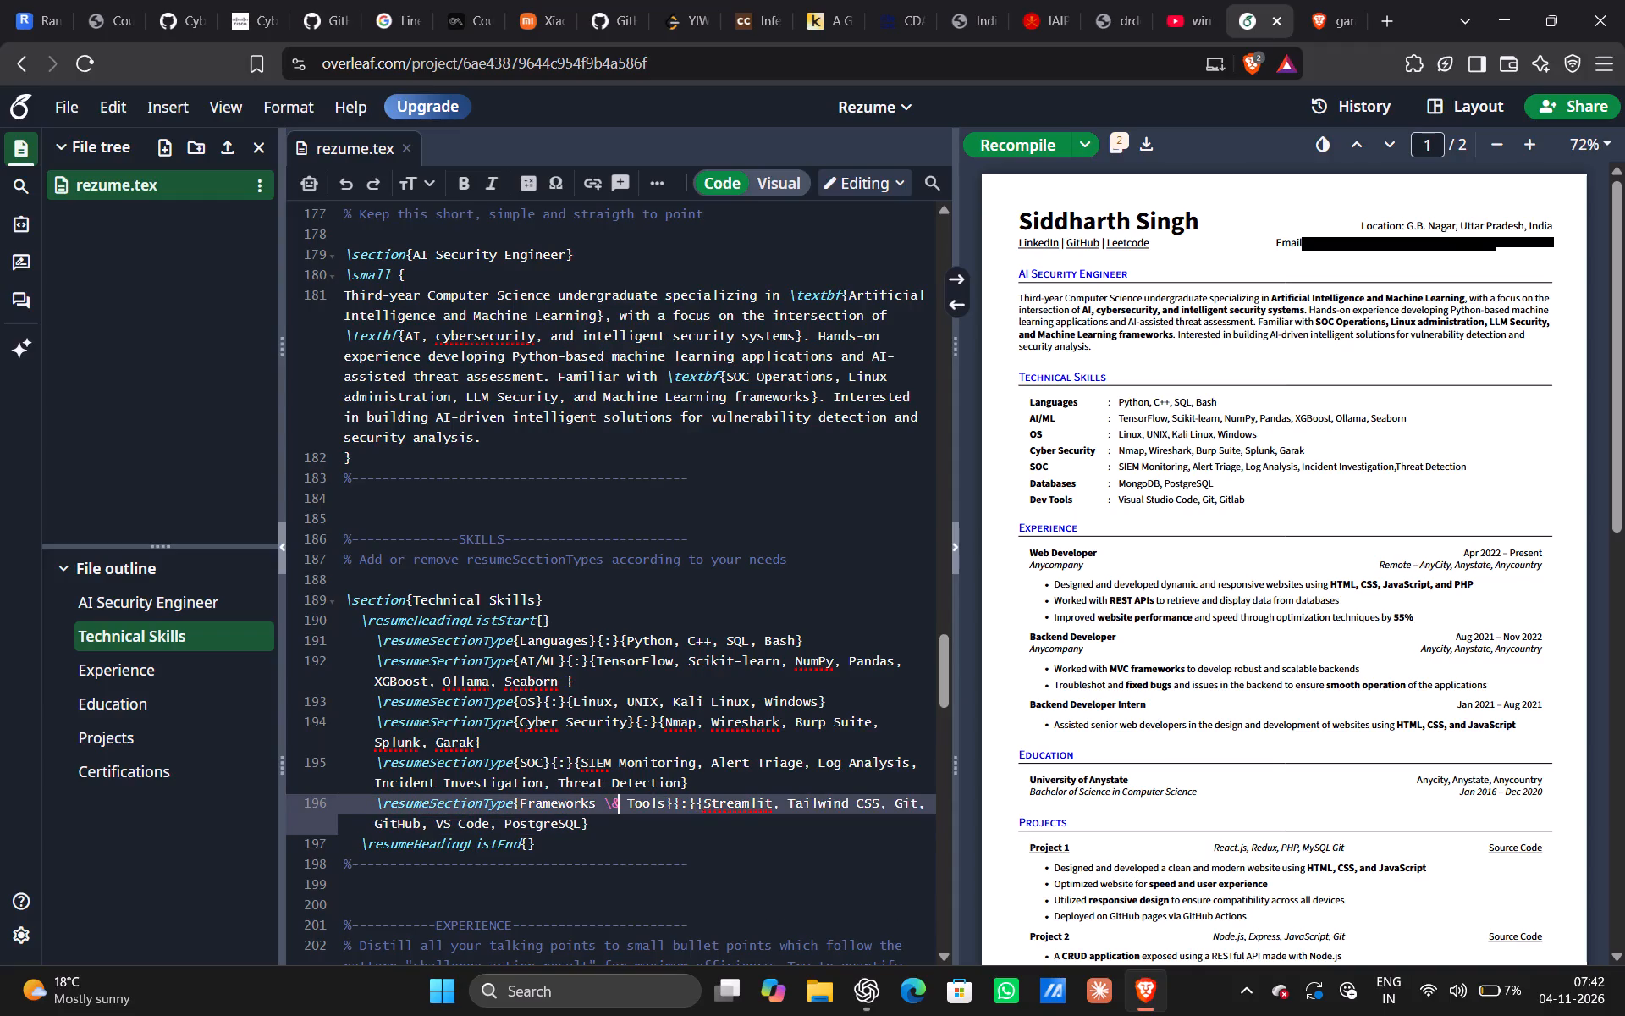
key("BackSpace")
key("BackSpace")
key("BackSpace")
key("BackSpace")
key("BackSpace")
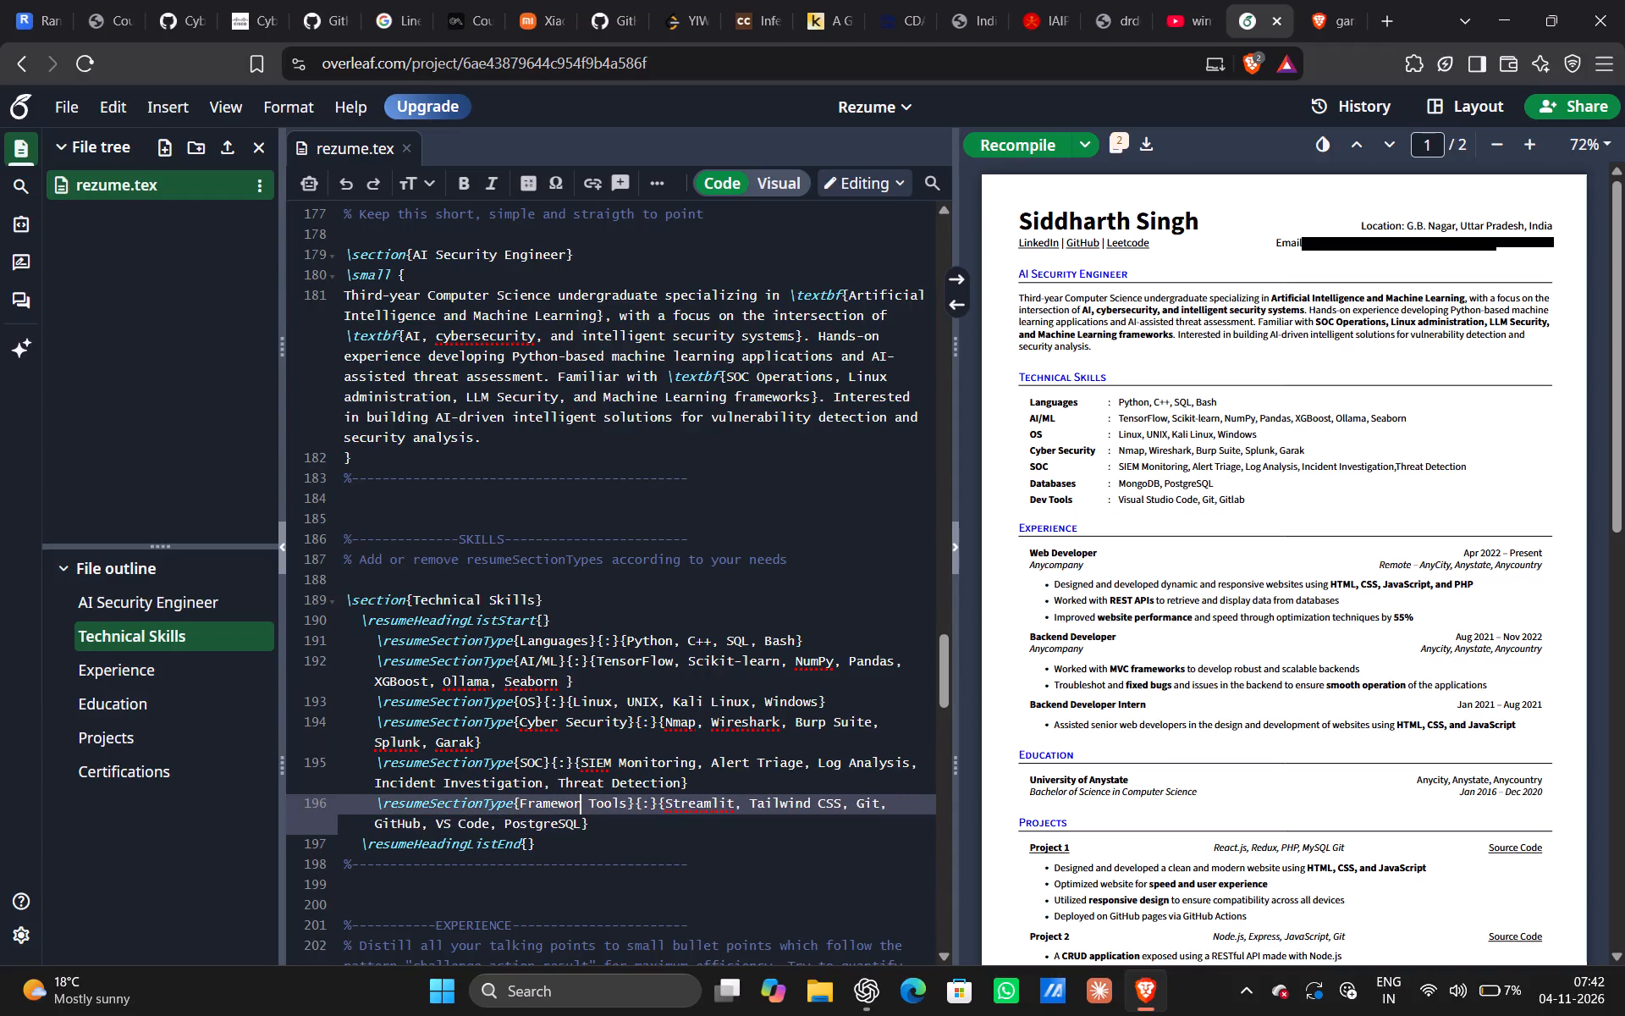
key("BackSpace")
key("BackSpace")
key("BackSpace")
key("BackSpace")
key("BackSpace")
key("BackSpace")
key("BackSpace")
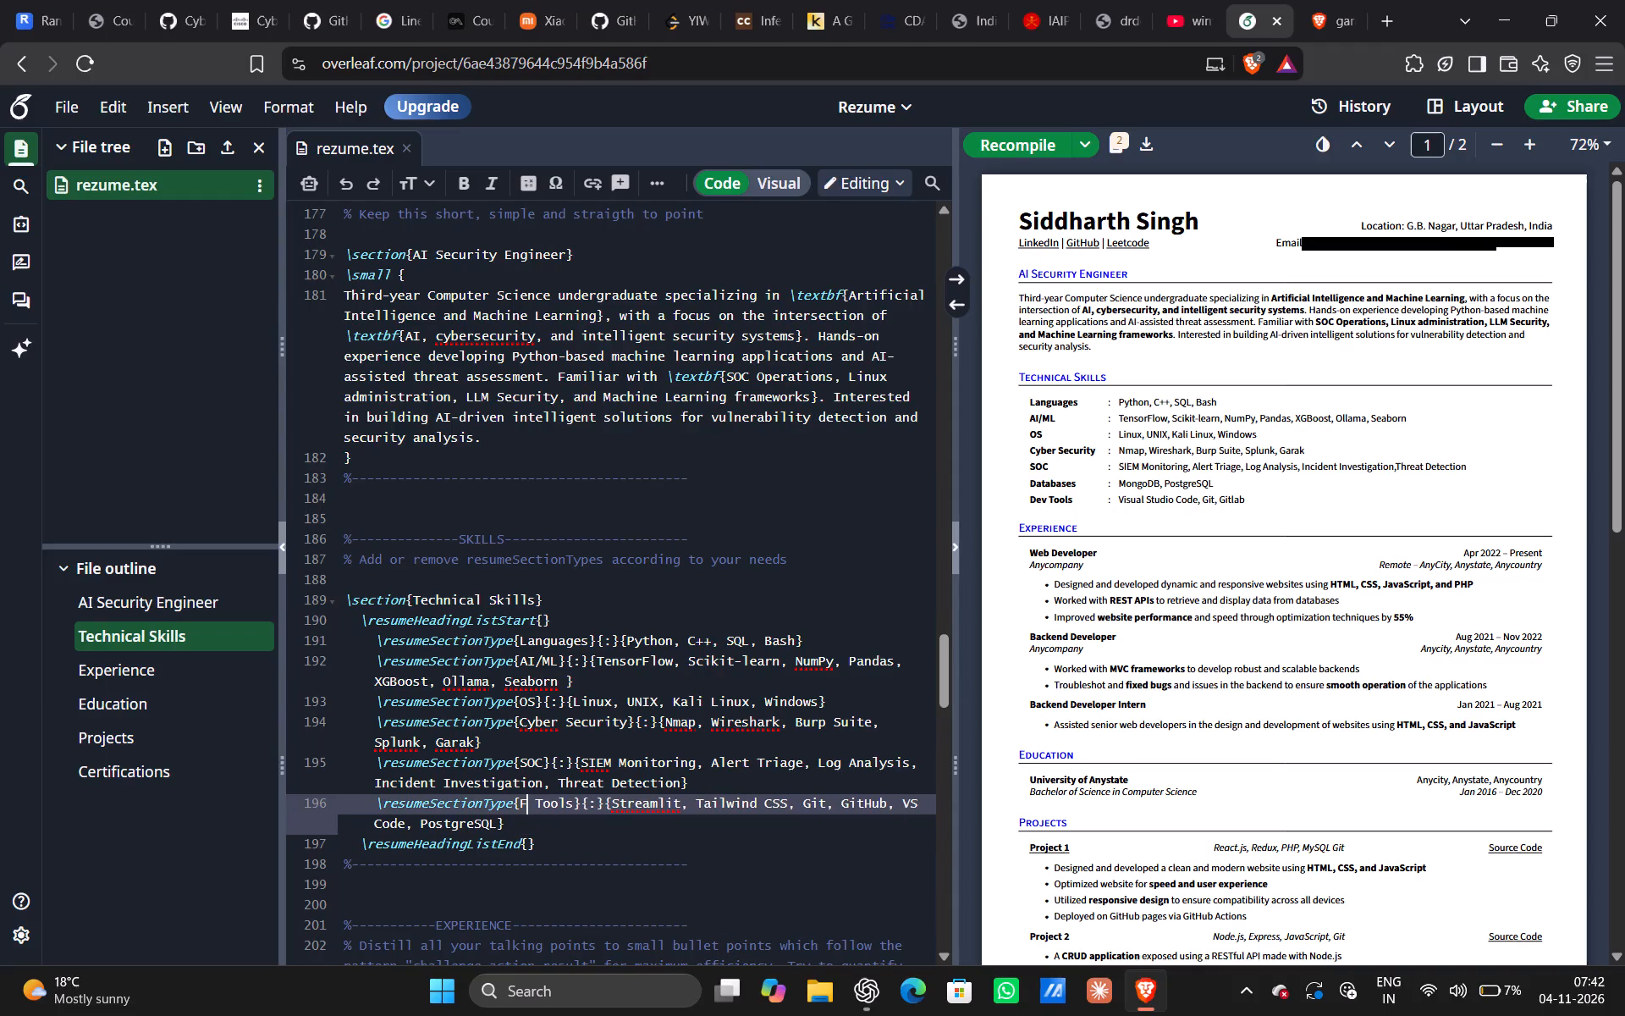
key("BackSpace")
key("d")
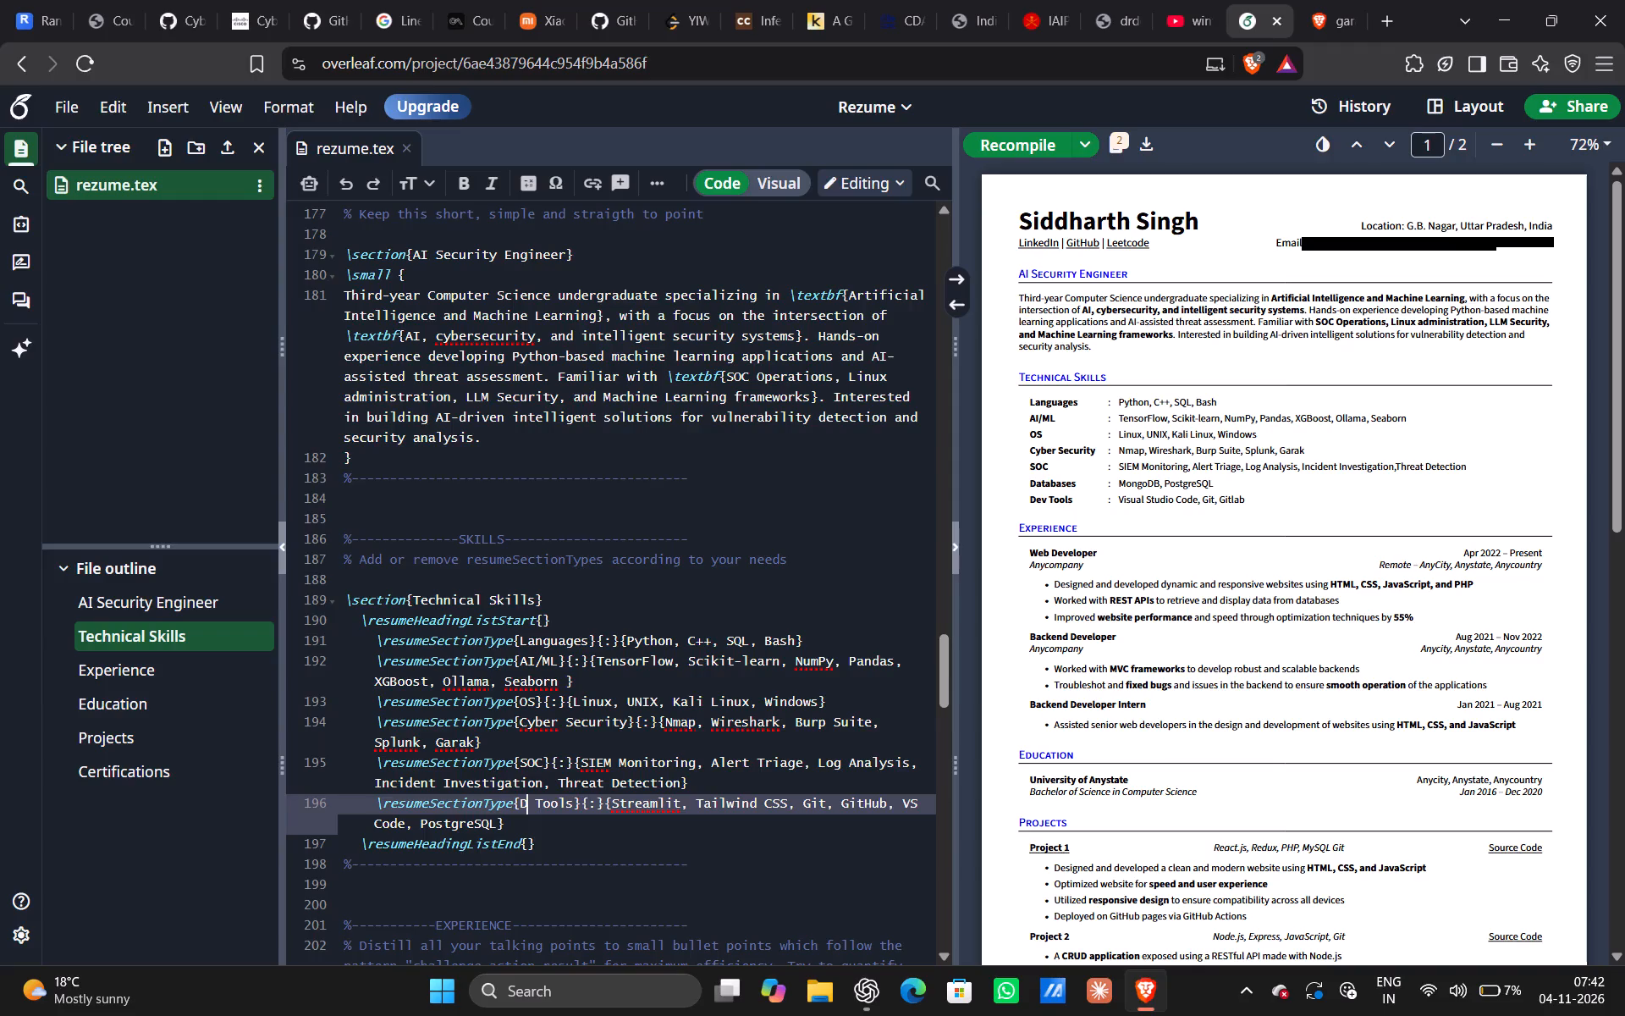
type("ev")
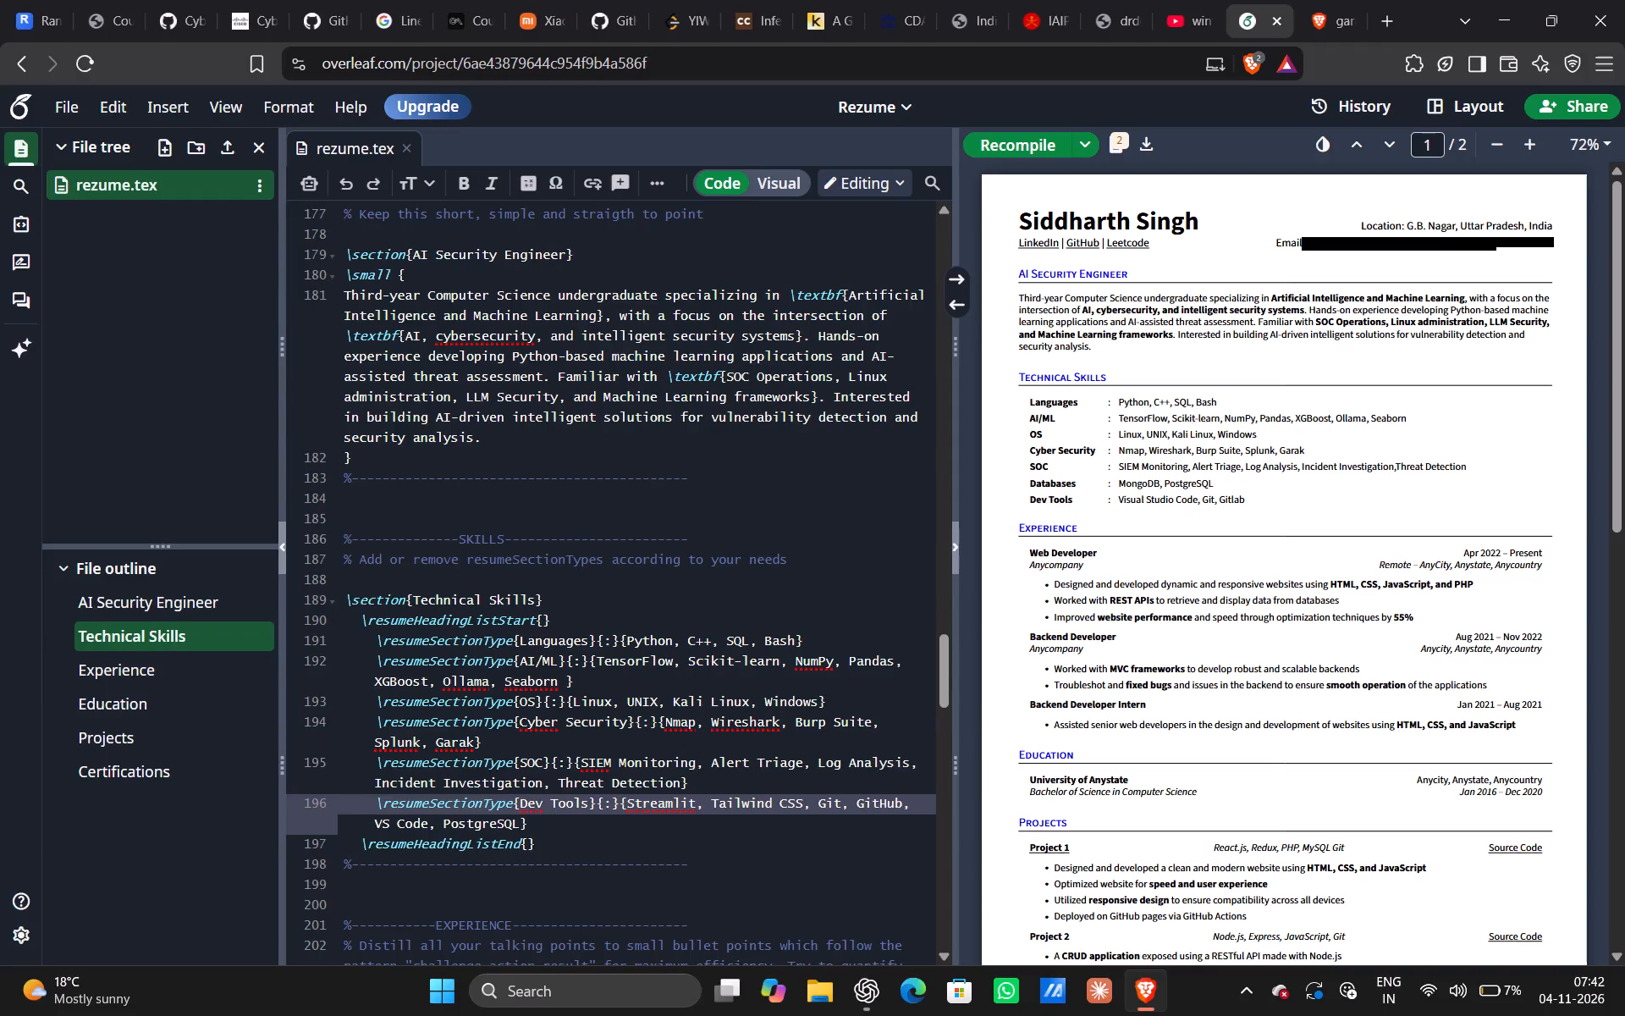
Shorten "Tailwind CSS" to "Tailwind" in the Dev Tools skill line.
left_click(806, 799)
key("BackSpace")
key("BackSpace")
key("BackSpace")
key("BackSpace")
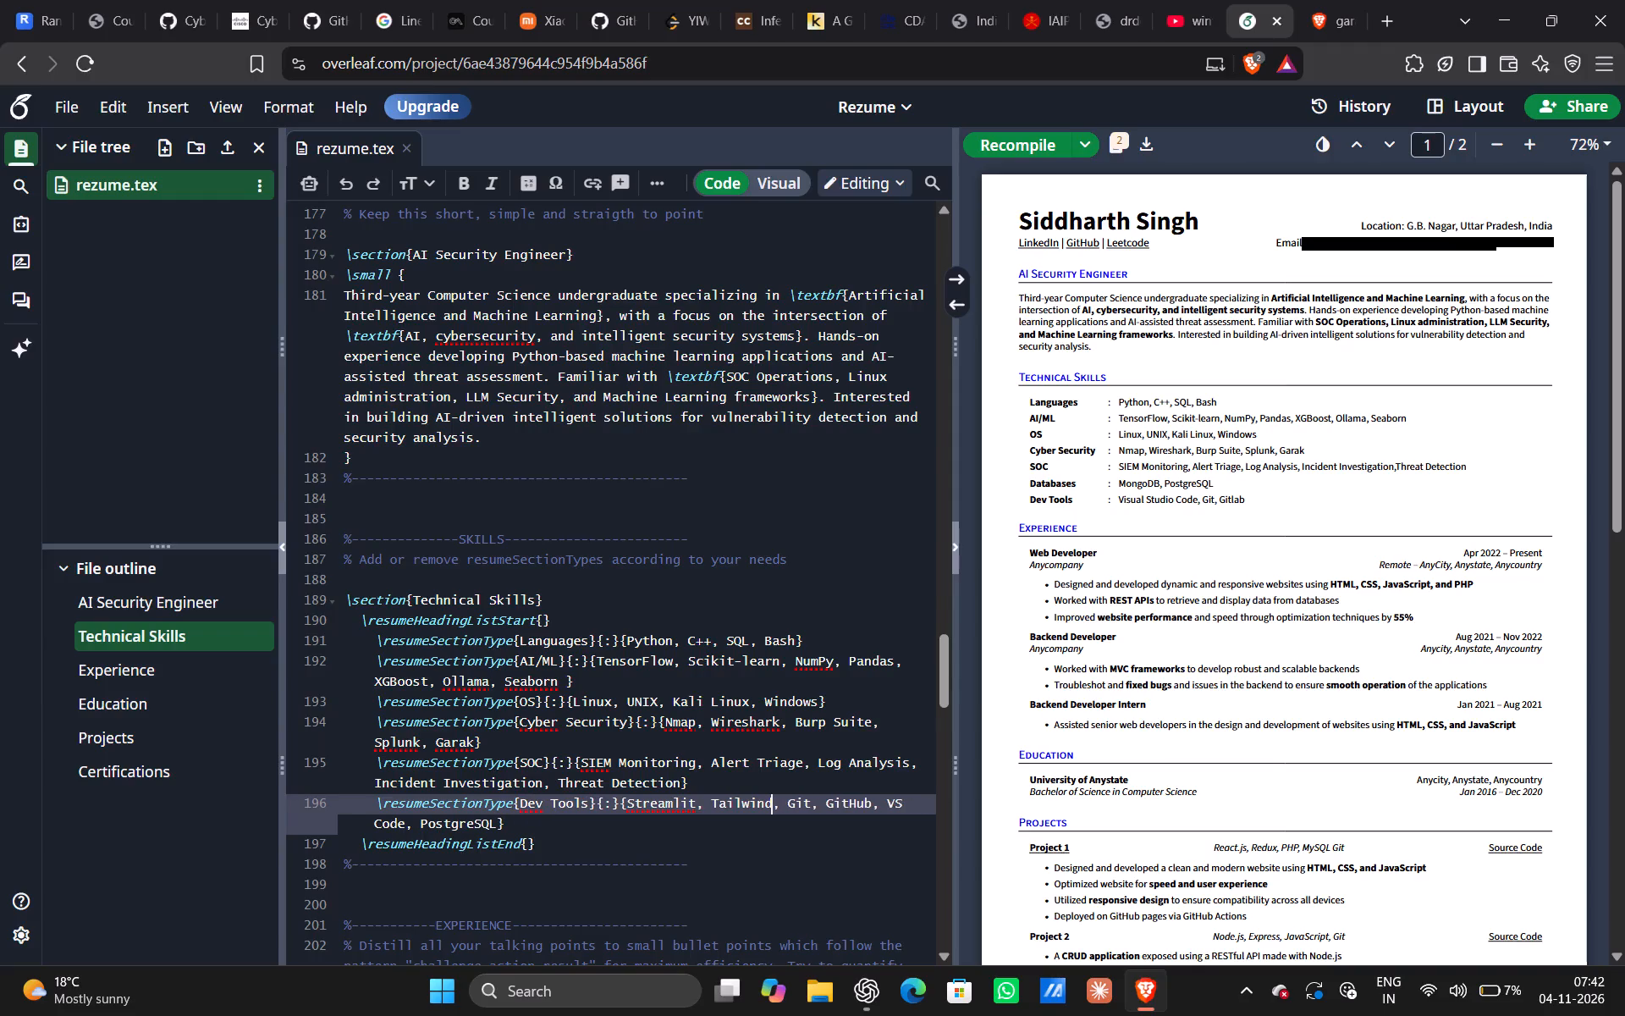
Add "MySQL" after PostgreSQL at the end of the Dev Tools skill line and recompile the resume.
left_click(493, 823)
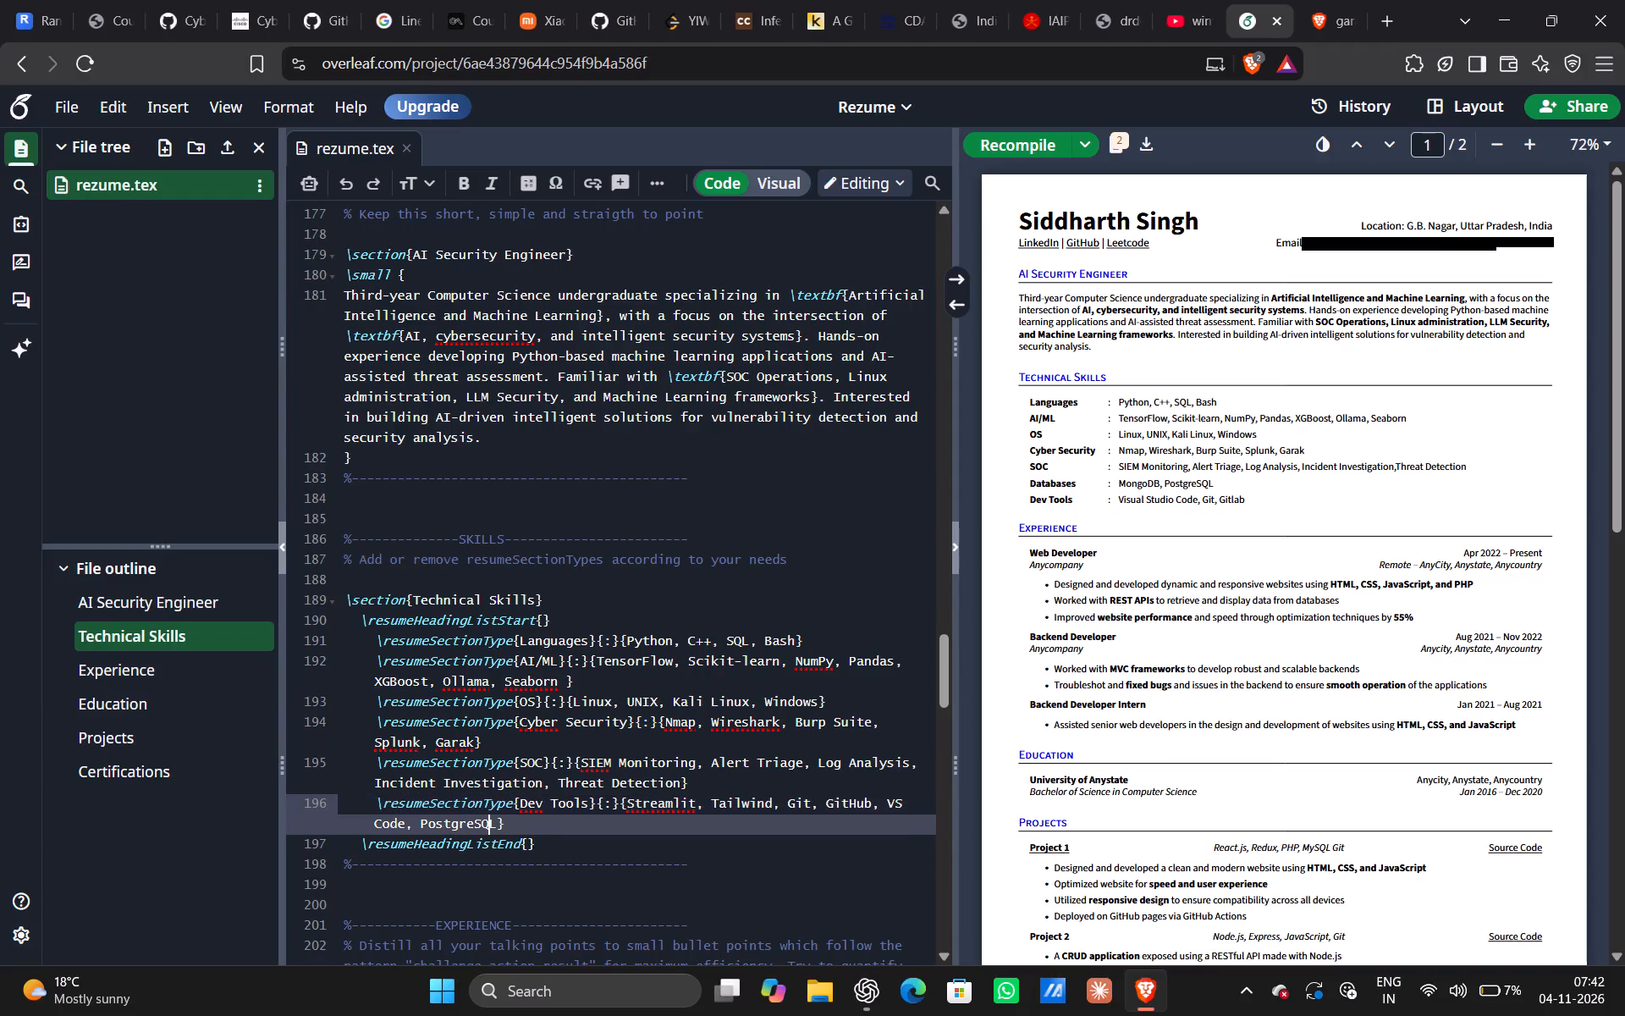
key("Right")
type(",")
key("space")
key("m")
key("y")
type("SQL")
left_click(1021, 146)
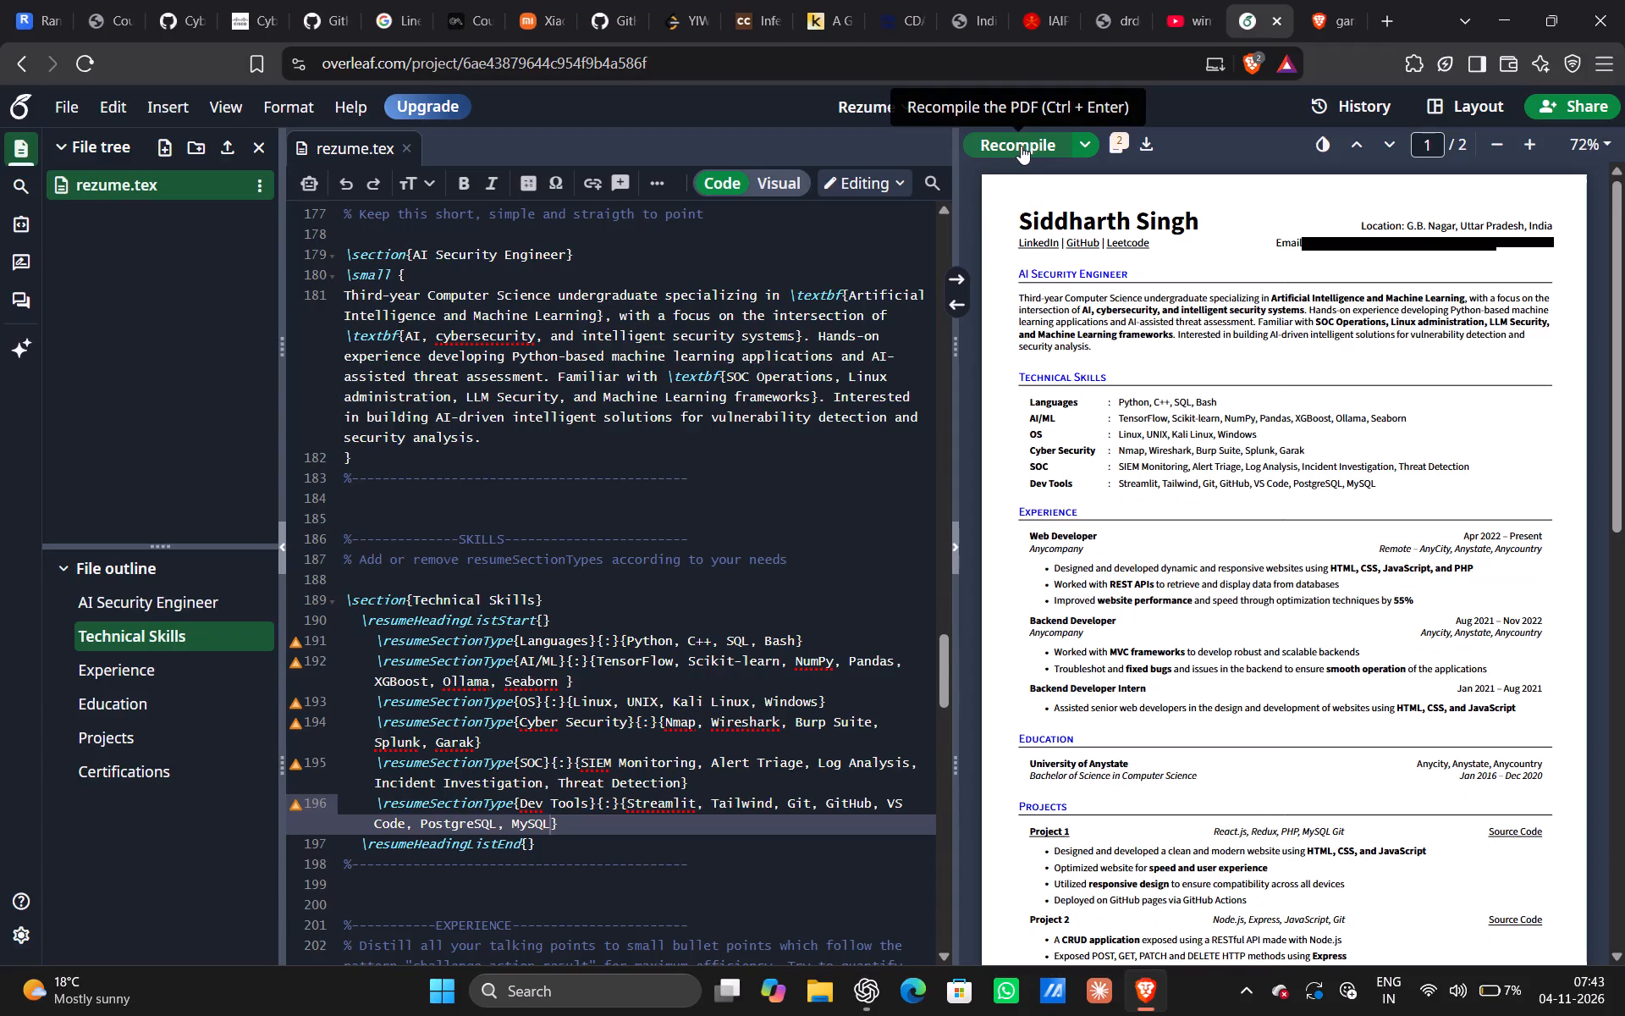
scroll(554, 569, "down", 2)
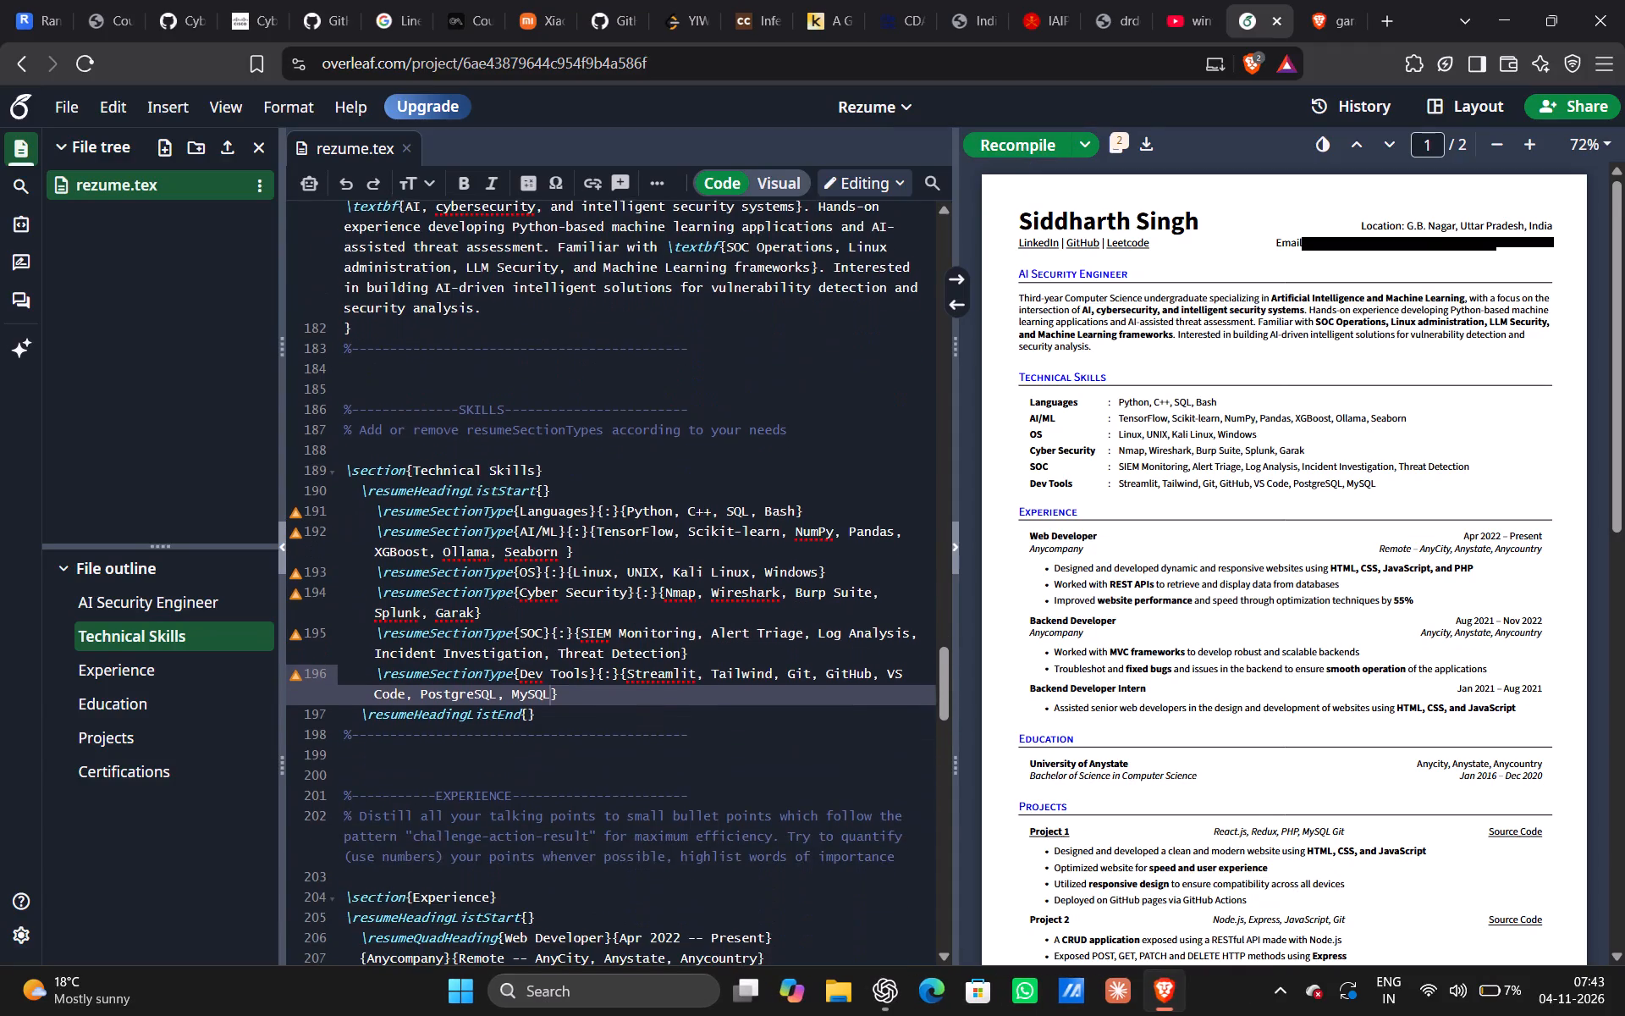
scroll(554, 569, "down", 4)
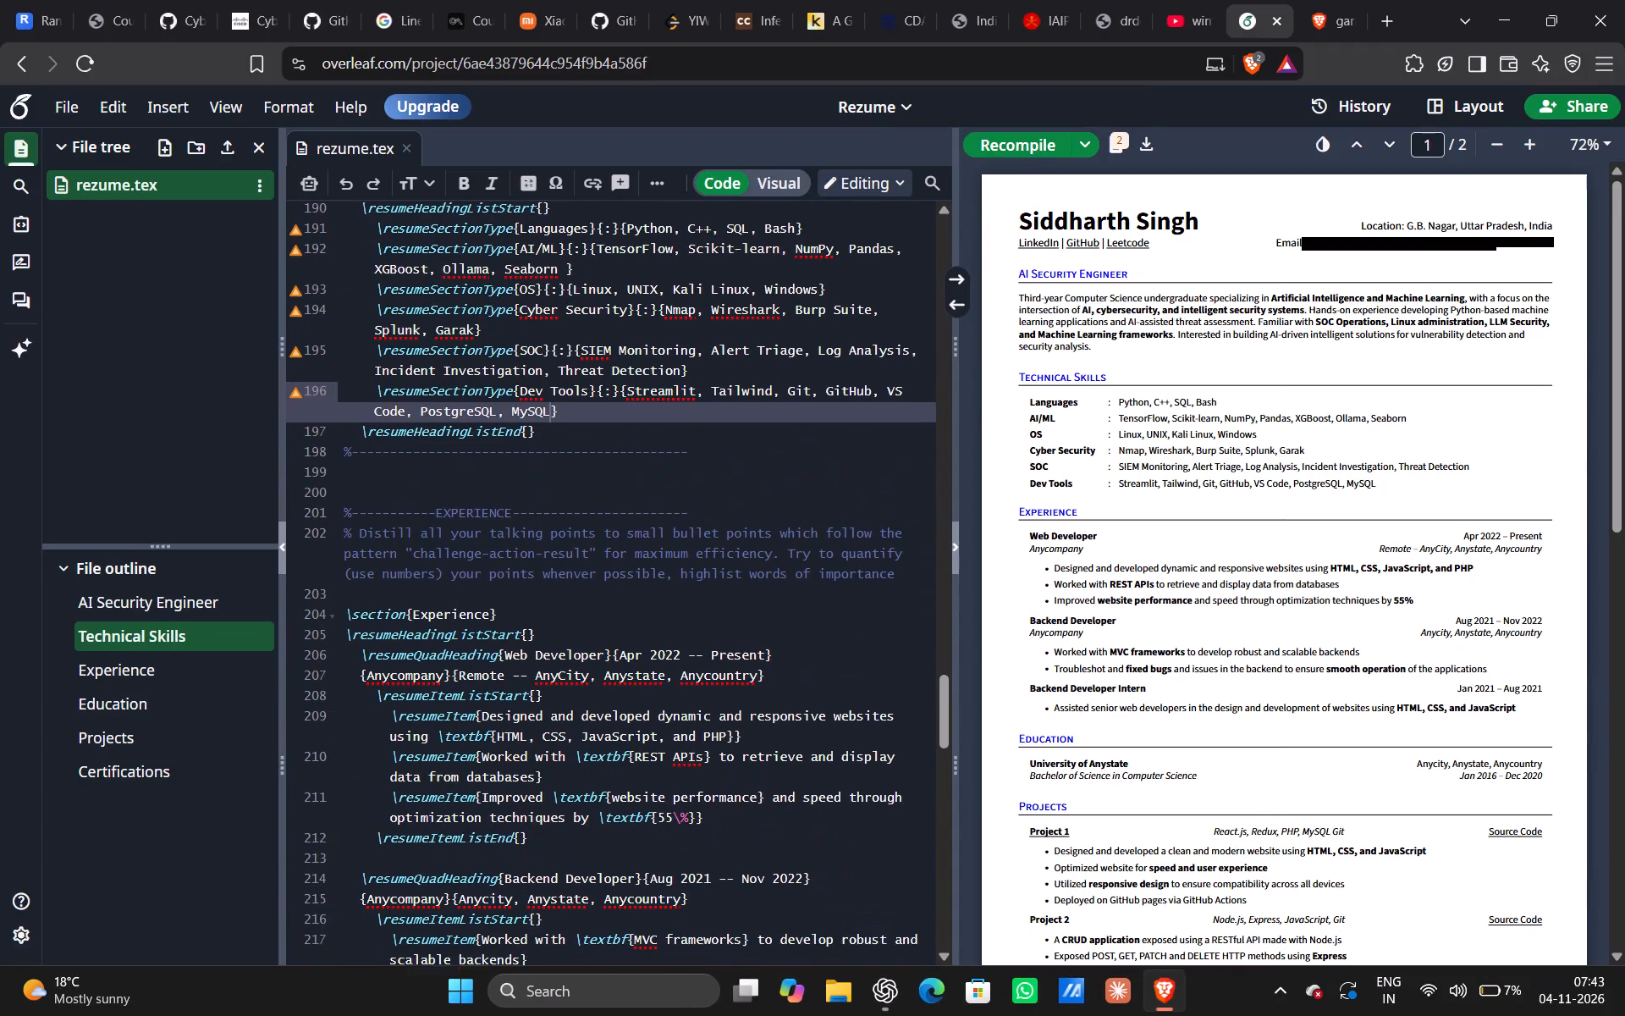
scroll(554, 569, "down", 2)
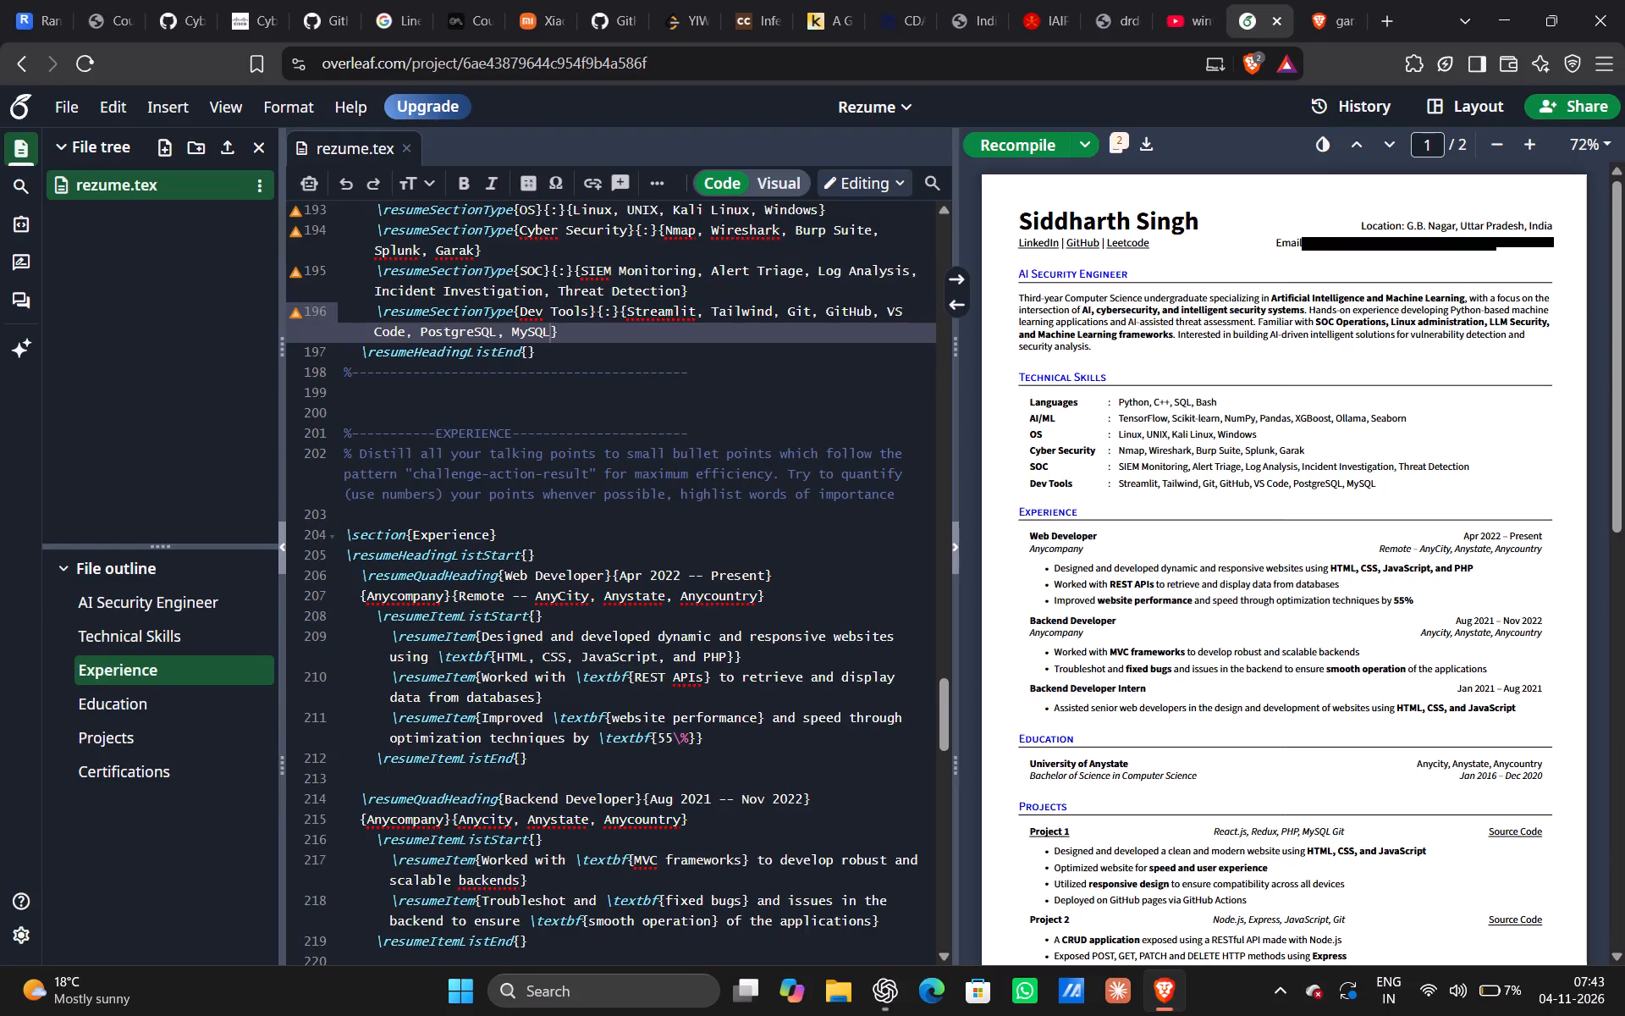
scroll(693, 546, "down", 2)
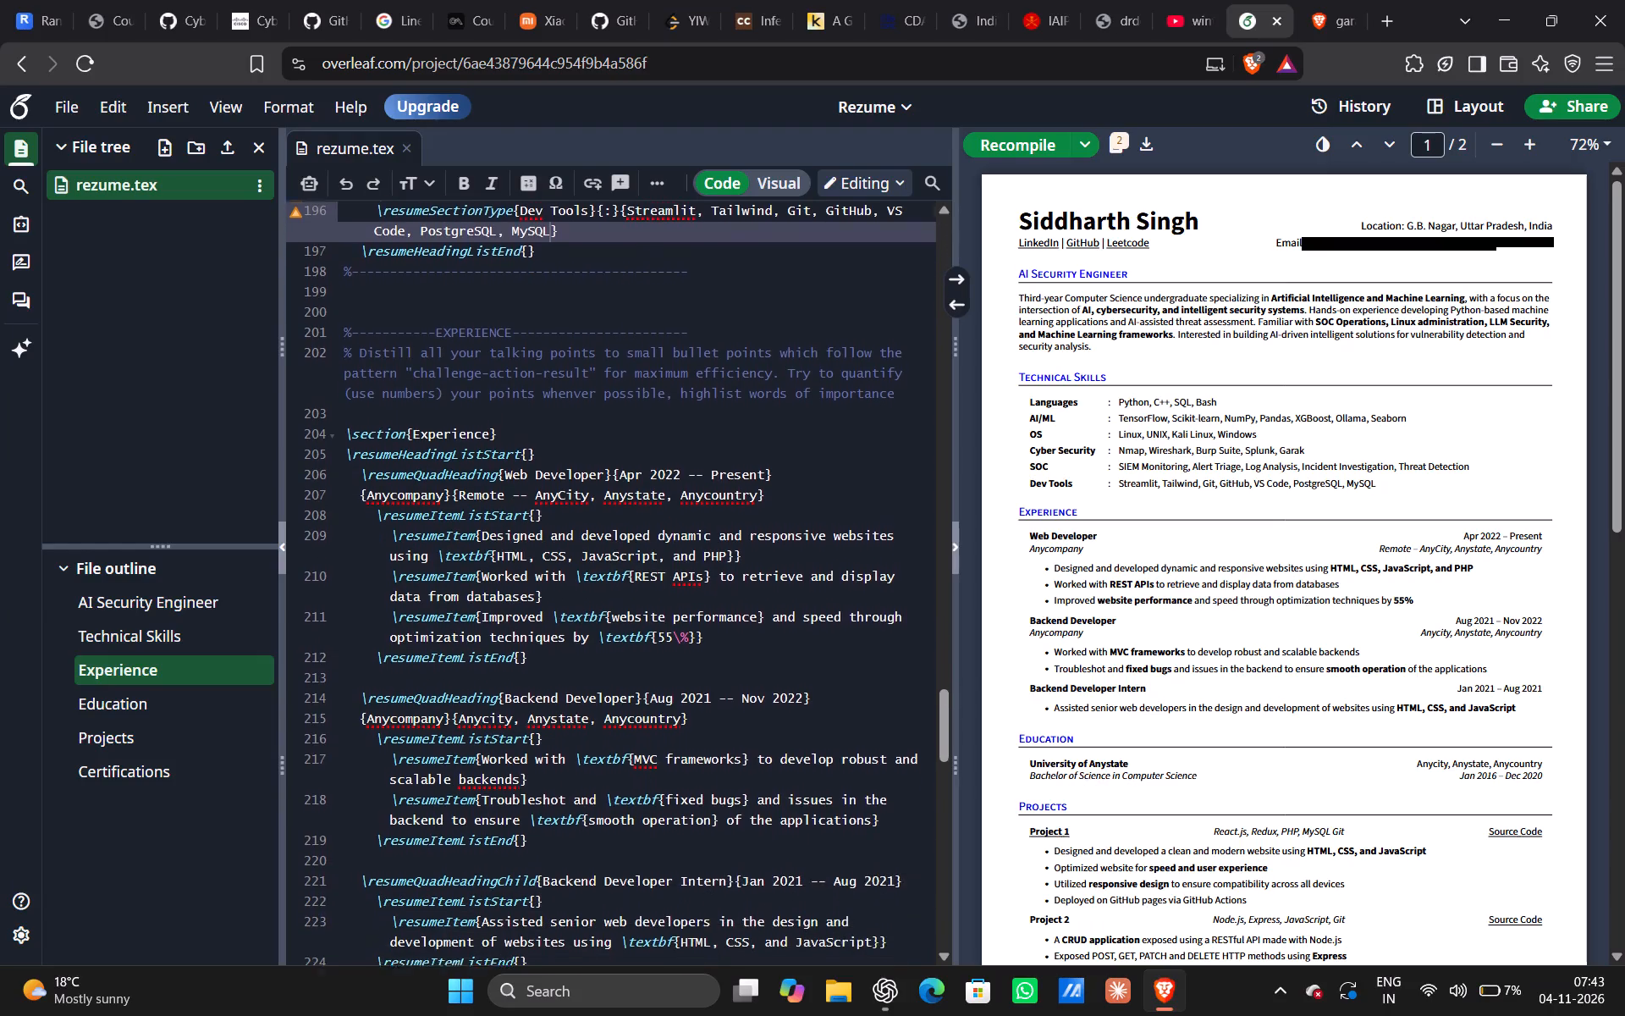
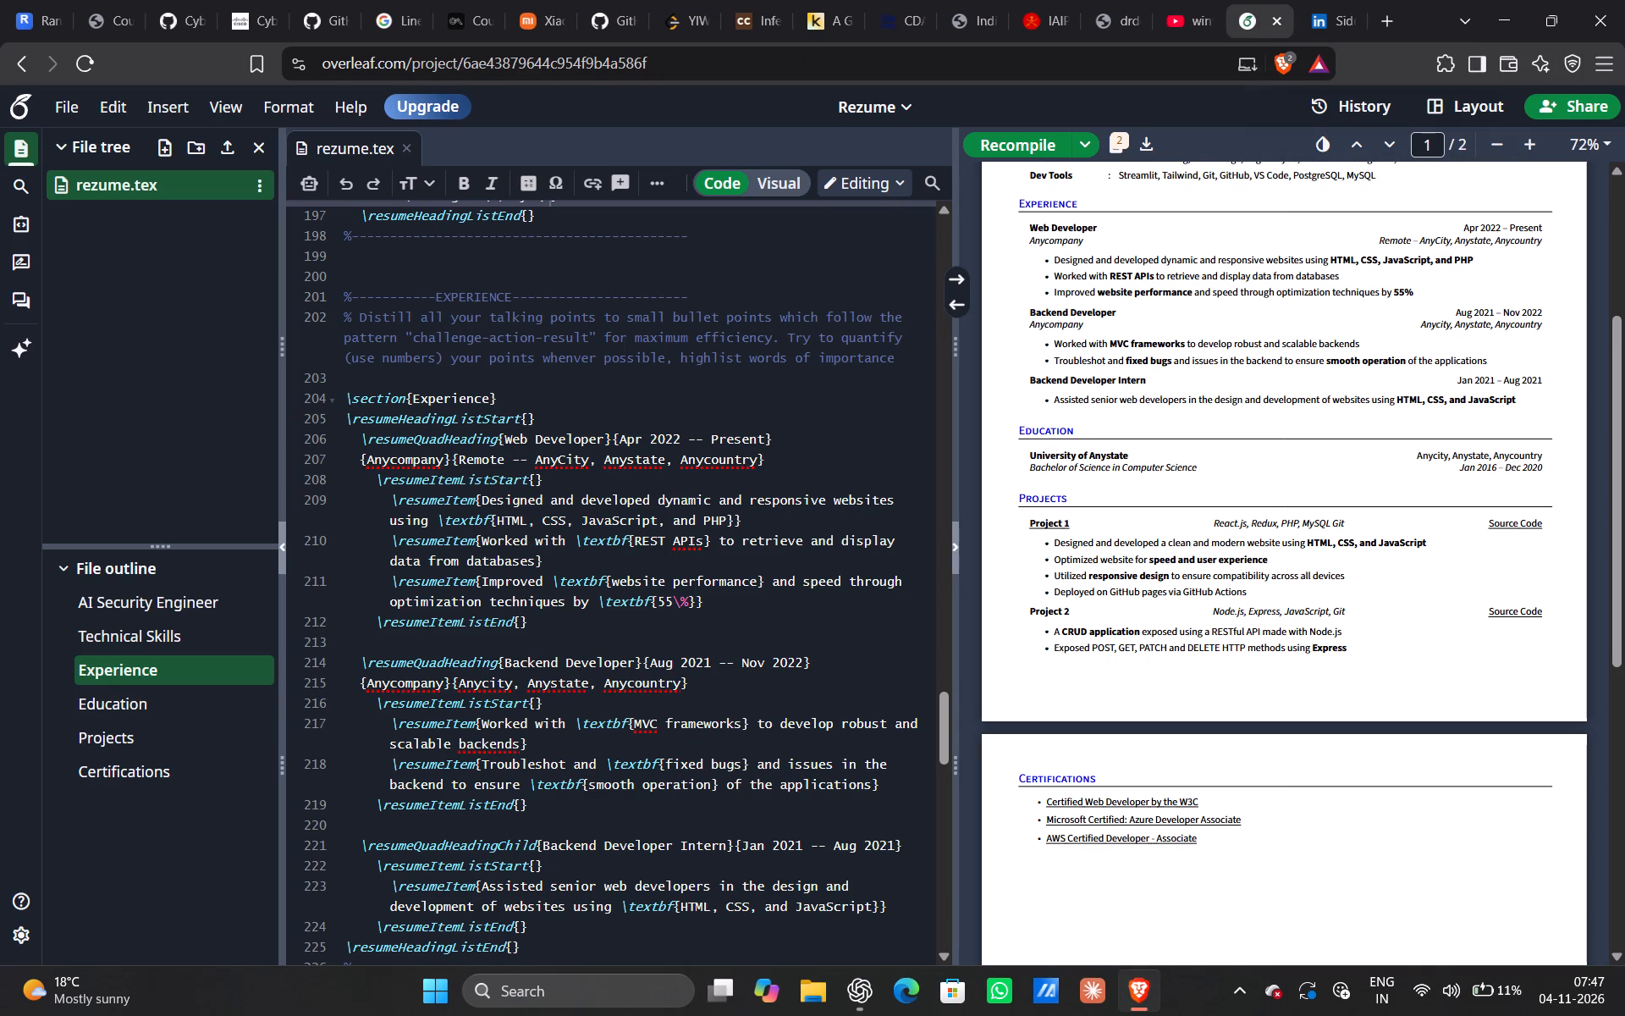
left_click_drag(346, 398, 420, 801)
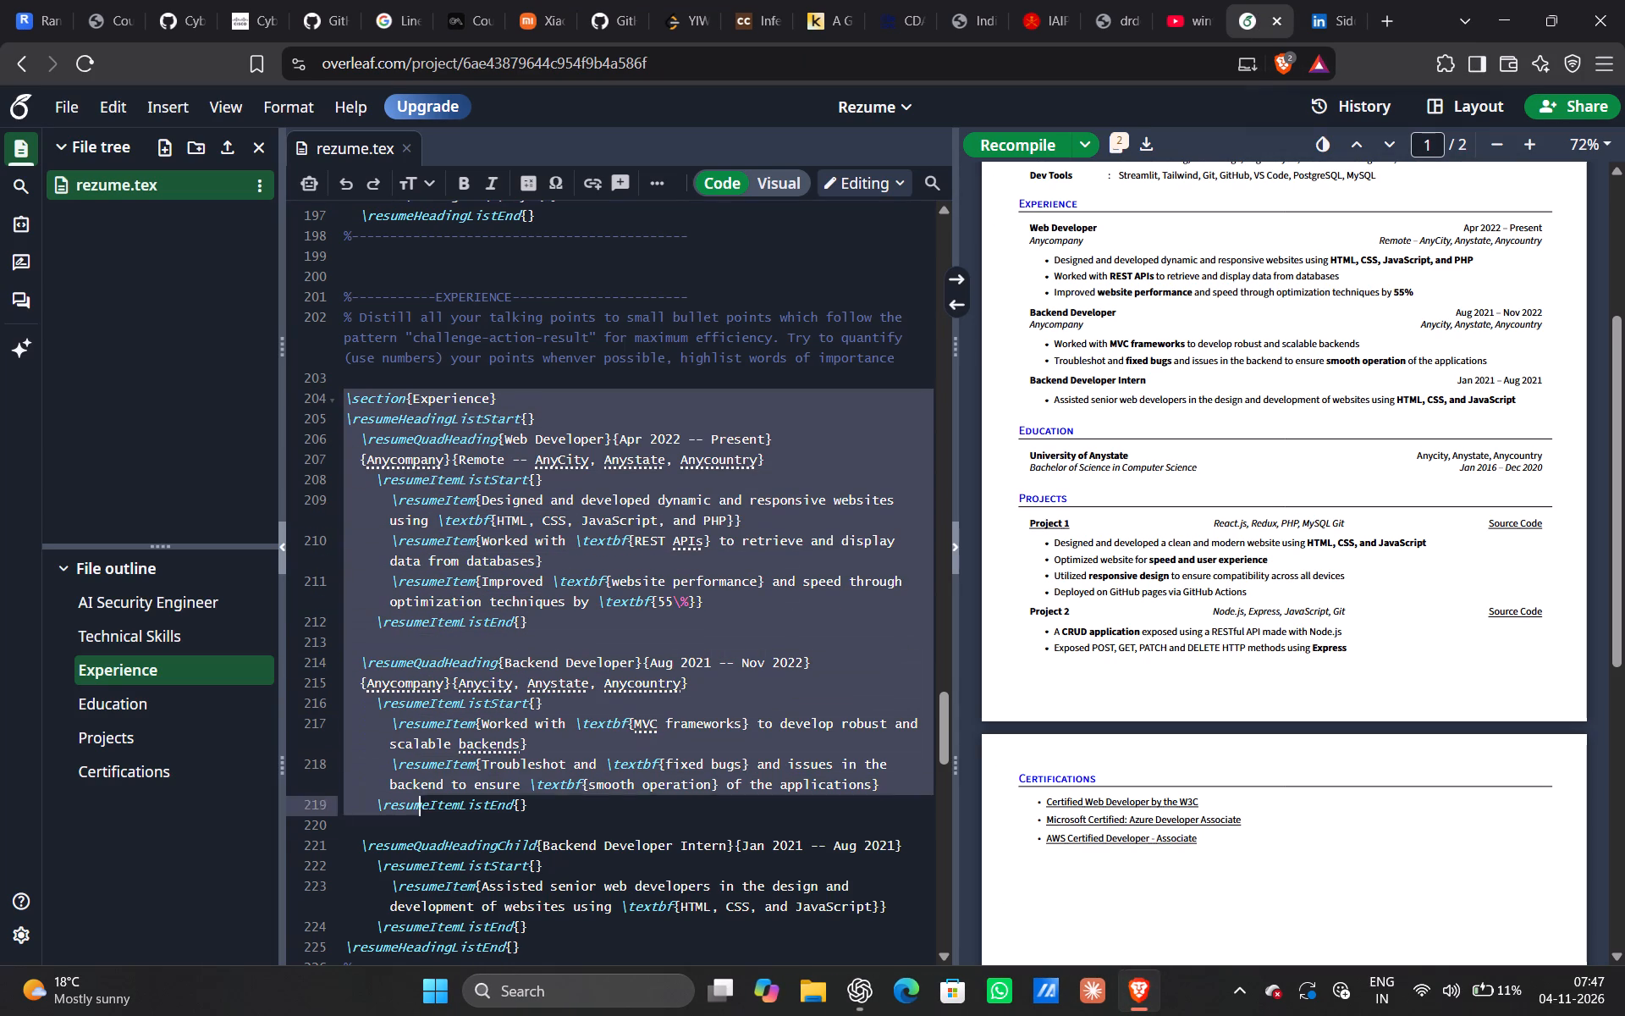
left_click_drag(420, 801, 456, 610)
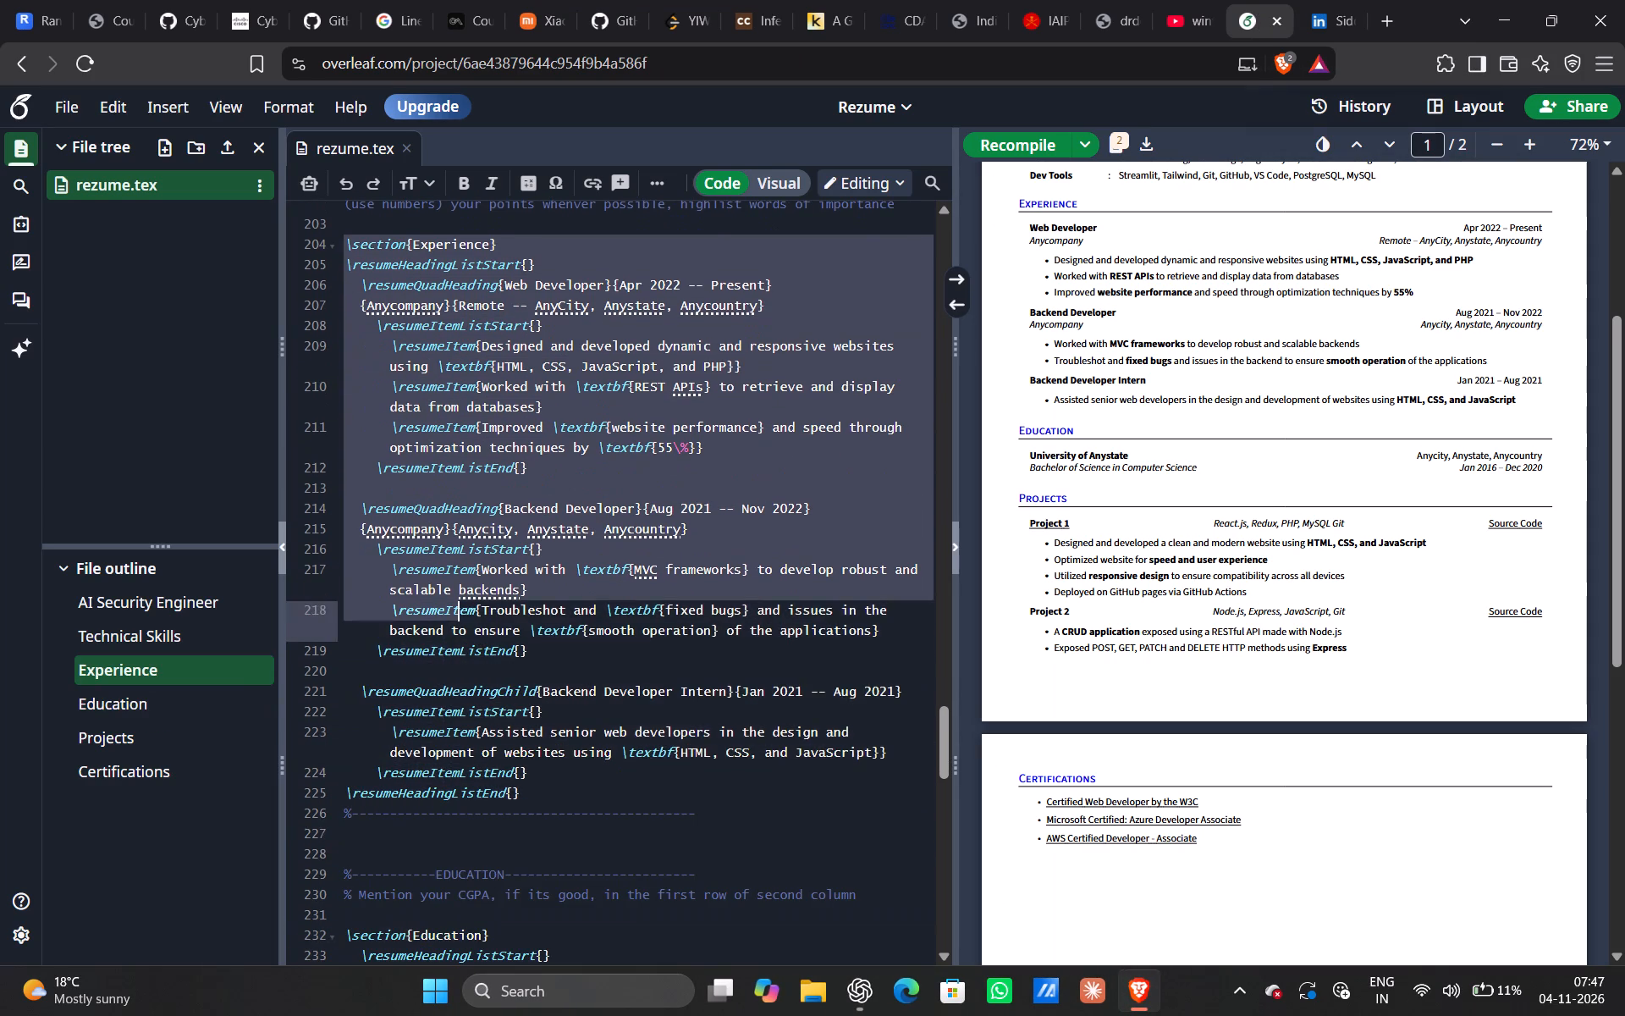
left_click_drag(456, 610, 530, 800)
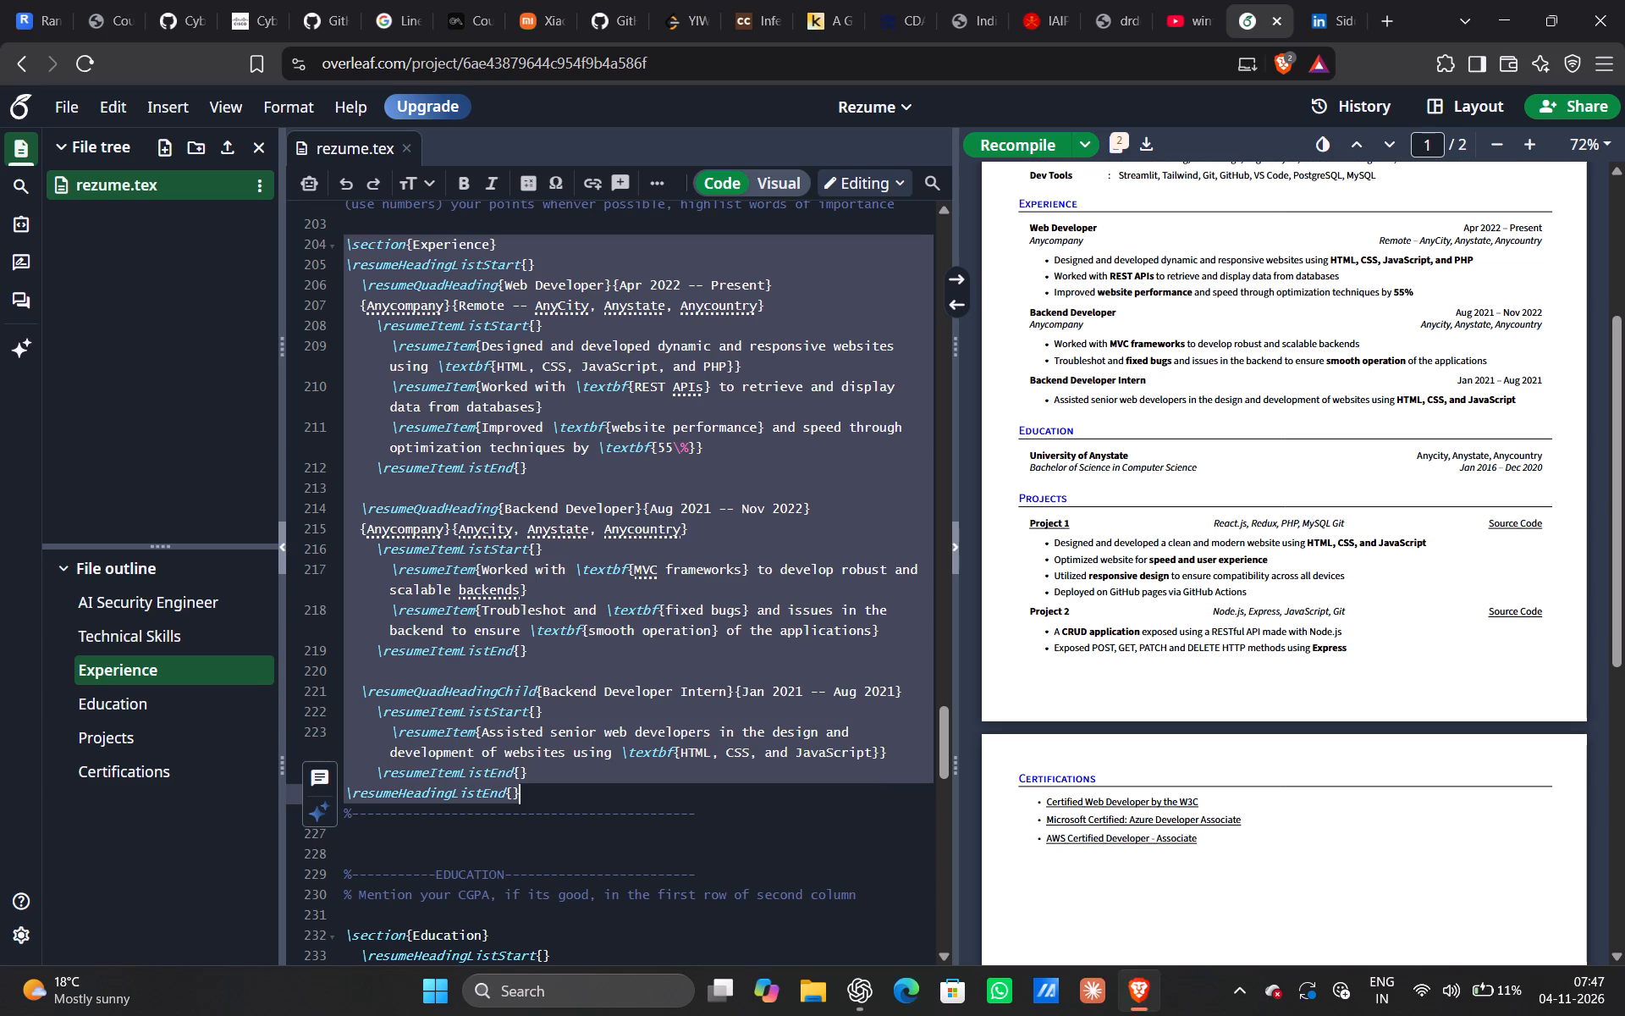
key("BackSpace")
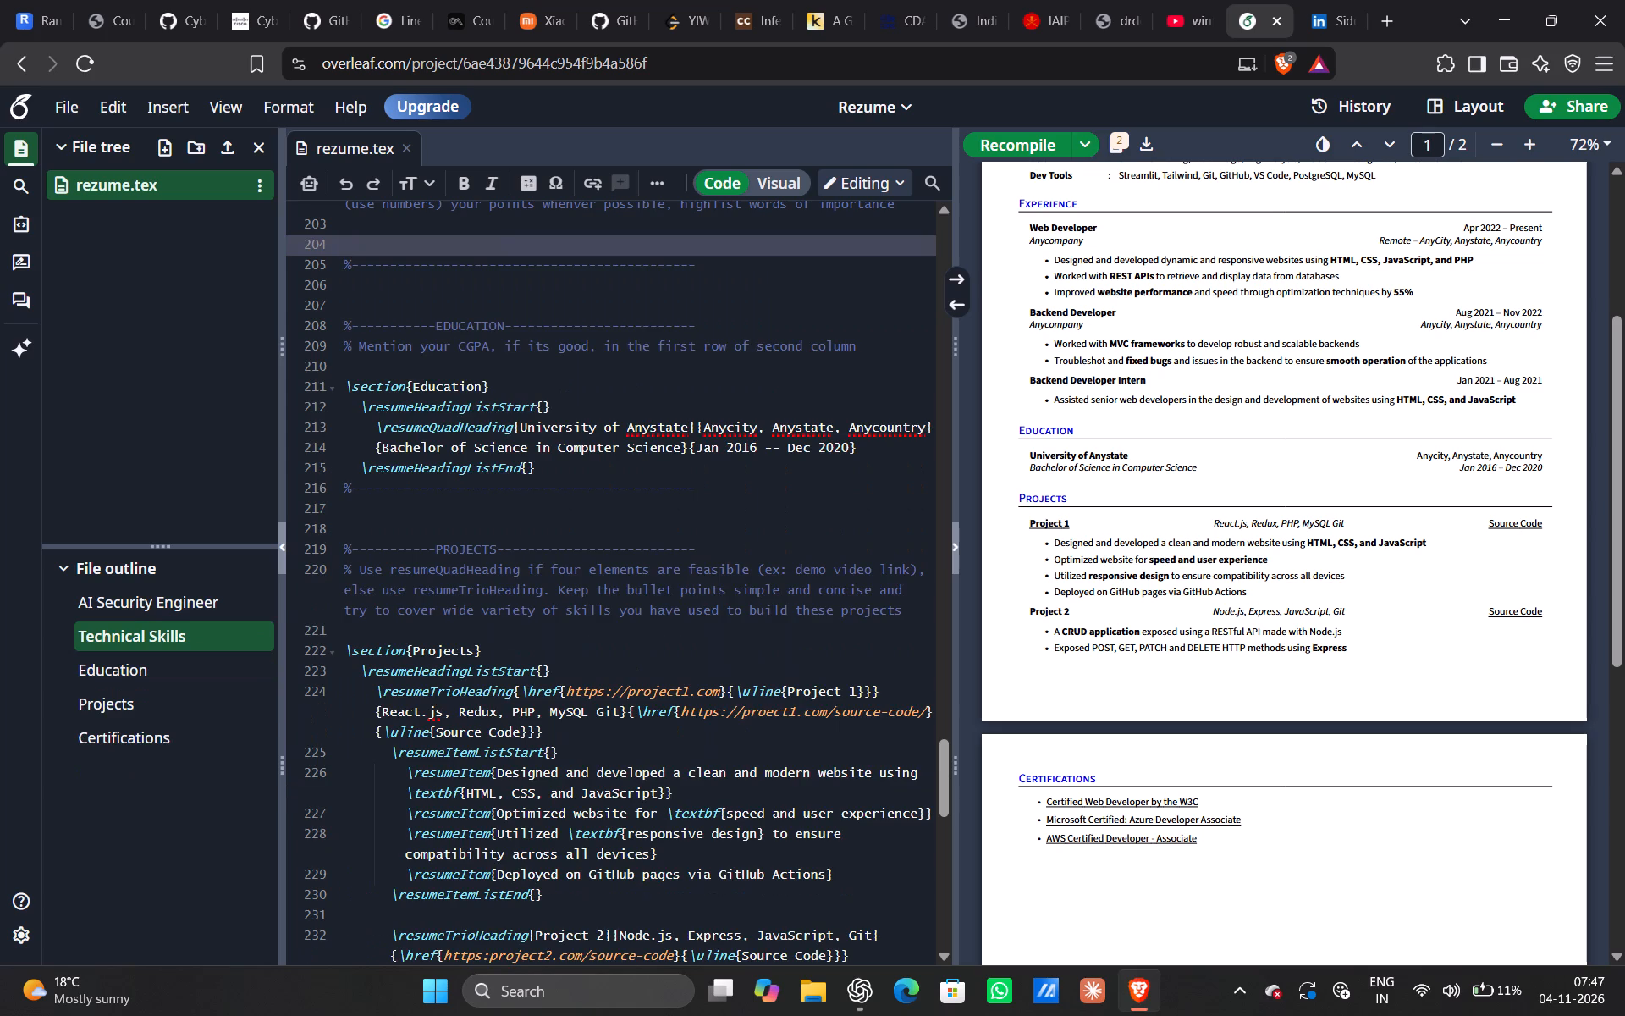
key("ctrl+v")
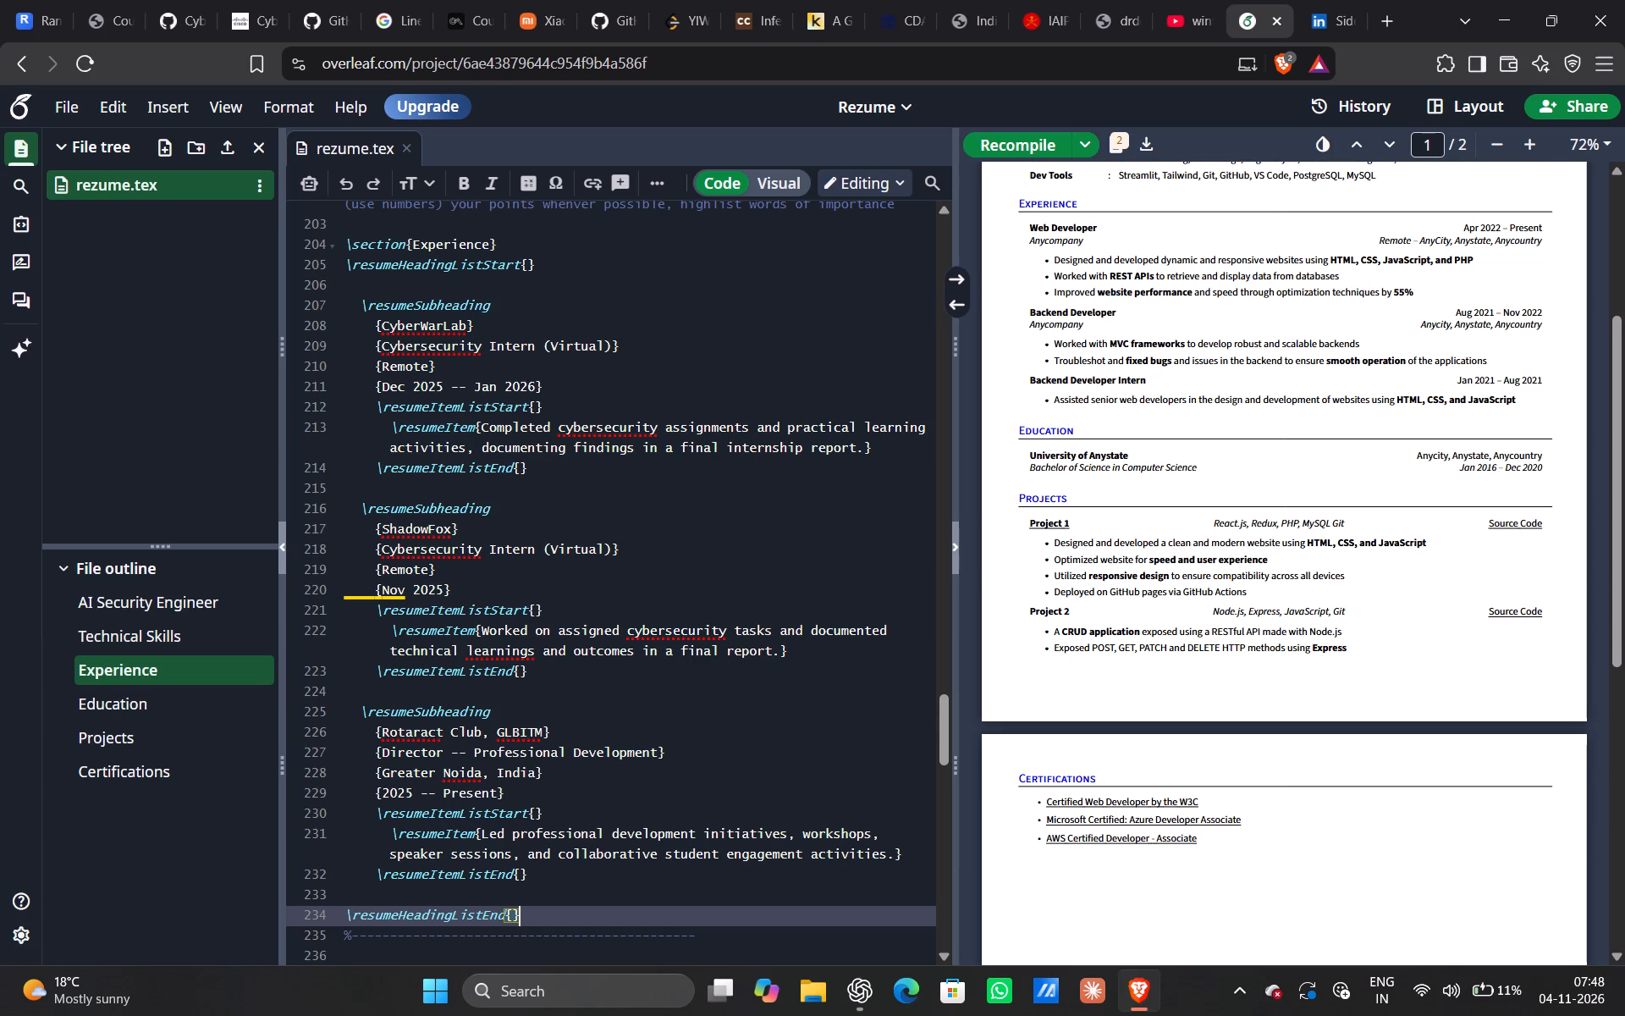
Accept the spelled-out month suggestions, making the dates December 2025 -- January 2026 for CyberWarLab and November 2025 for ShadowFox.
left_click(383, 394)
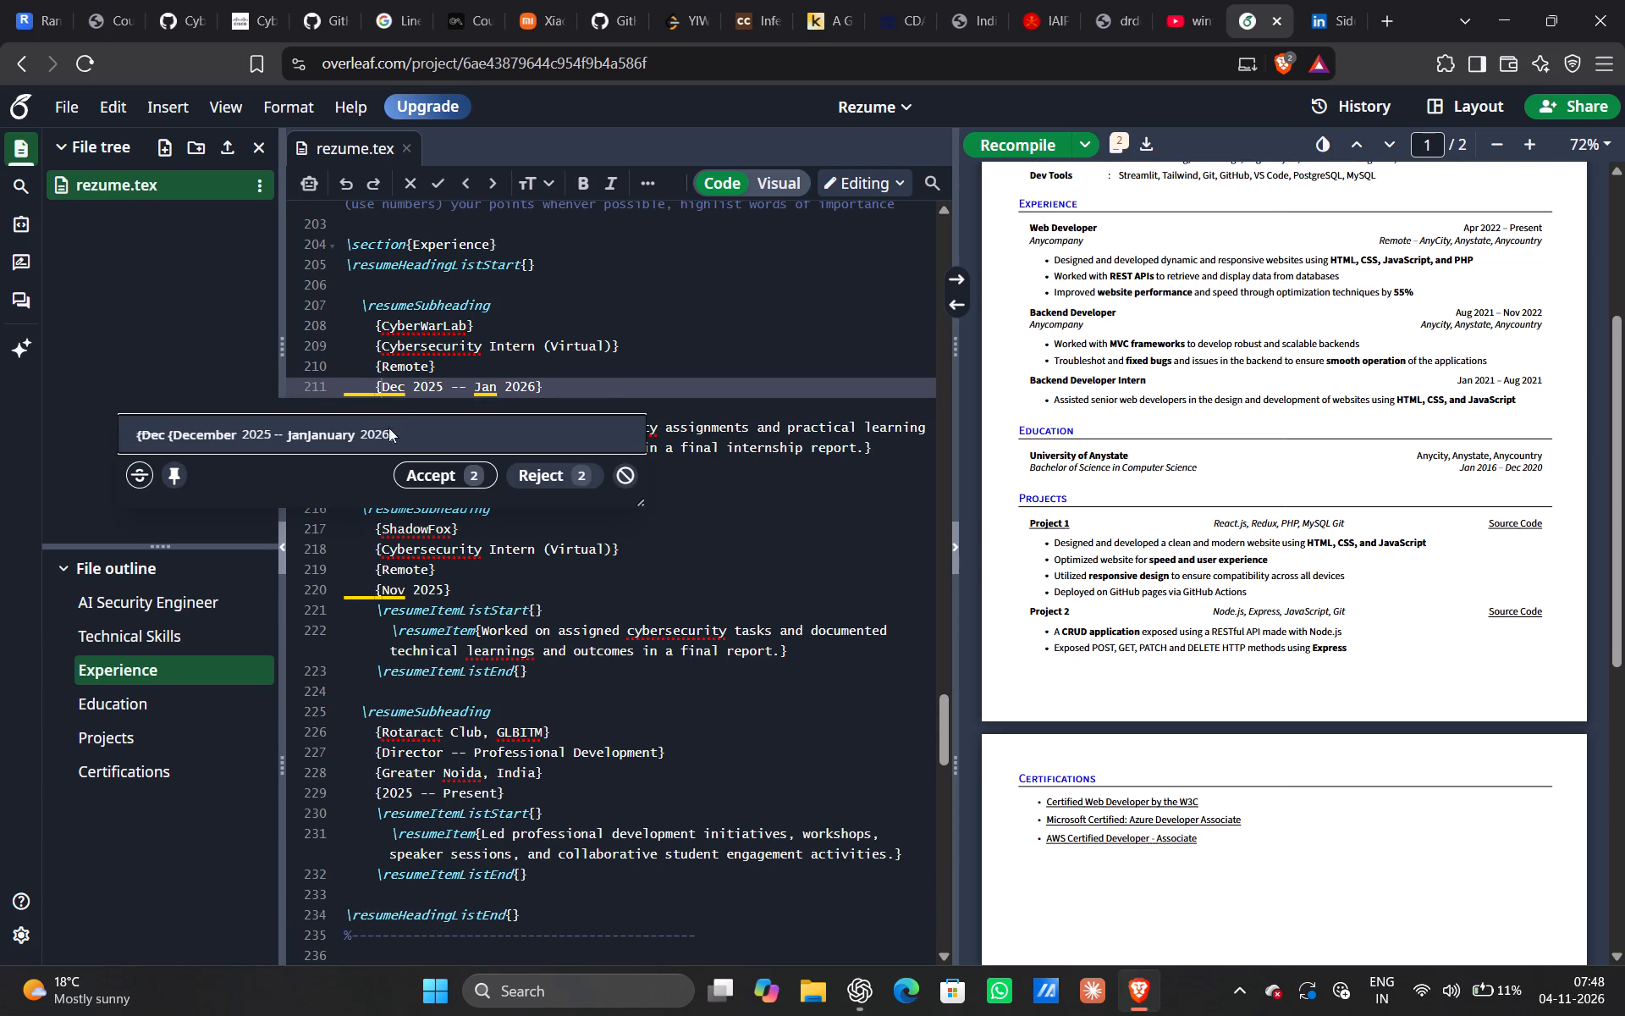
left_click(378, 441)
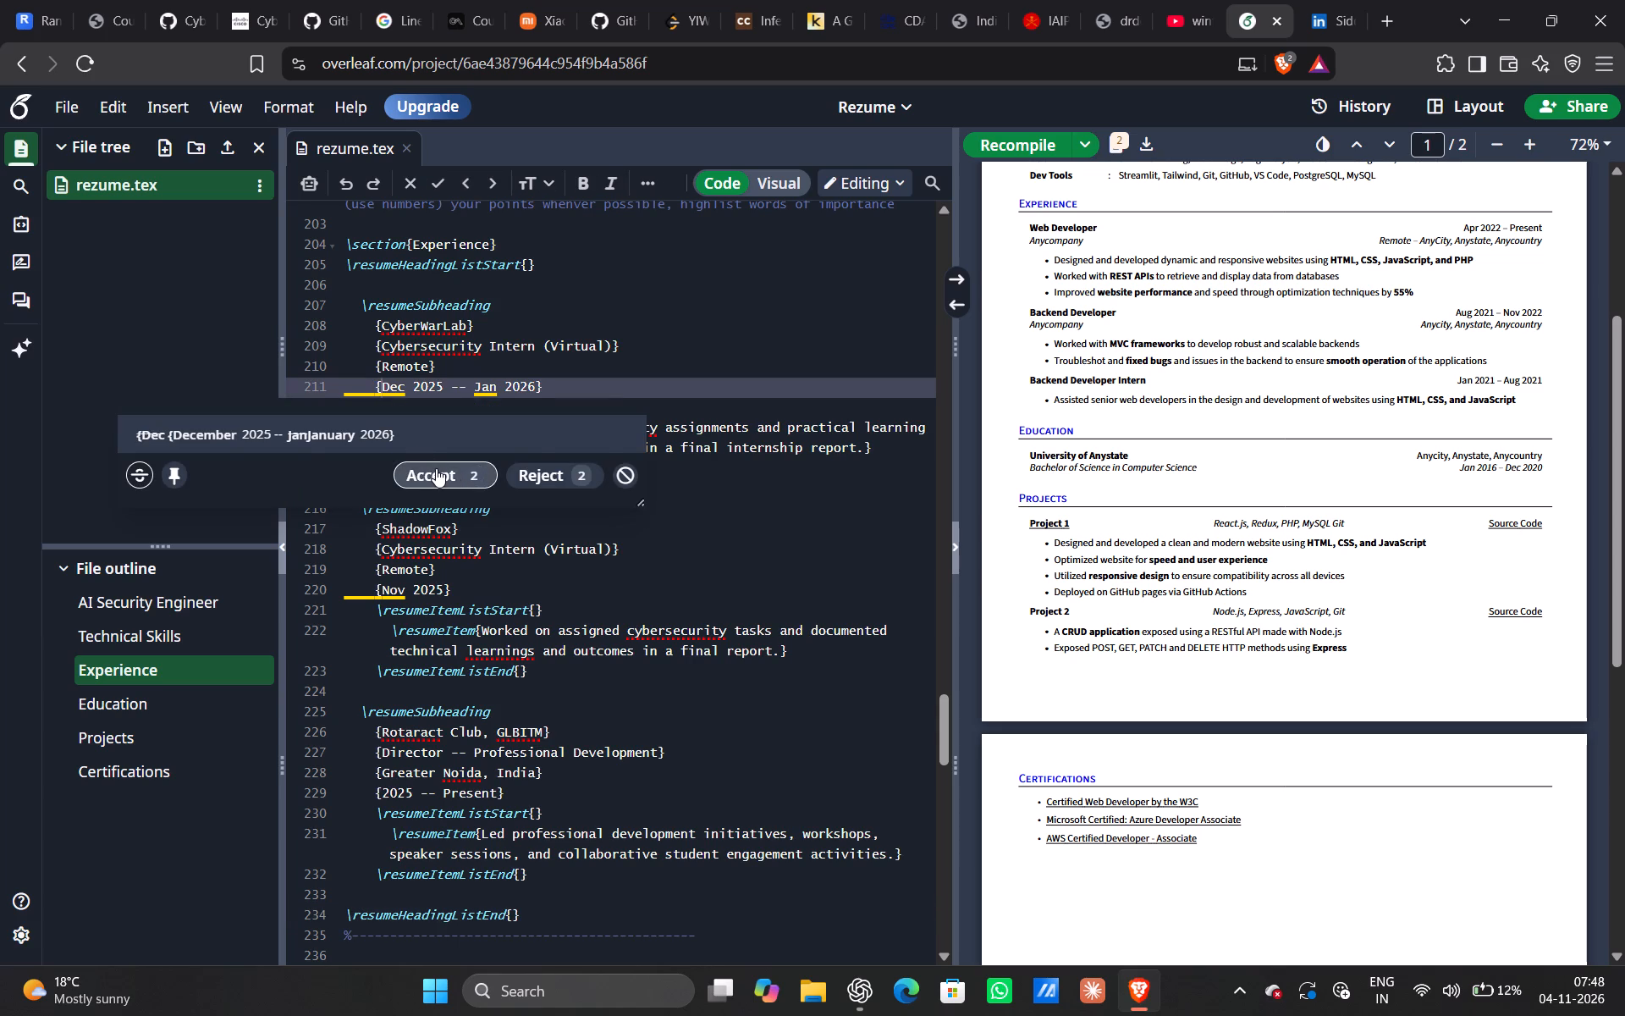
left_click(436, 468)
left_click(387, 594)
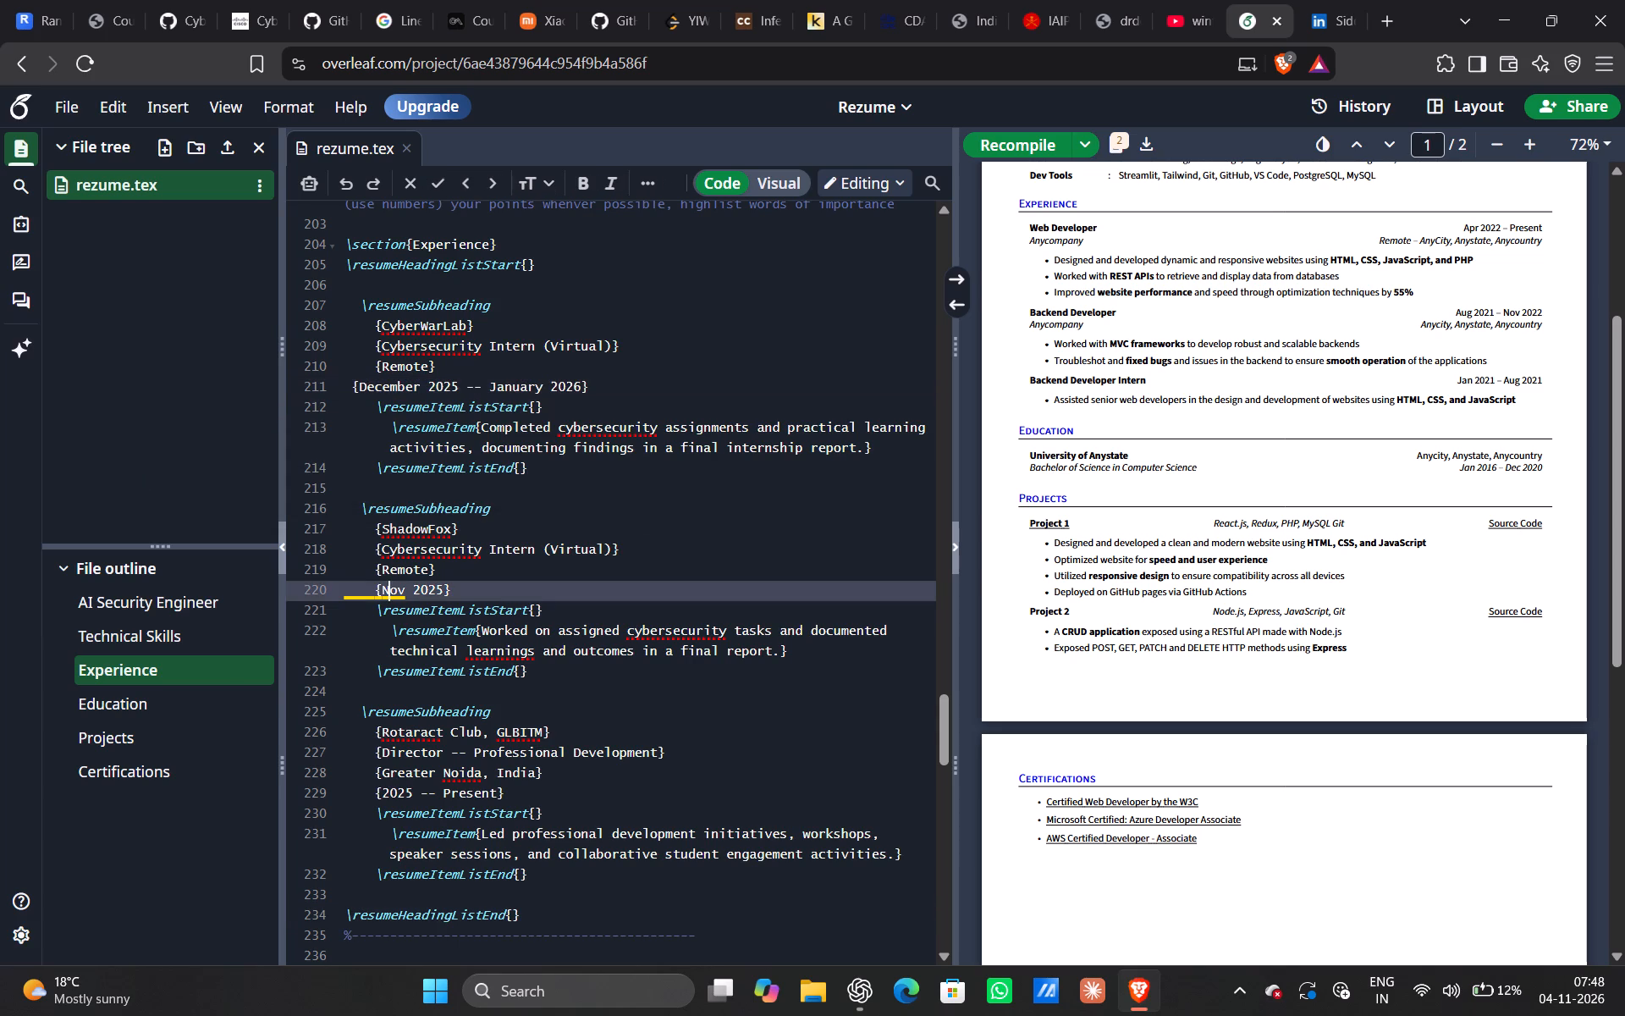
left_click(484, 679)
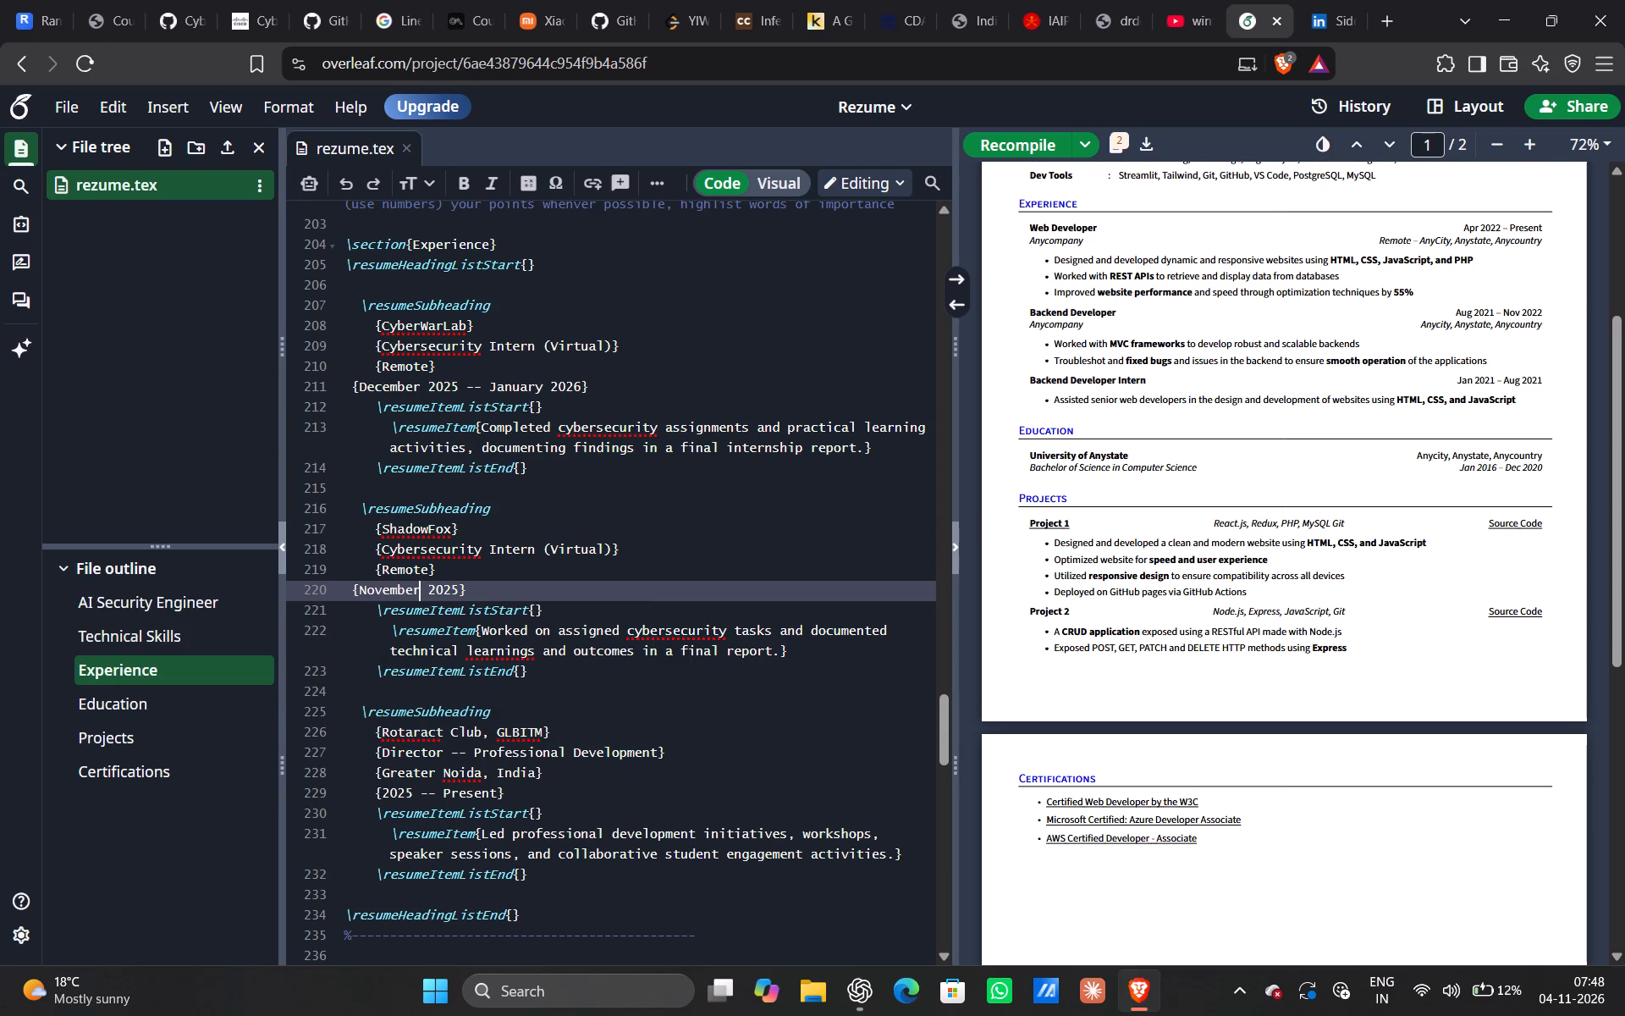
Indent the ShadowFox {November 2025} line to align with the {Remote} line above it.
left_click(348, 587)
key("space")
key("space")
key("space")
key("BackSpace")
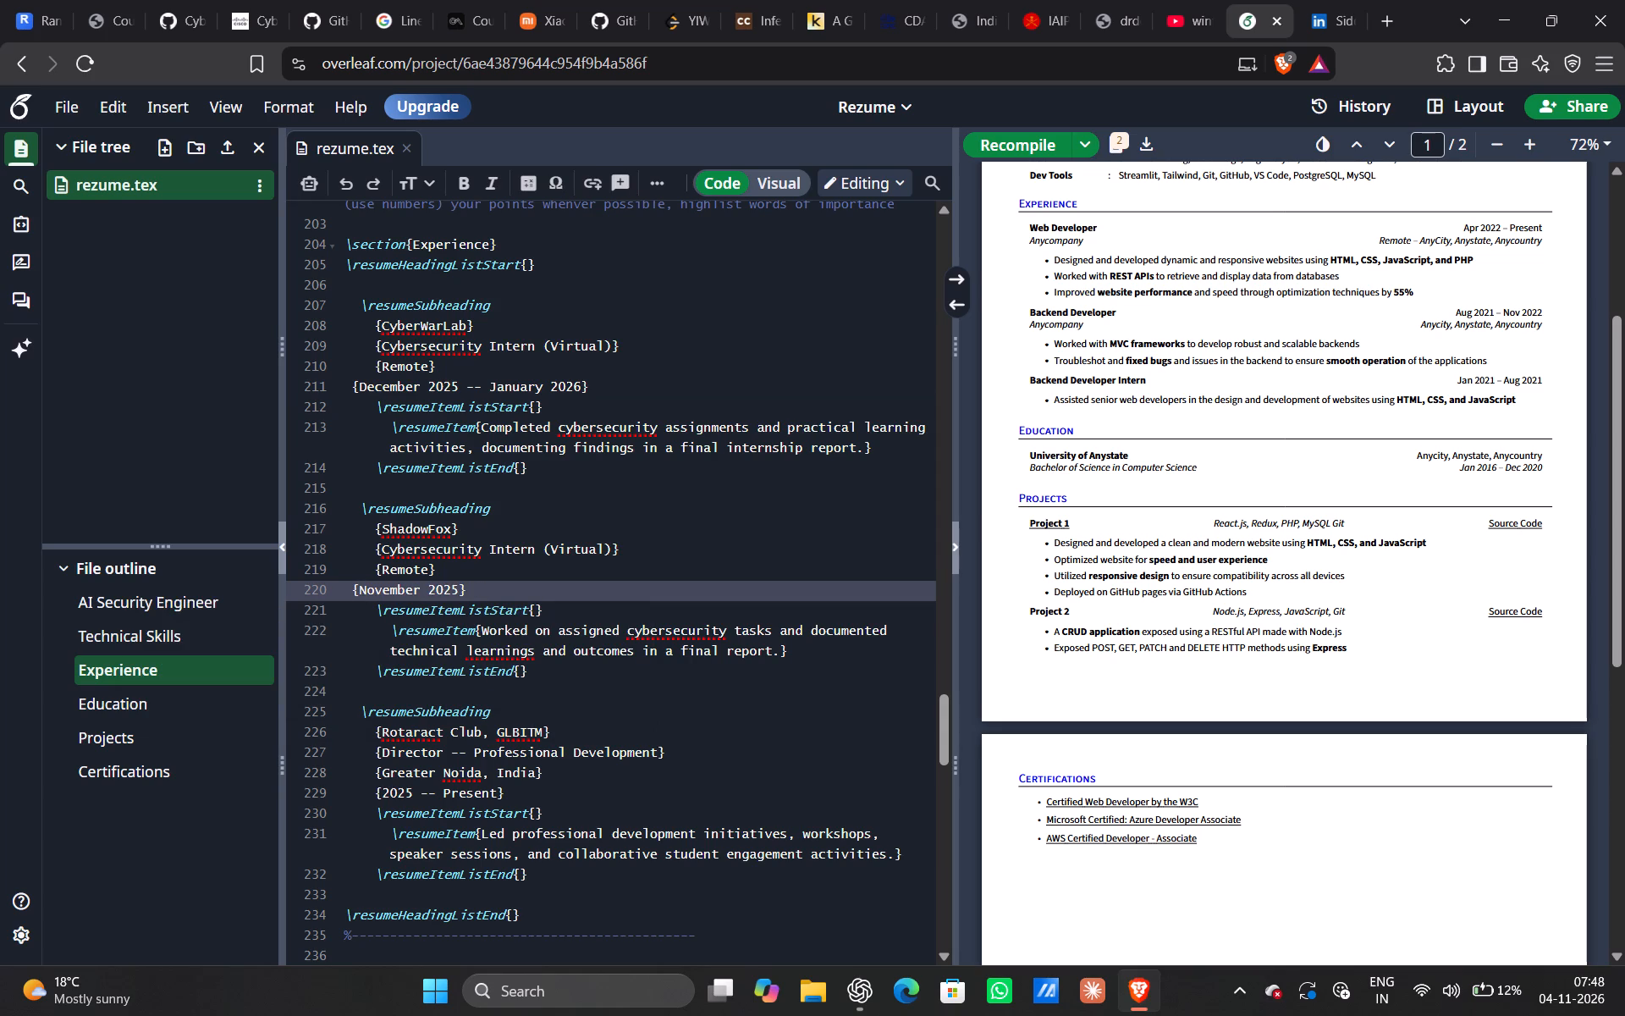
key("space")
key("space")
key("space")
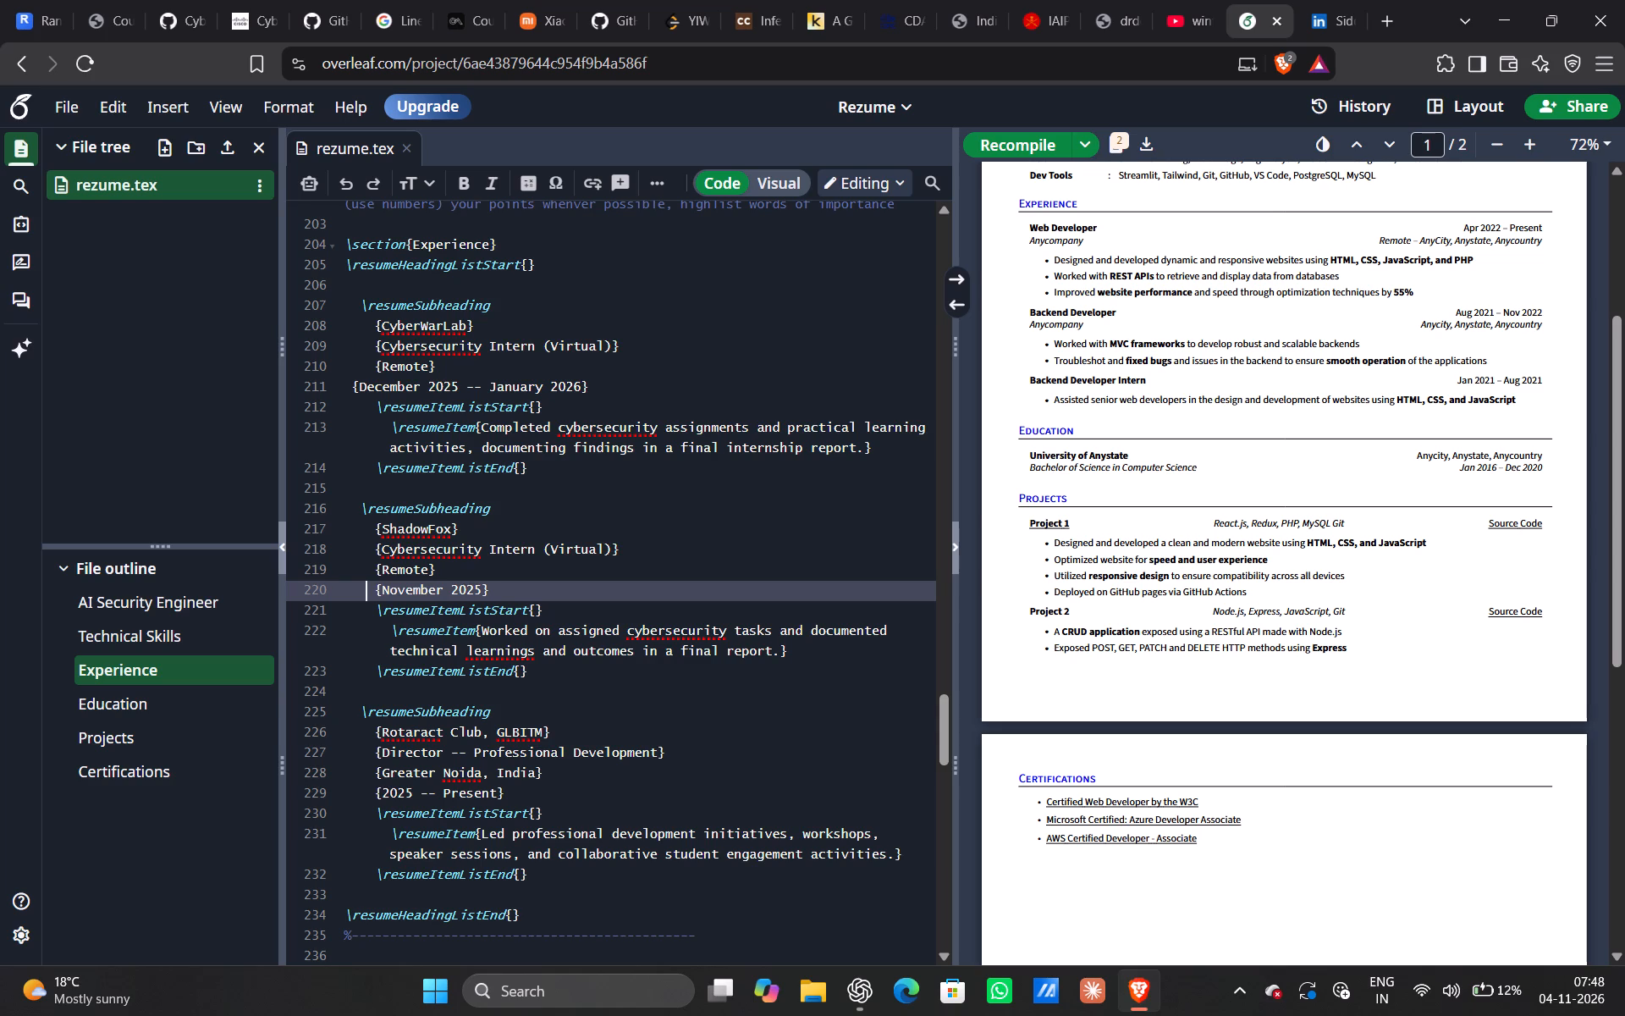
Replace the word "cybersecurity" with "CTF" in the CyberWarLab bullet about completed assignments.
left_click(661, 428)
key("BackSpace")
key("BackSpace")
key("BackSpace")
key("BackSpace")
key("BackSpace")
key("BackSpace")
key("BackSpace")
key("BackSpace")
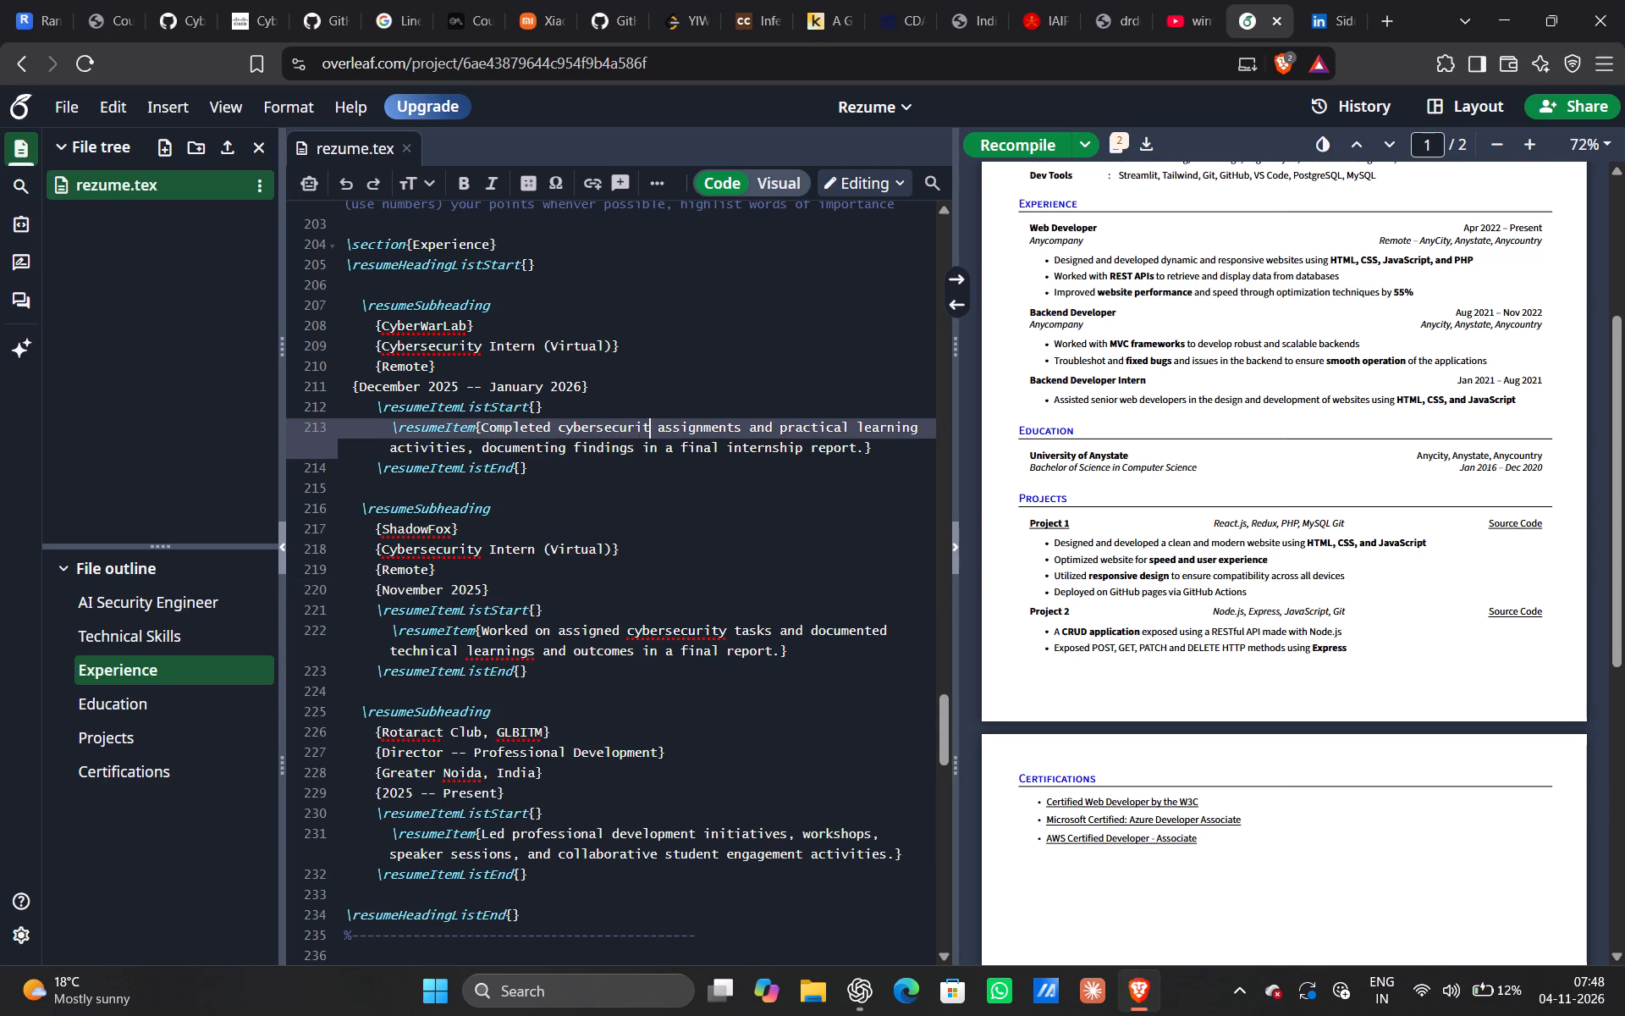
key("BackSpace")
key("BackSpace")
key("BackSpace")
key("BackSpace")
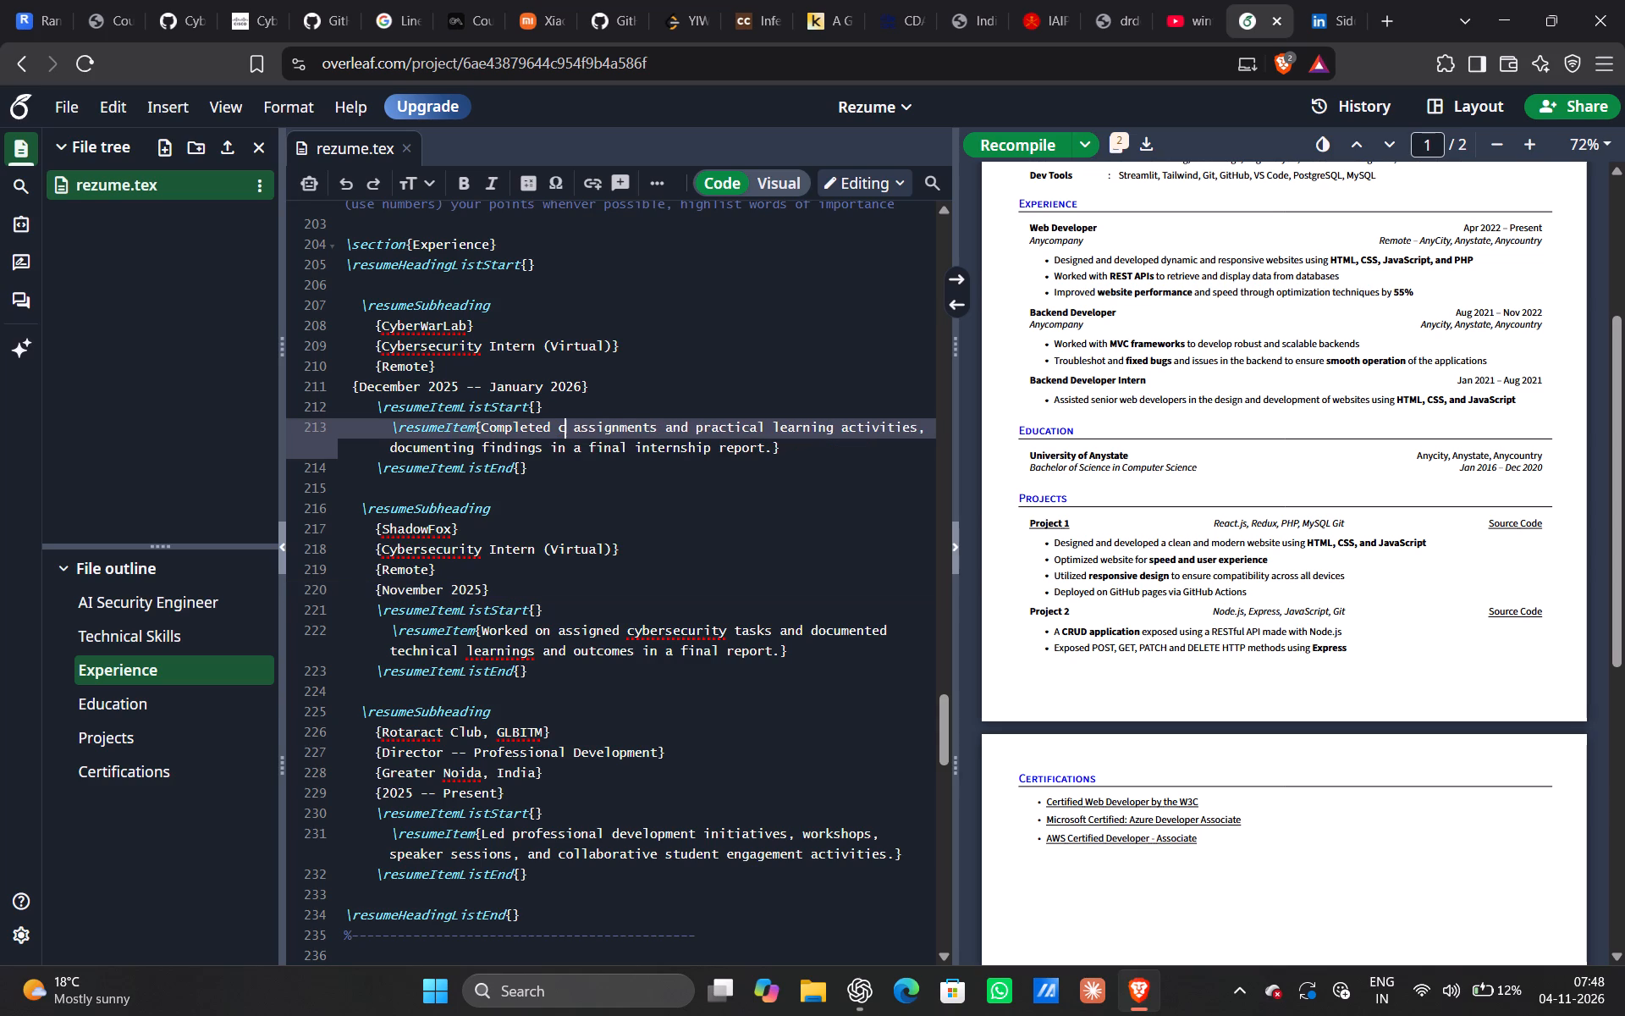
key("BackSpace")
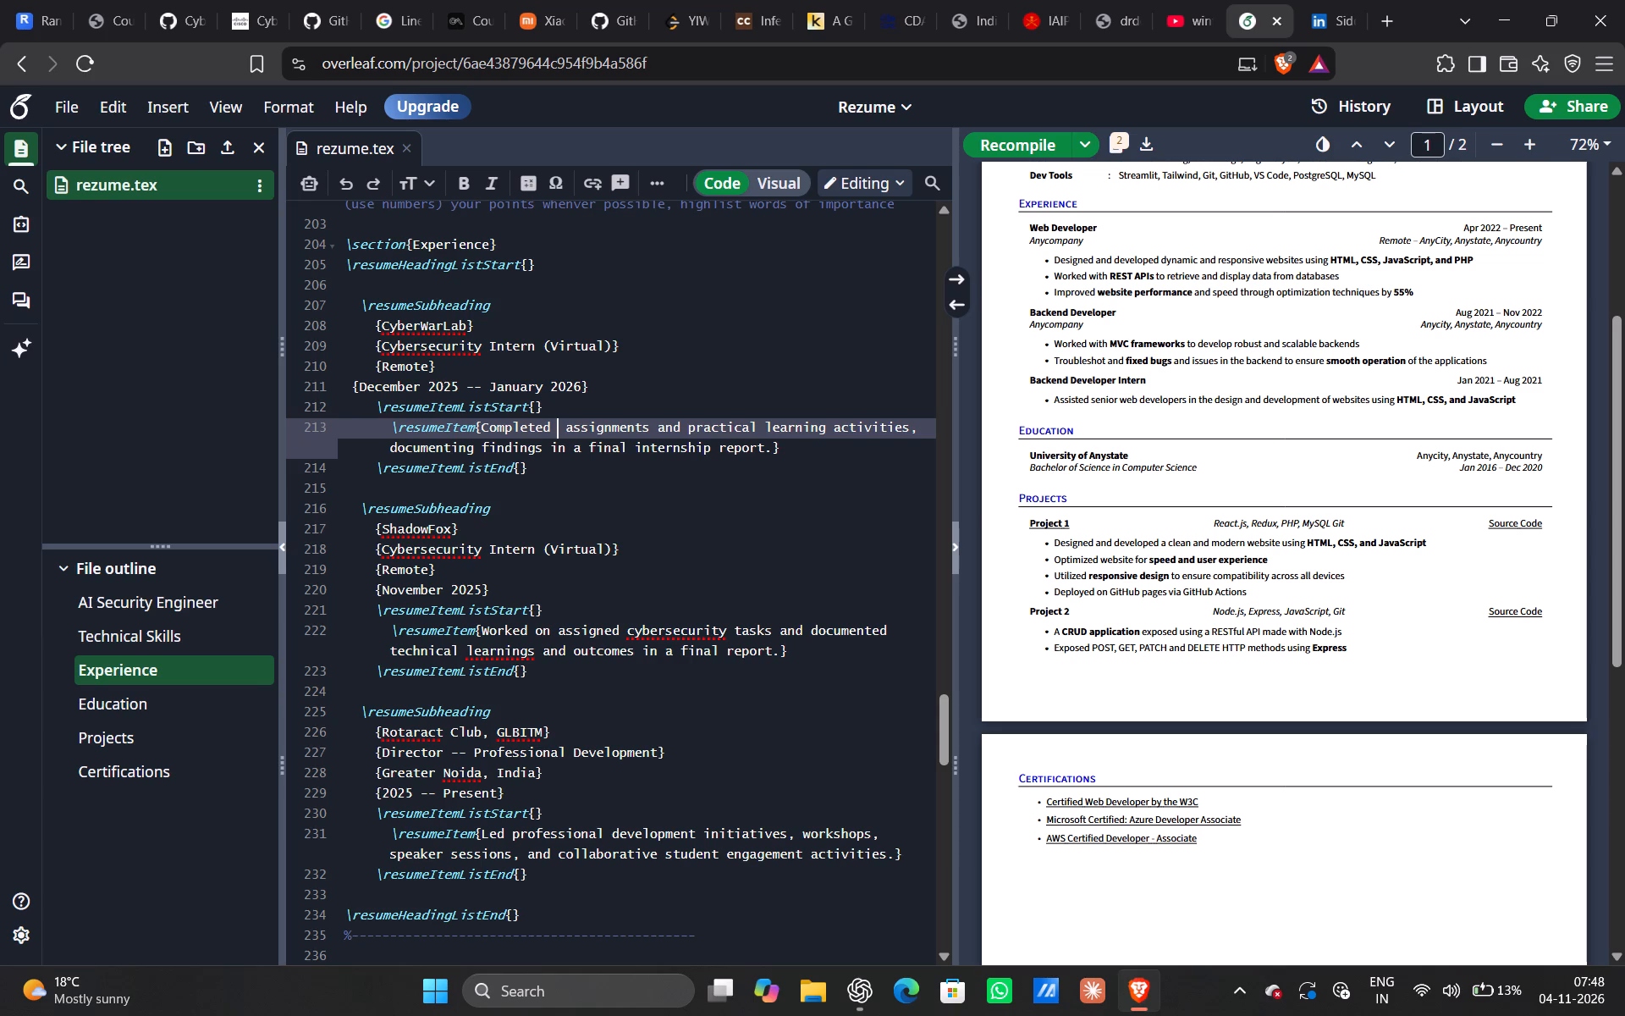
type("CTF")
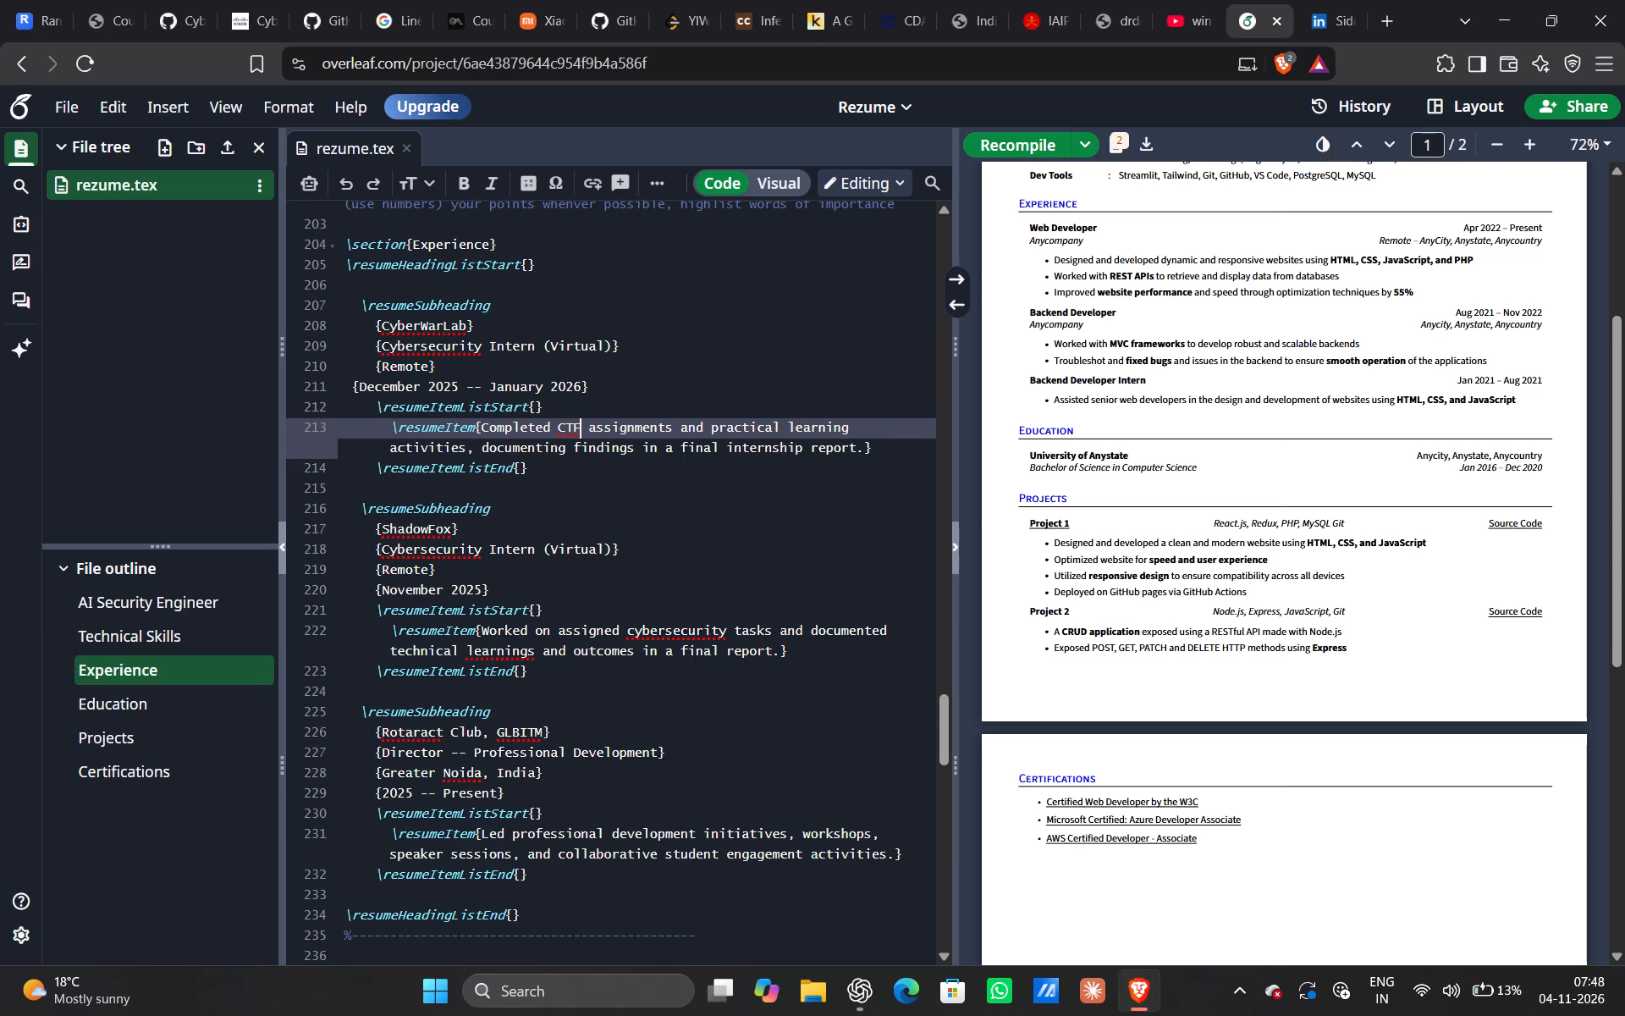
In the CyberWarLab bullet, capitalise "Internship" and add "and workflow" after "documenting findings".
left_click(734, 451)
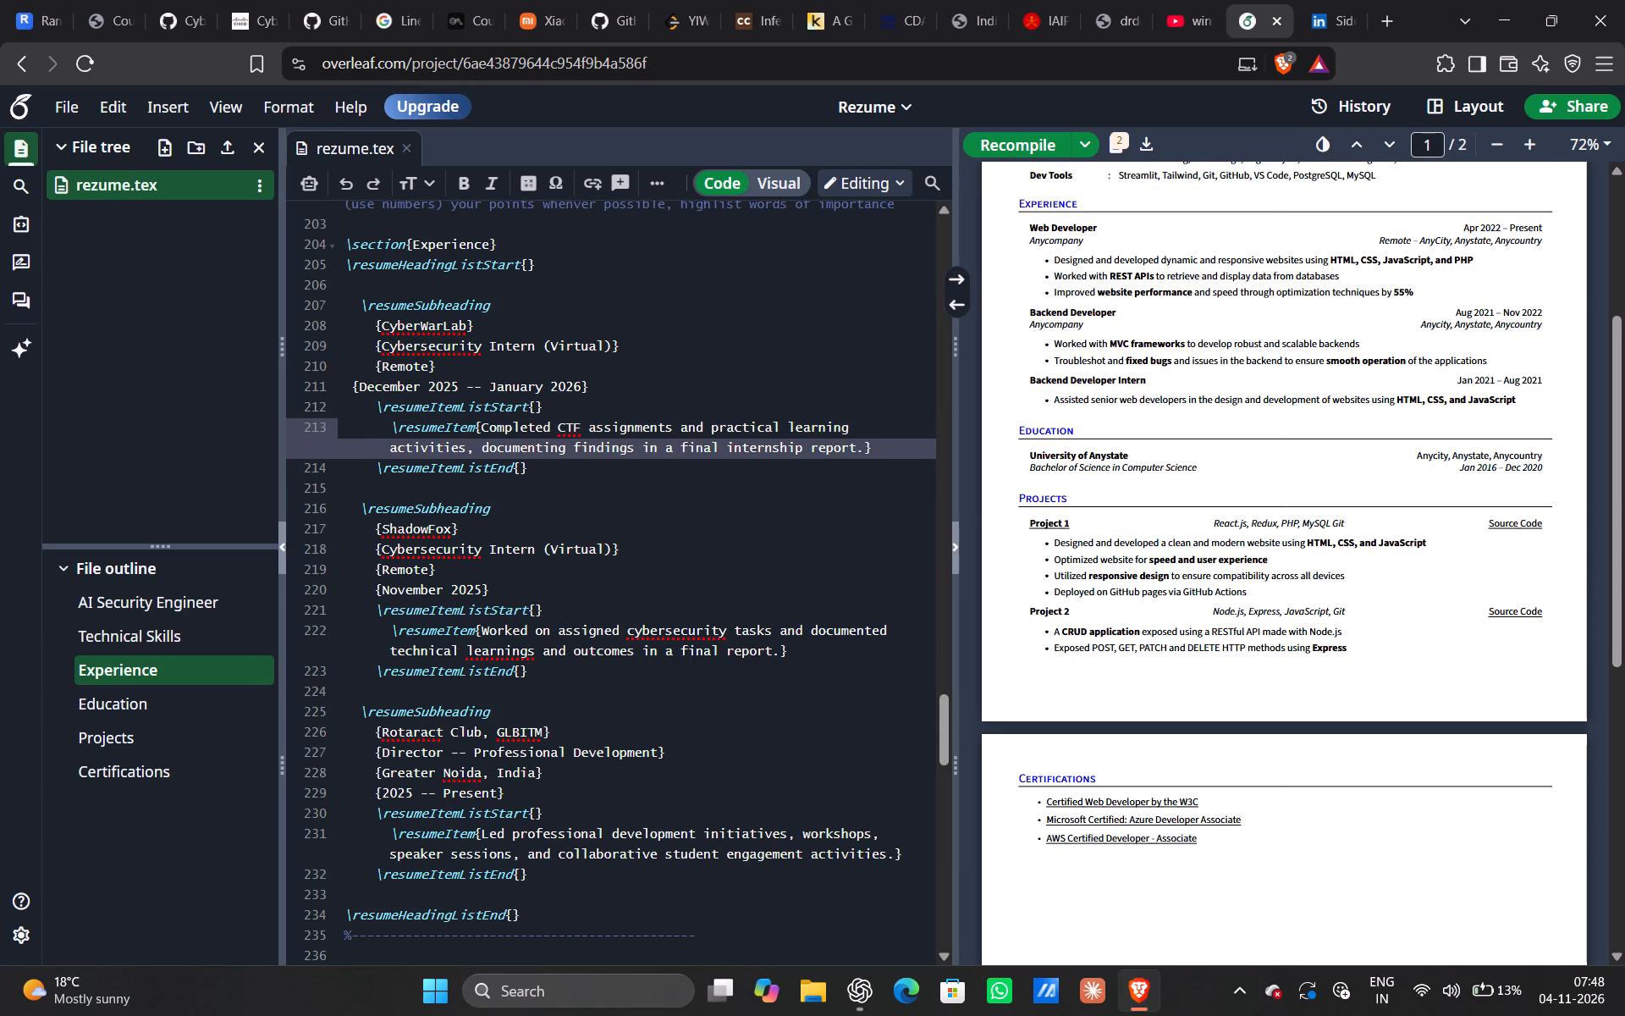
key("BackSpace")
key("i")
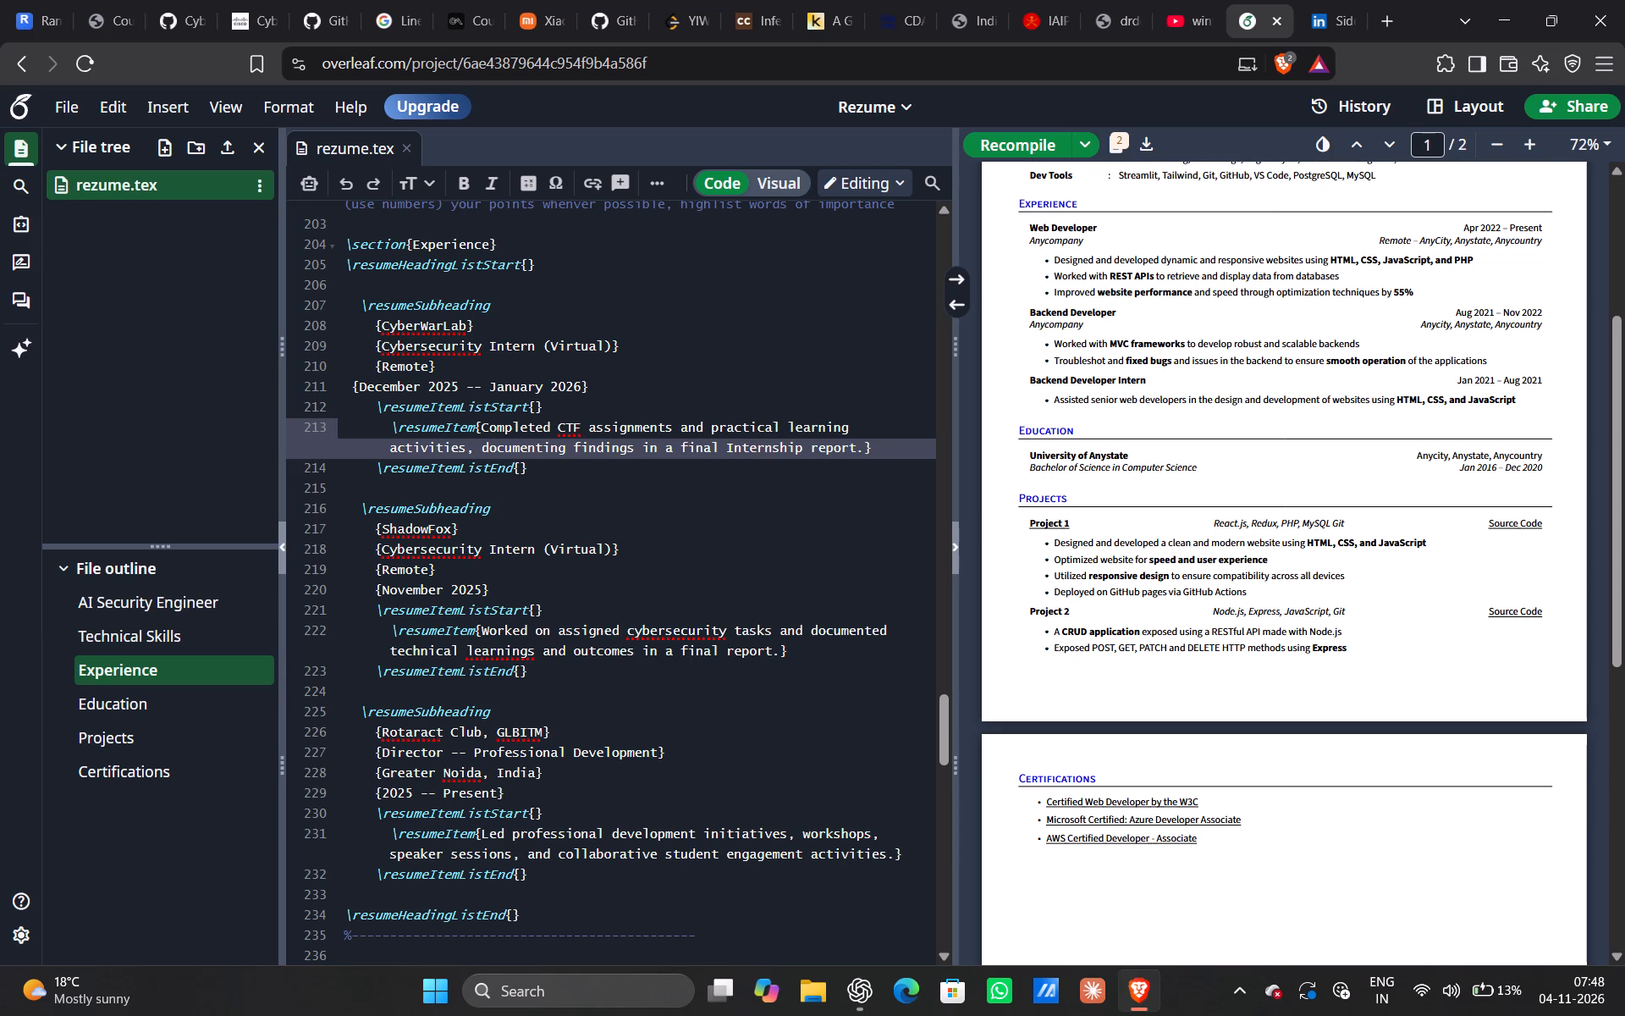
left_click(634, 449)
key("space")
type("and workflow")
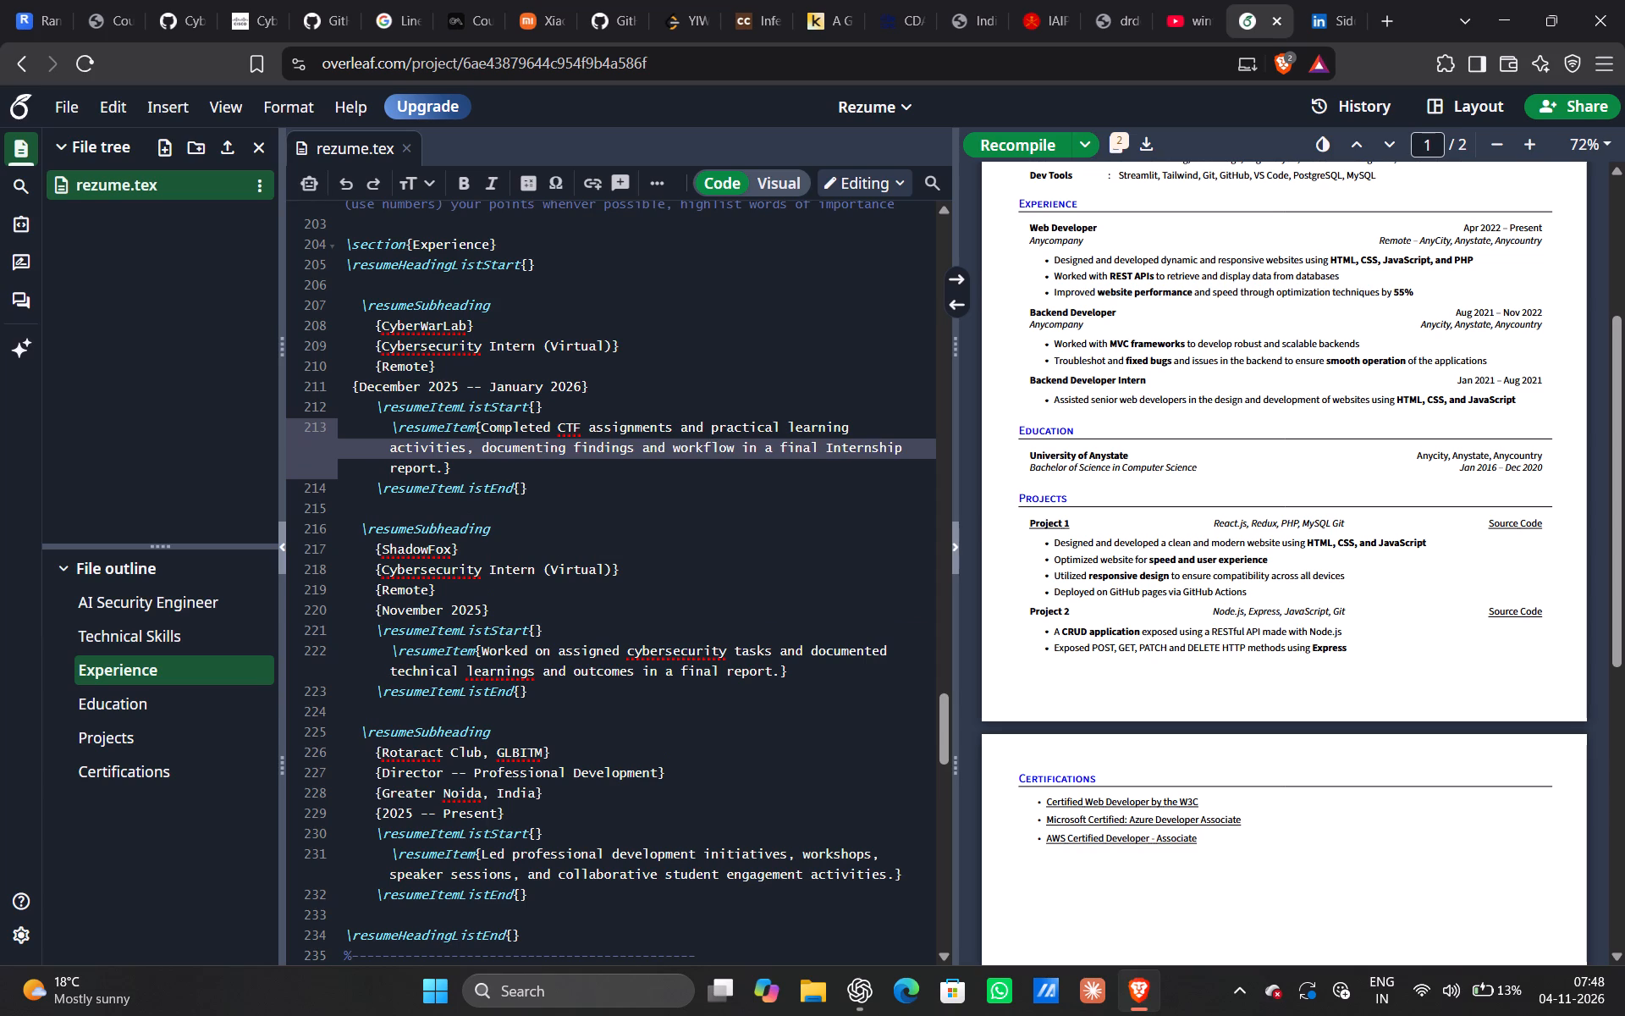
Replace the word "cybersecurity" with "VAPT" in the ShadowFox bullet about assigned tasks.
scroll(773, 504, "down", 1)
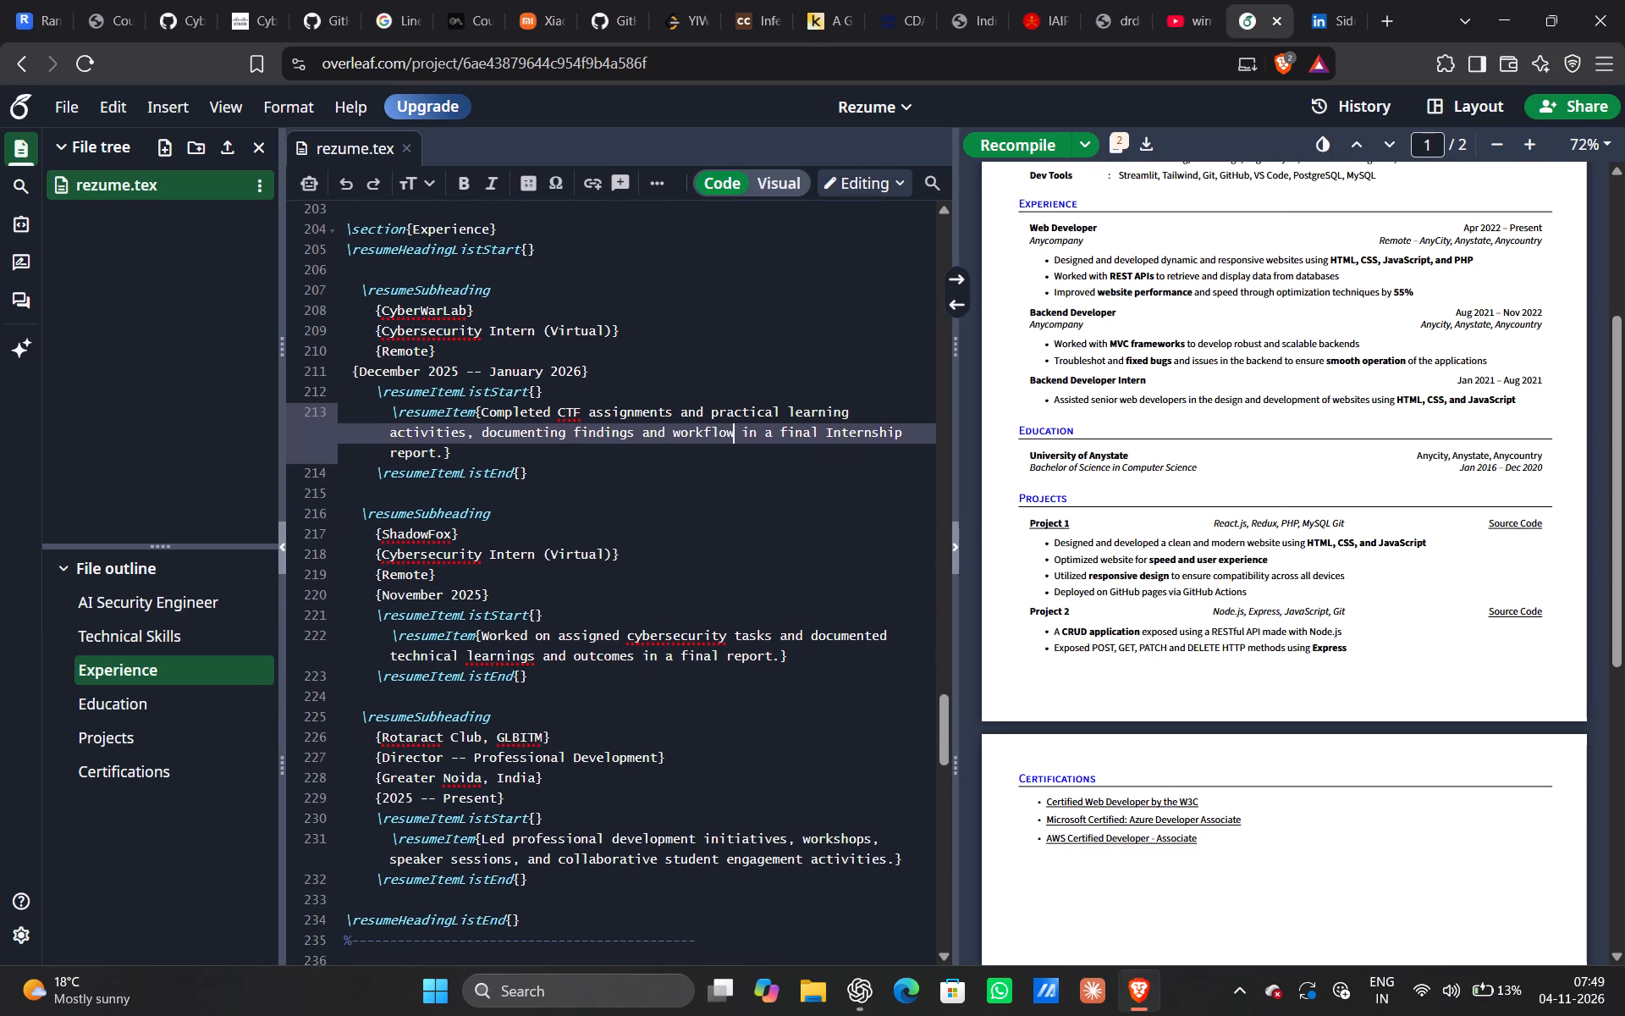
scroll(773, 504, "down", 2)
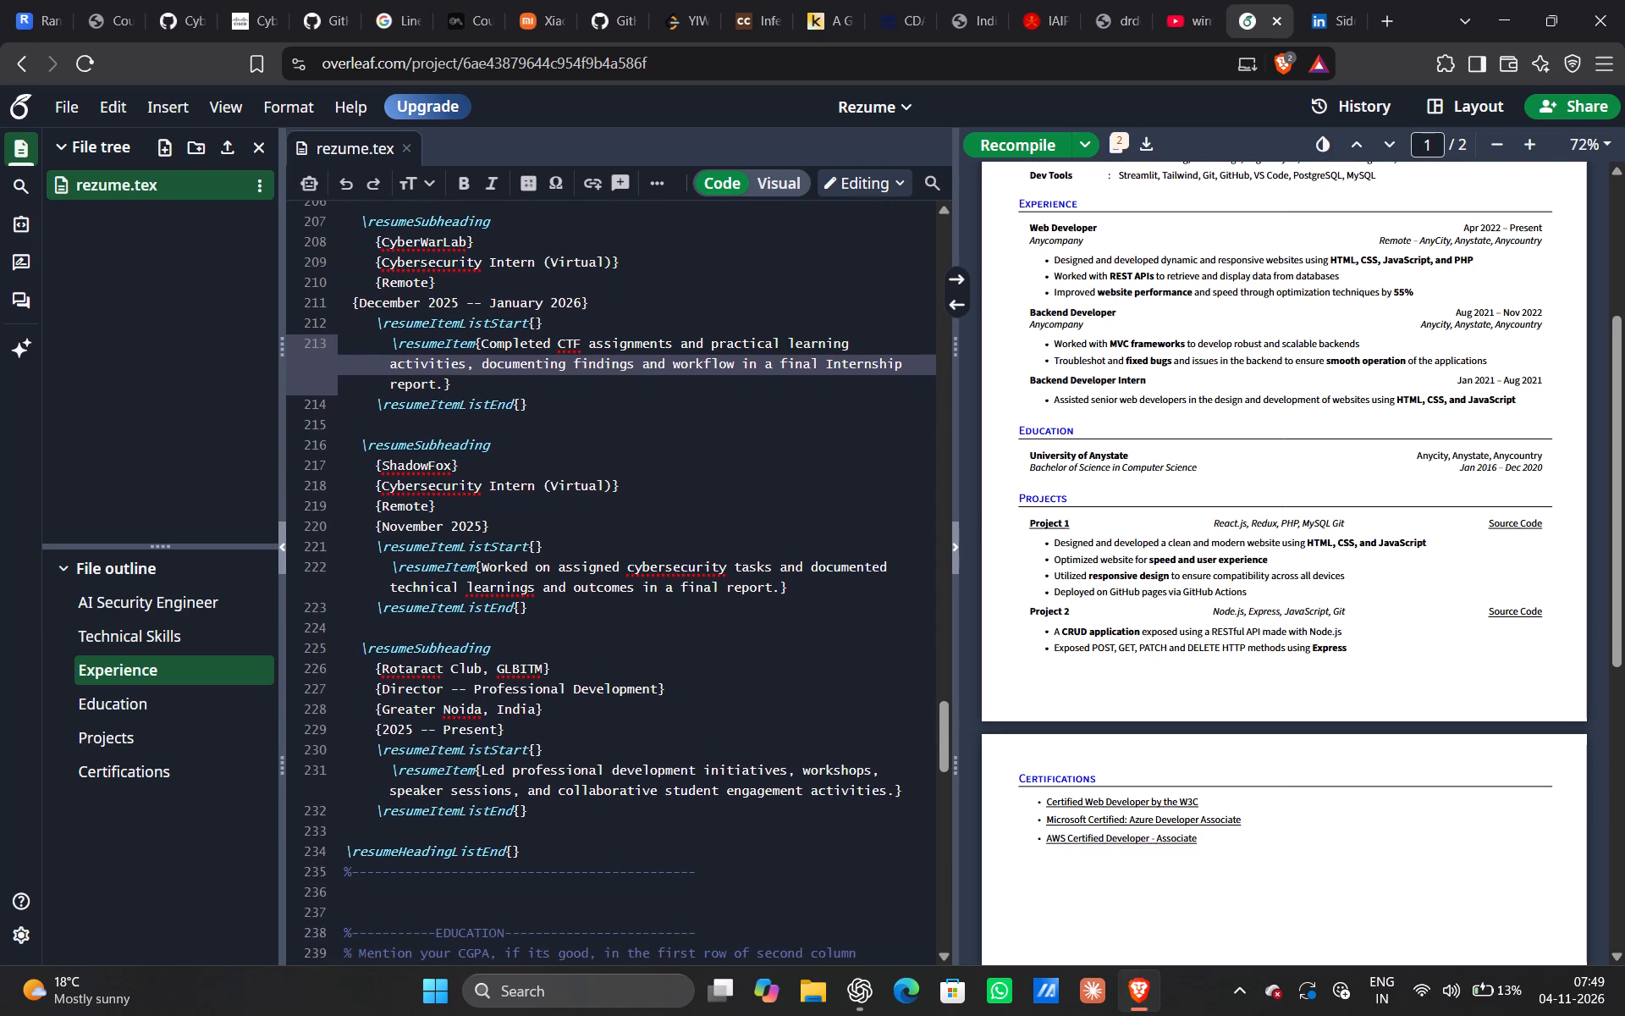
scroll(773, 504, "down", 2)
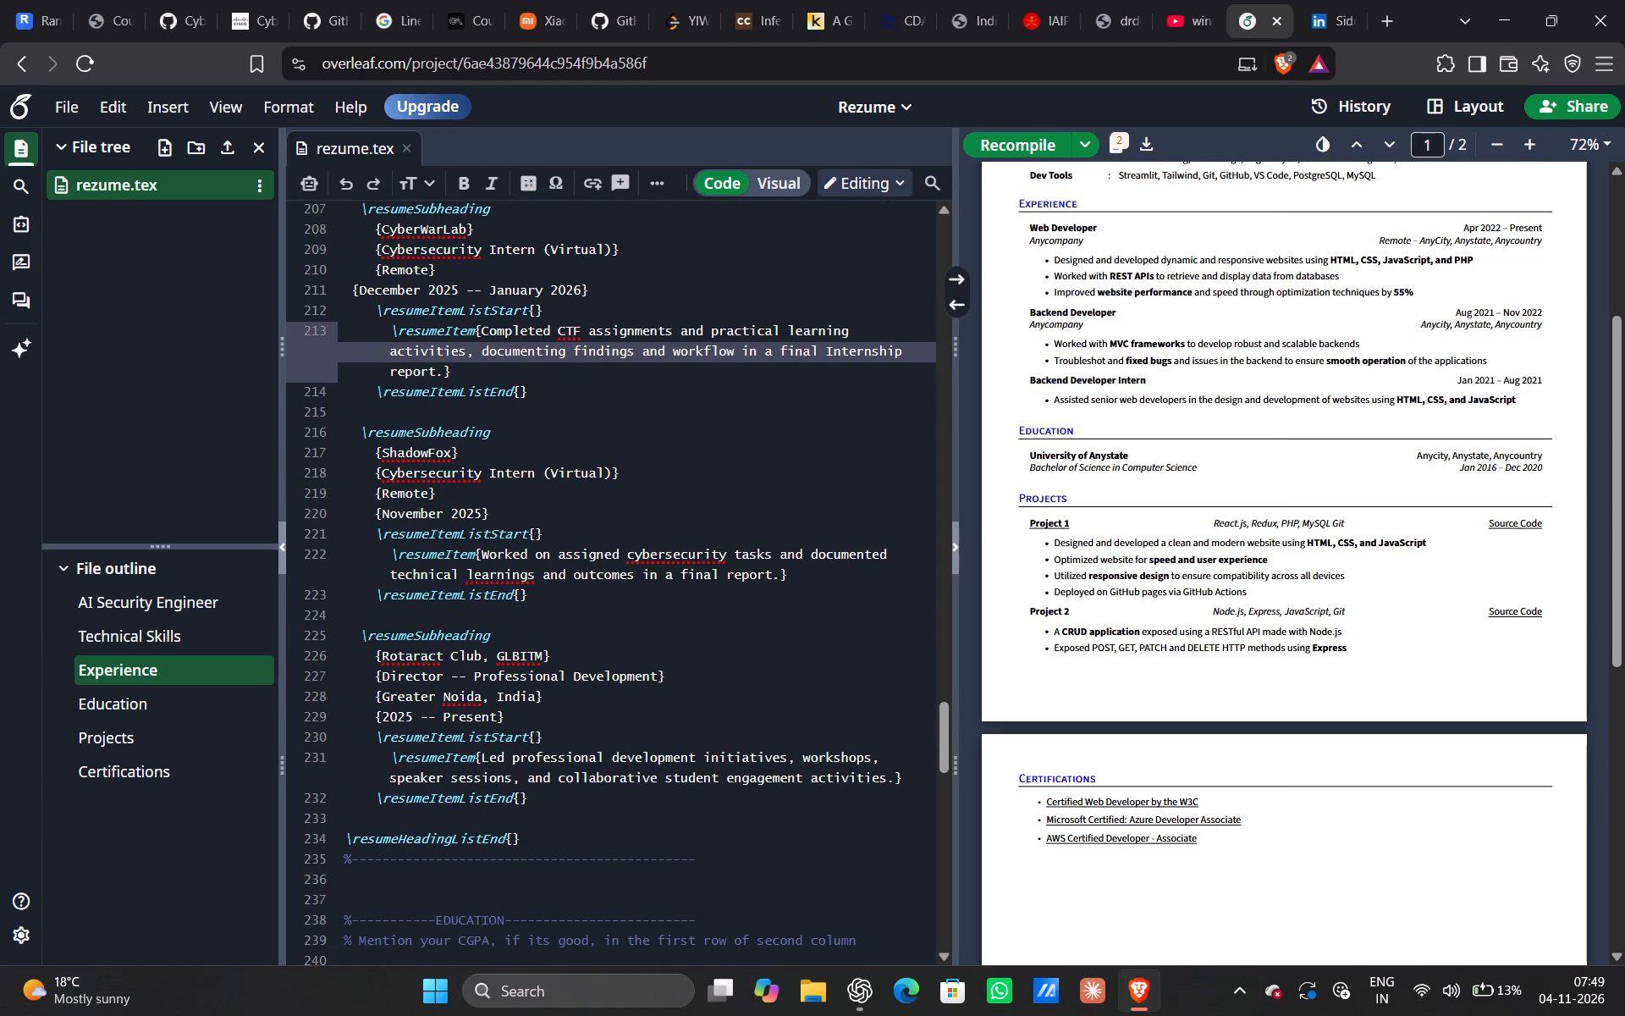
left_click(725, 555)
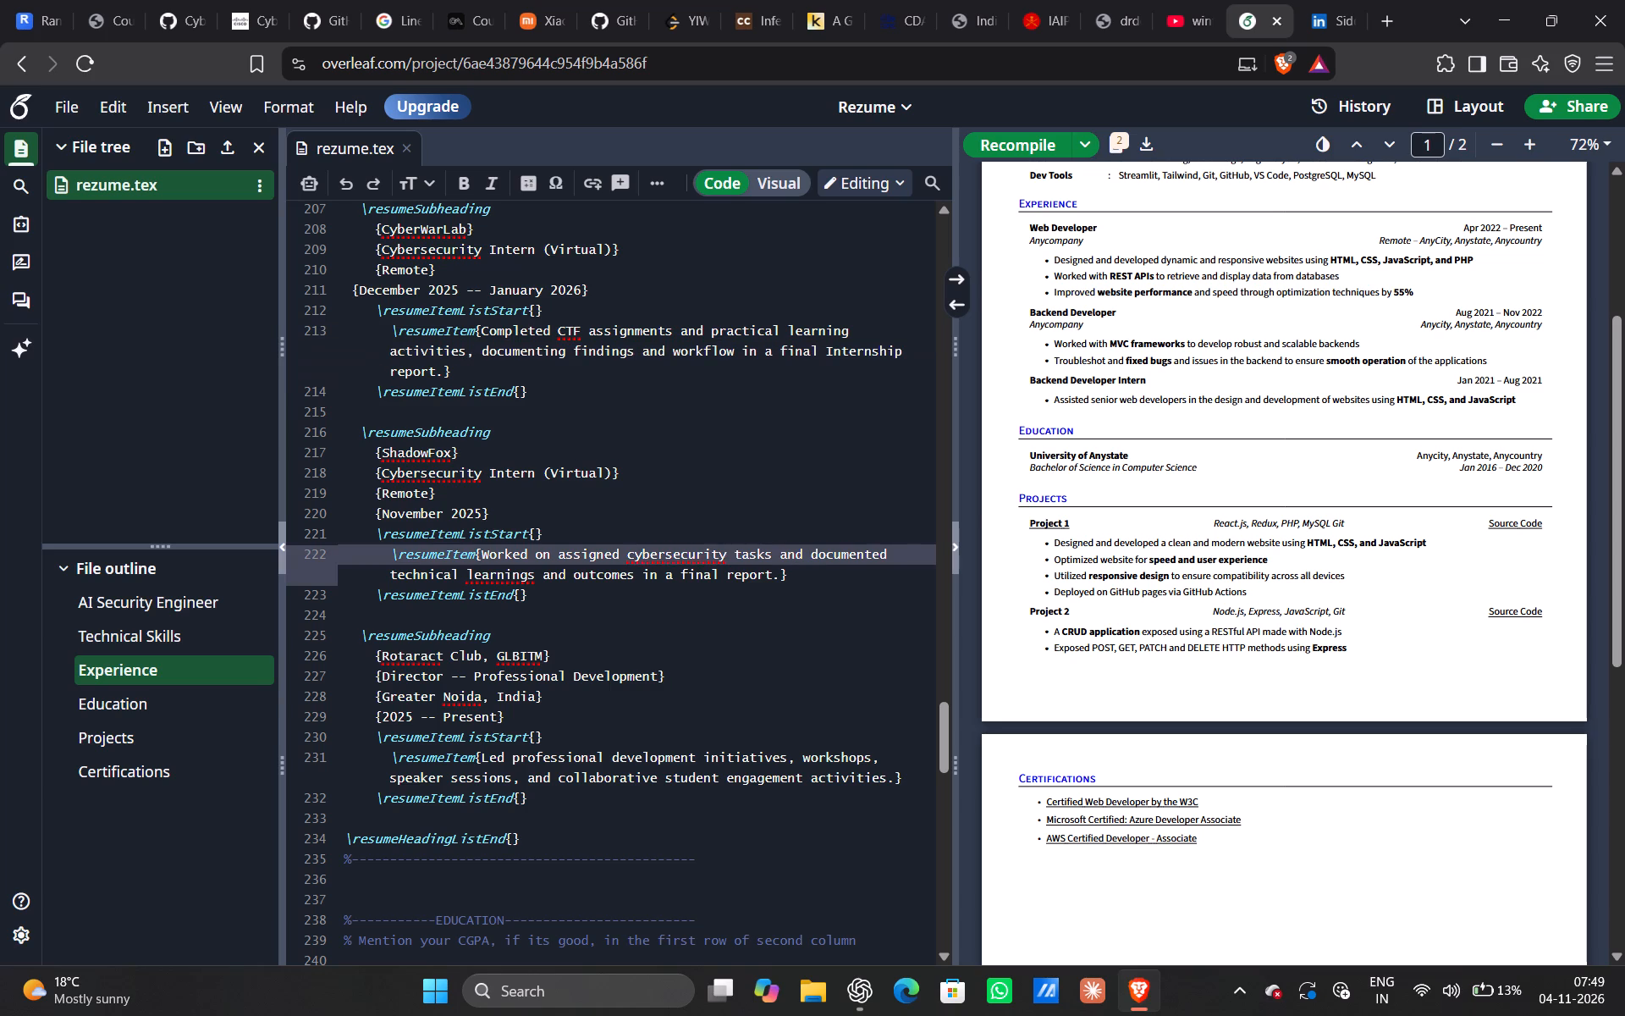
key("BackSpace")
key("BackSpace")
key("BackSpace")
key("BackSpace")
key("BackSpace")
key("BackSpace")
key("BackSpace")
key("BackSpace")
key("BackSpace")
key("BackSpace")
key("BackSpace")
key("BackSpace")
key("BackSpace")
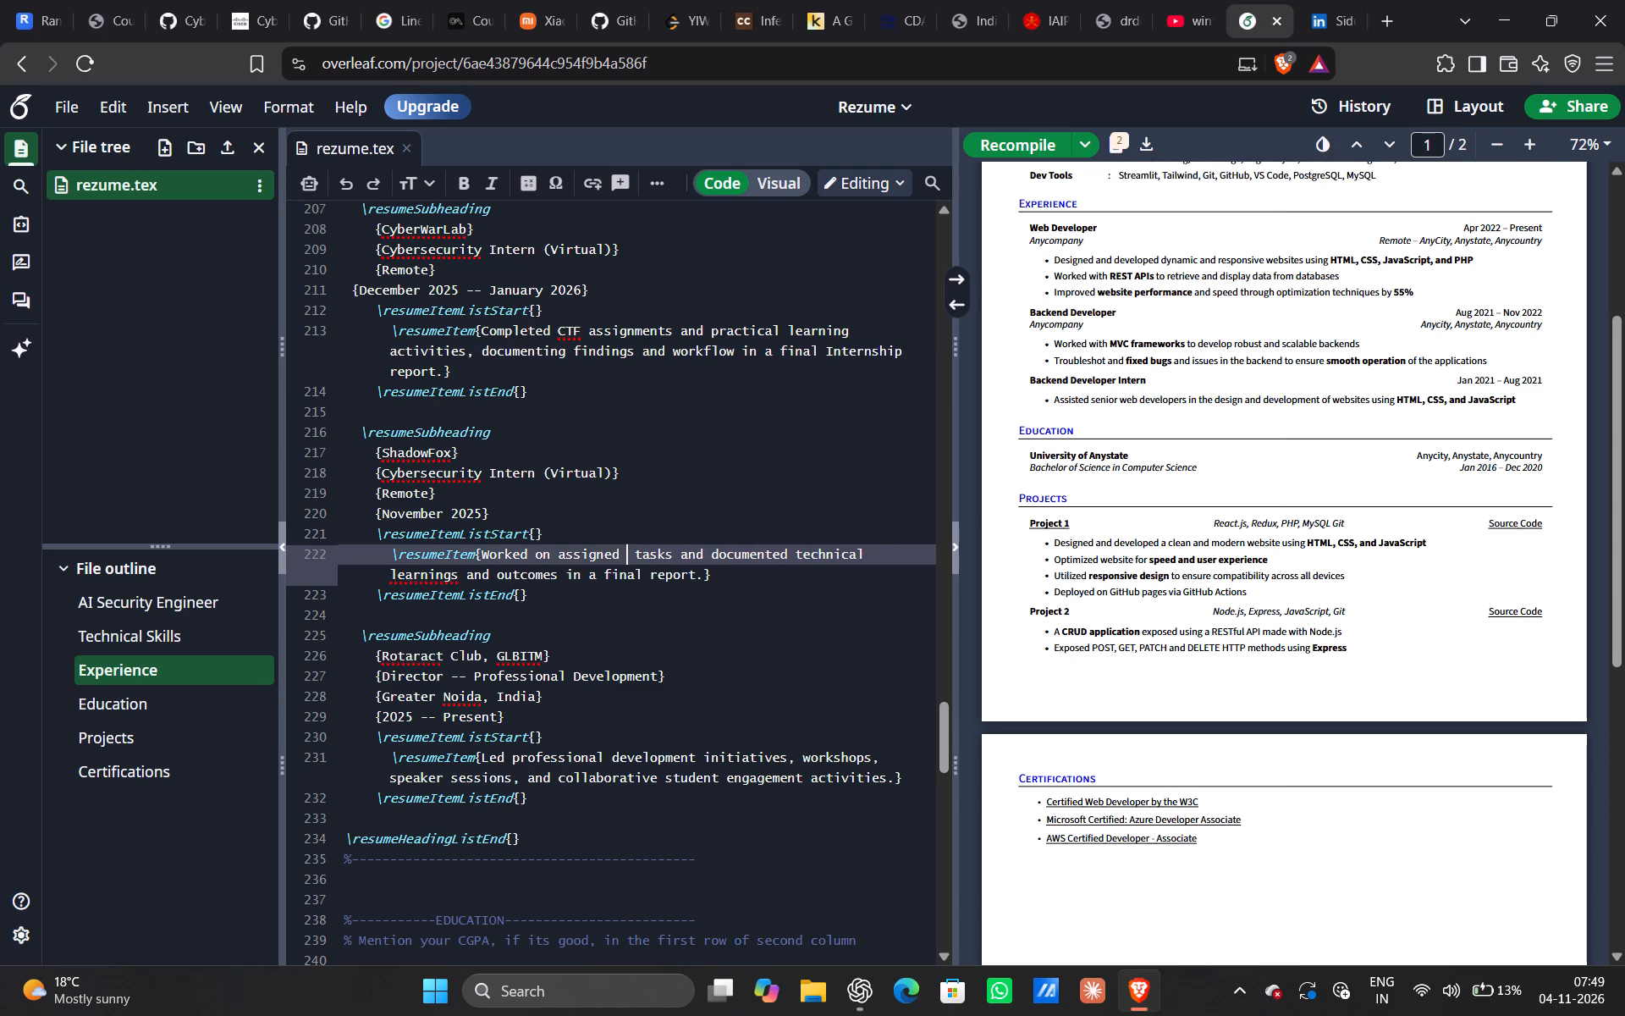
type("VAPP")
key("t")
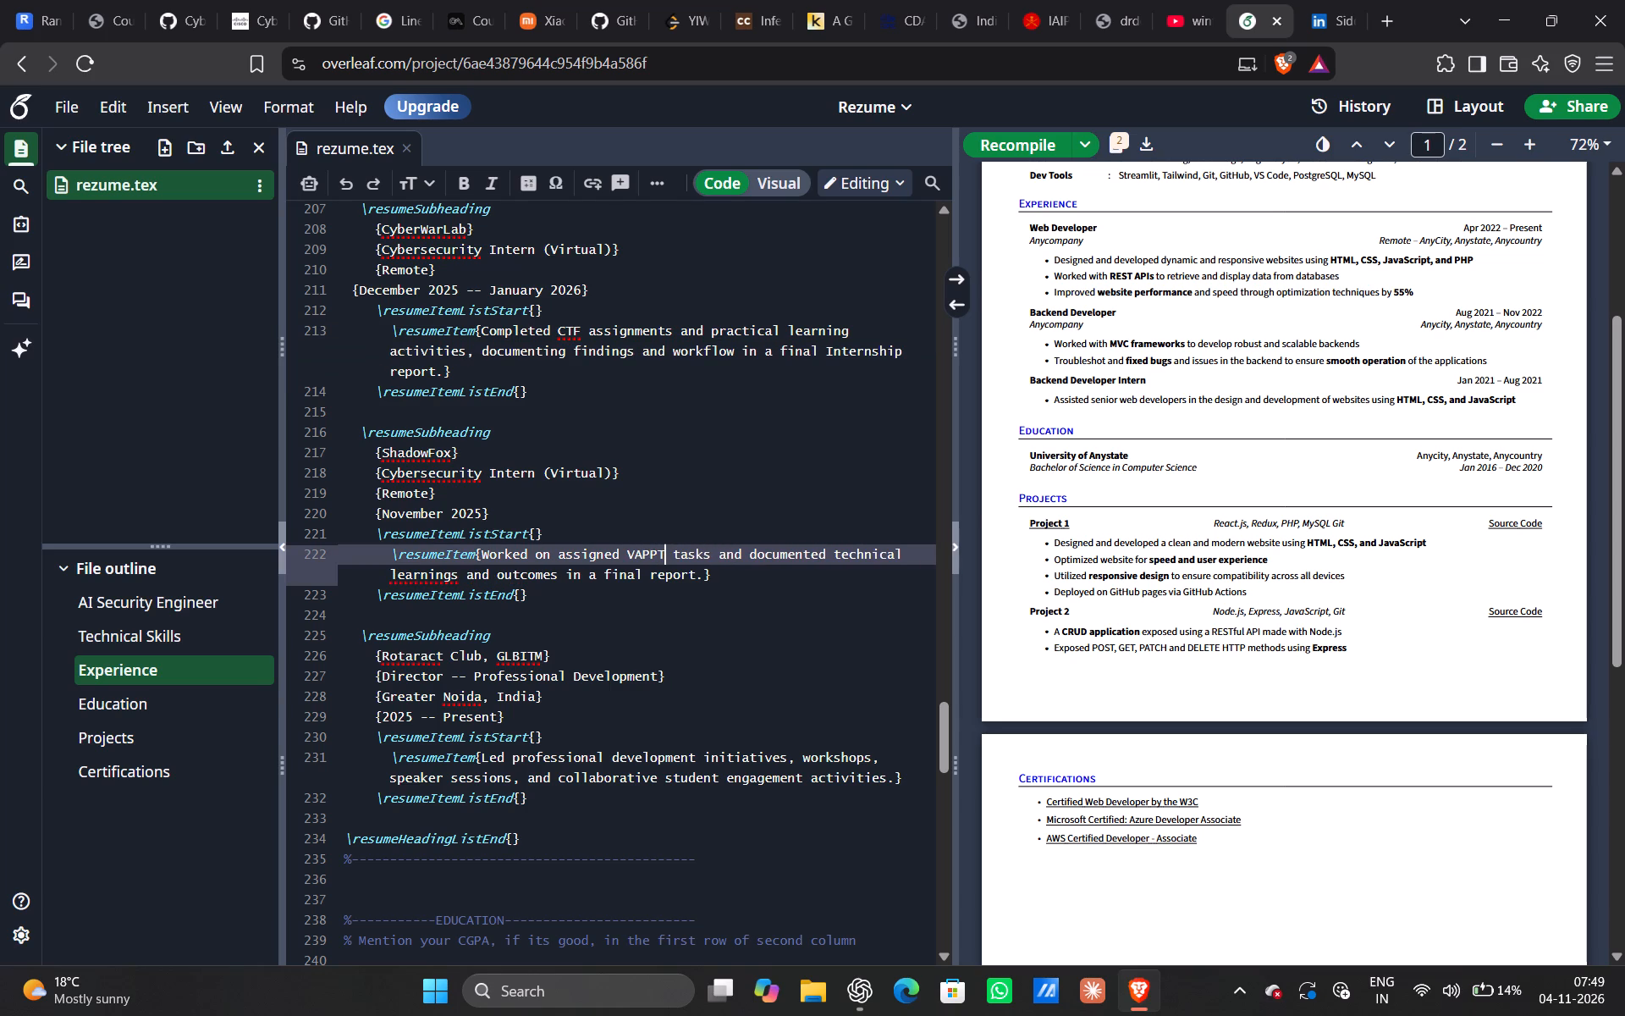
key("BackSpace")
key("BackSpace")
key("t")
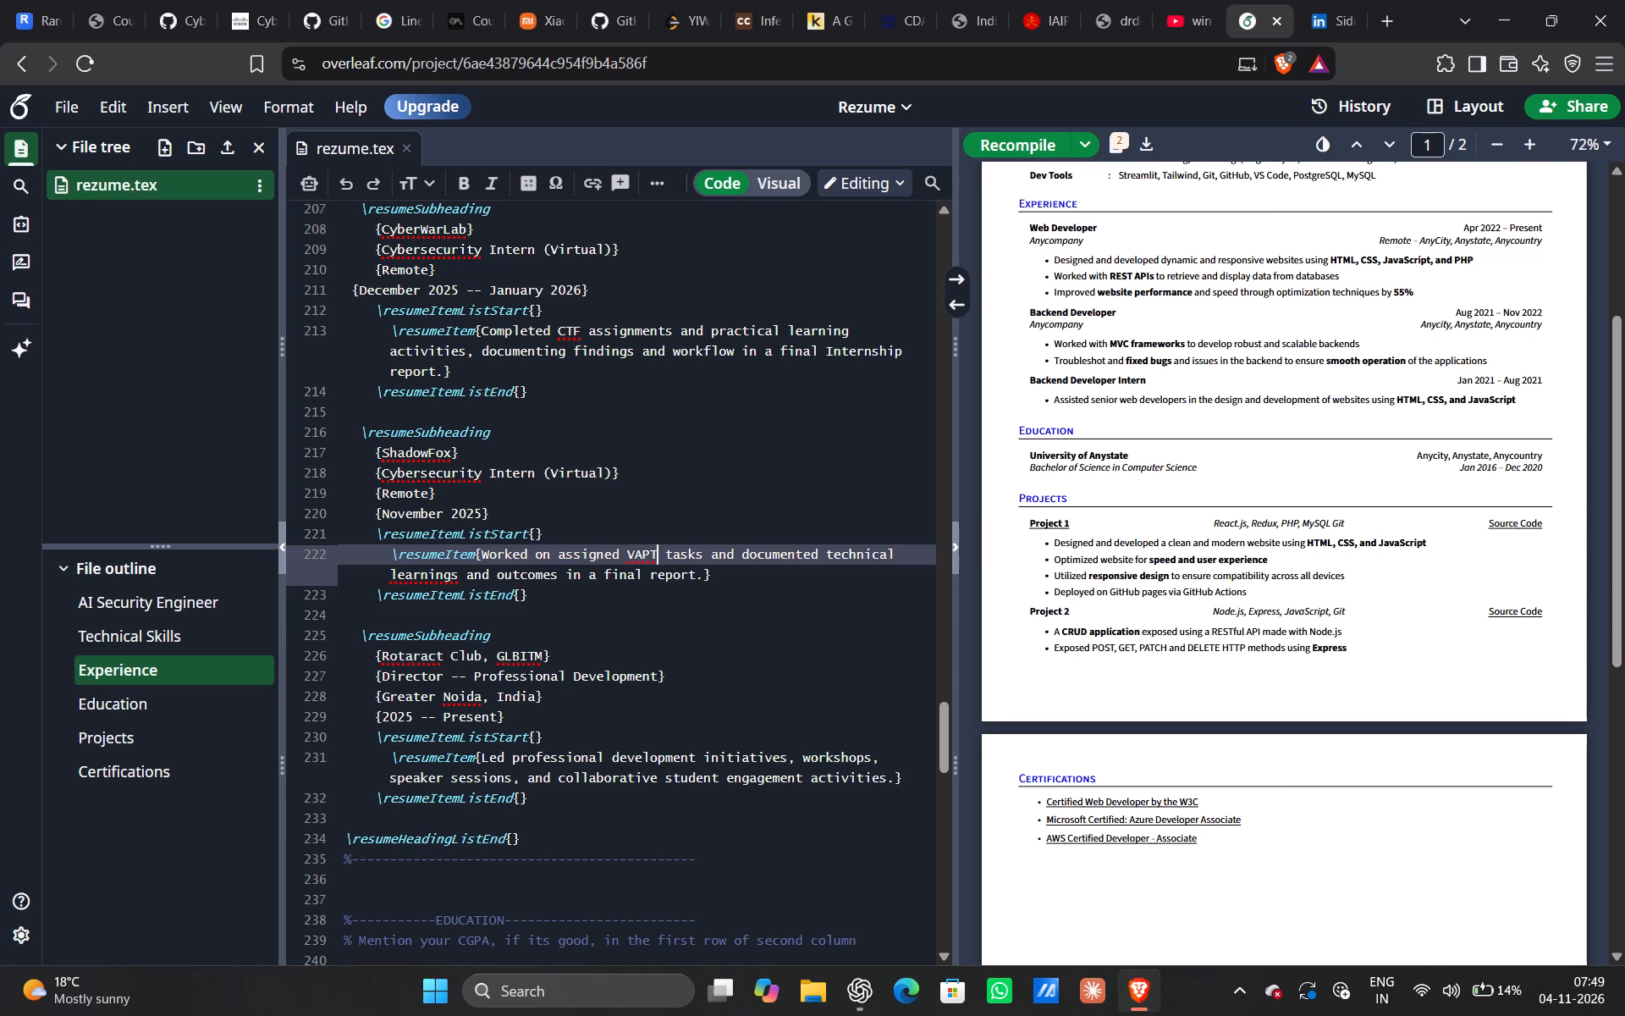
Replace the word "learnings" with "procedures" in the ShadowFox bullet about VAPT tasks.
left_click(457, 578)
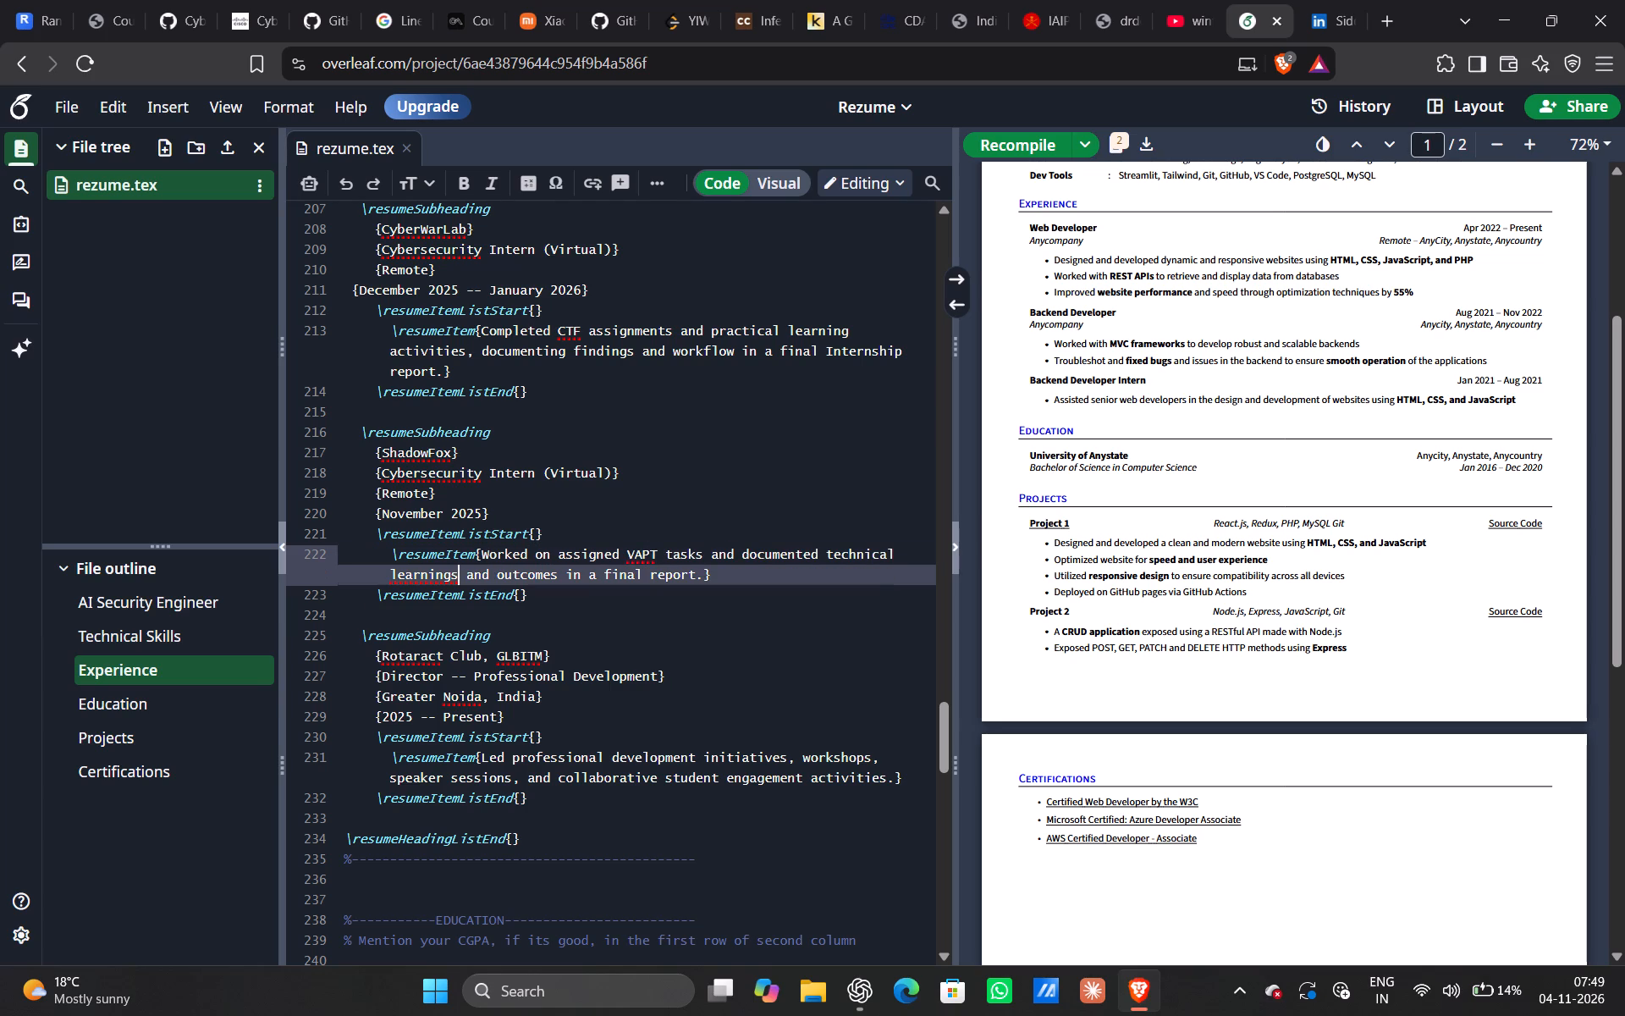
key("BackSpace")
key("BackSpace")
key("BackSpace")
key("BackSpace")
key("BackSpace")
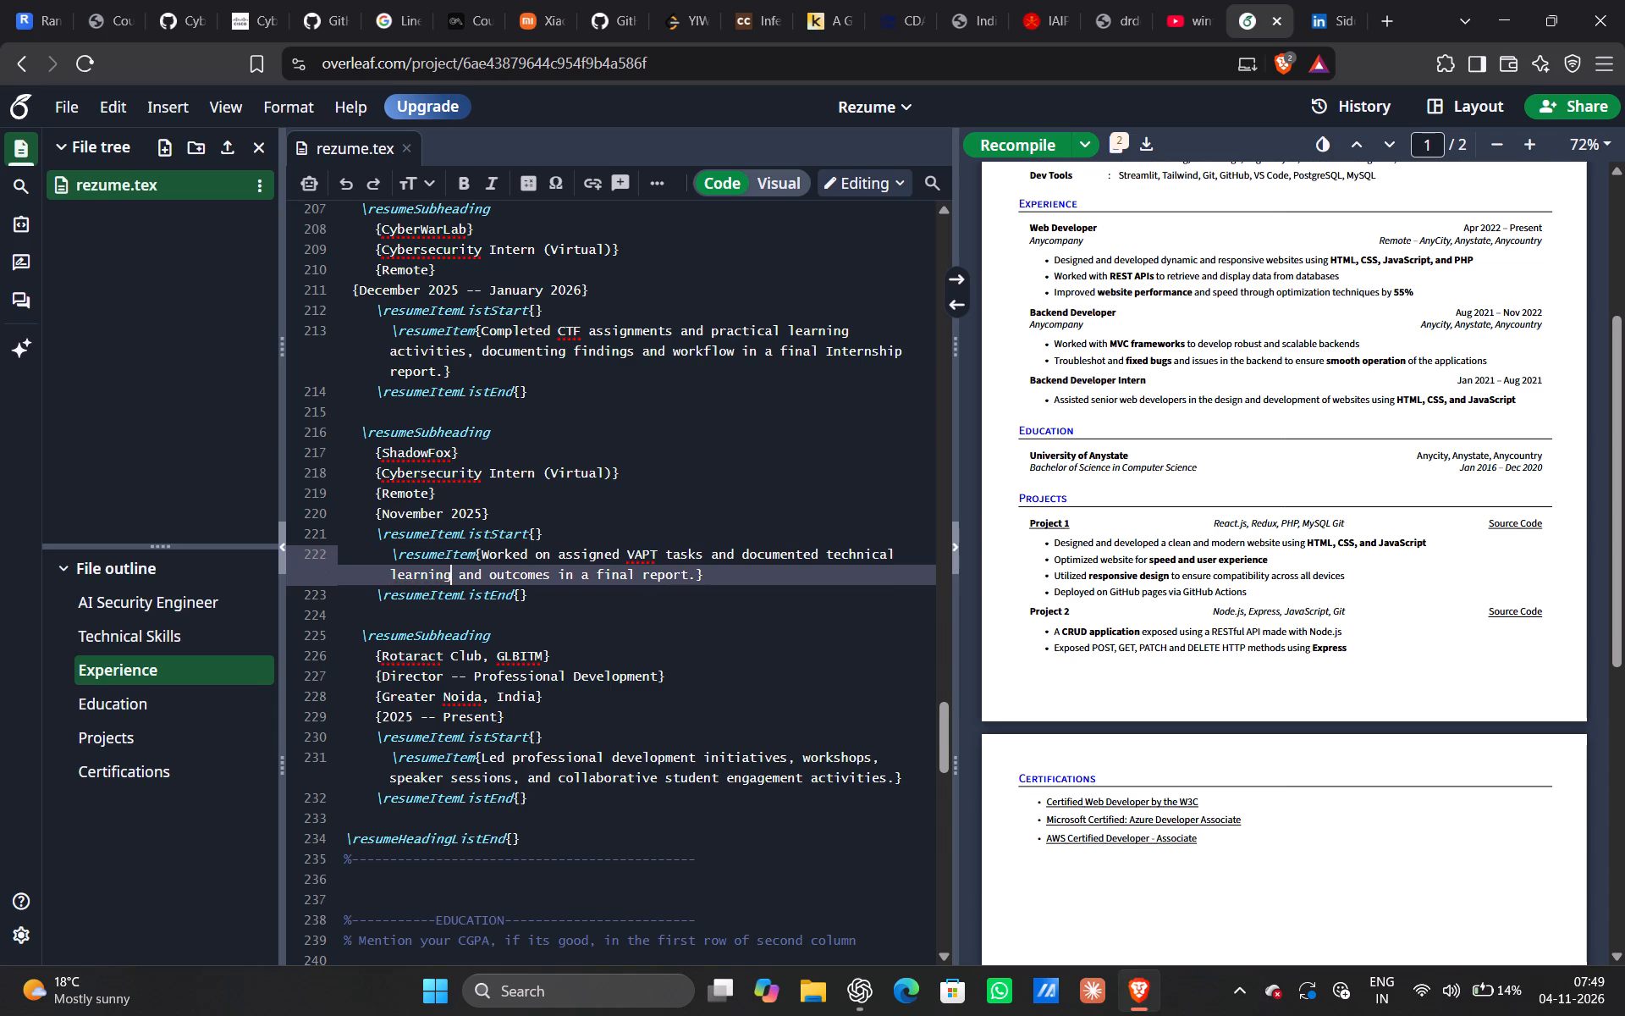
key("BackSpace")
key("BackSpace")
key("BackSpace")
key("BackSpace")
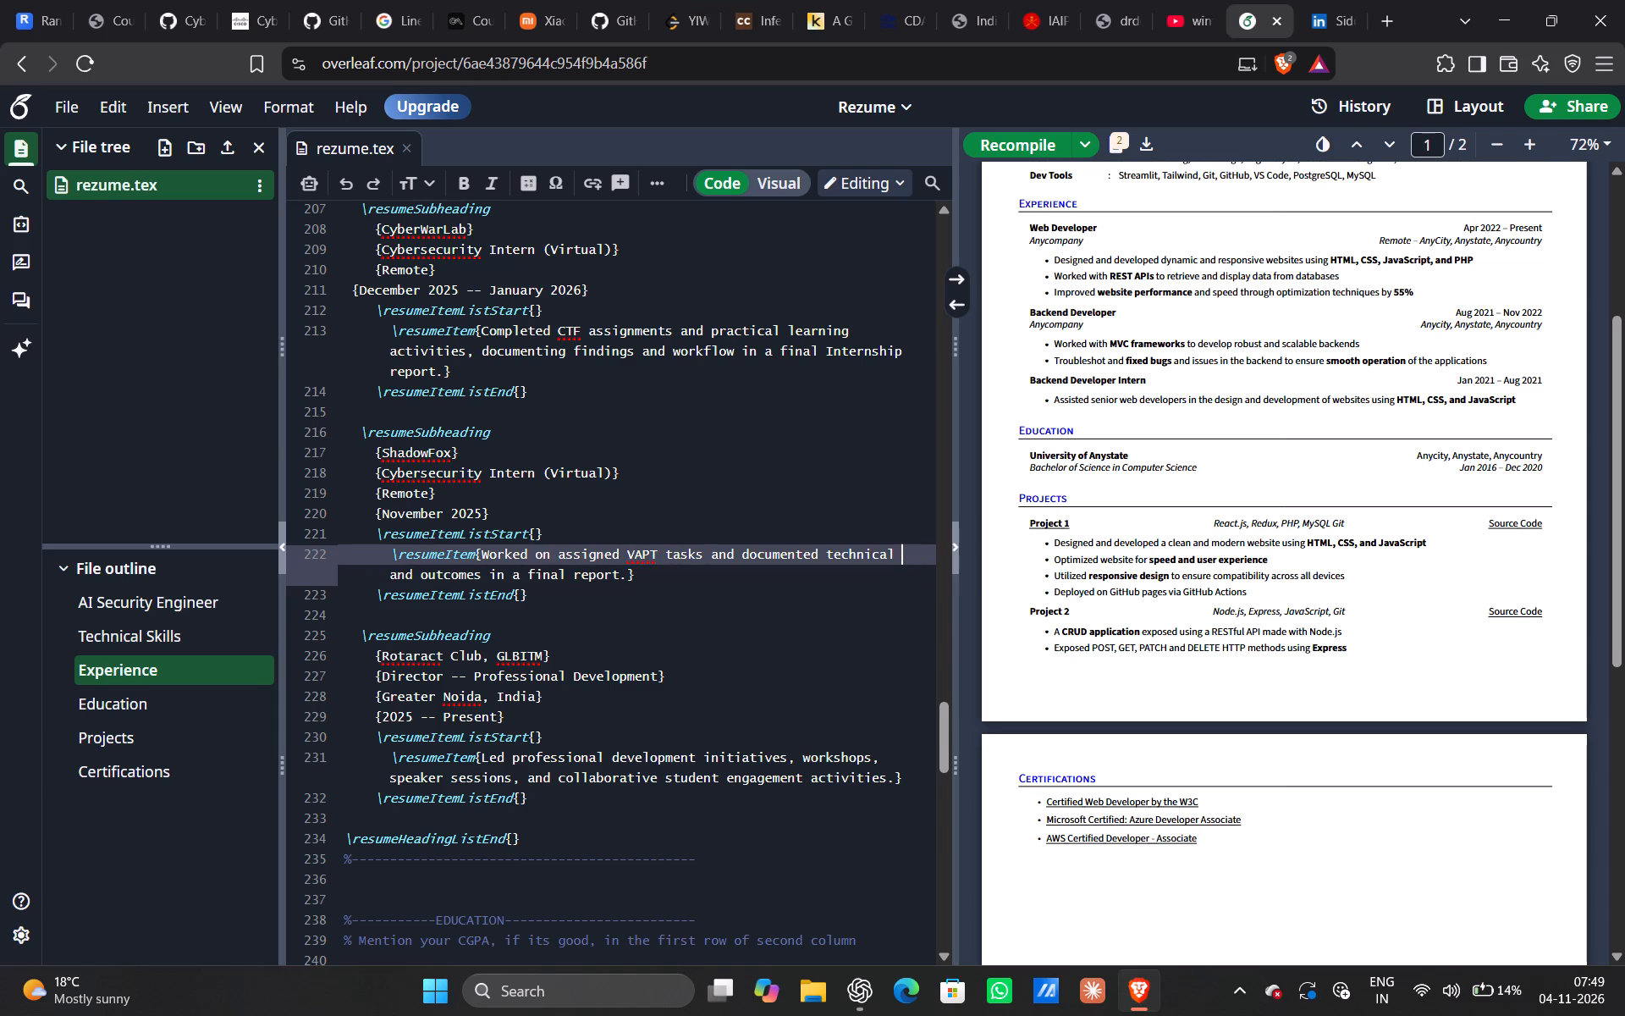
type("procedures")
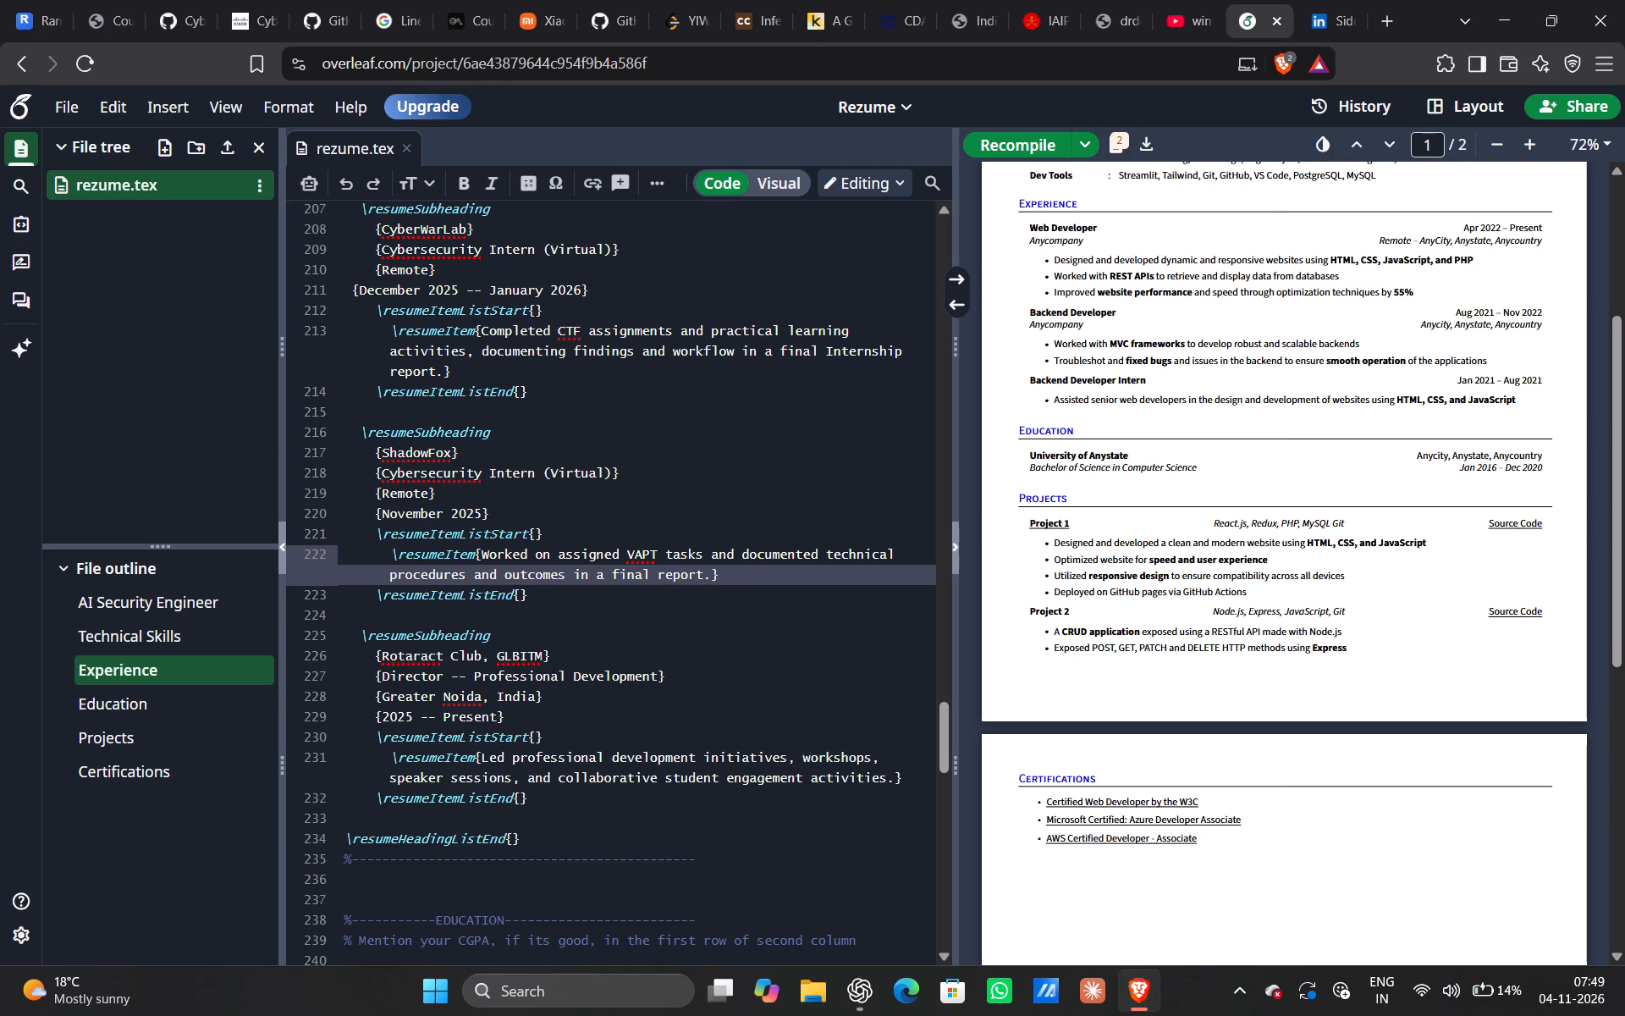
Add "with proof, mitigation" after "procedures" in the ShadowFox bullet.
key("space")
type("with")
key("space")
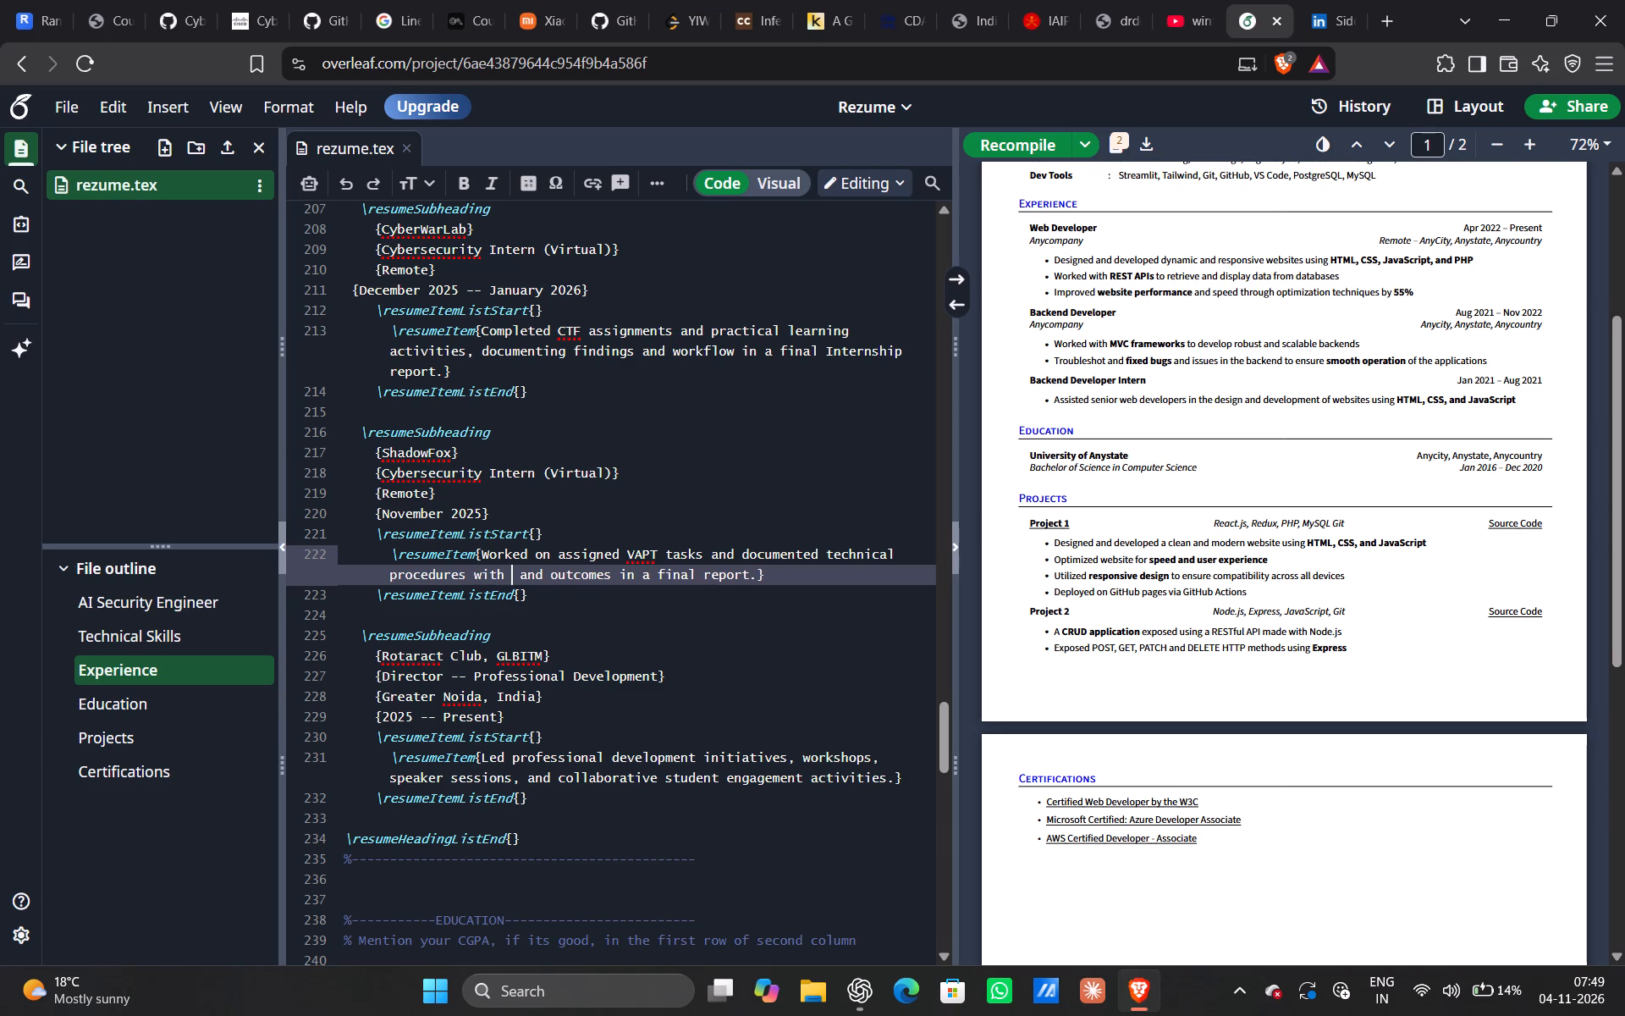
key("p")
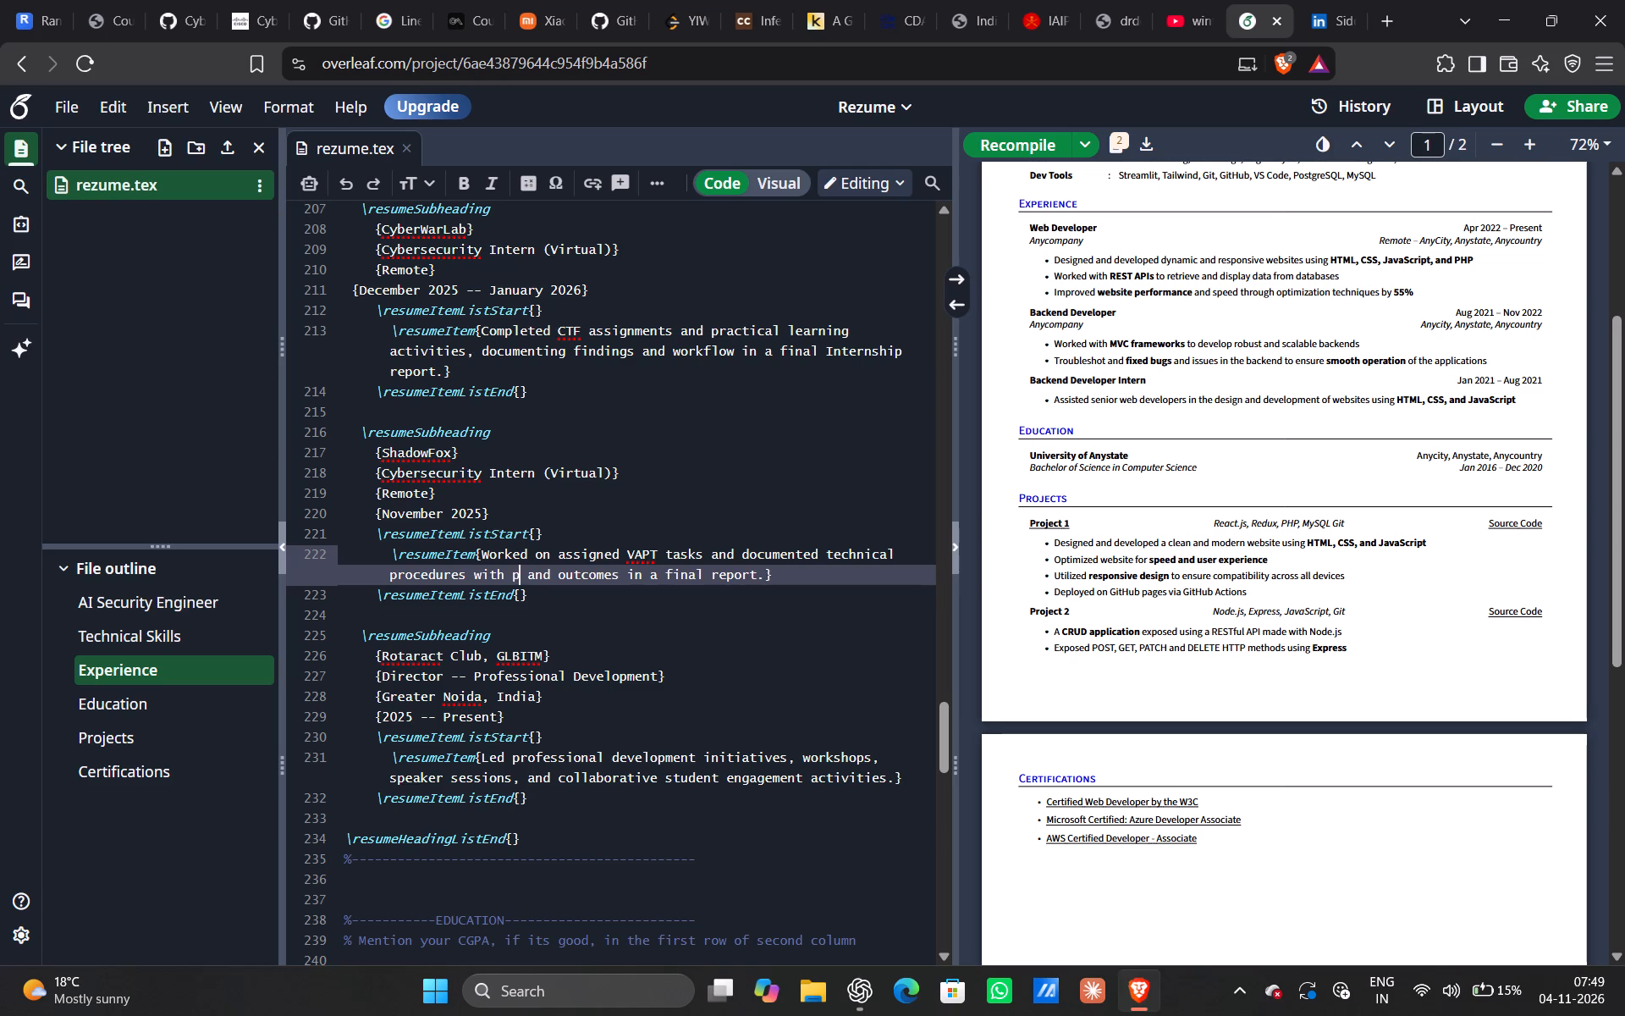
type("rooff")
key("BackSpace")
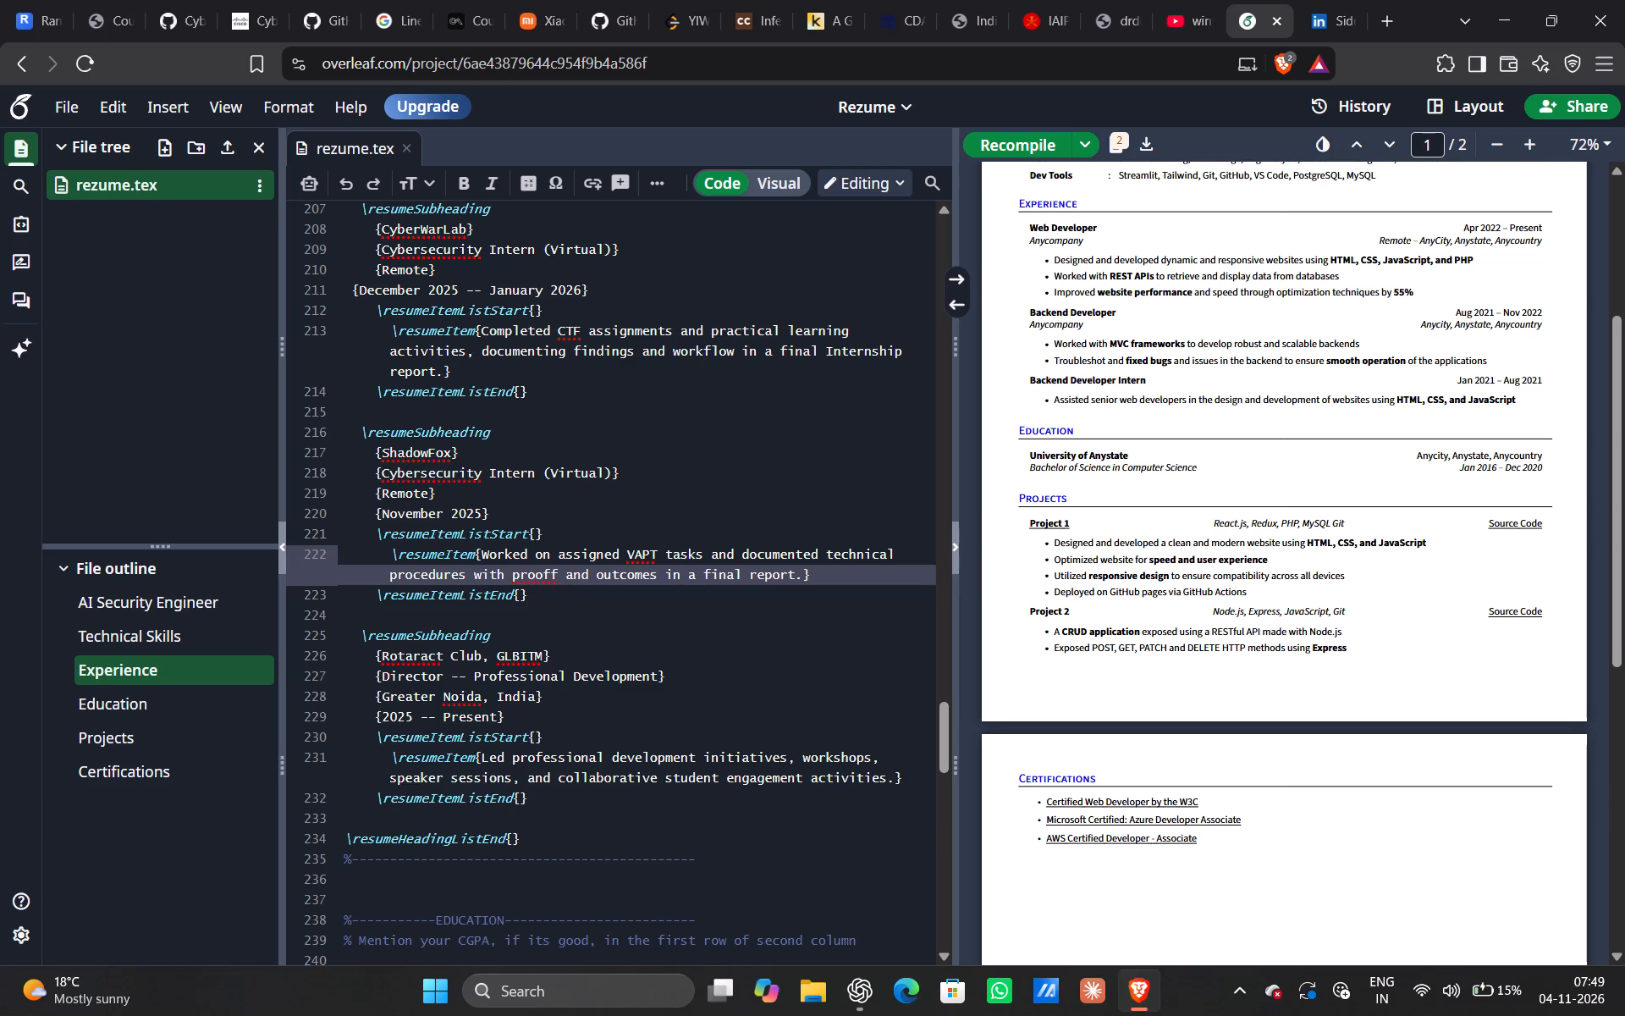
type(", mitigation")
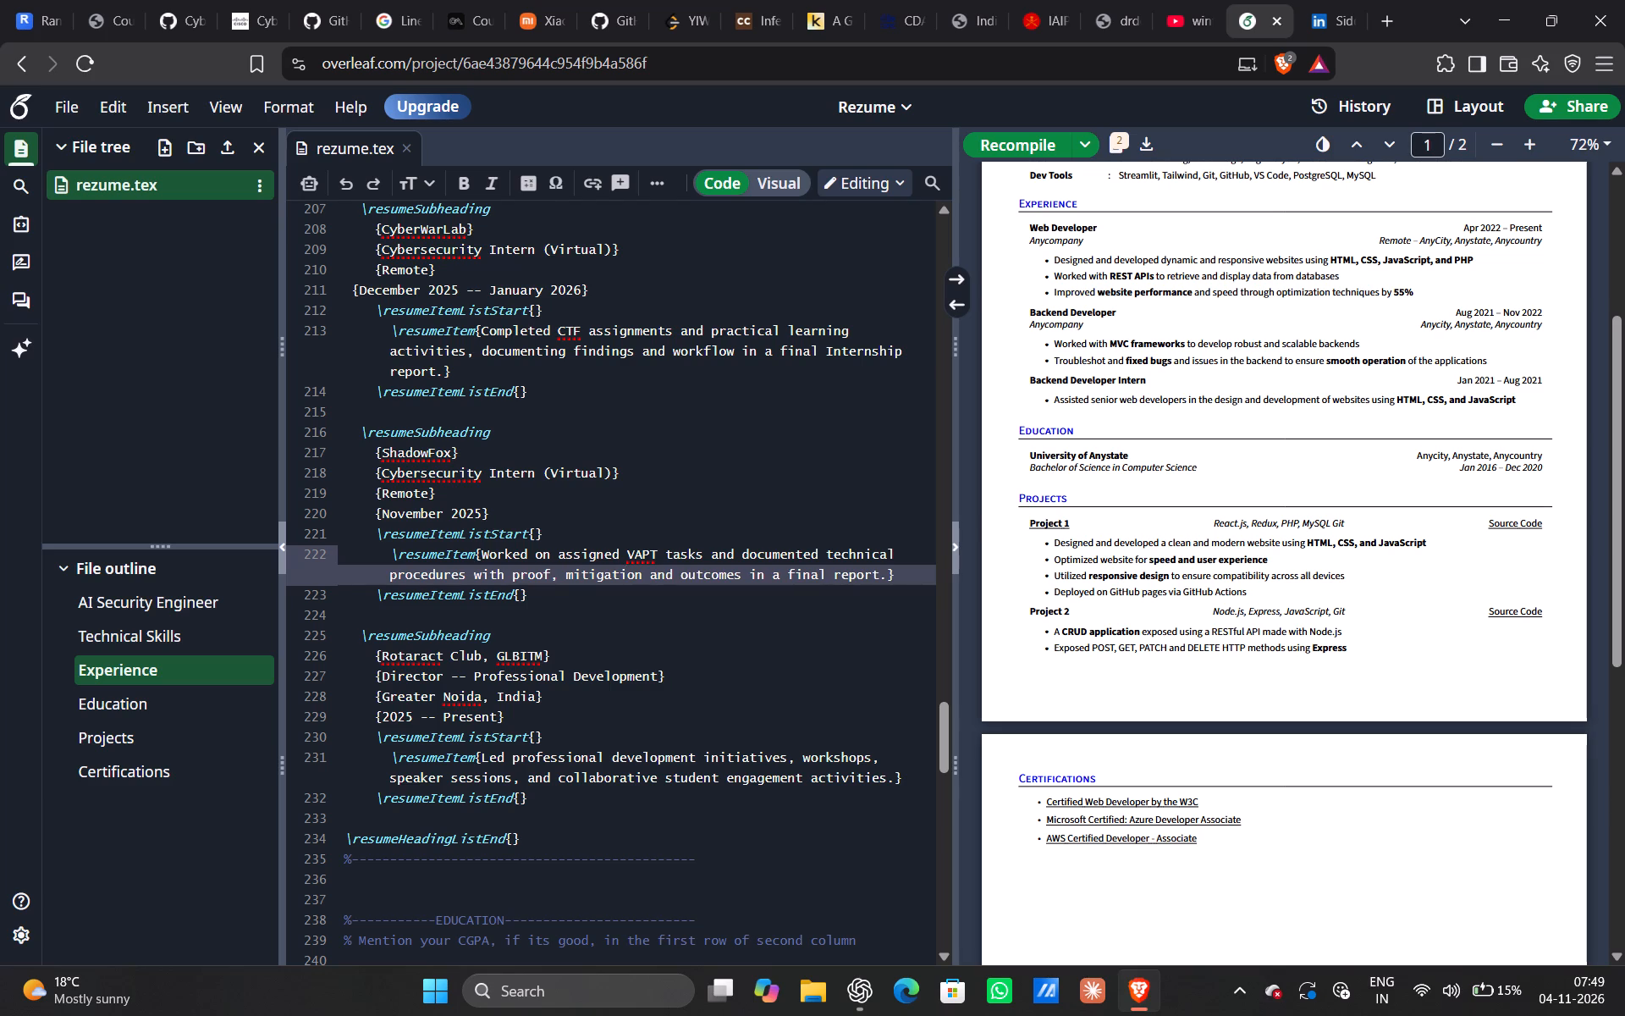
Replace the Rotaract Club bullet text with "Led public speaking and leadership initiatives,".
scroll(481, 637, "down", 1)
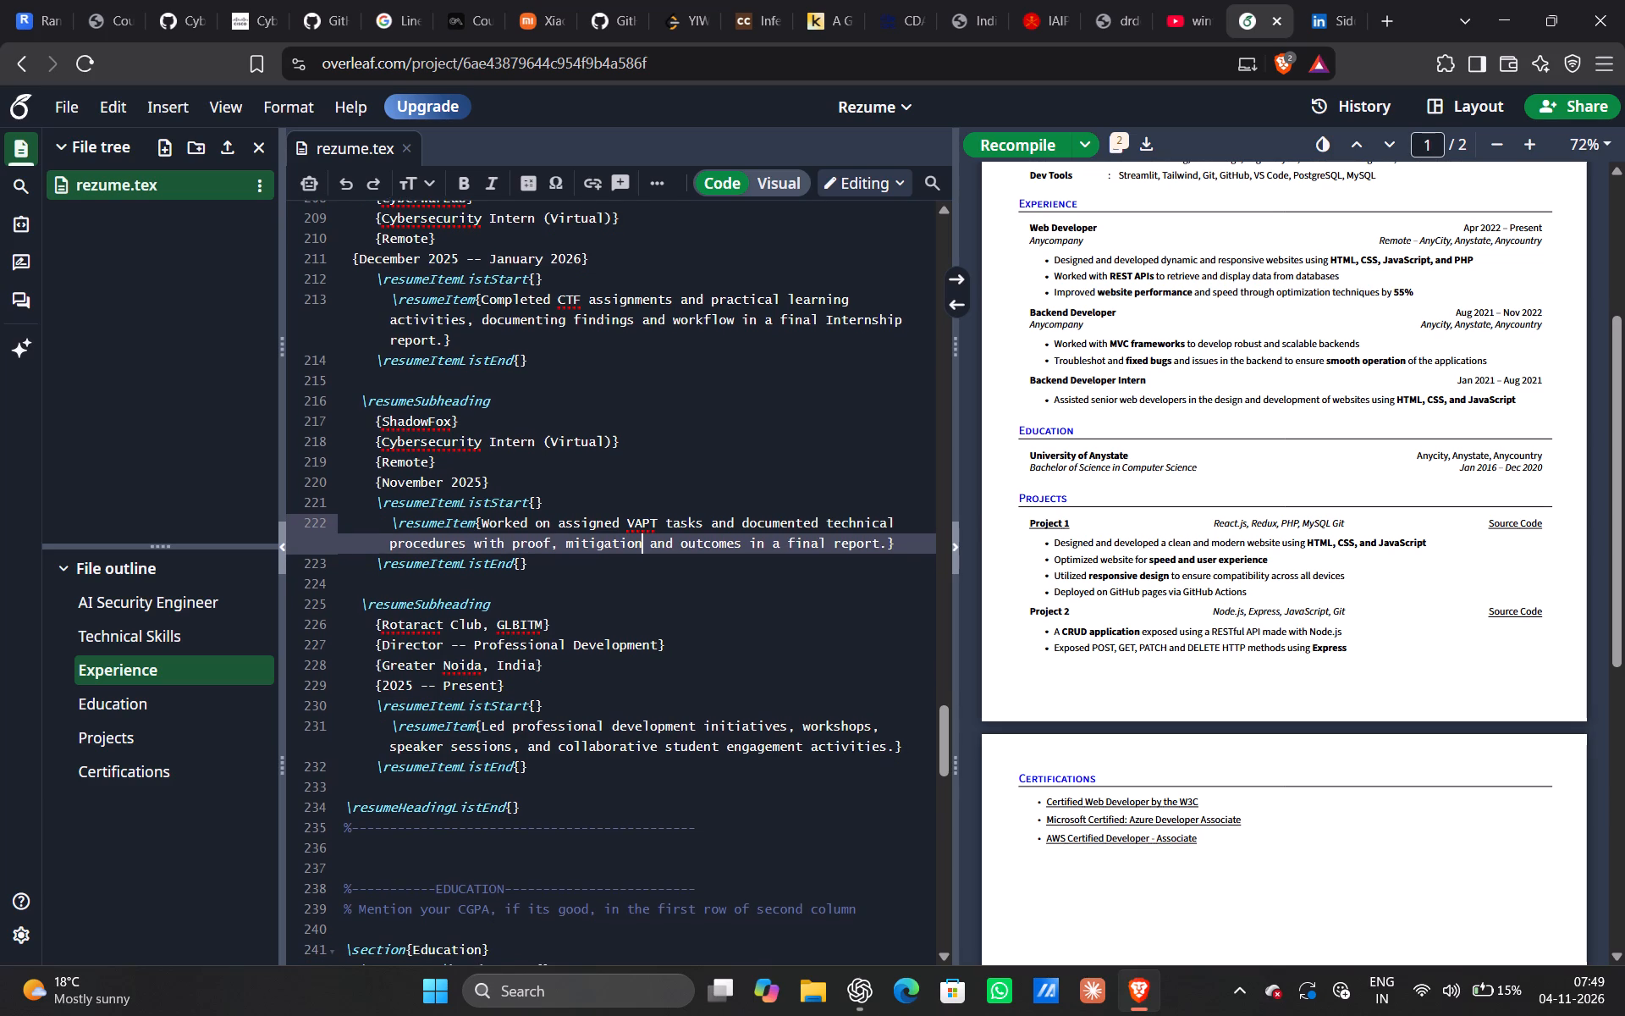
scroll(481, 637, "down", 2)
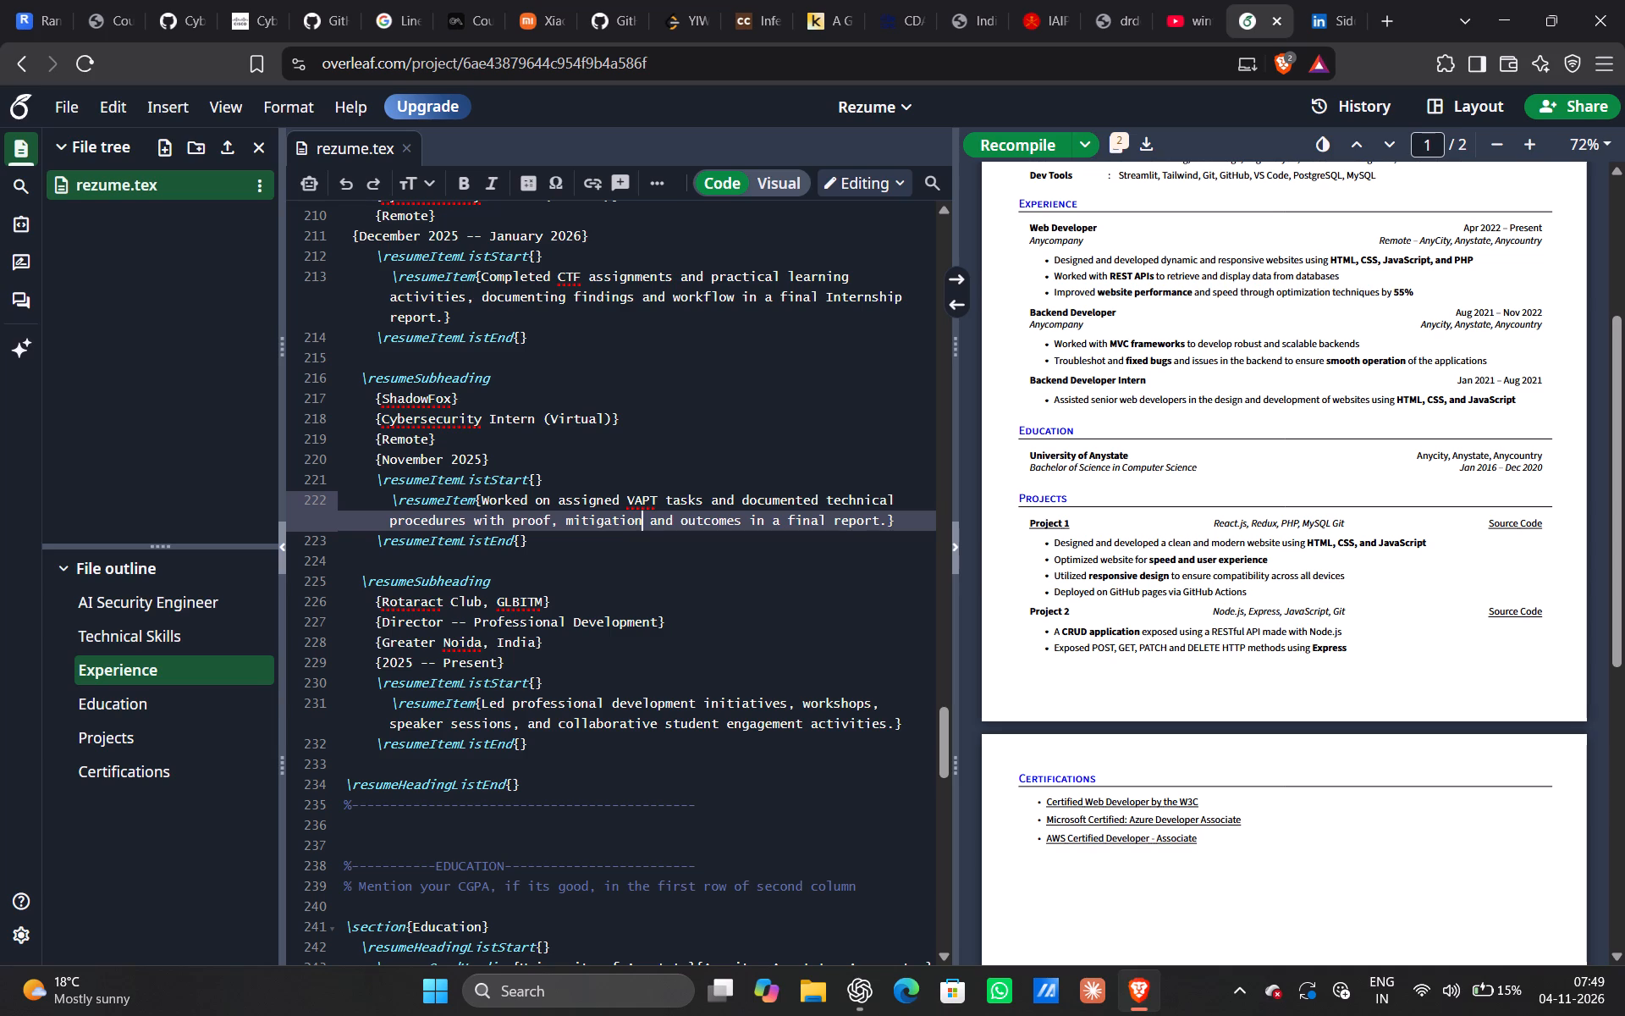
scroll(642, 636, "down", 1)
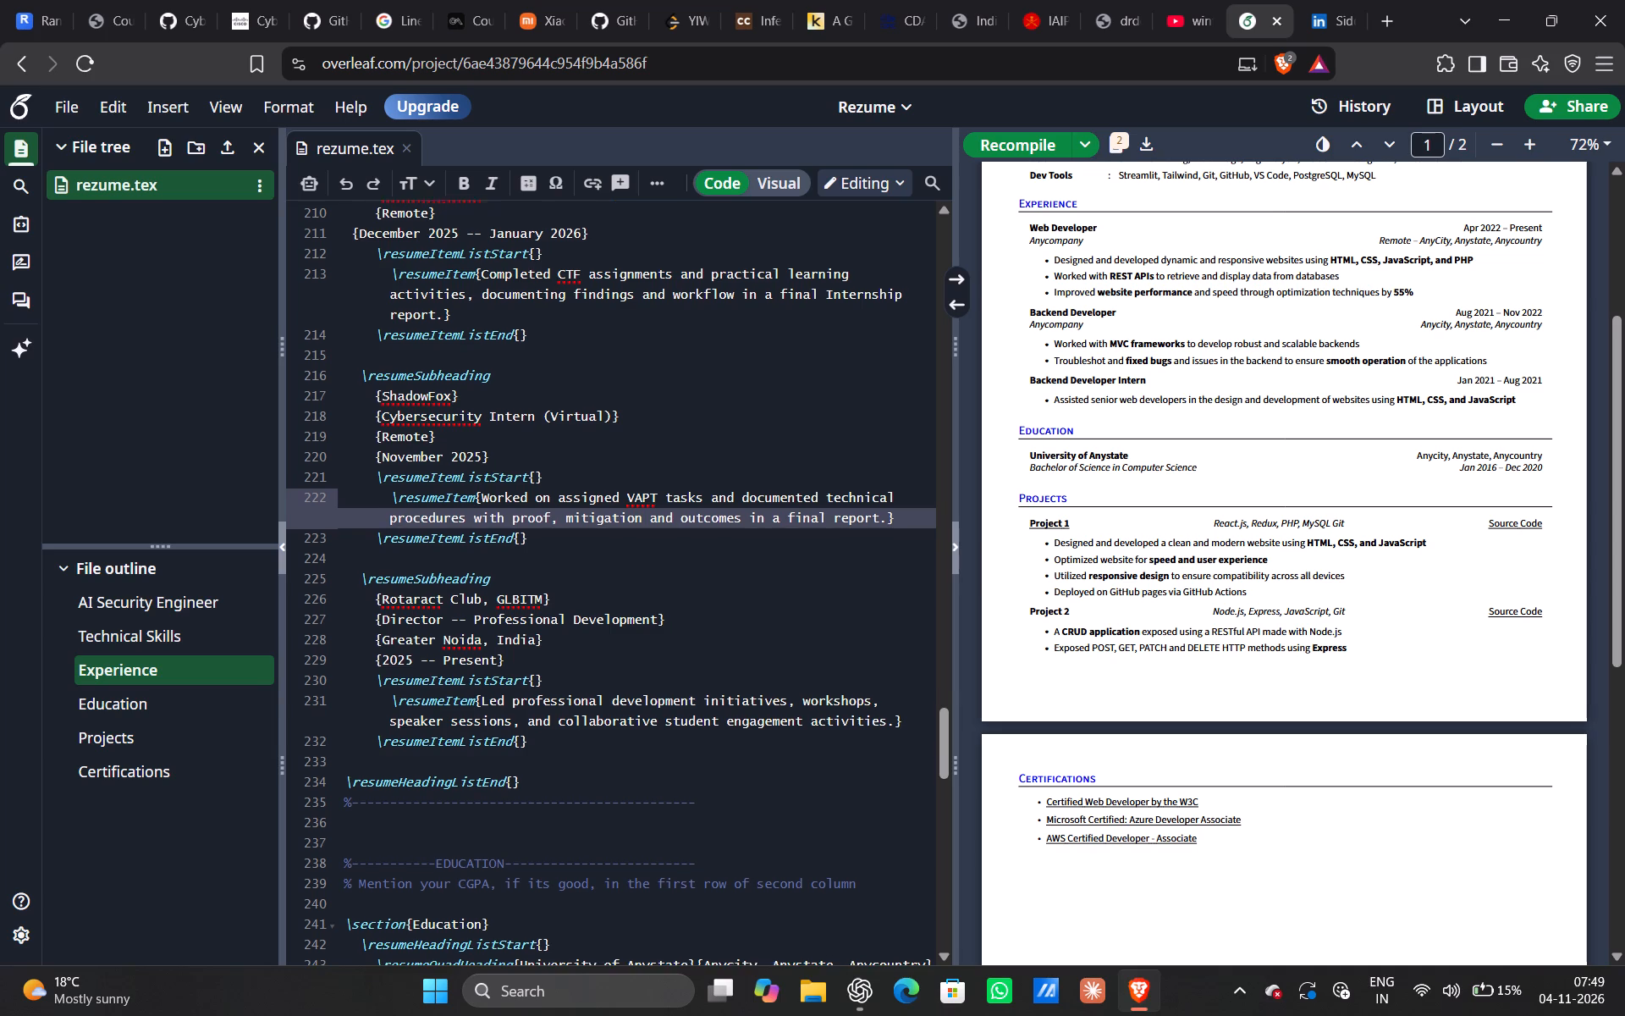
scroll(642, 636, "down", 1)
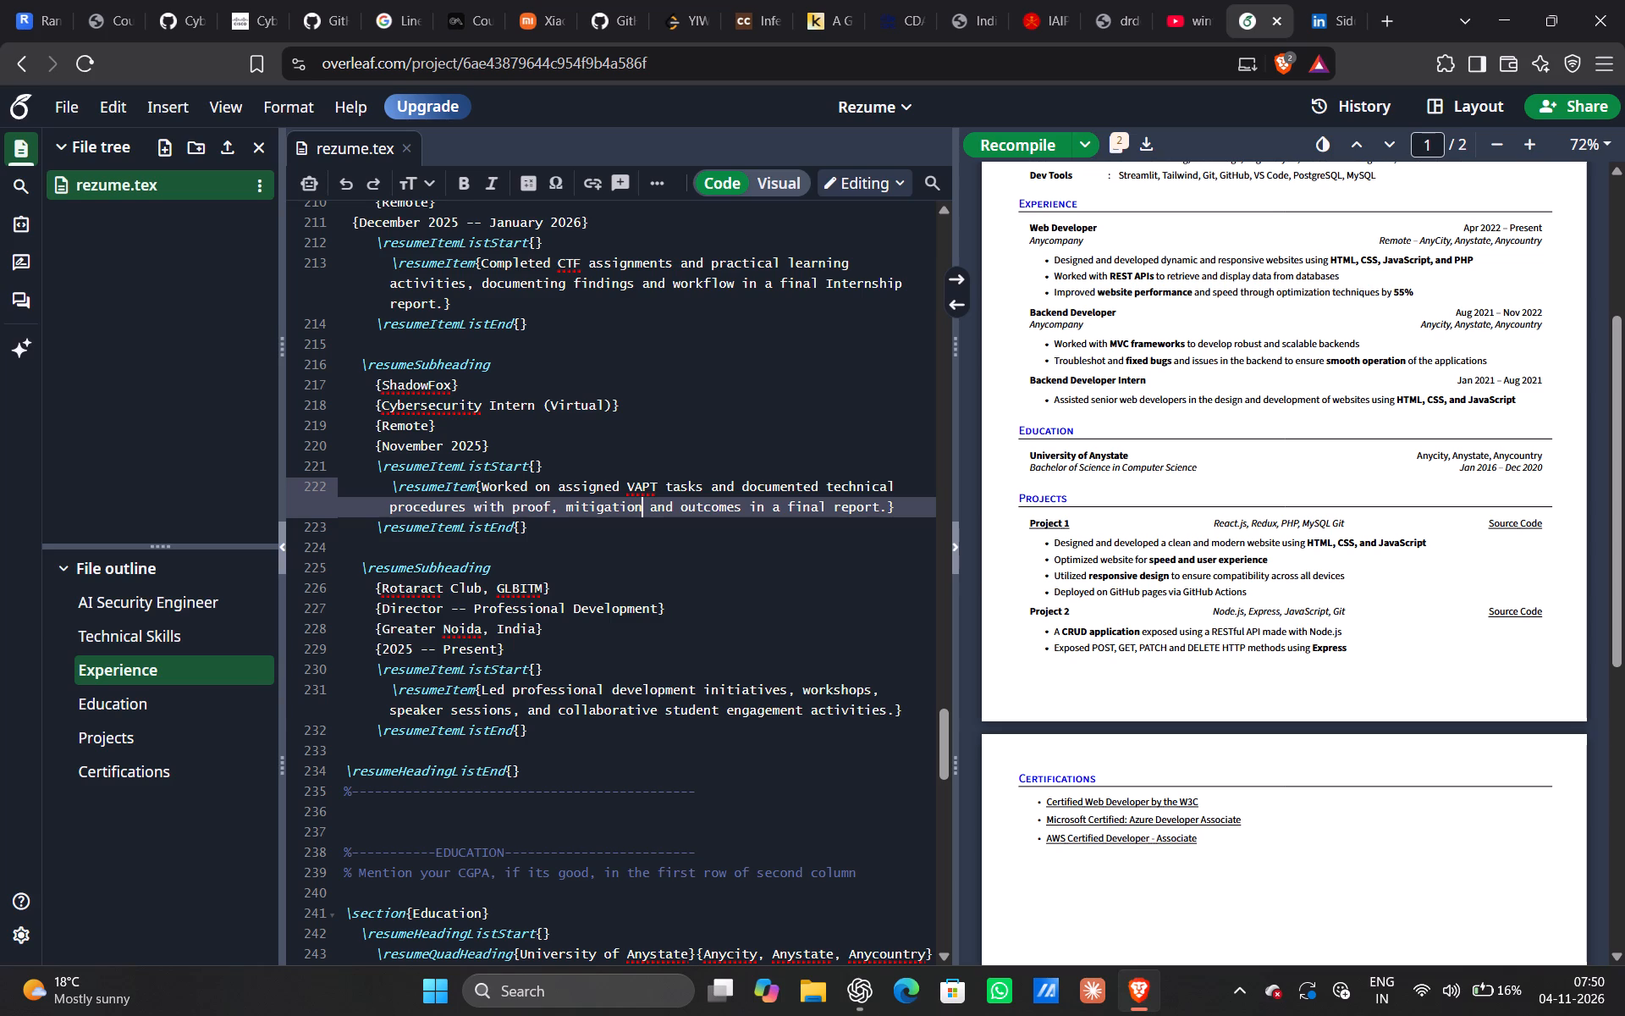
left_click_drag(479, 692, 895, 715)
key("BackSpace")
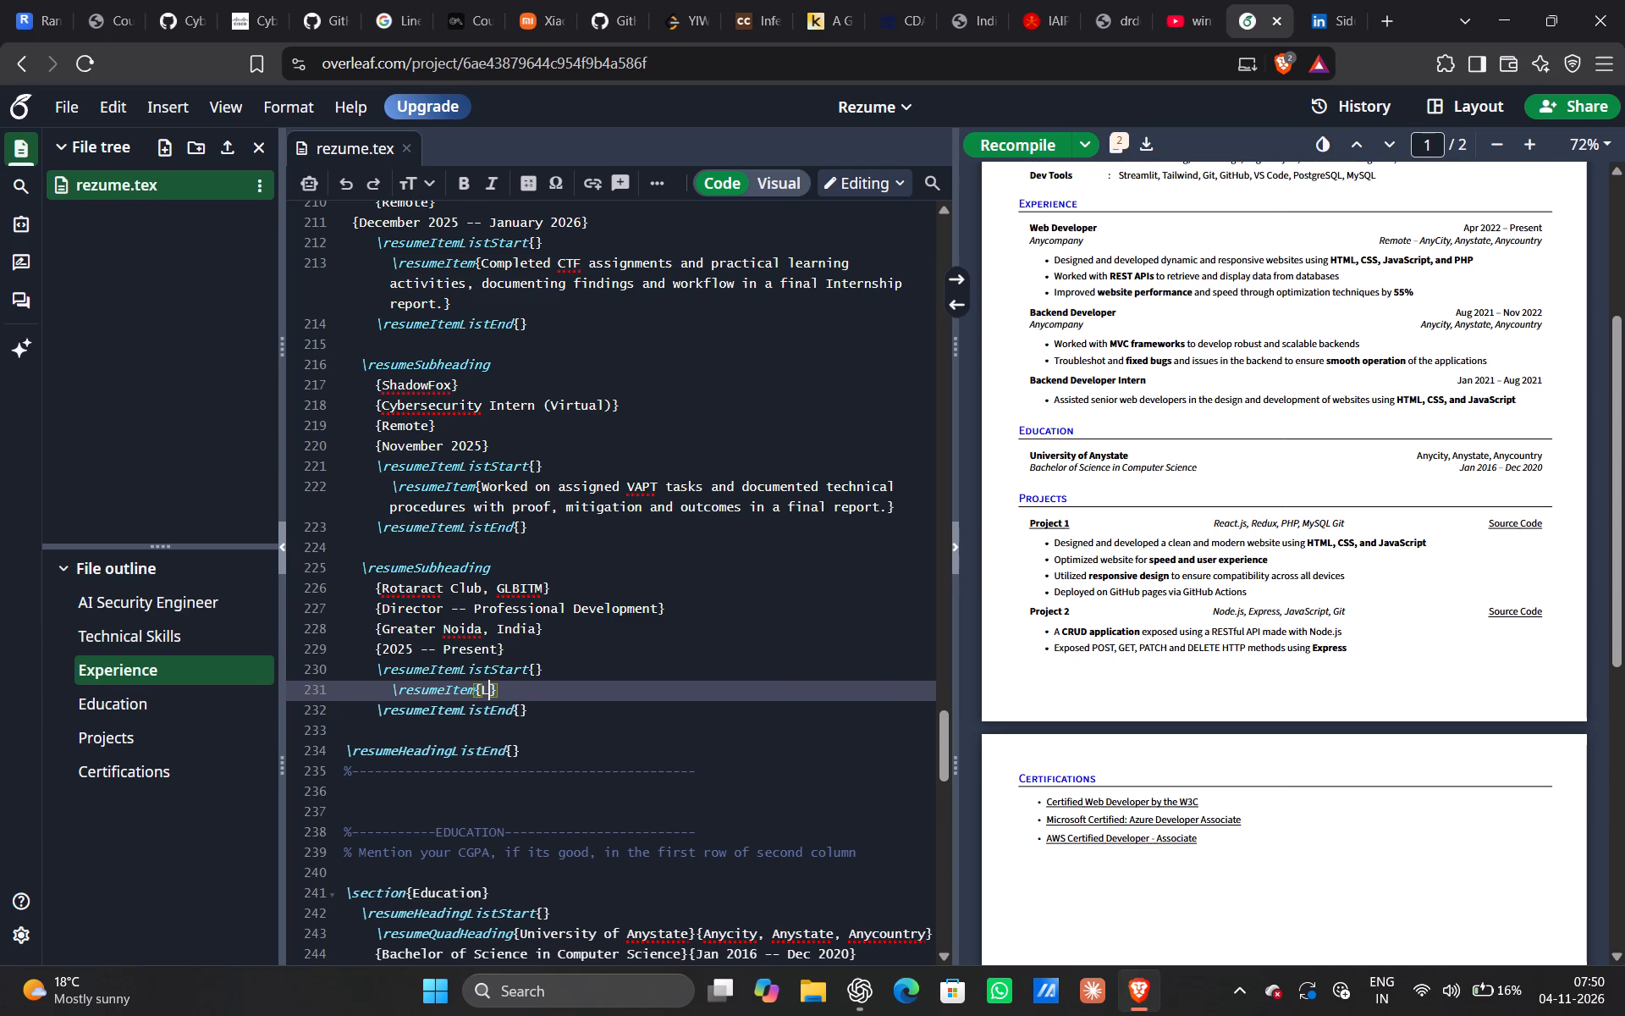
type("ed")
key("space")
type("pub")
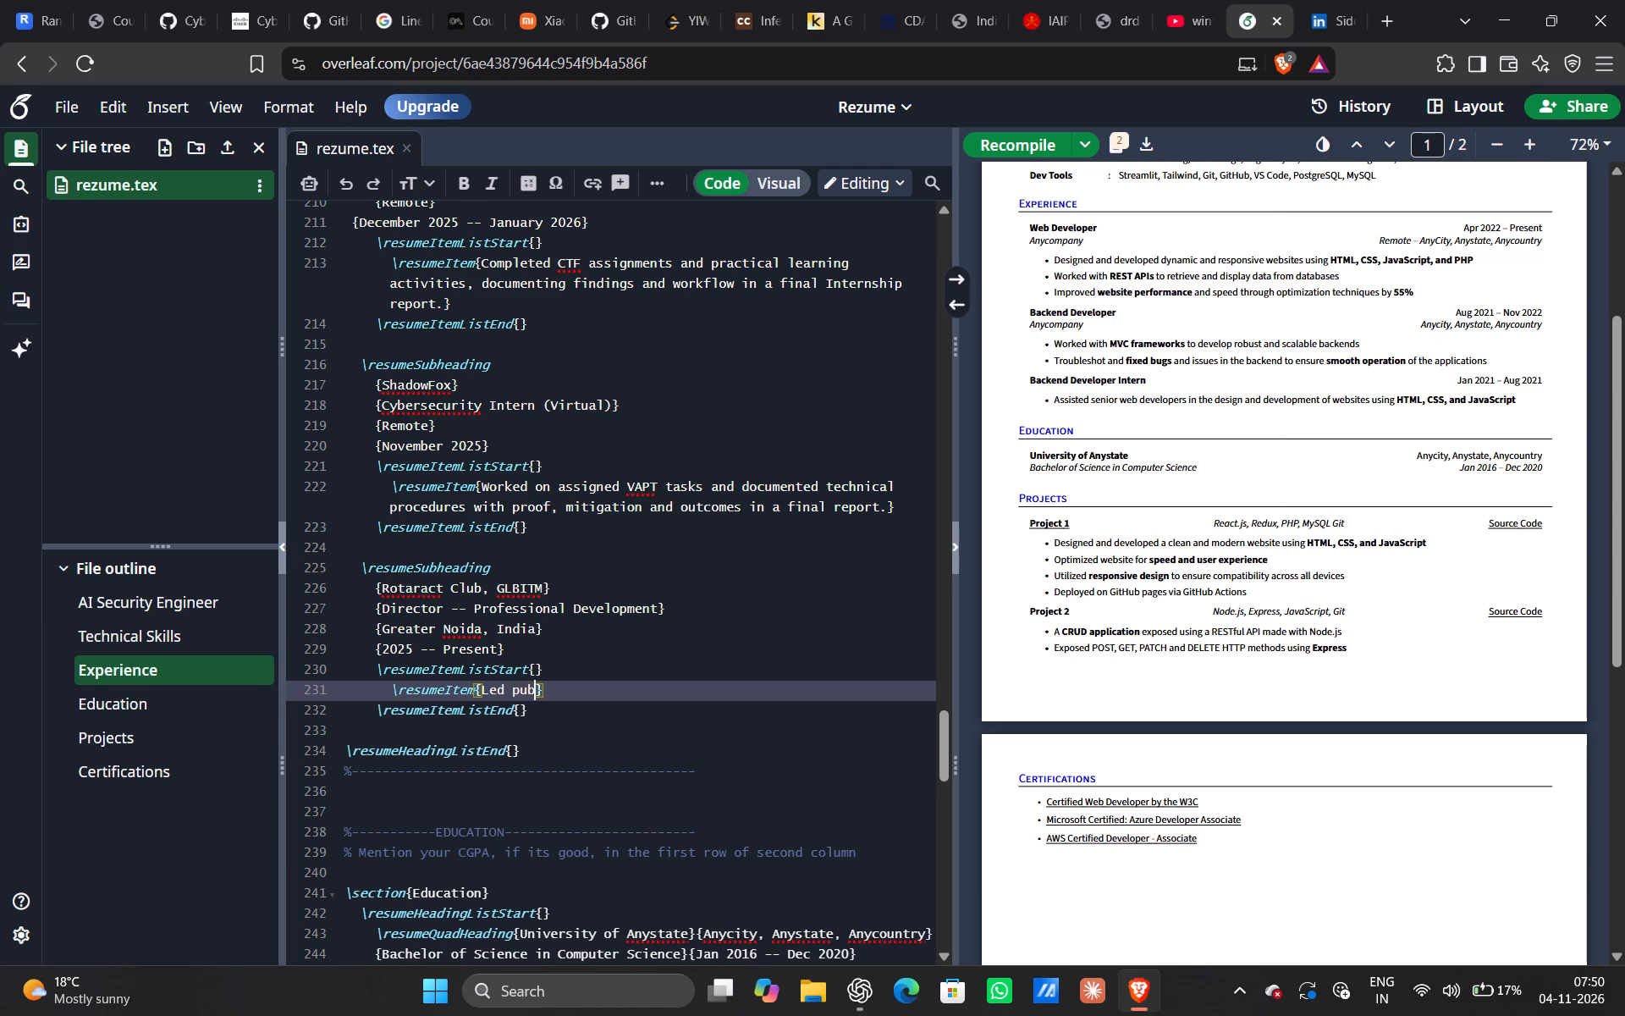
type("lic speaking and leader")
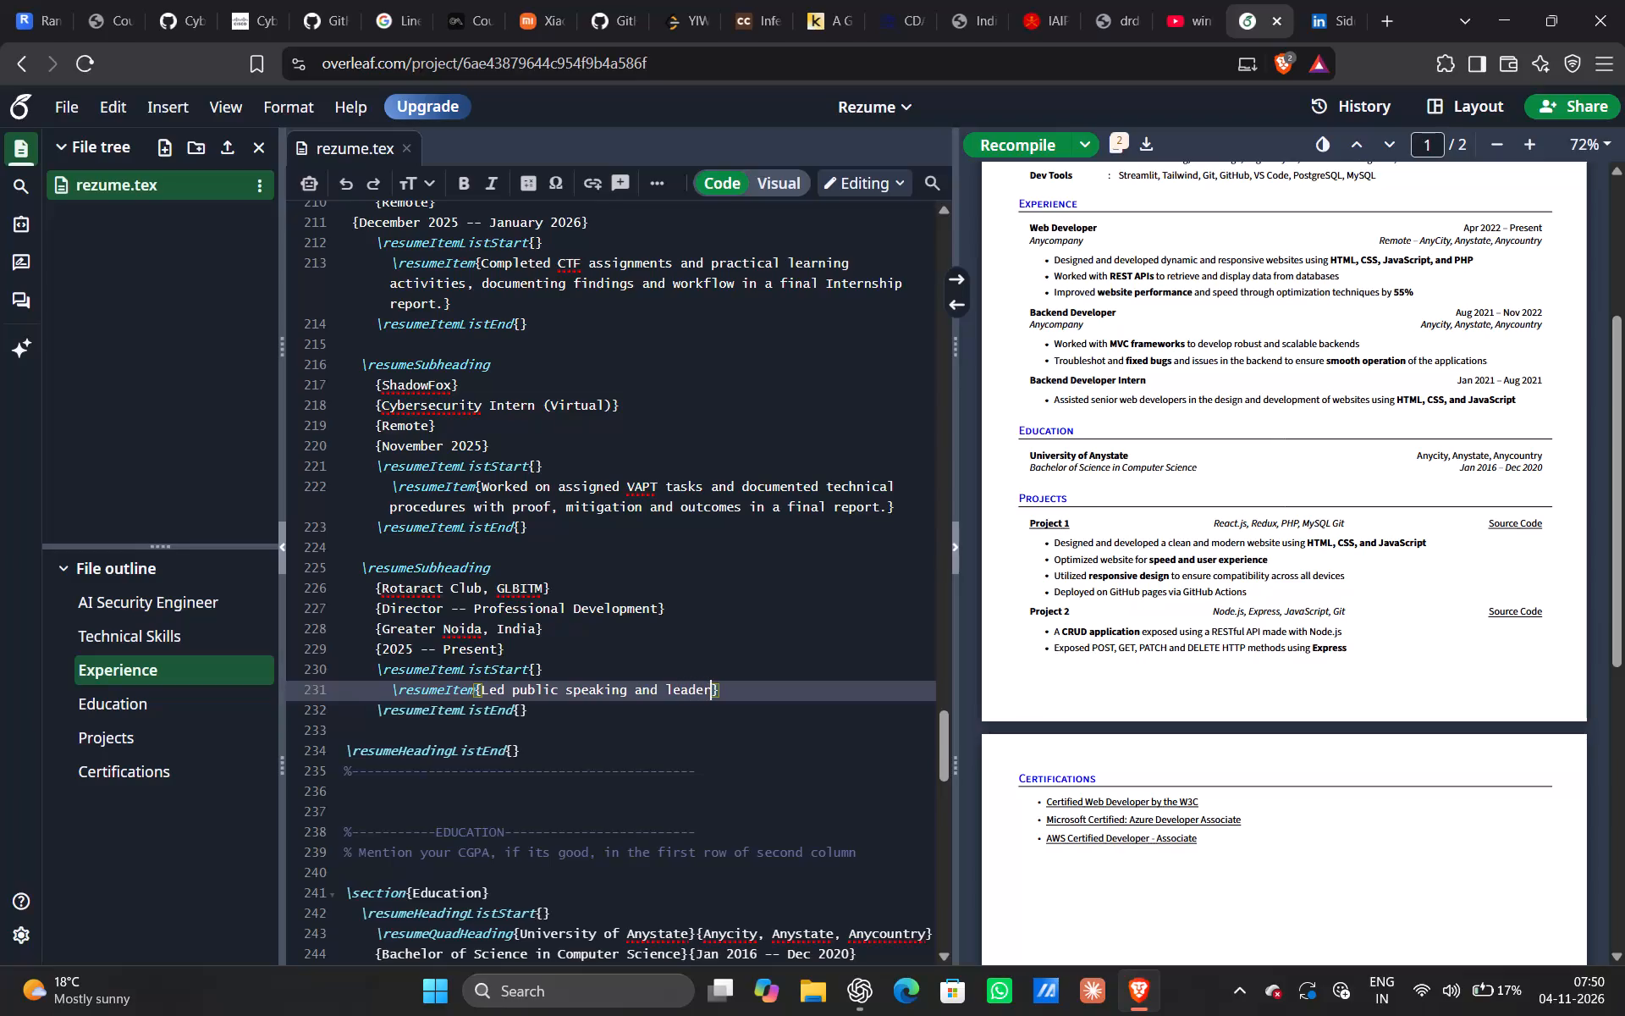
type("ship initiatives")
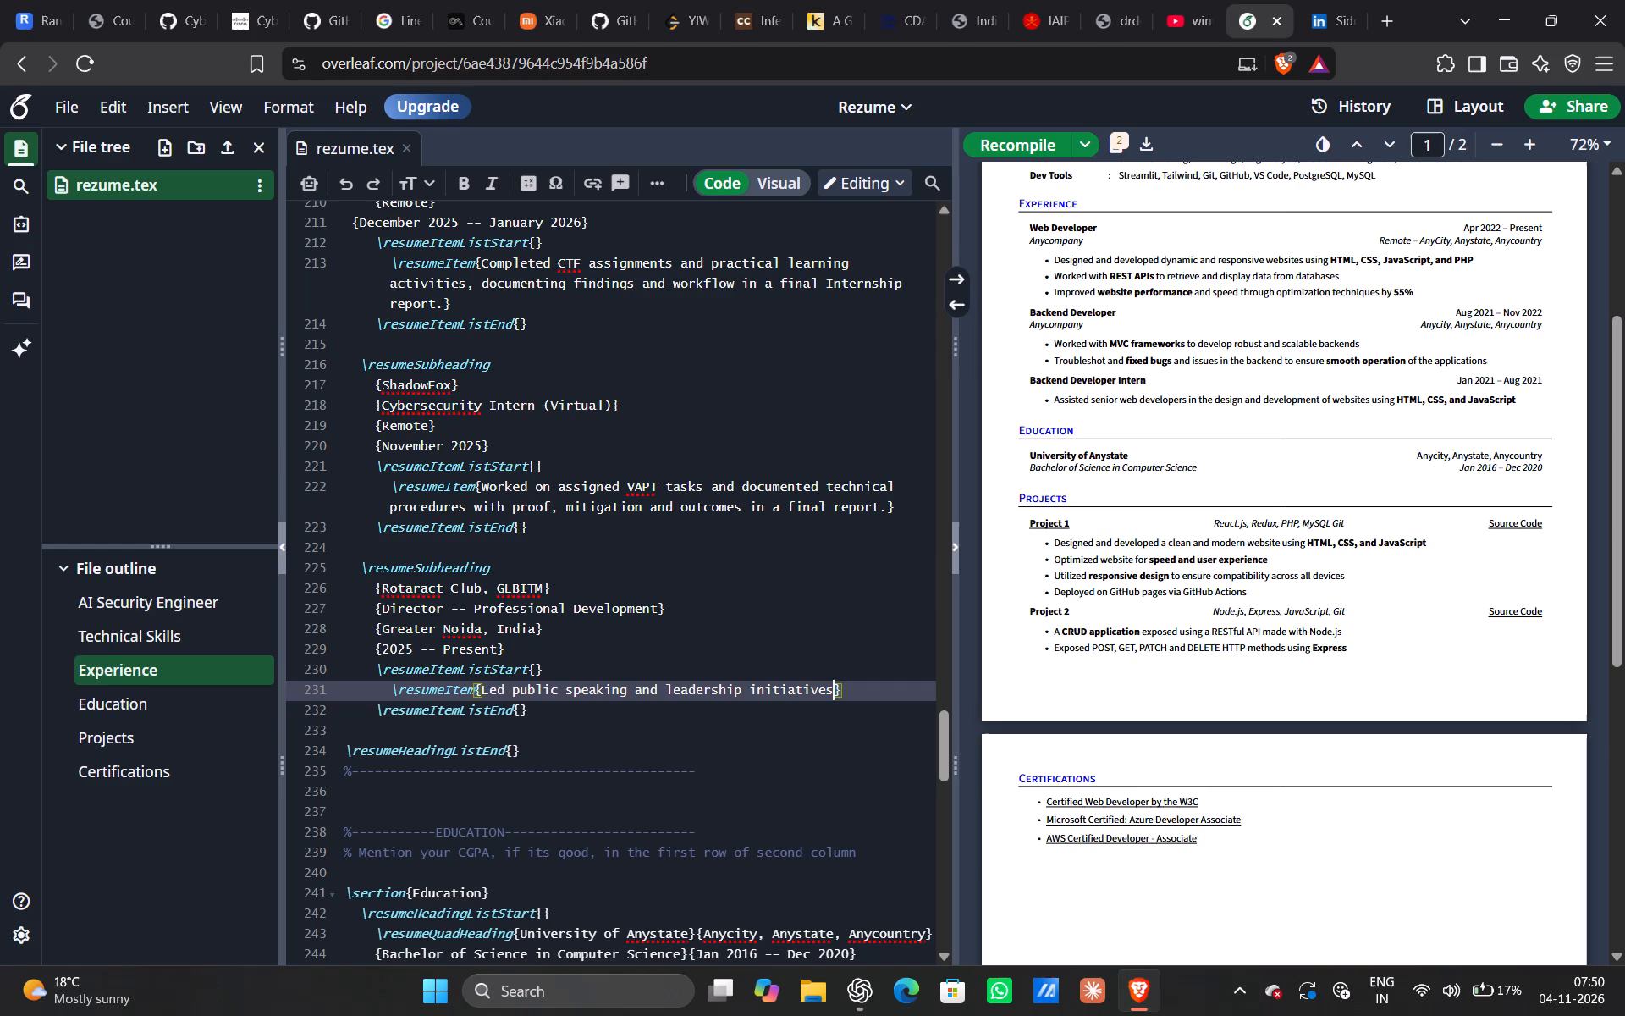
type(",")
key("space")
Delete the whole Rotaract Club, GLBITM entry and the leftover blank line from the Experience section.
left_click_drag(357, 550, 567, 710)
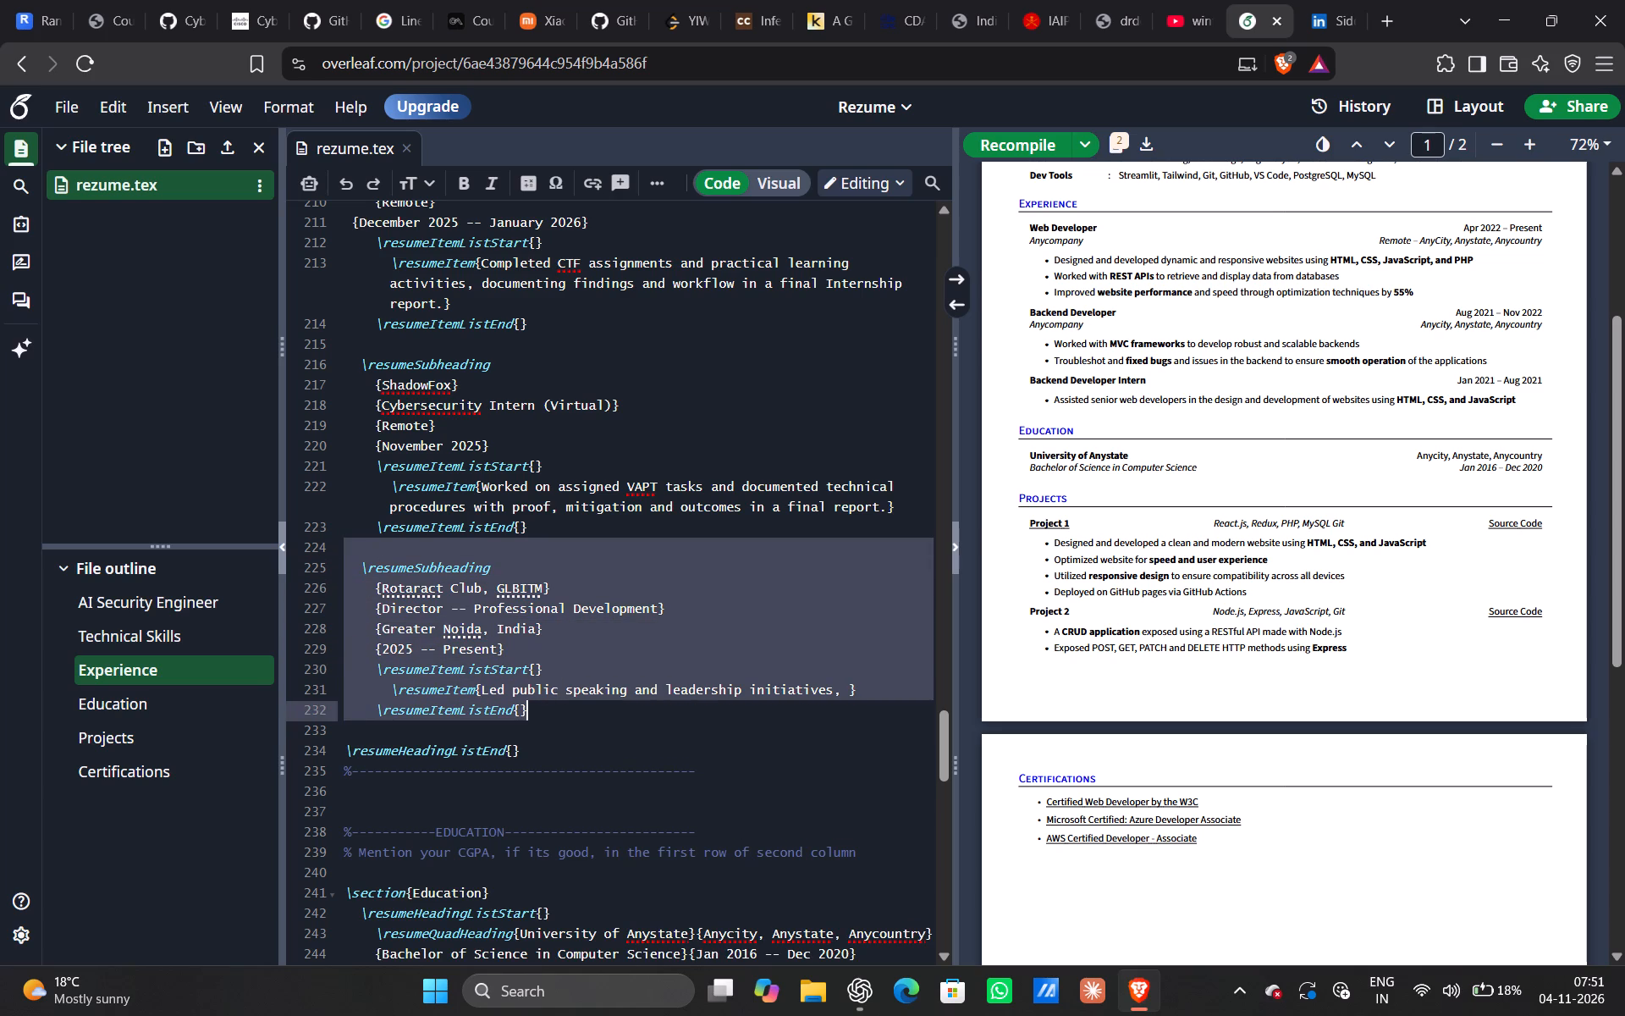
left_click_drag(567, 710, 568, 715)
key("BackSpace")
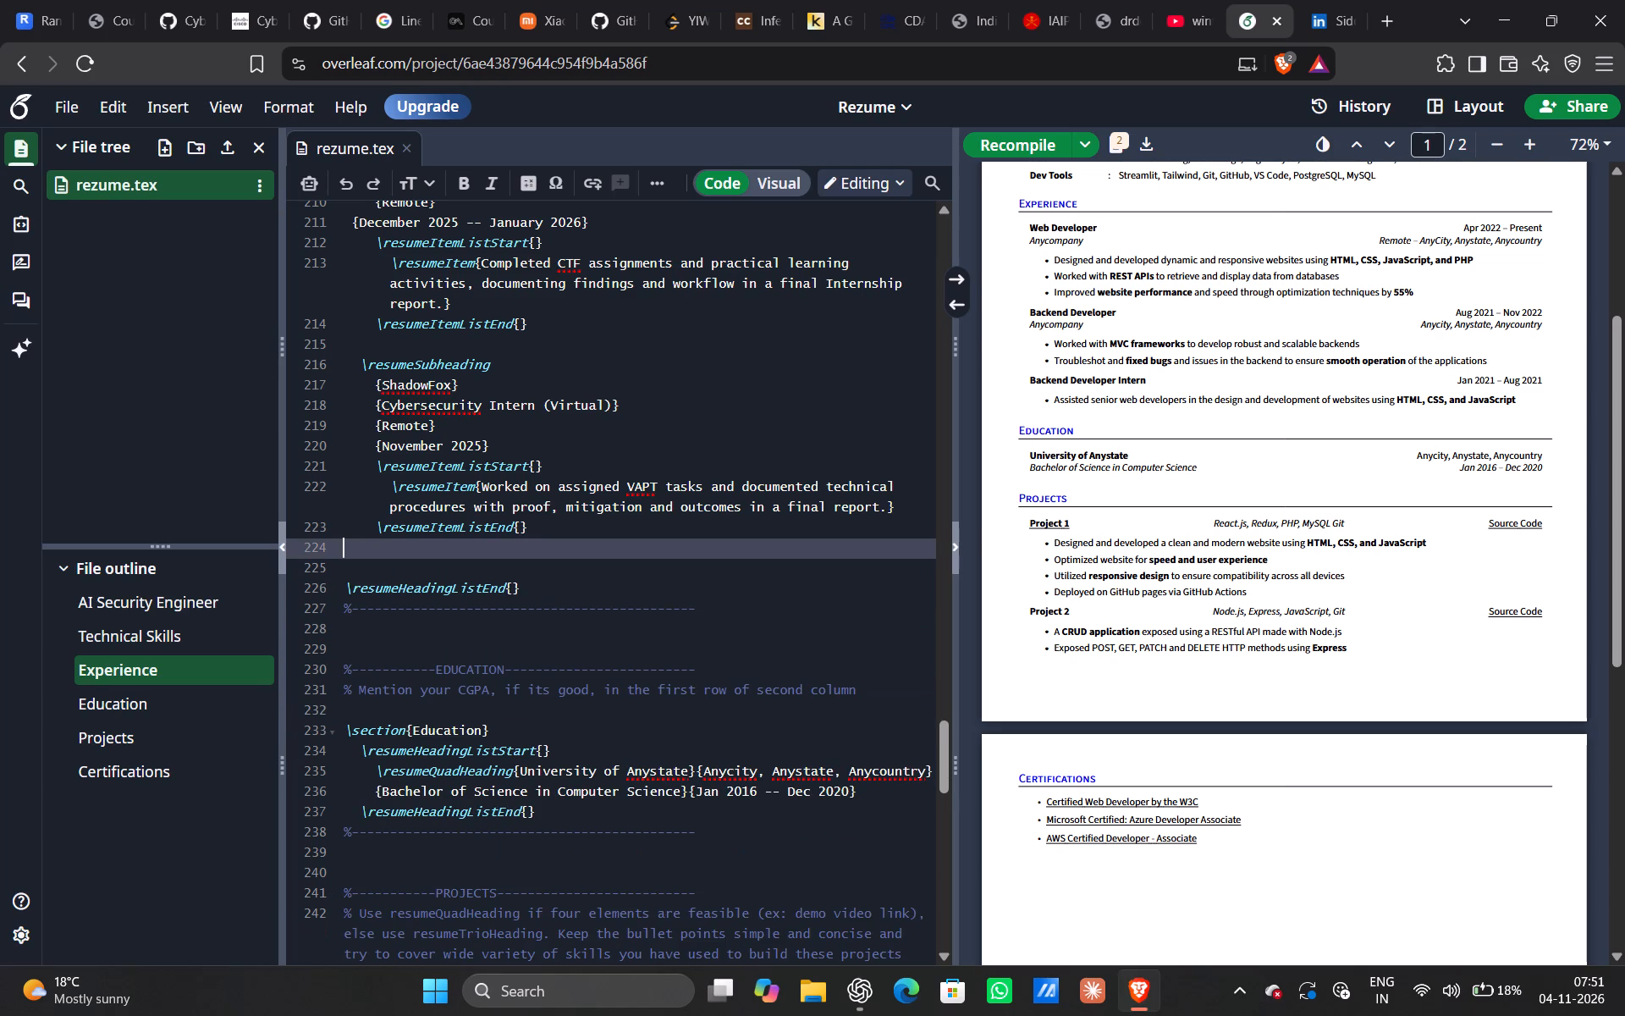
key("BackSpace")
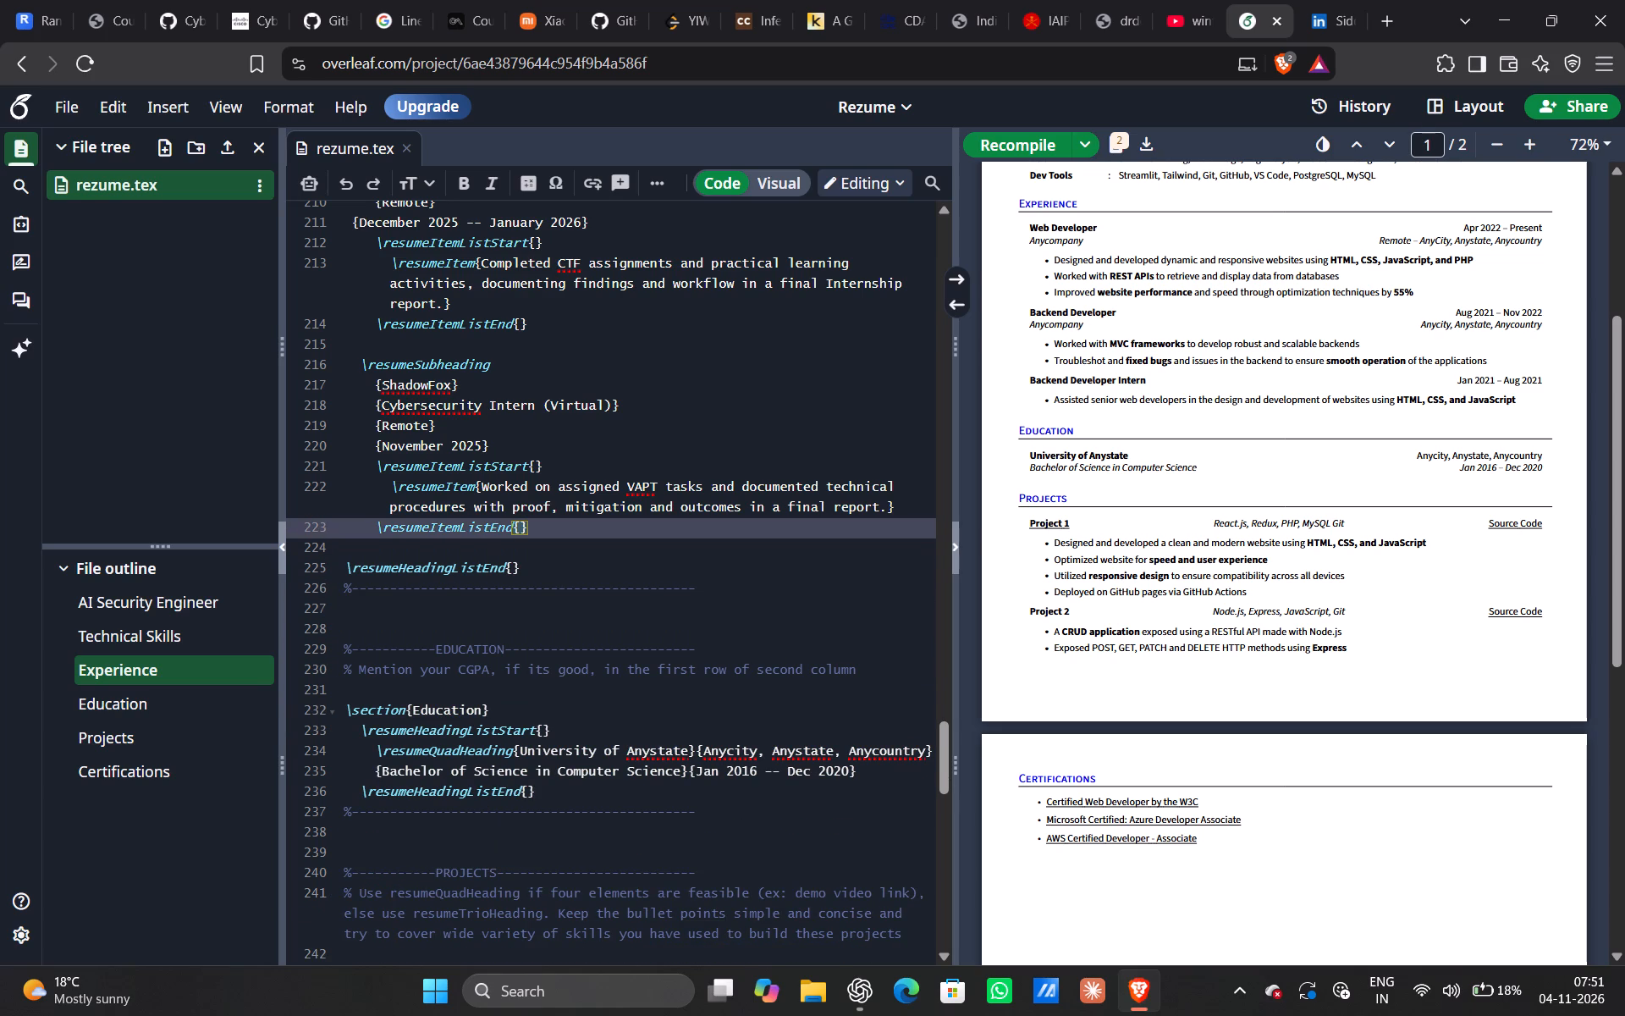
Recompile the resume PDF and examine the flagged lines in the Experience section's code.
left_click(1010, 140)
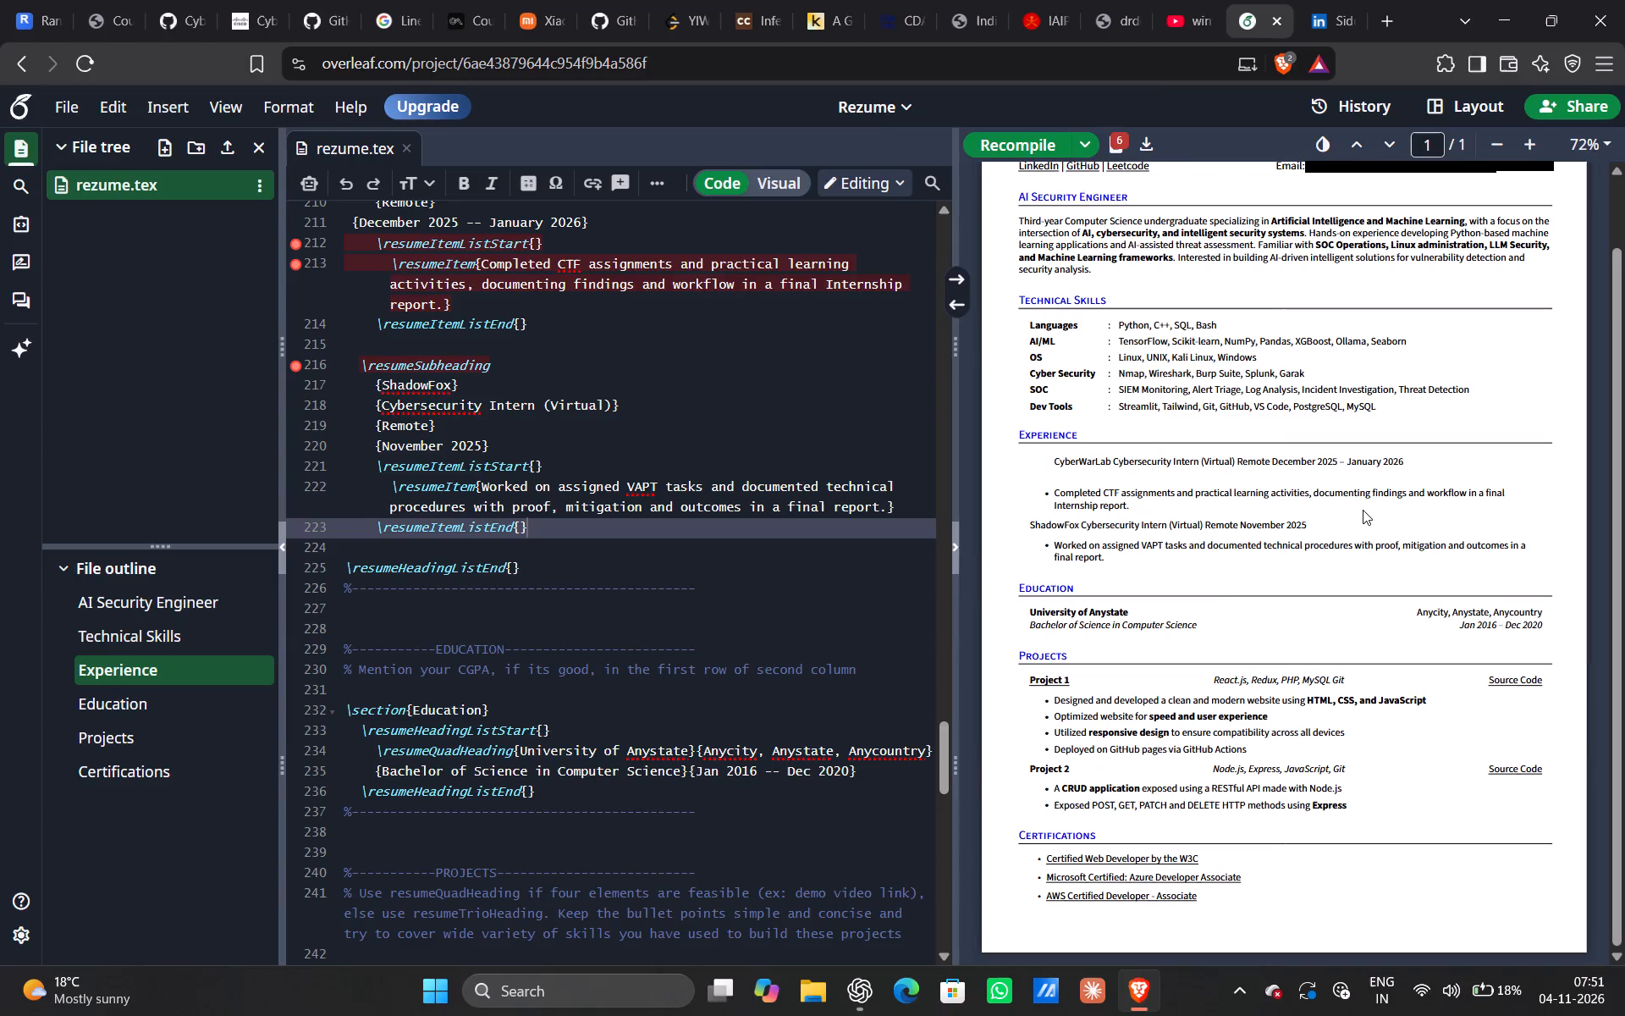
scroll(892, 500, "up", 1)
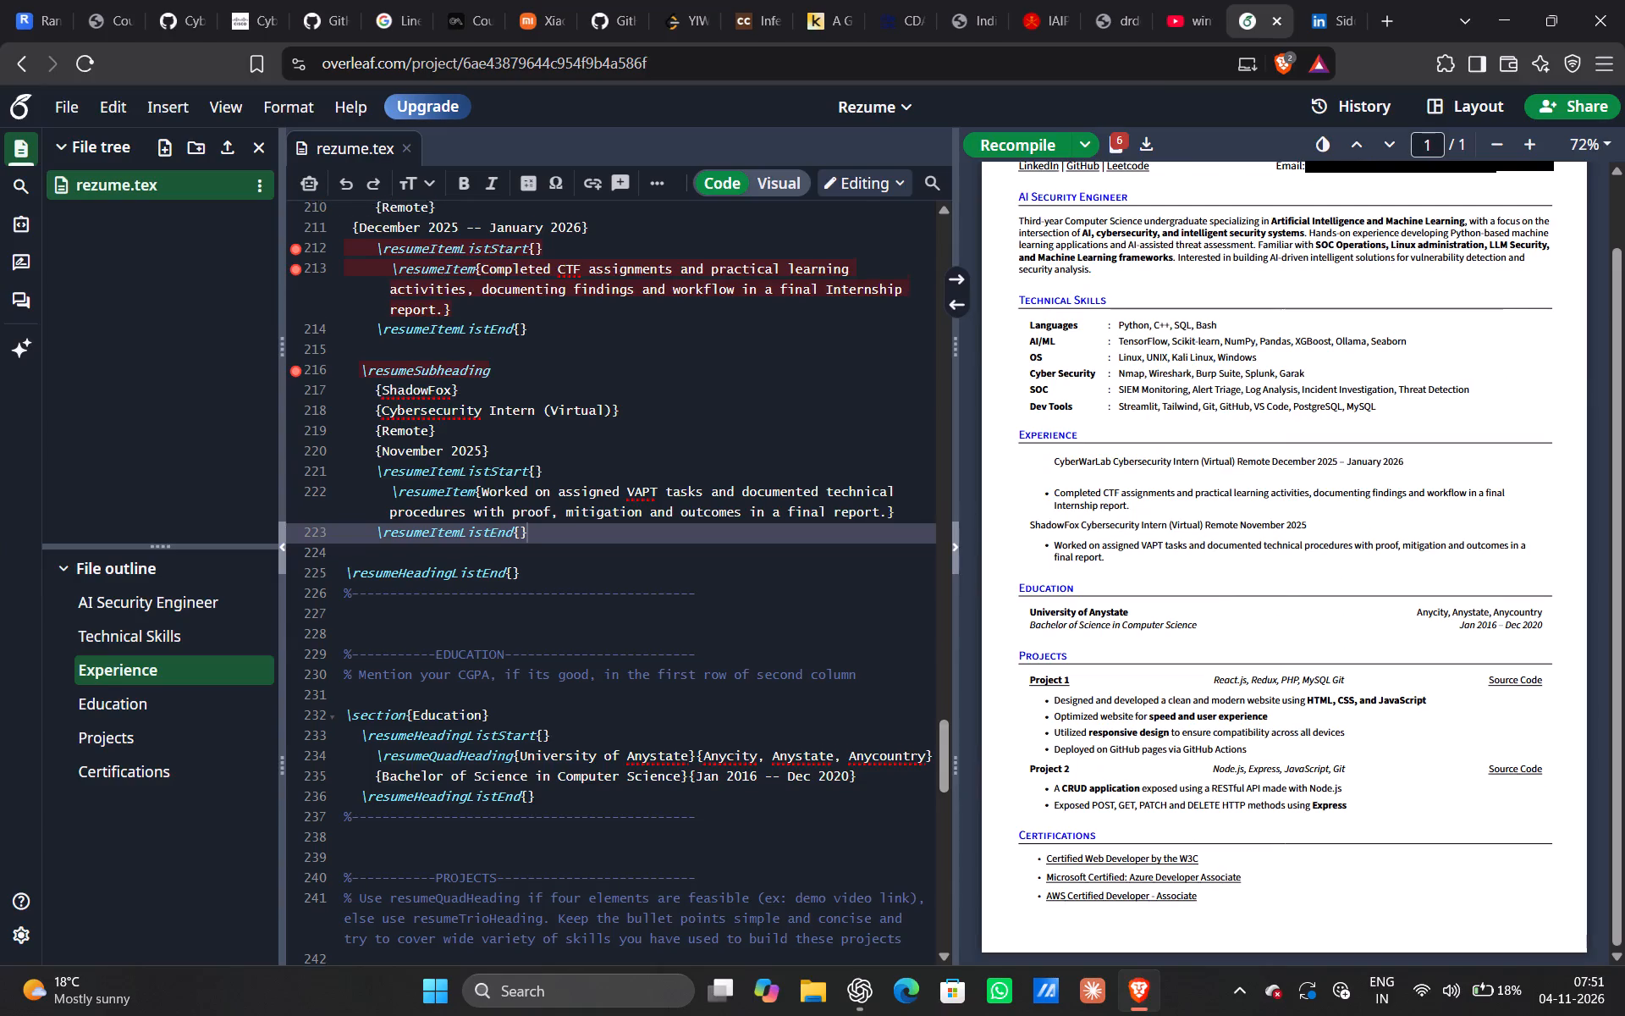
scroll(892, 500, "up", 3)
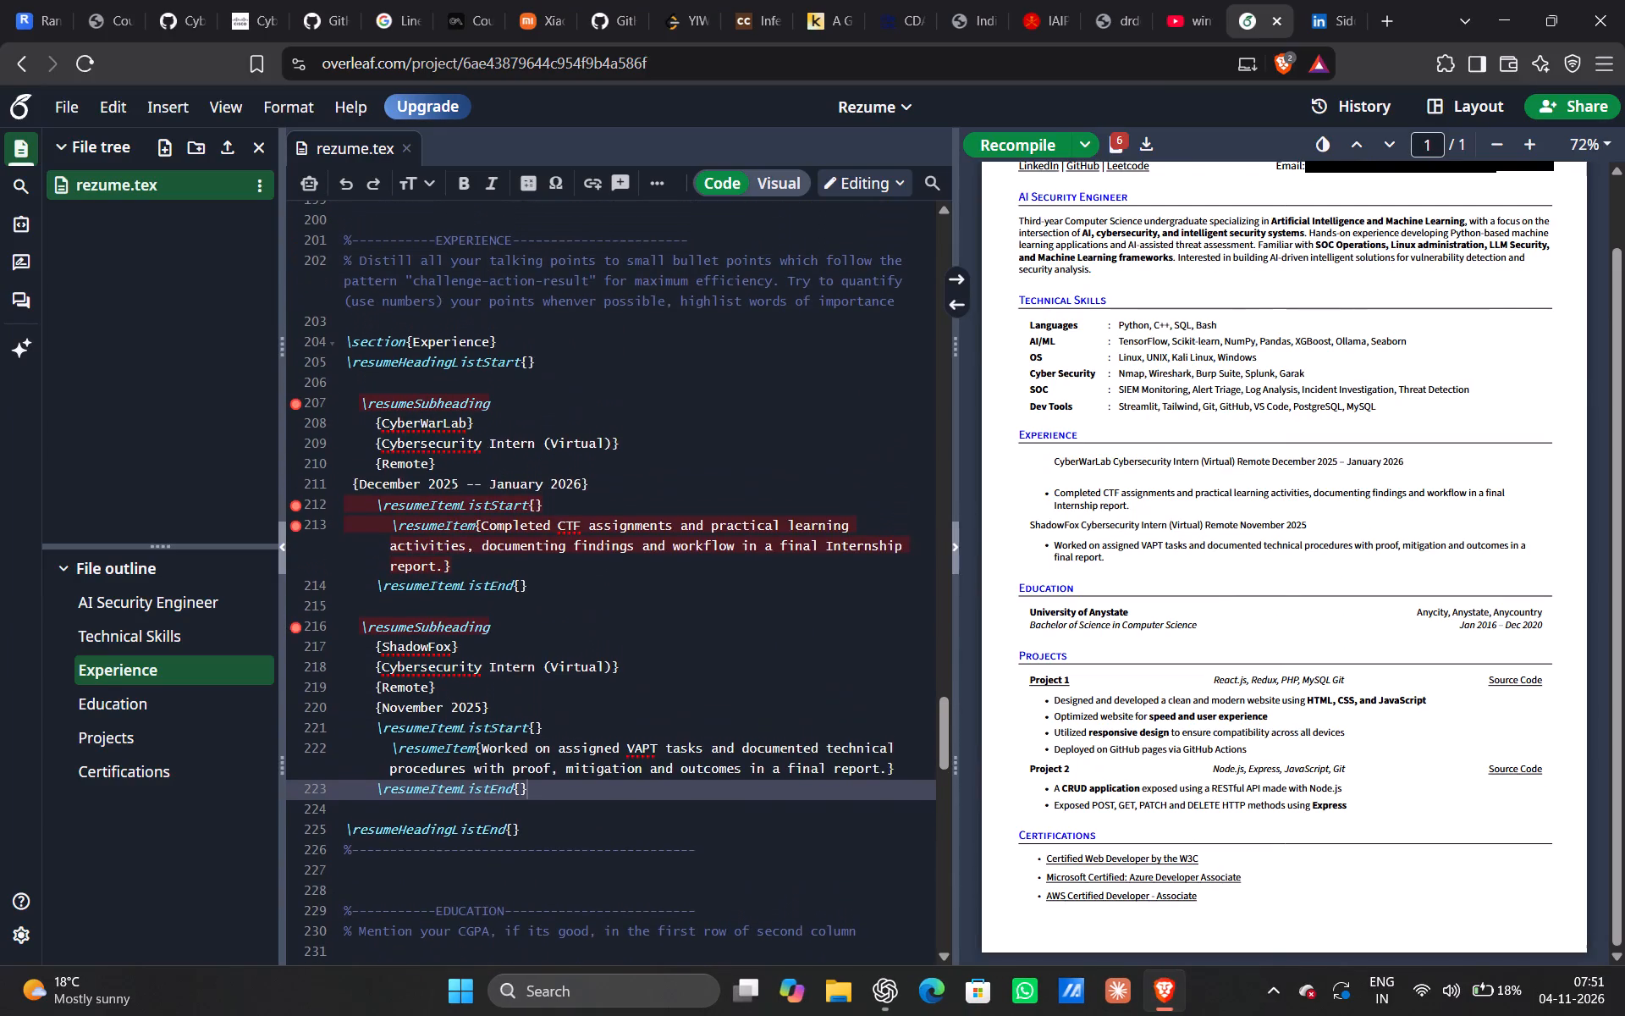
left_click(463, 403)
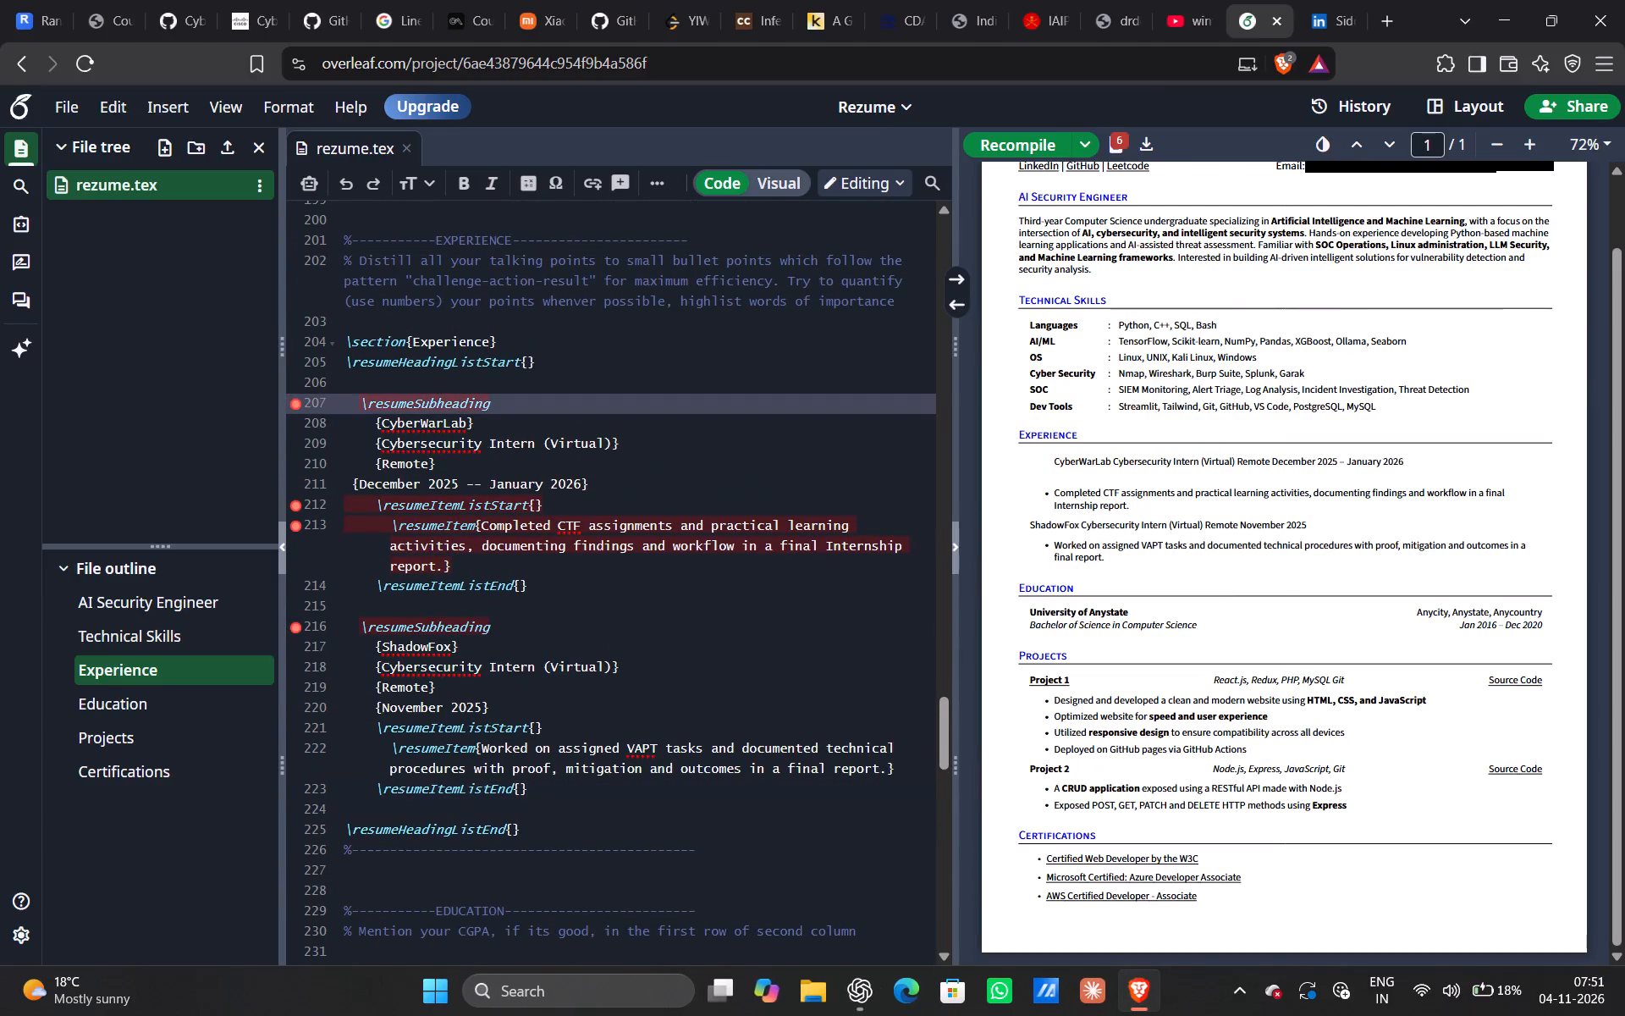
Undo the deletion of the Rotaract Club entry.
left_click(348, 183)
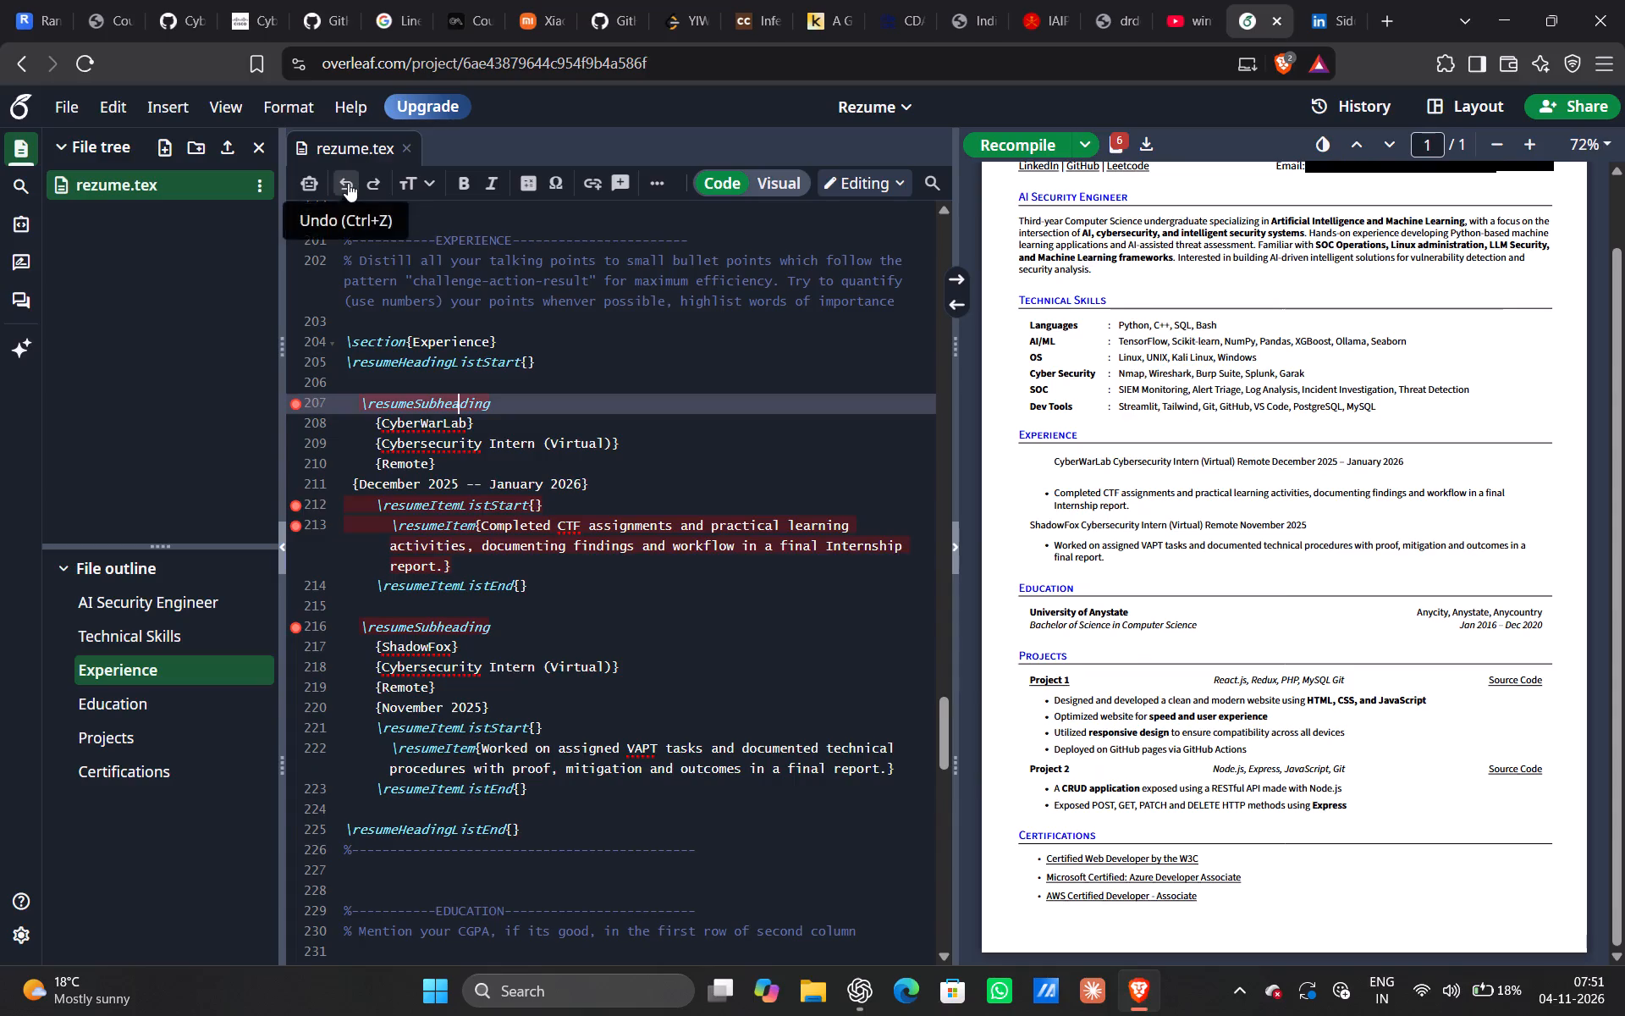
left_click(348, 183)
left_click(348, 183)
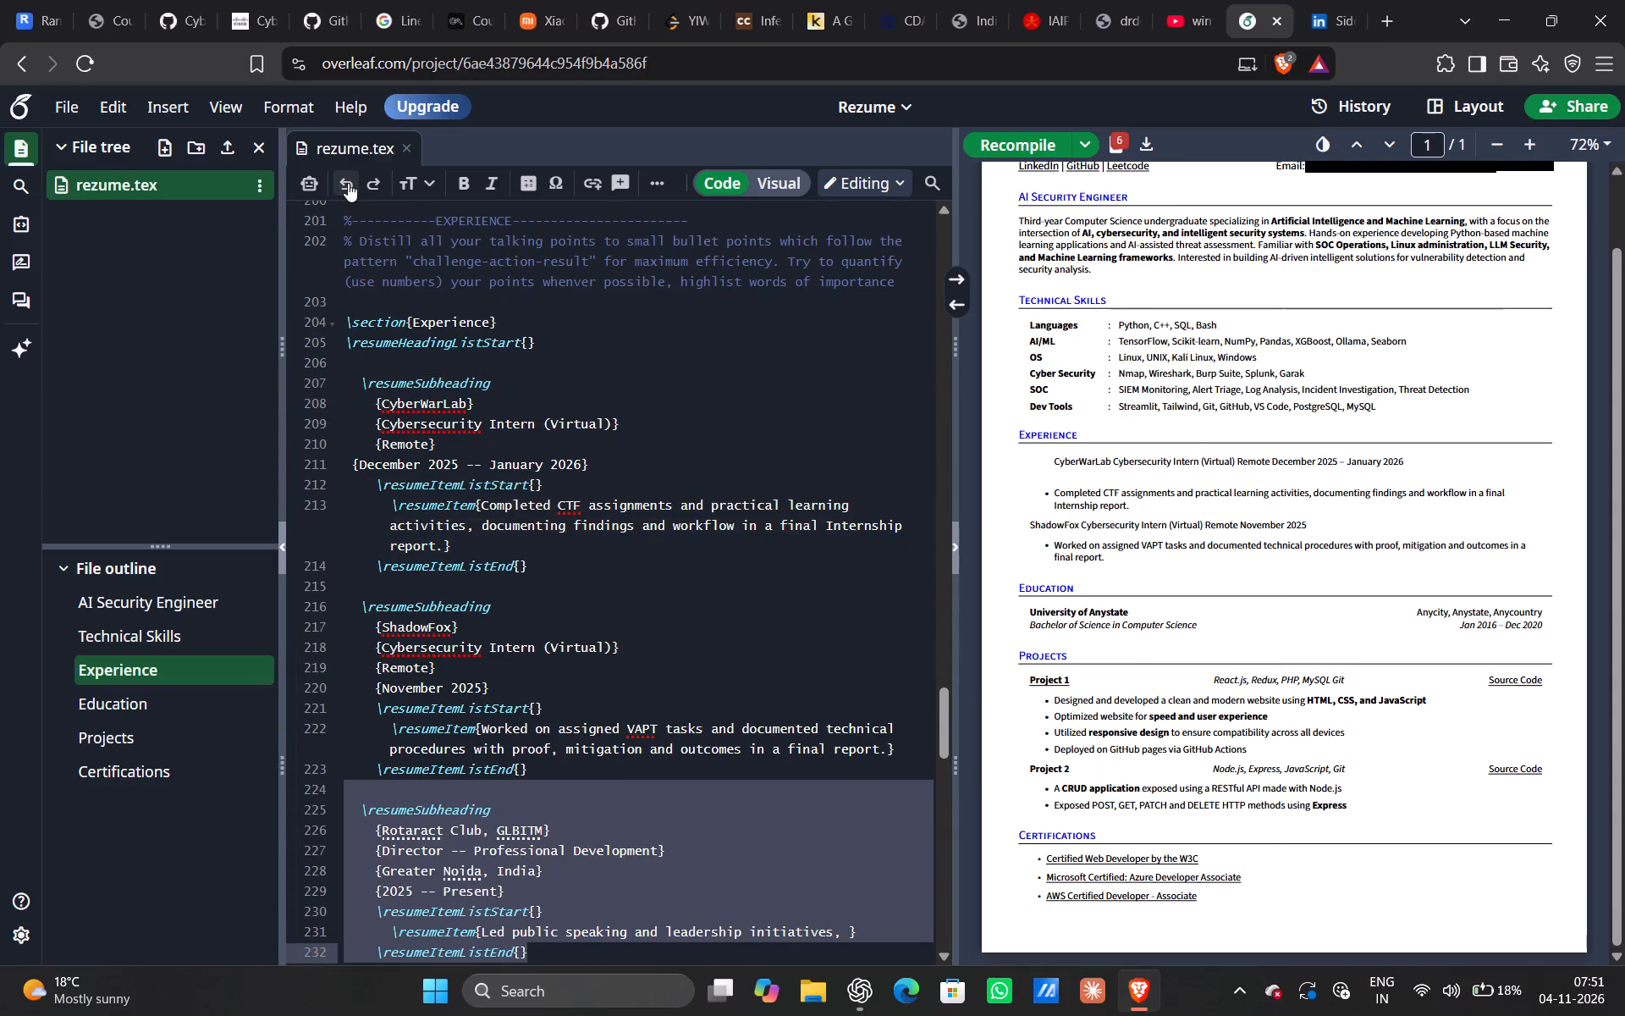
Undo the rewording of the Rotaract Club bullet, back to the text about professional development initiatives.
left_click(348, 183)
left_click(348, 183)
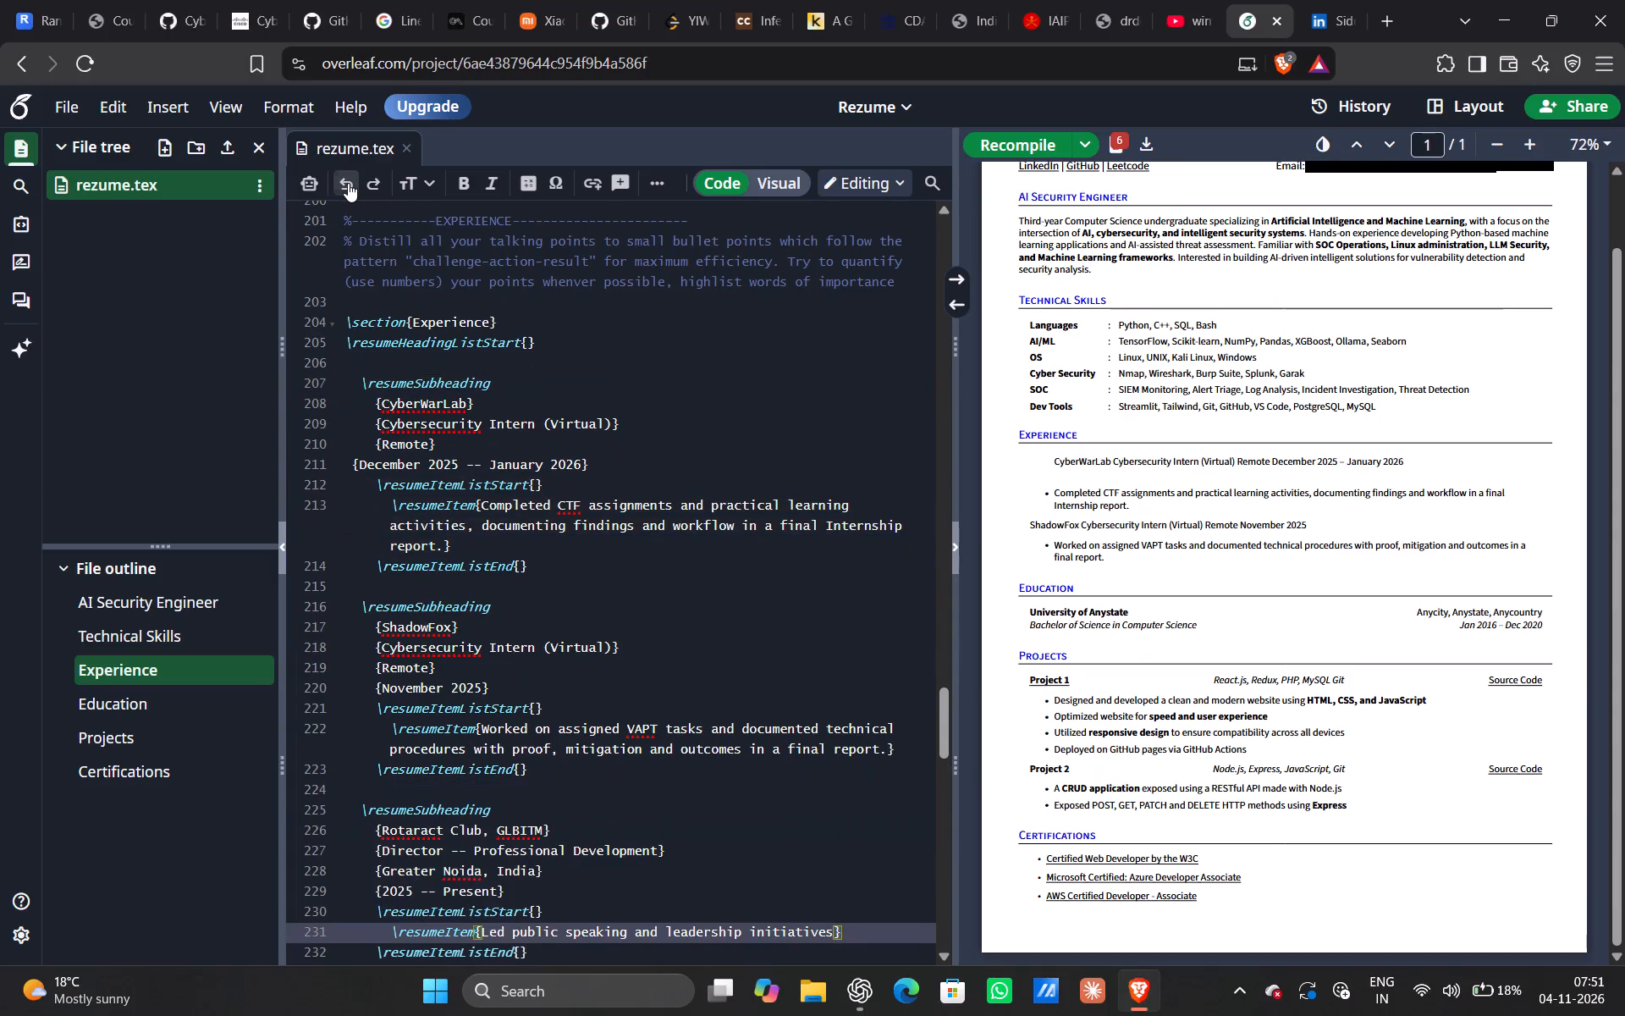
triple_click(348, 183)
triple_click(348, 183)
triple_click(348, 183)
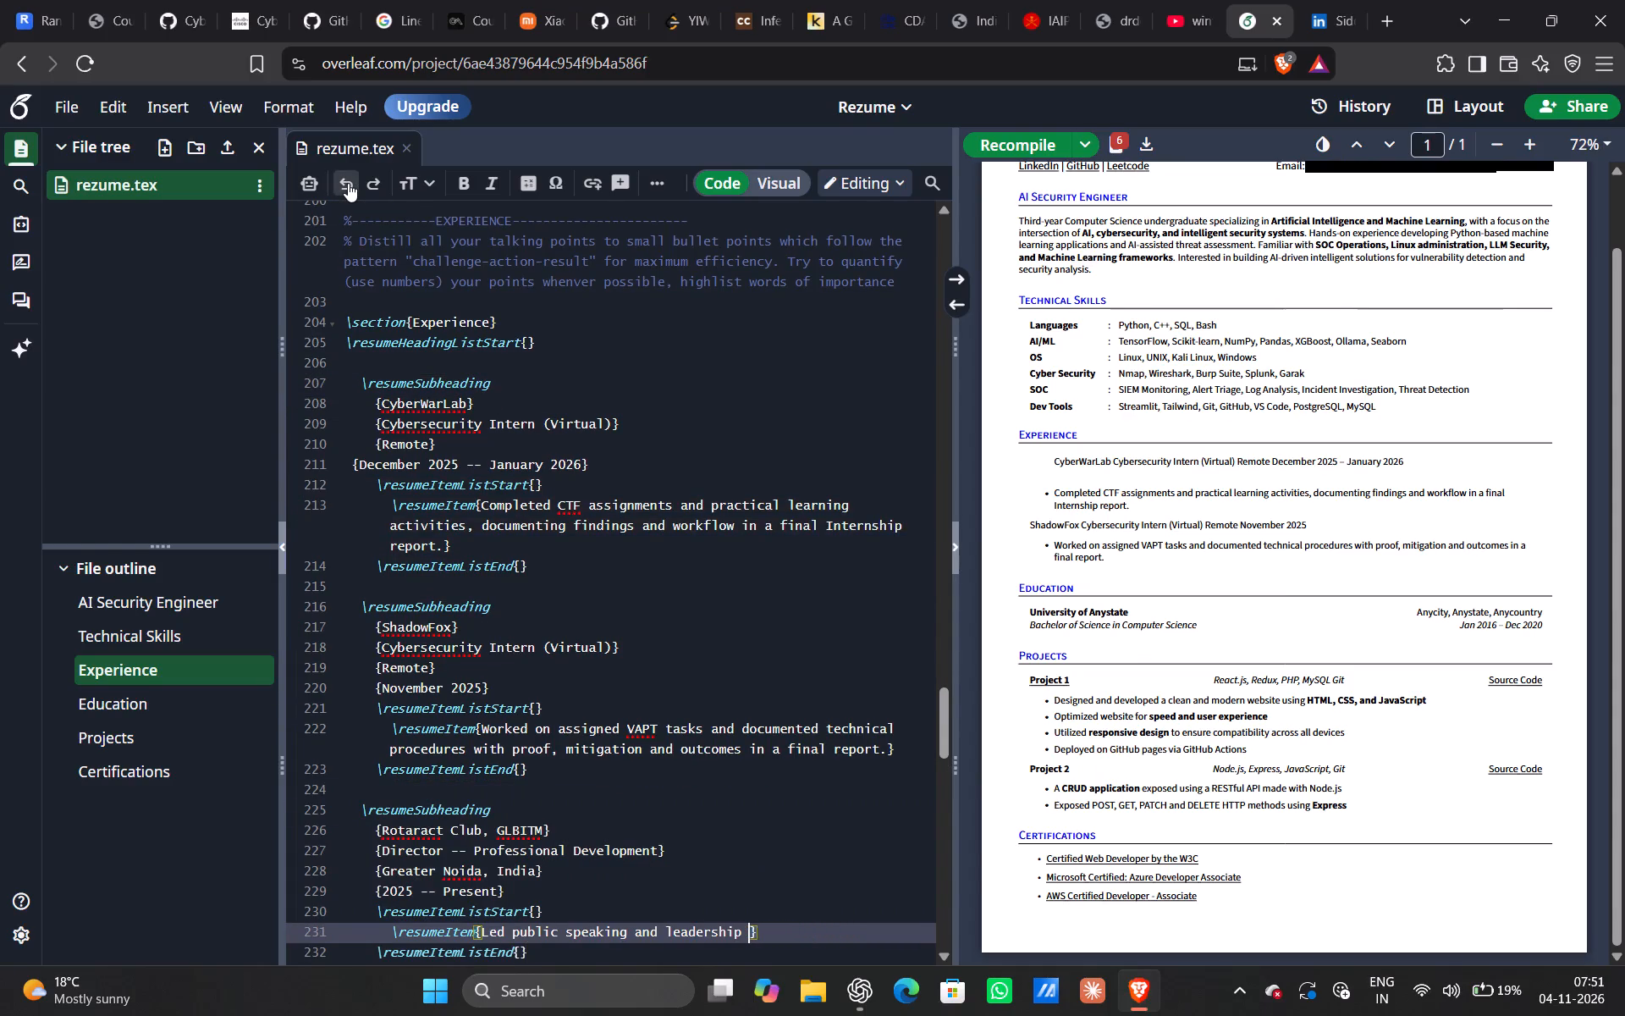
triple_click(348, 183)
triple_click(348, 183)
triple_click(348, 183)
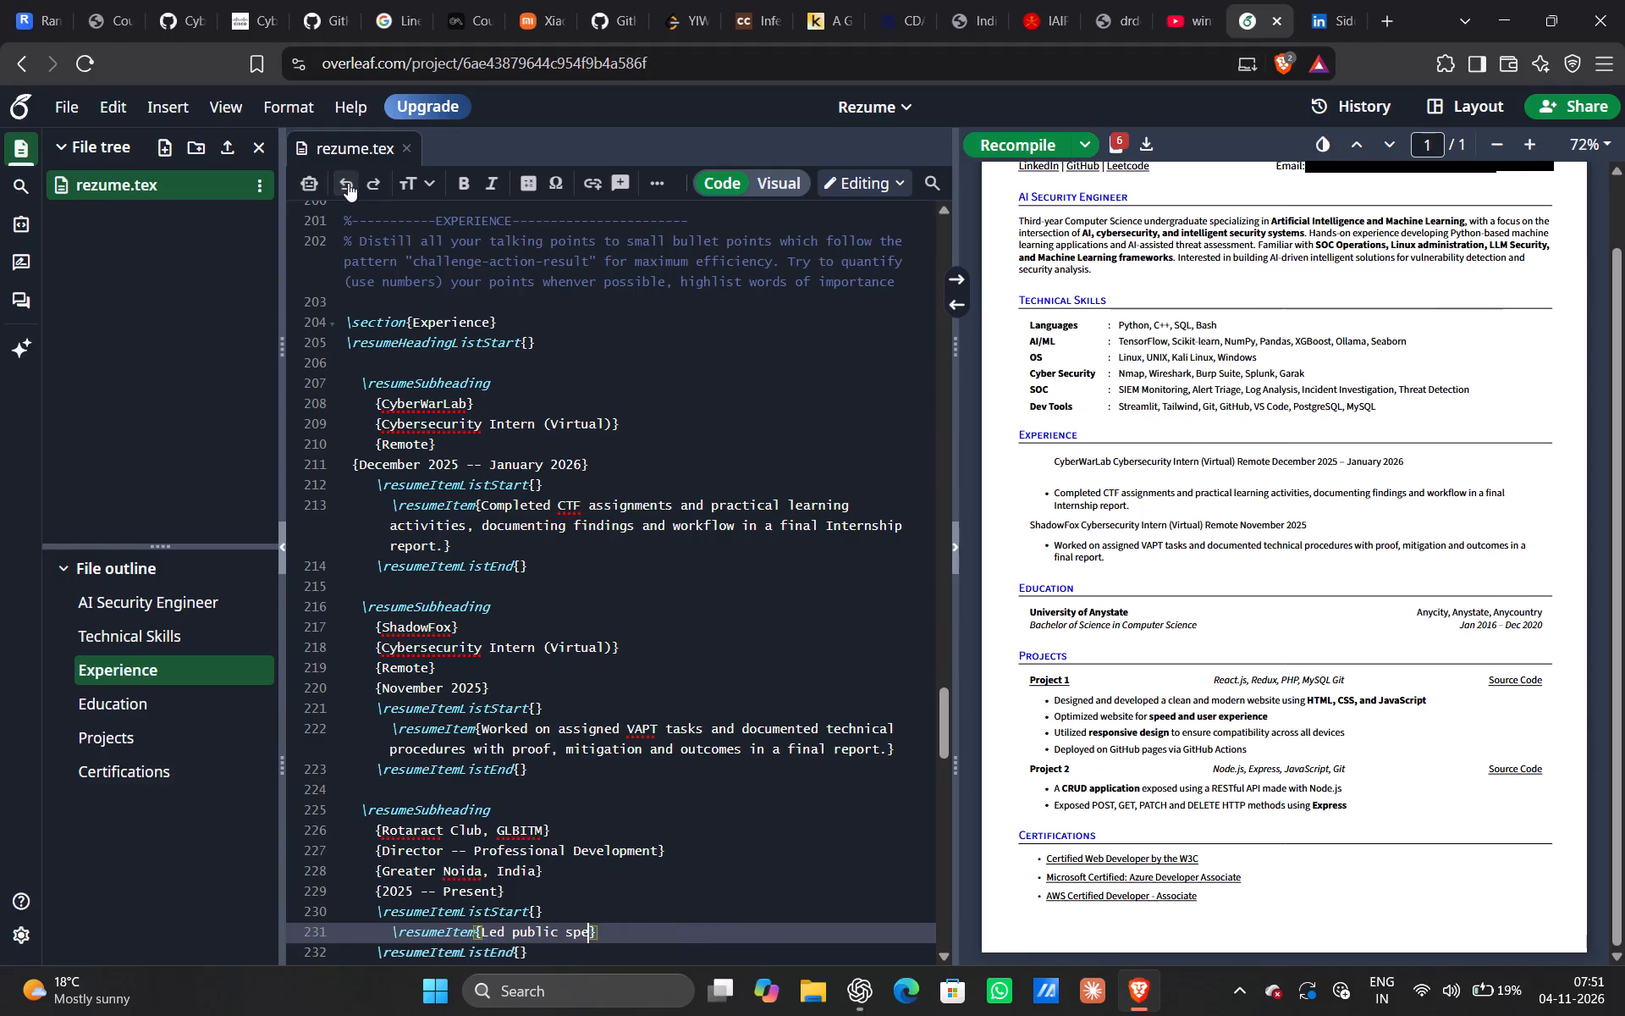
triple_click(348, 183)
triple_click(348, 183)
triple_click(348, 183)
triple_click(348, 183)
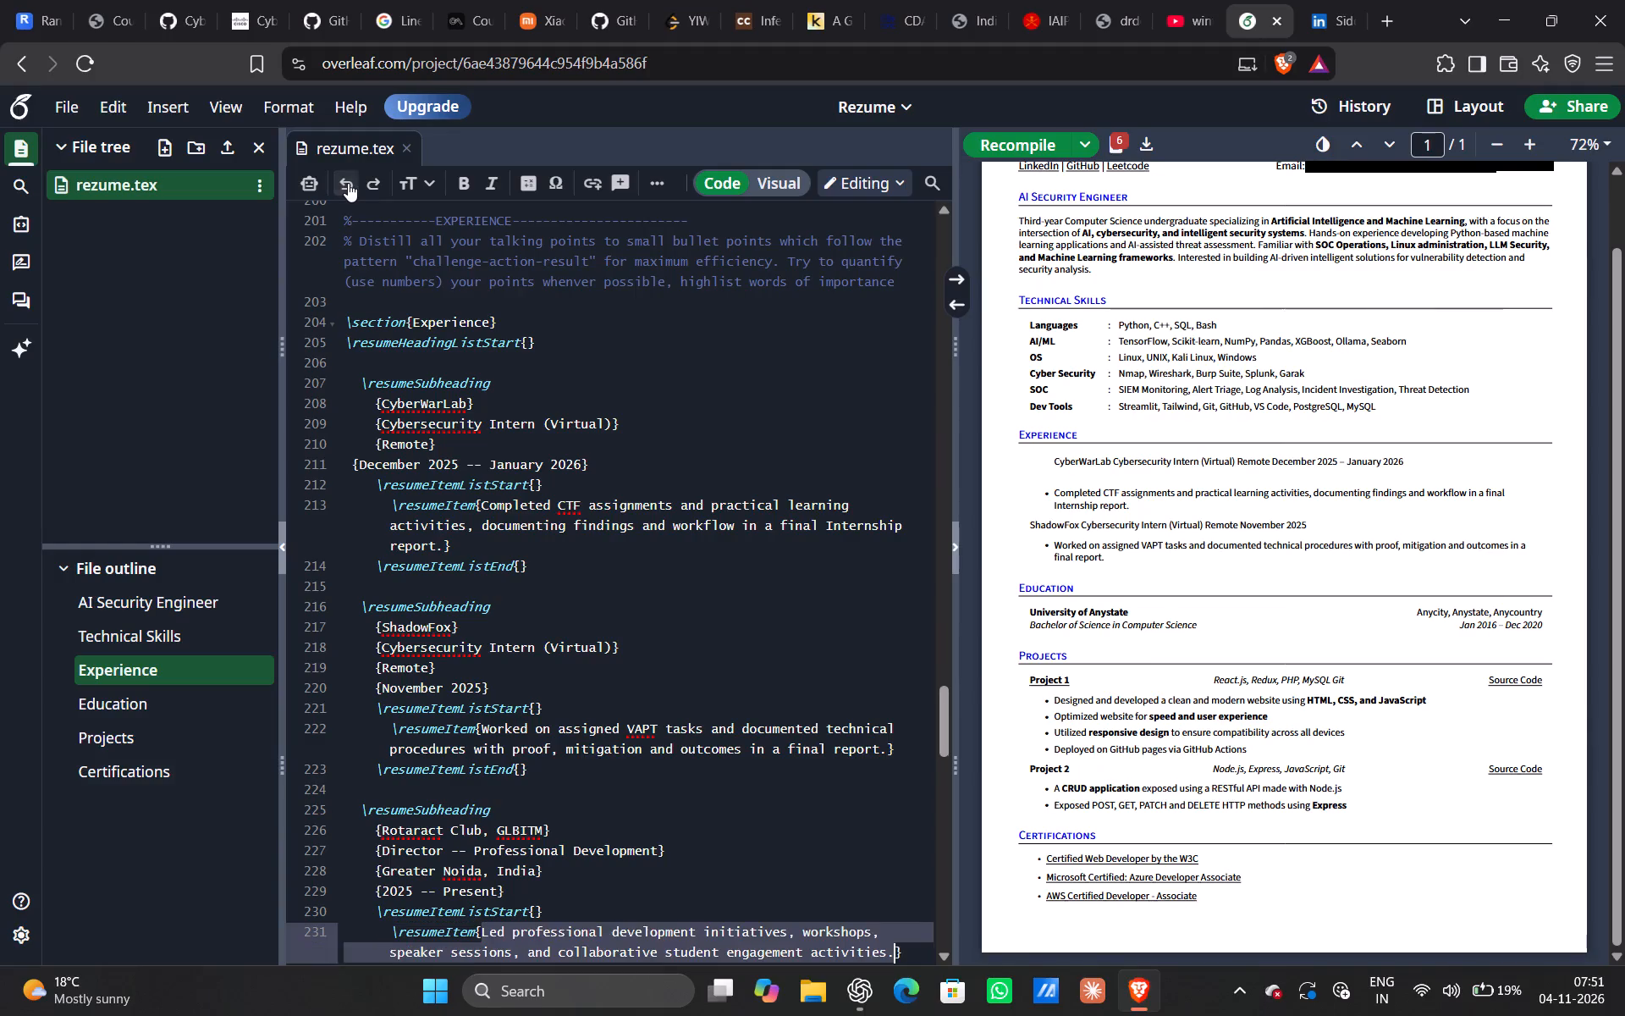
Undo the rewording of the ShadowFox bullet, back to the text about assigned cybersecurity tasks and documented technical learnings.
double_click(348, 183)
triple_click(348, 183)
triple_click(348, 183)
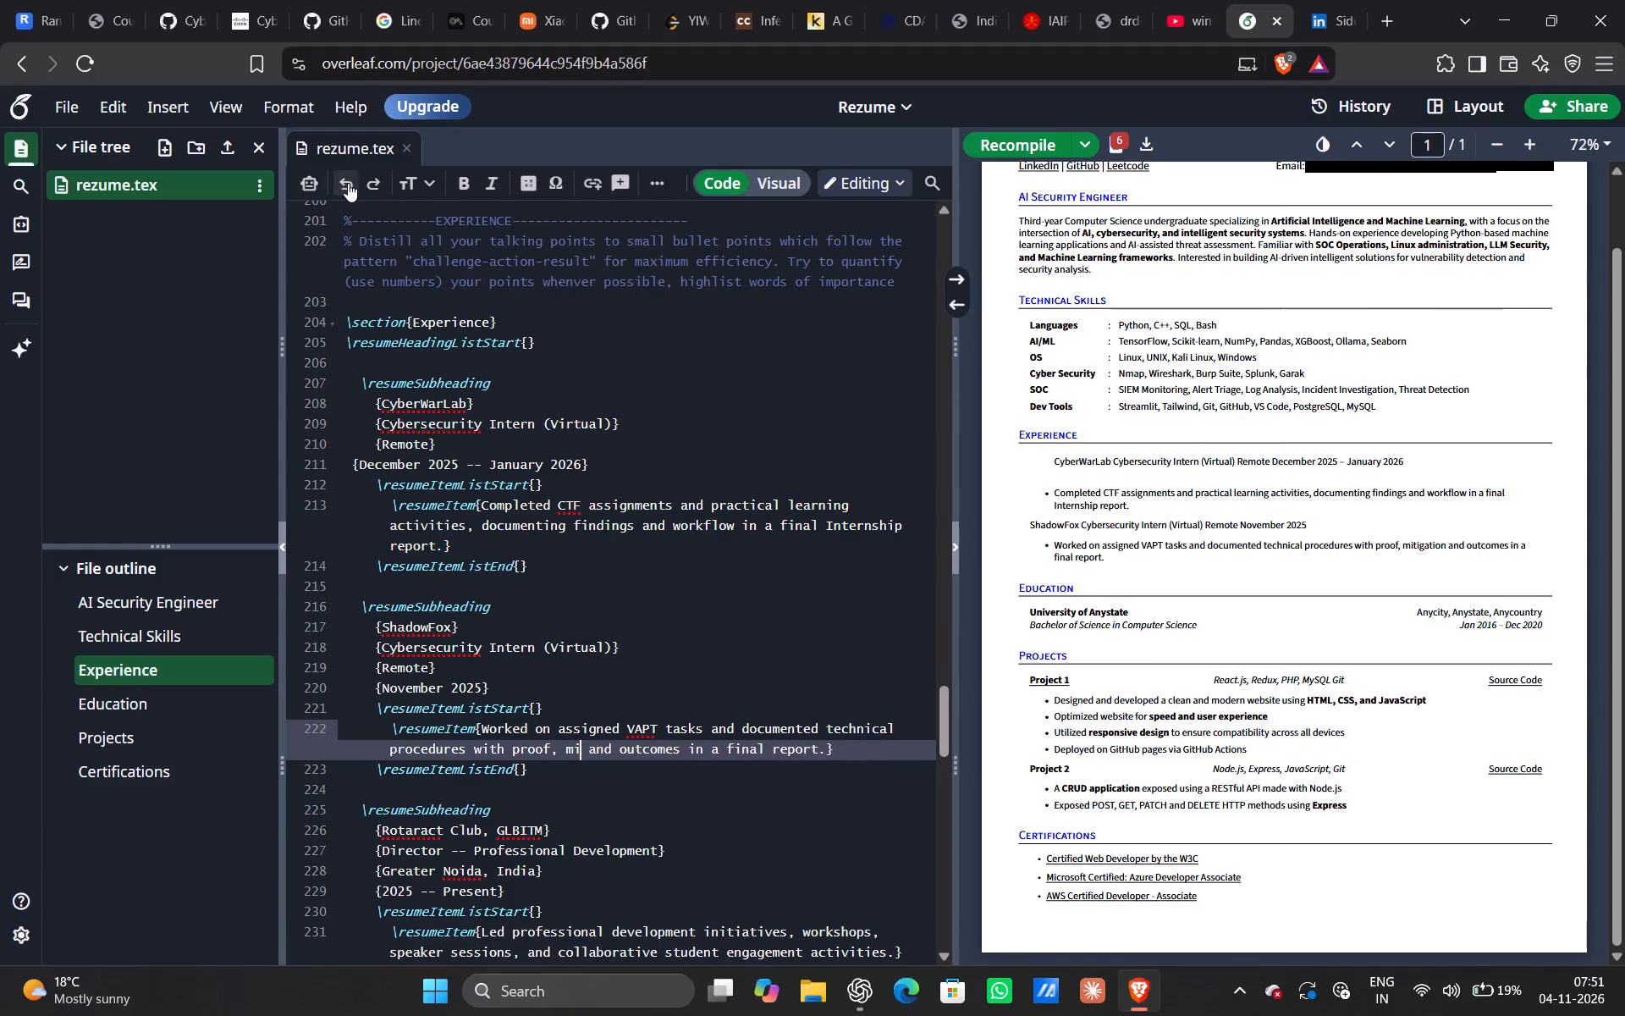
triple_click(348, 183)
triple_click(348, 183)
triple_click(348, 183)
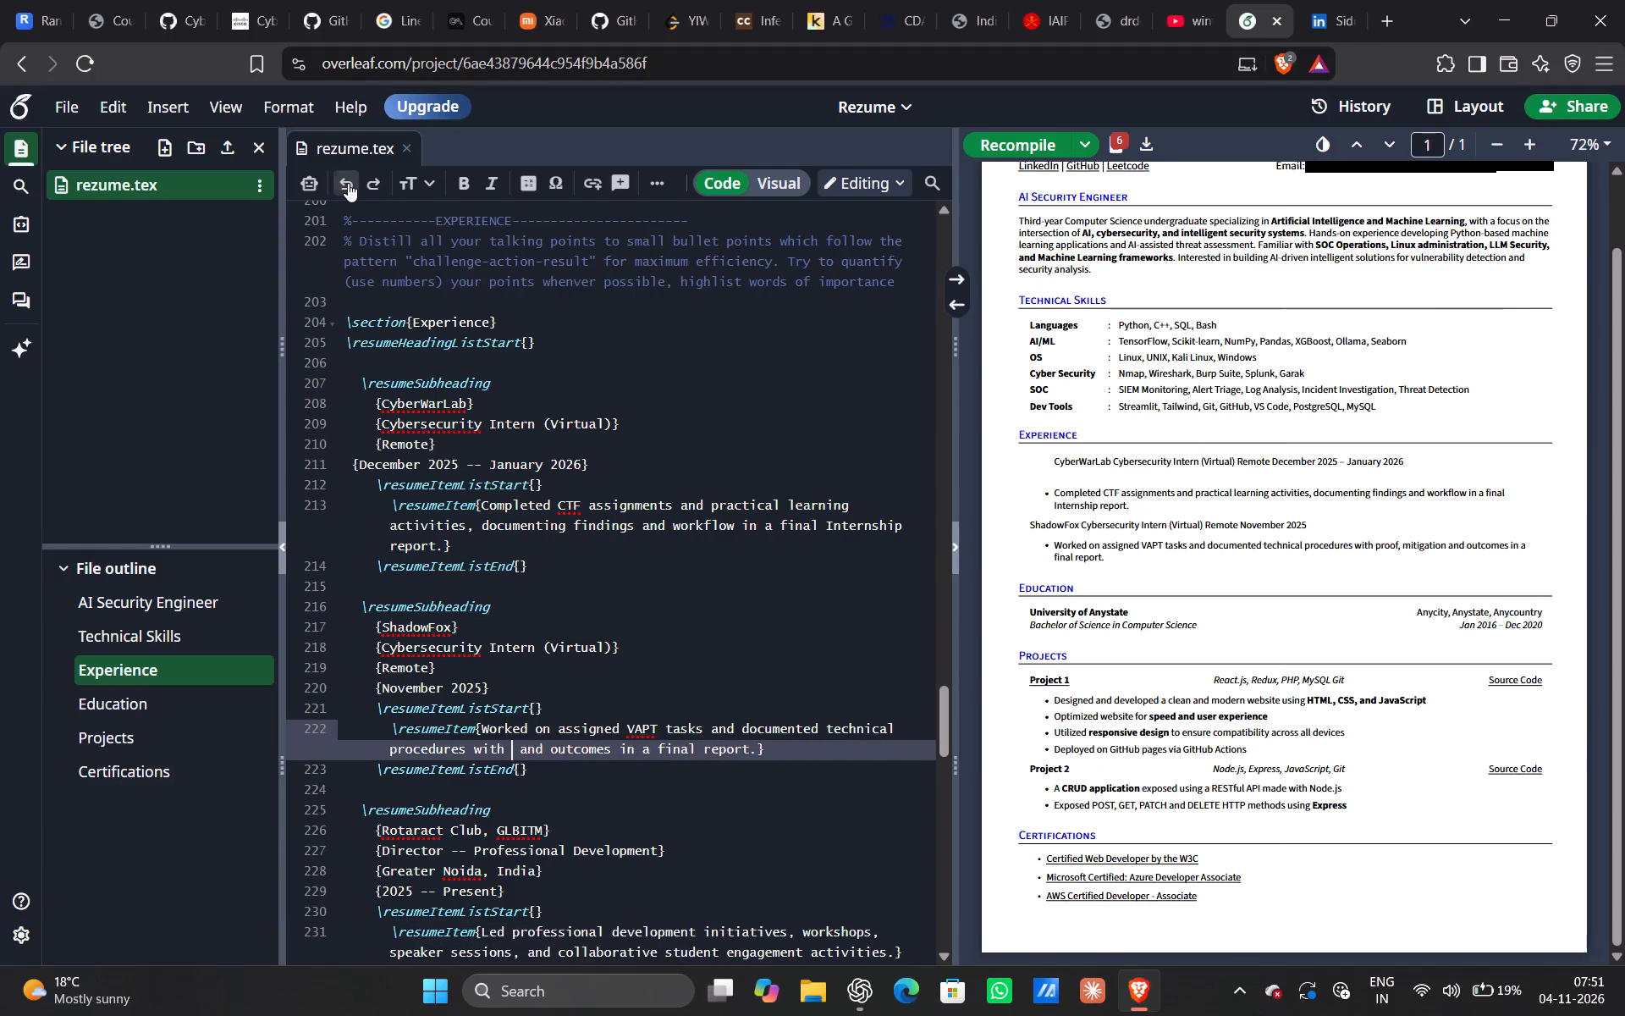
triple_click(348, 183)
triple_click(348, 183)
triple_click(348, 183)
triple_click(348, 183)
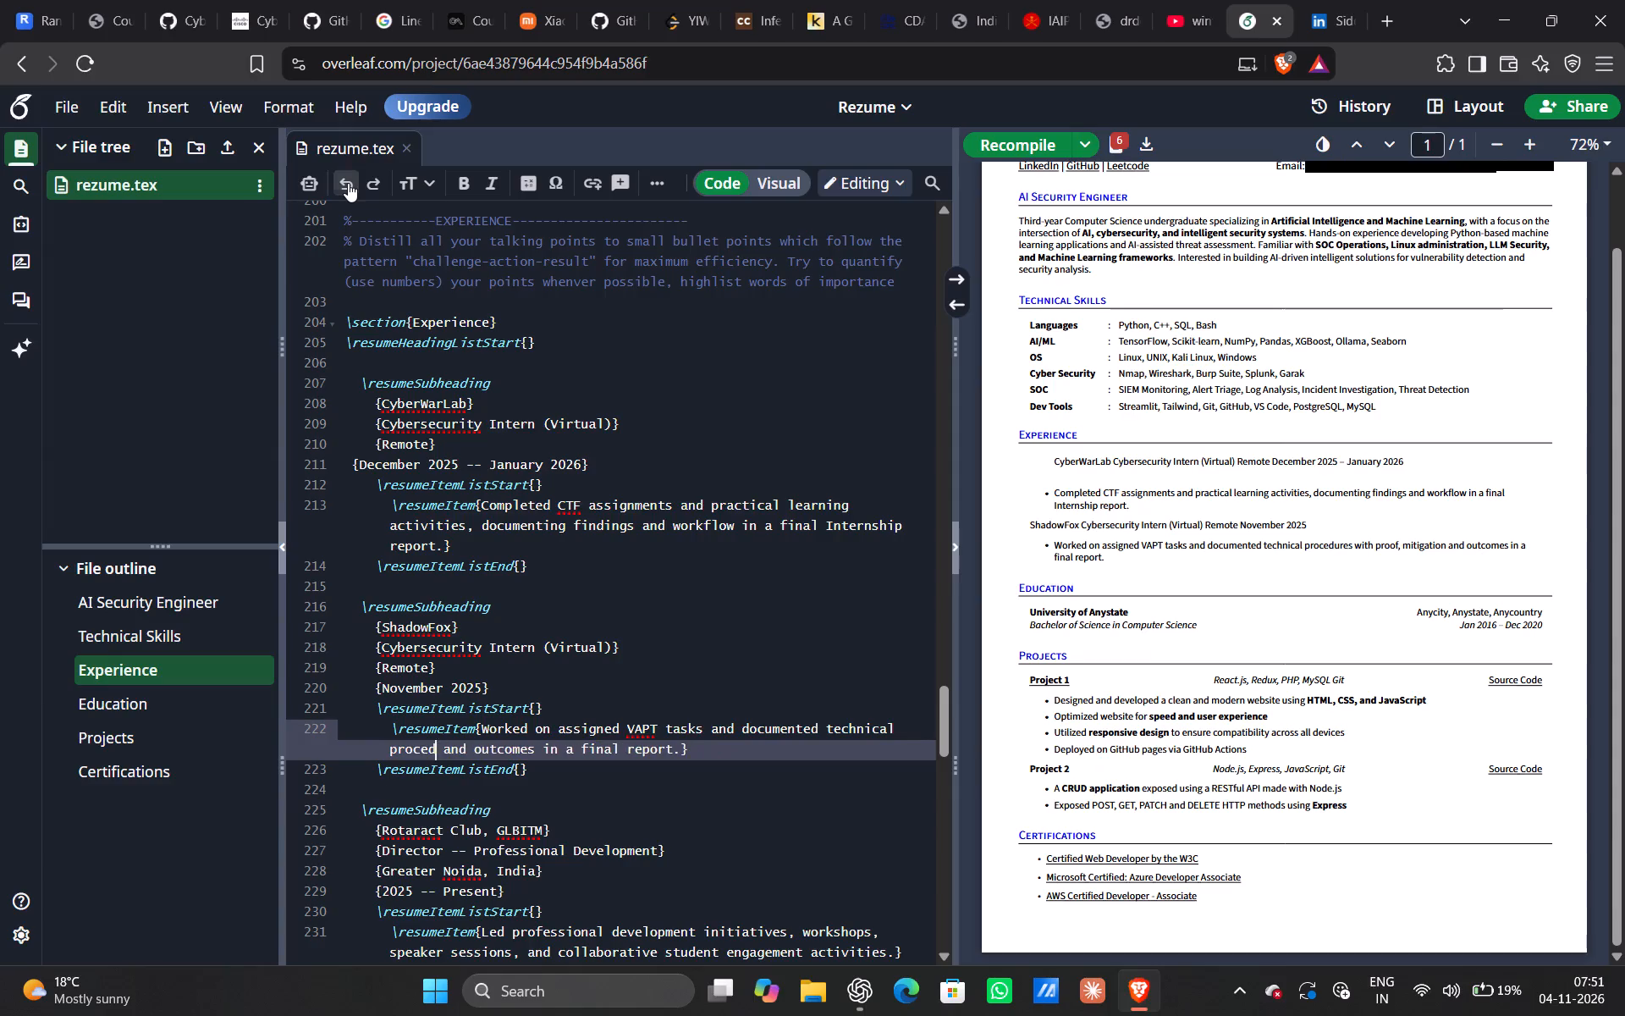
triple_click(348, 183)
triple_click(348, 183)
triple_click(348, 183)
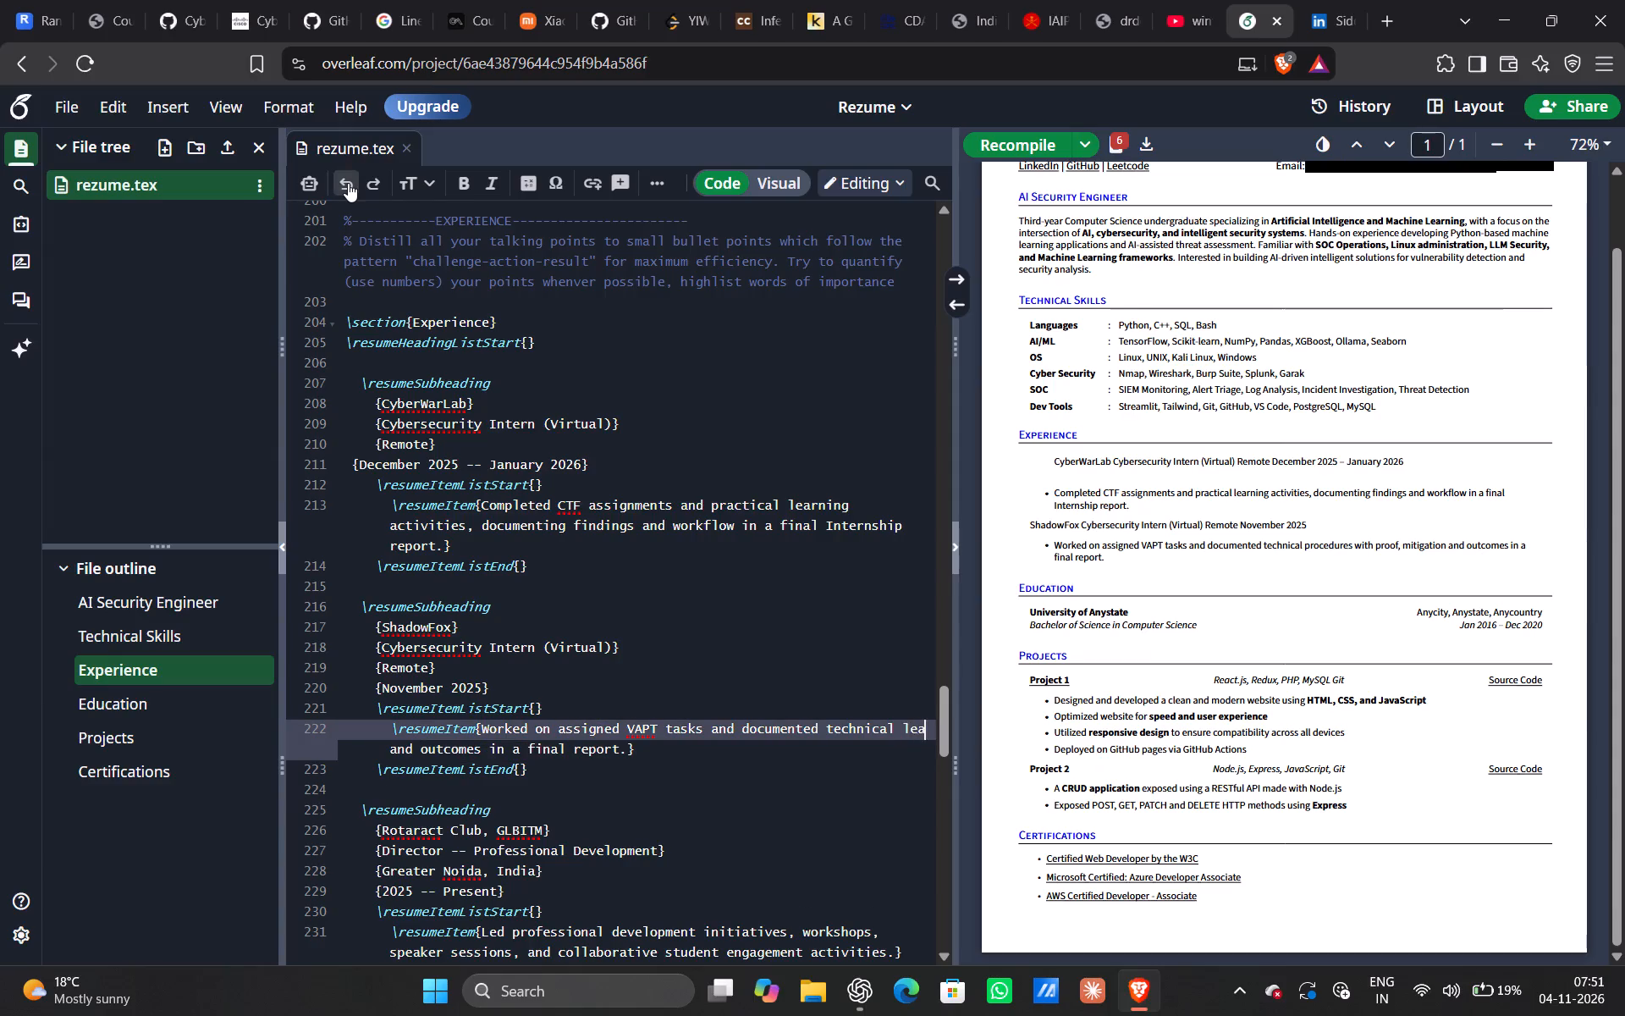
triple_click(348, 183)
triple_click(348, 183)
triple_click(348, 183)
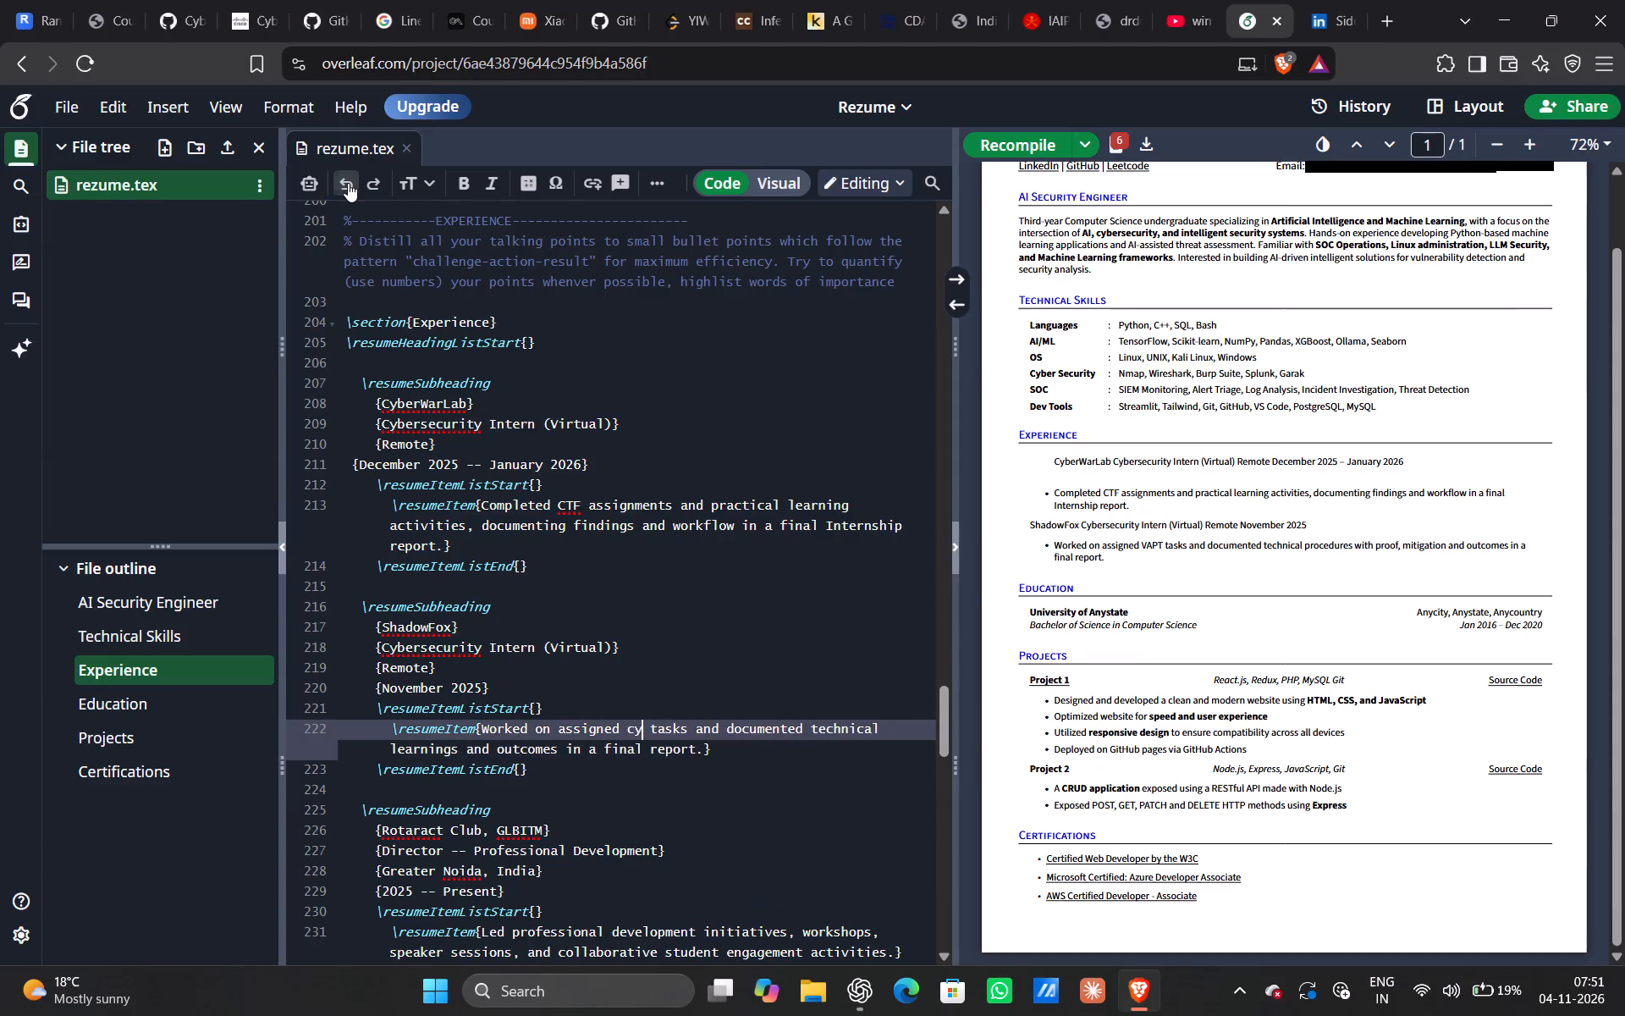
triple_click(348, 183)
Undo the rewording of the CyberWarLab bullet, back to the text about cybersecurity assignments and documenting findings in a final internship report.
left_click(348, 183)
triple_click(348, 183)
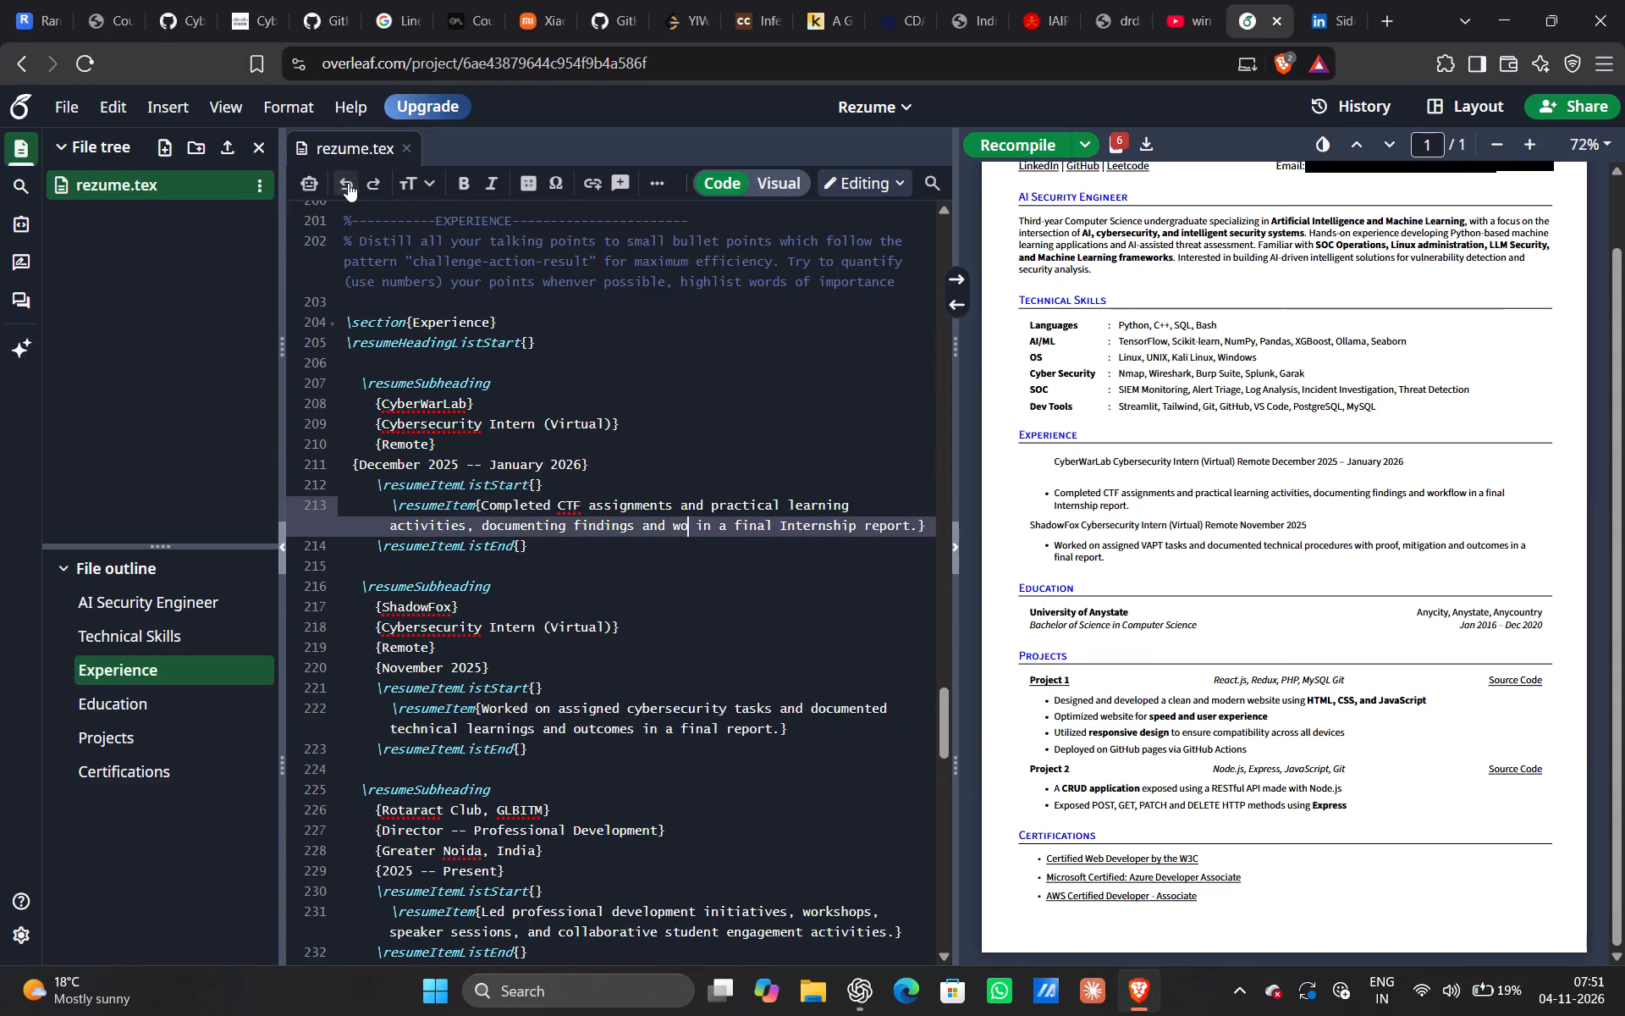
triple_click(348, 183)
triple_click(348, 183)
triple_click(348, 183)
triple_click(348, 183)
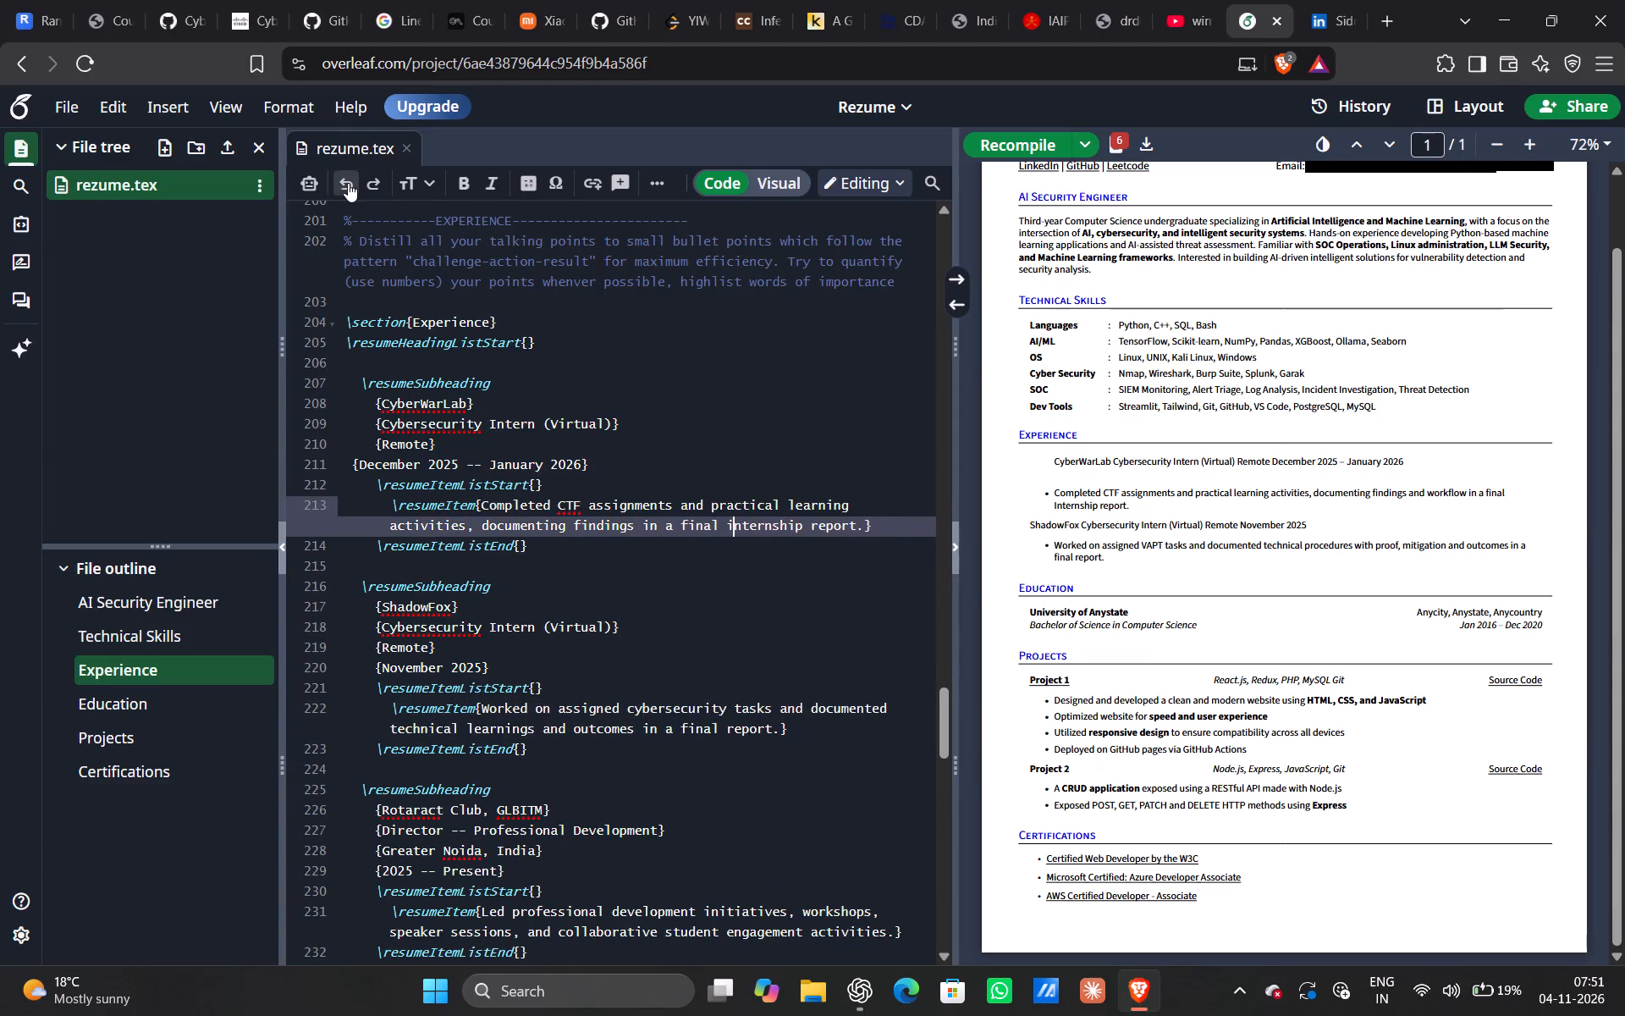
triple_click(348, 183)
triple_click(348, 183)
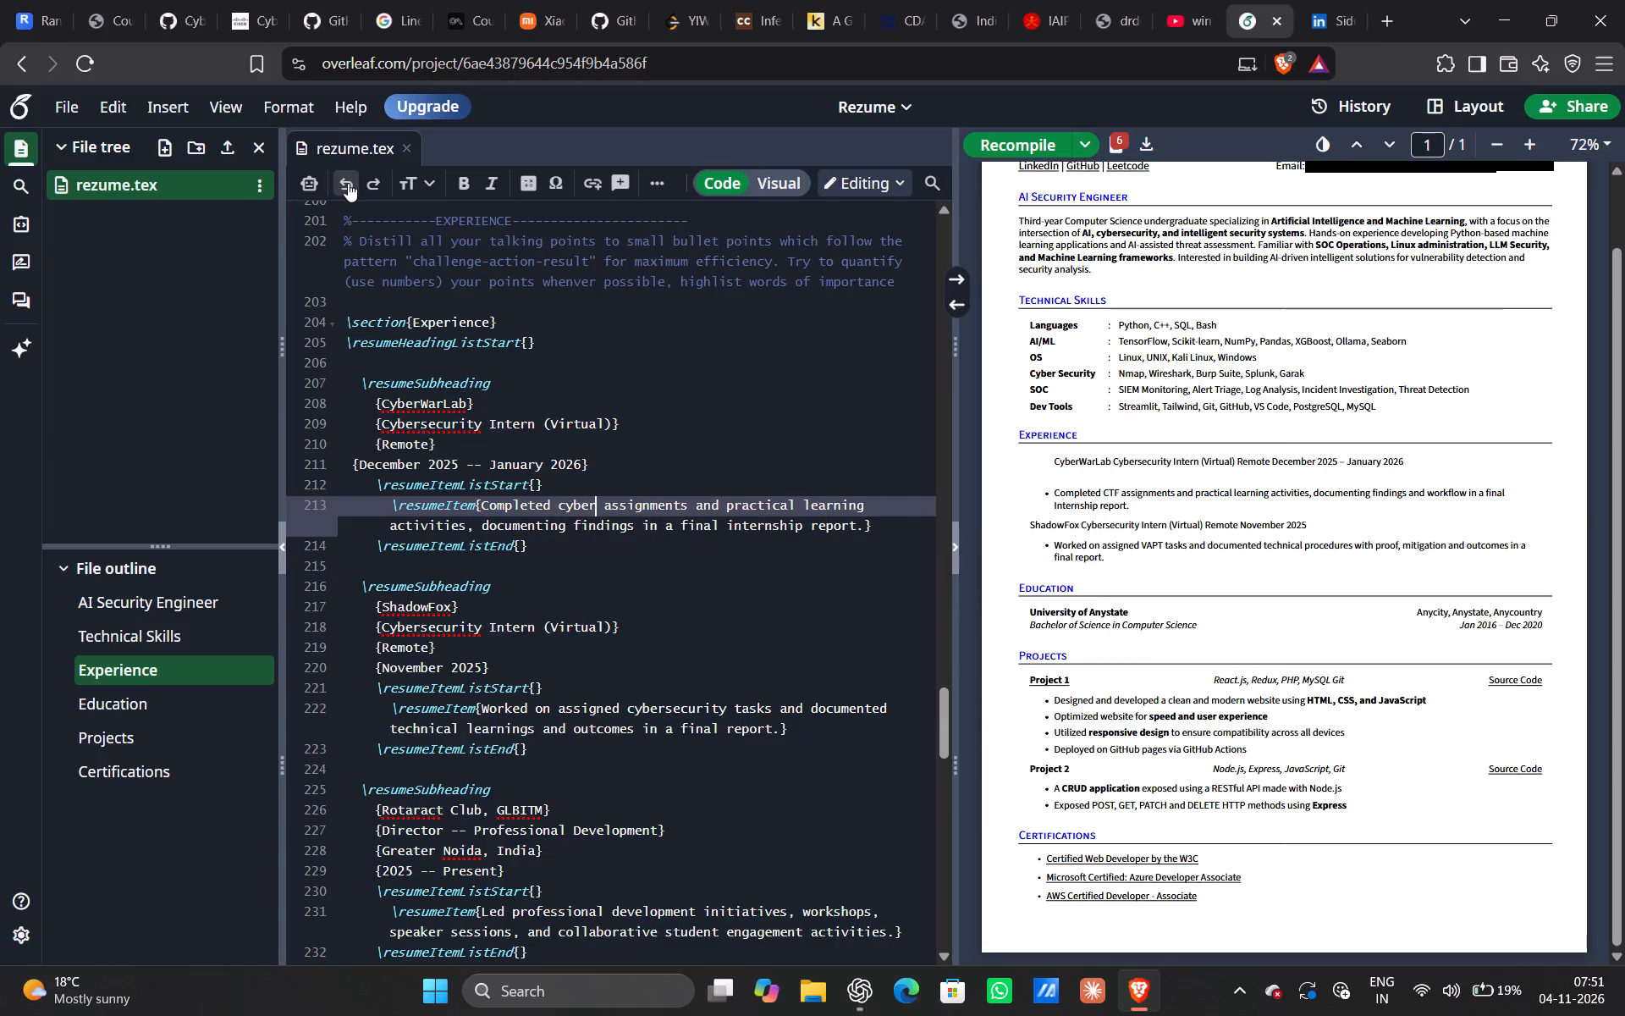
triple_click(348, 183)
left_click(348, 183)
Undo the last indentation changes on the ShadowFox entry's November 2025 line.
triple_click(348, 183)
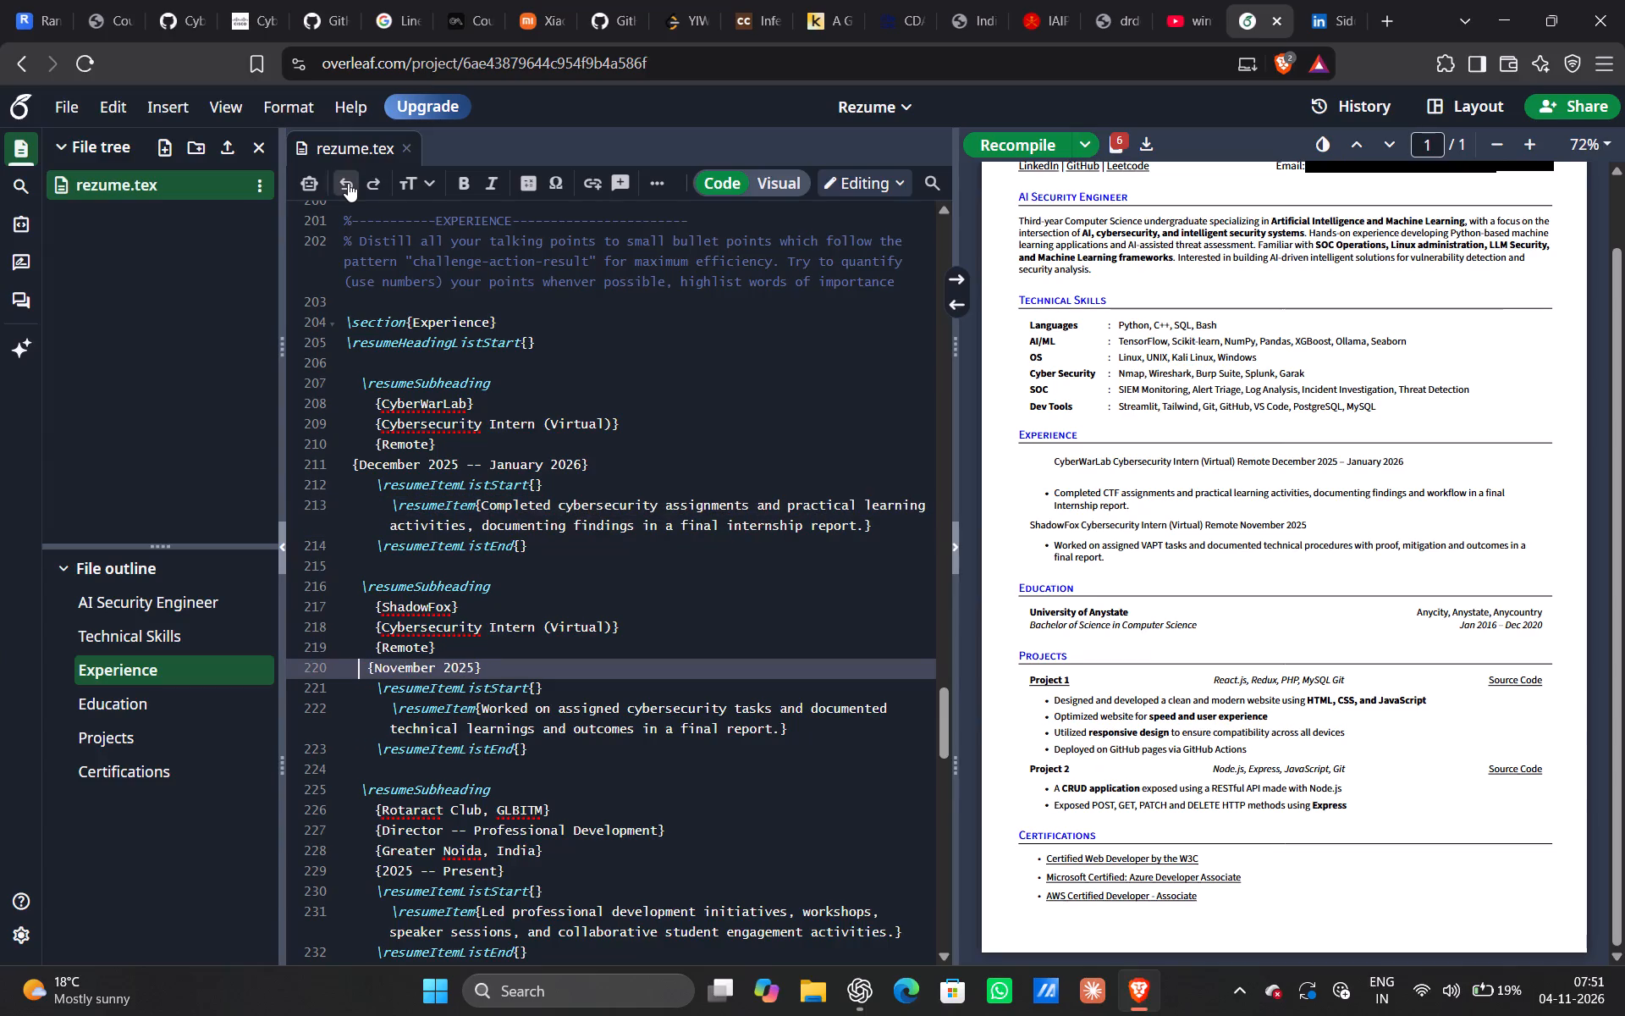
double_click(348, 183)
left_click(348, 183)
left_click(348, 183)
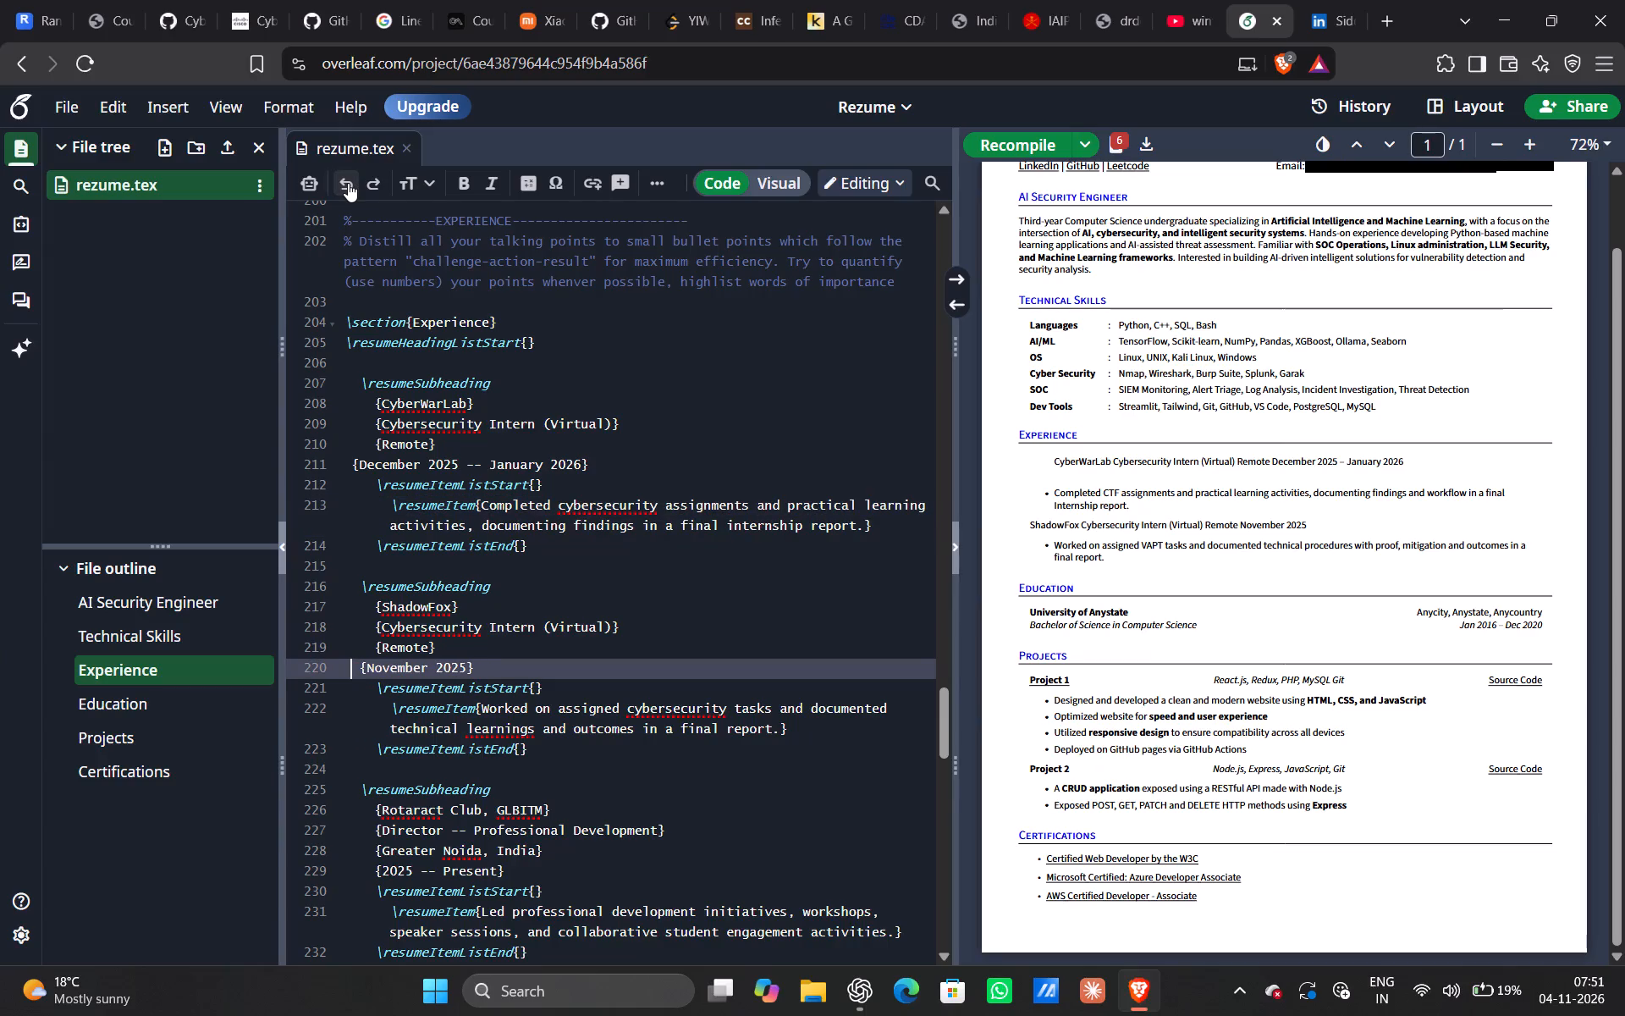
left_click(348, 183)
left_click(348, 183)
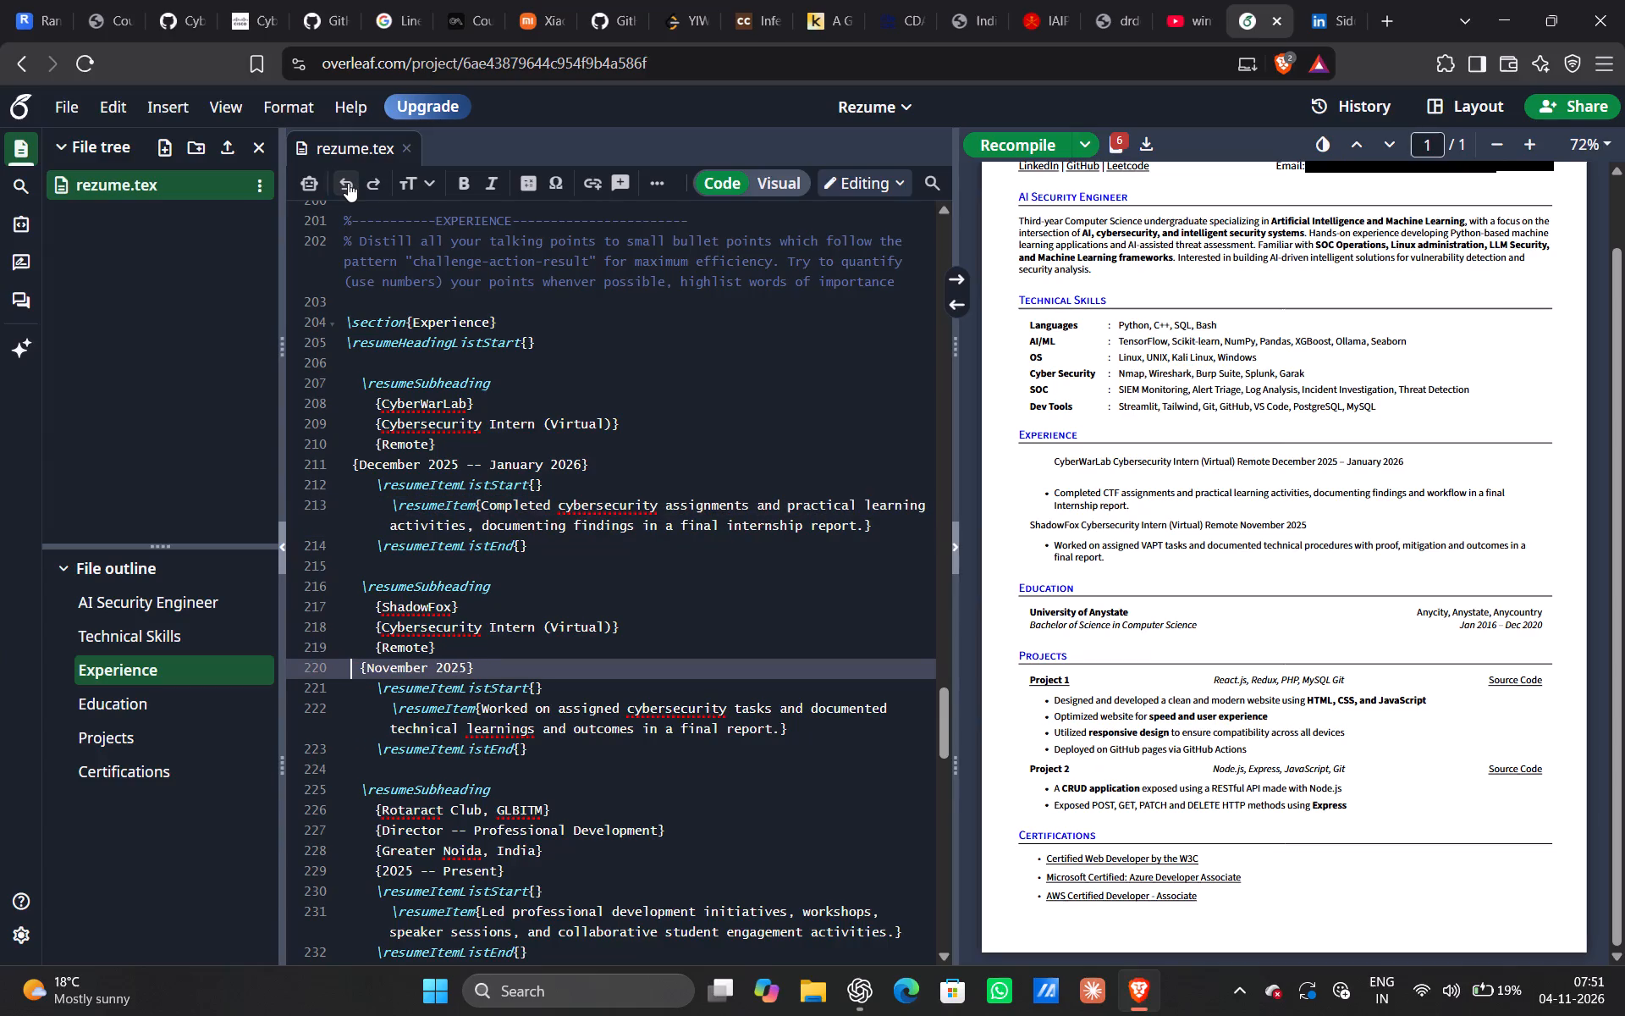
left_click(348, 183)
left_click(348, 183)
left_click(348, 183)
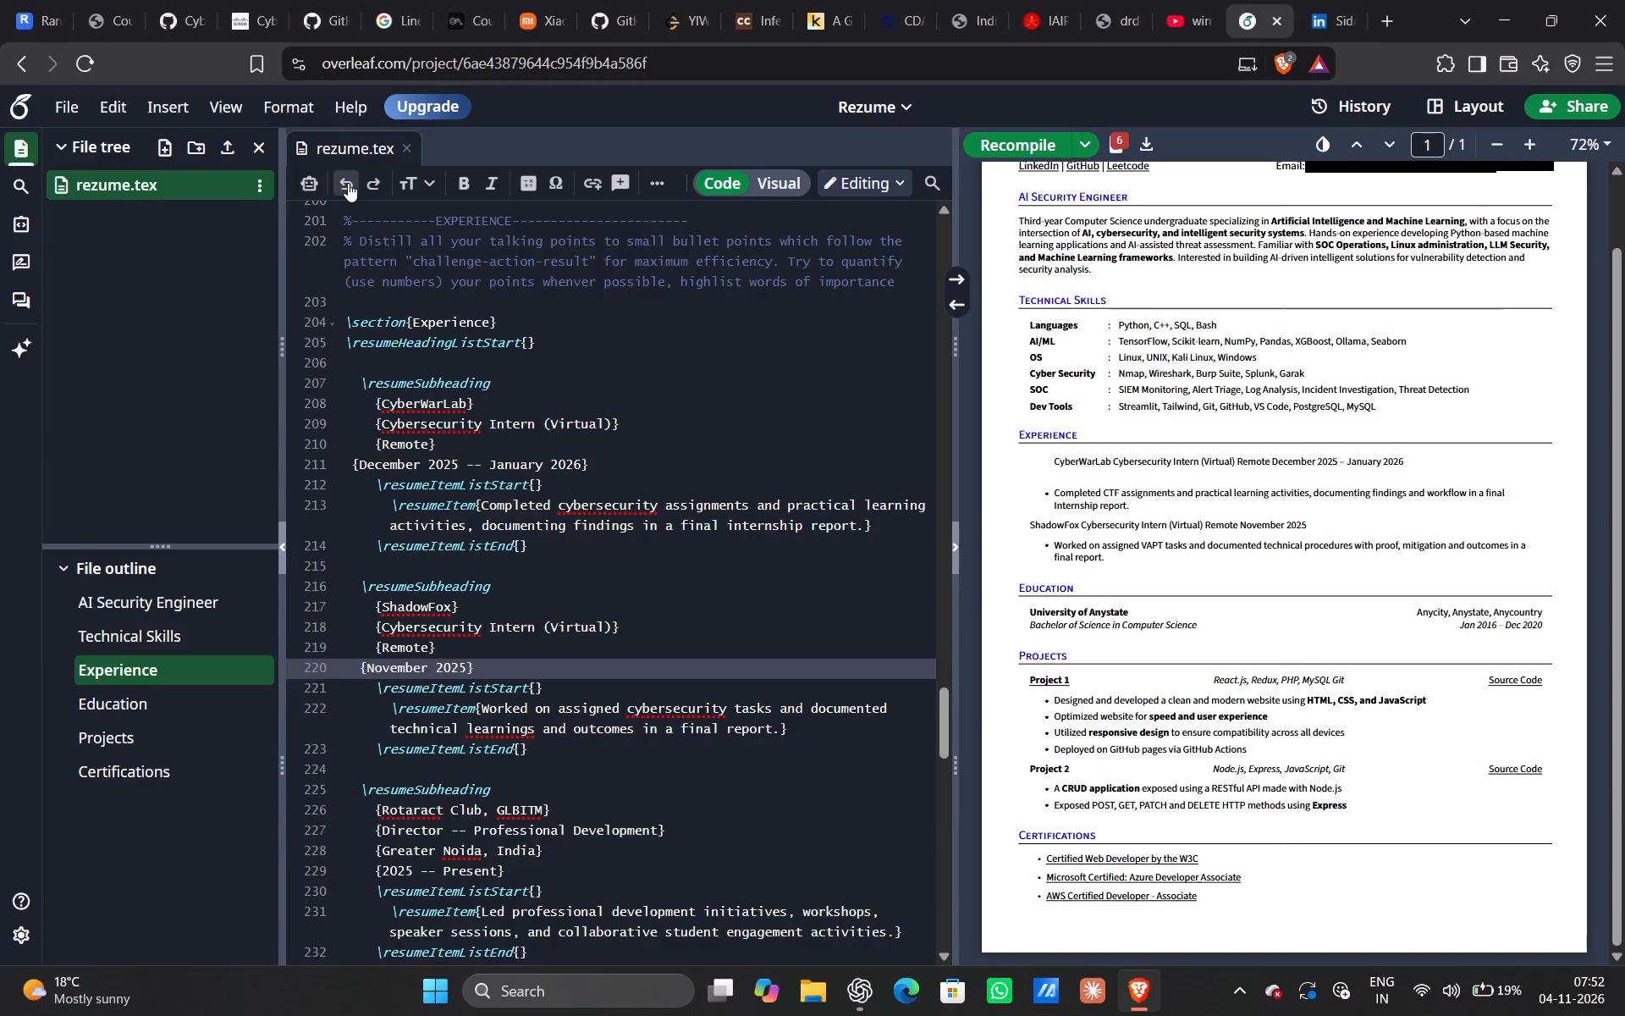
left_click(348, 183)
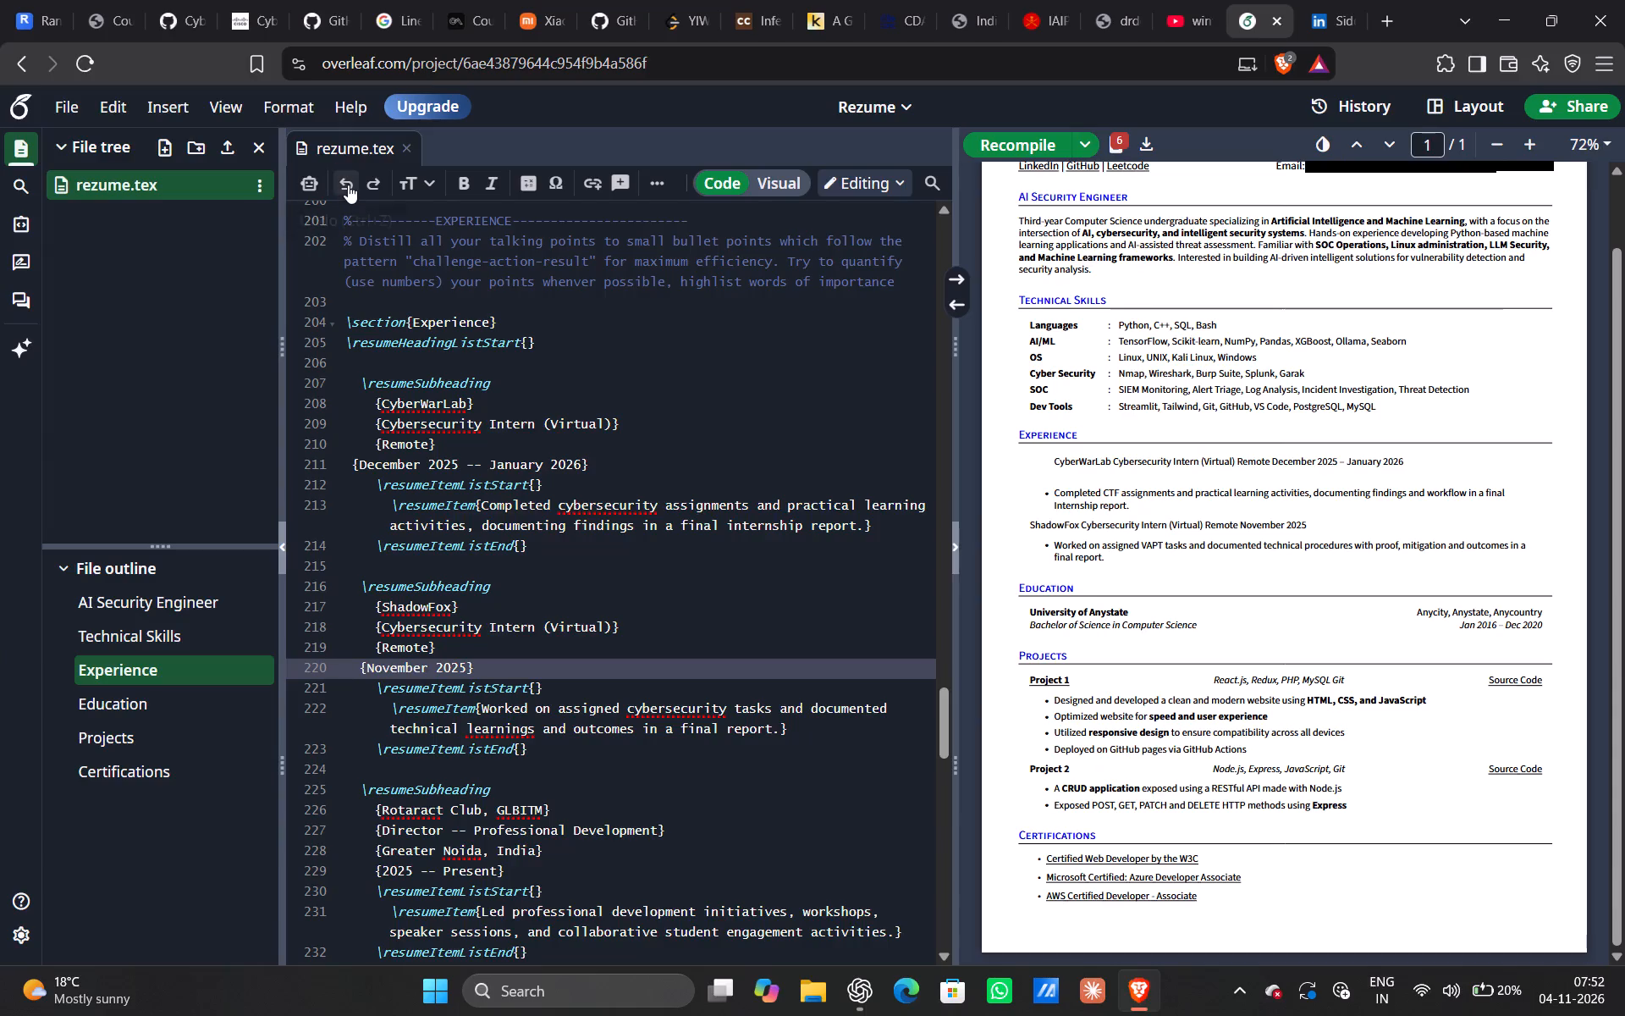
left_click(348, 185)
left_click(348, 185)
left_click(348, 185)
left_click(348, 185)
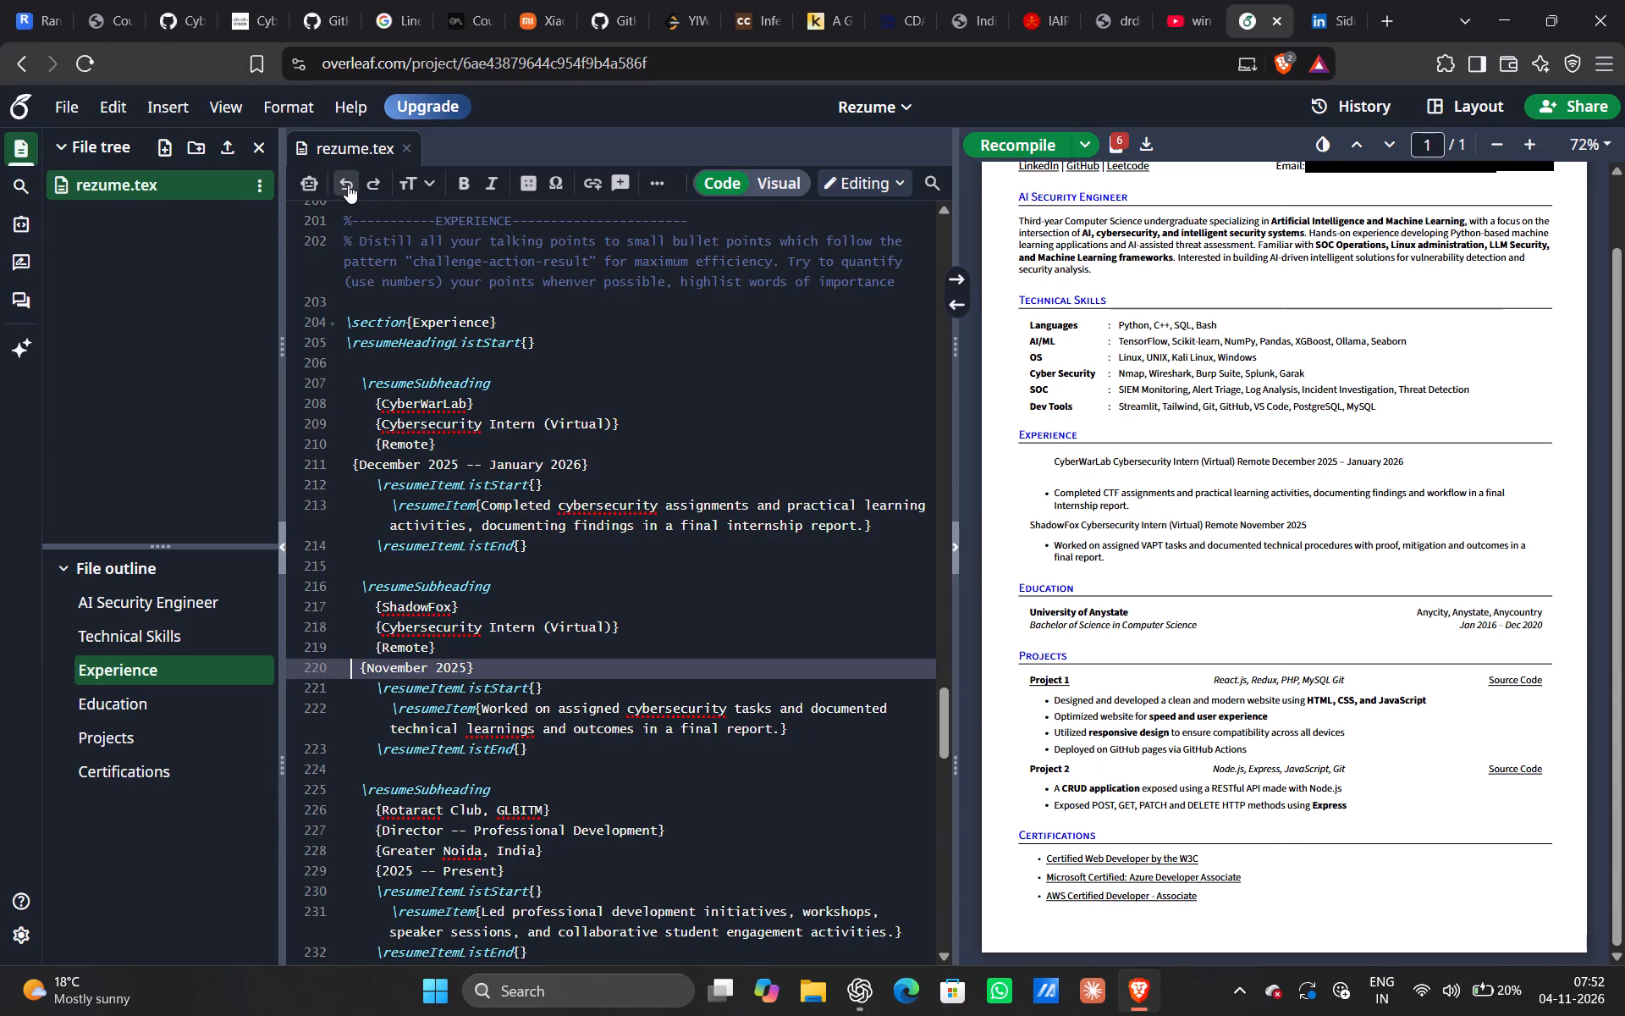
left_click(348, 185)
Change the CyberWarLab entry's \resumeSubheading command to \resumeHeading in the Experience section.
scroll(527, 556, "down", 1)
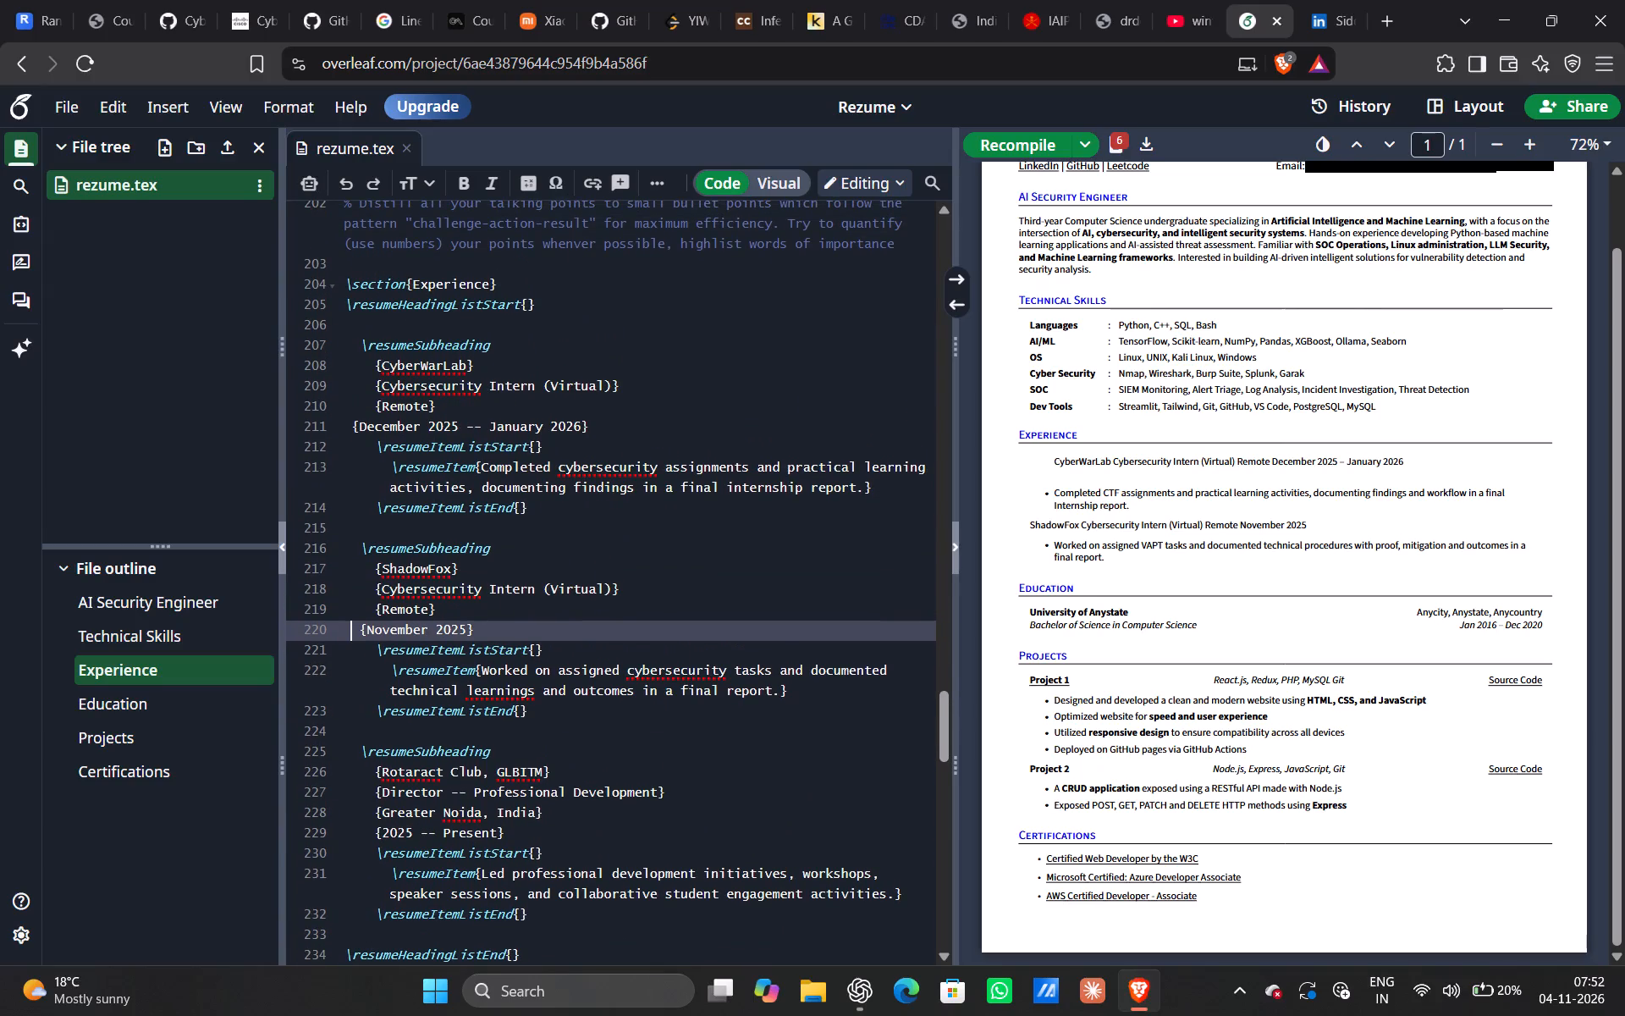
left_click(440, 348)
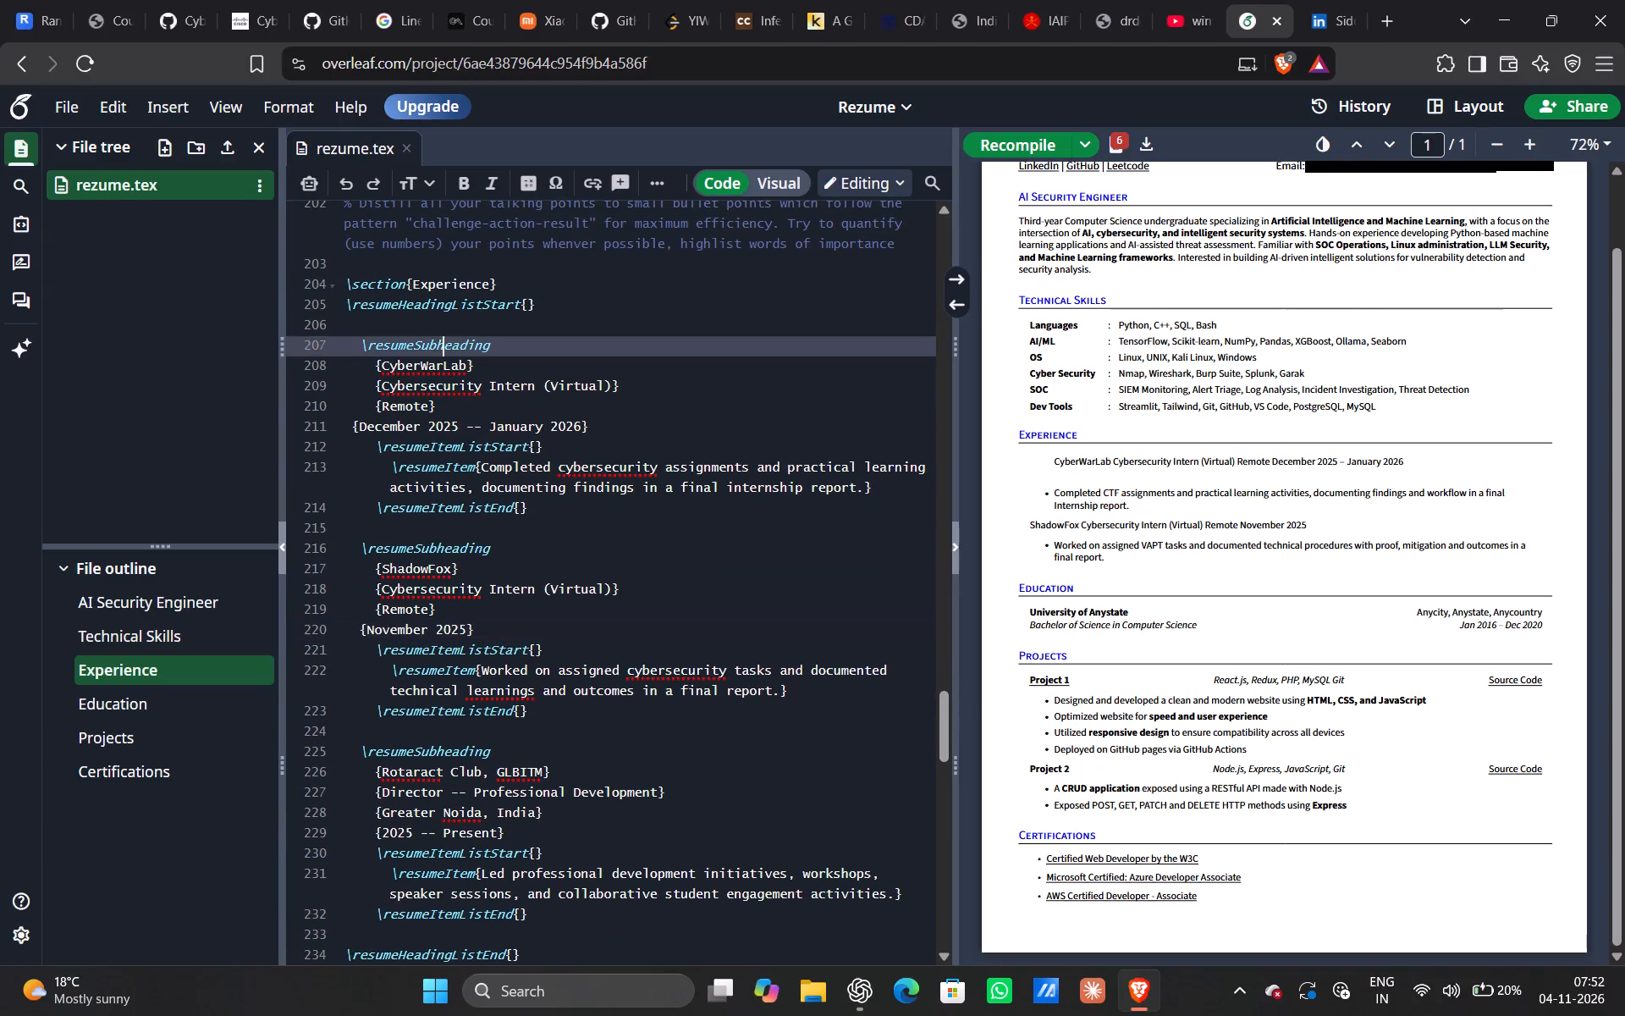
key("BackSpace")
key("BackSpace")
key("BackSpace")
key("BackSpace")
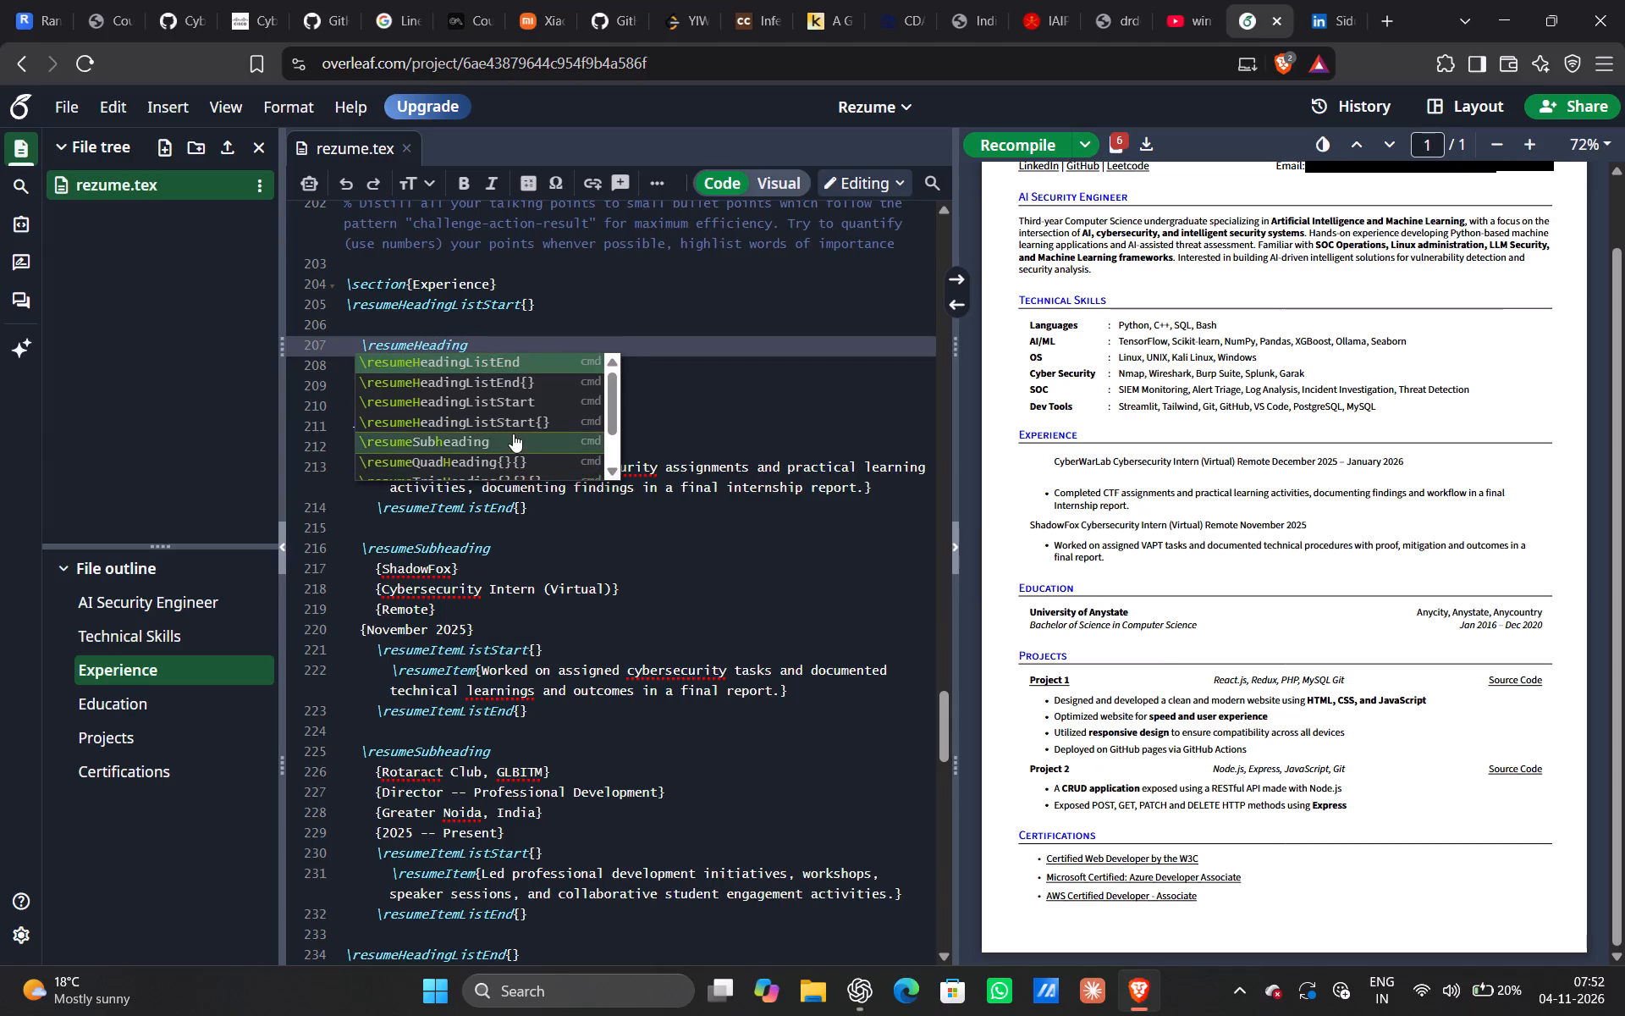
scroll(513, 433, "down", 1)
left_click(550, 556)
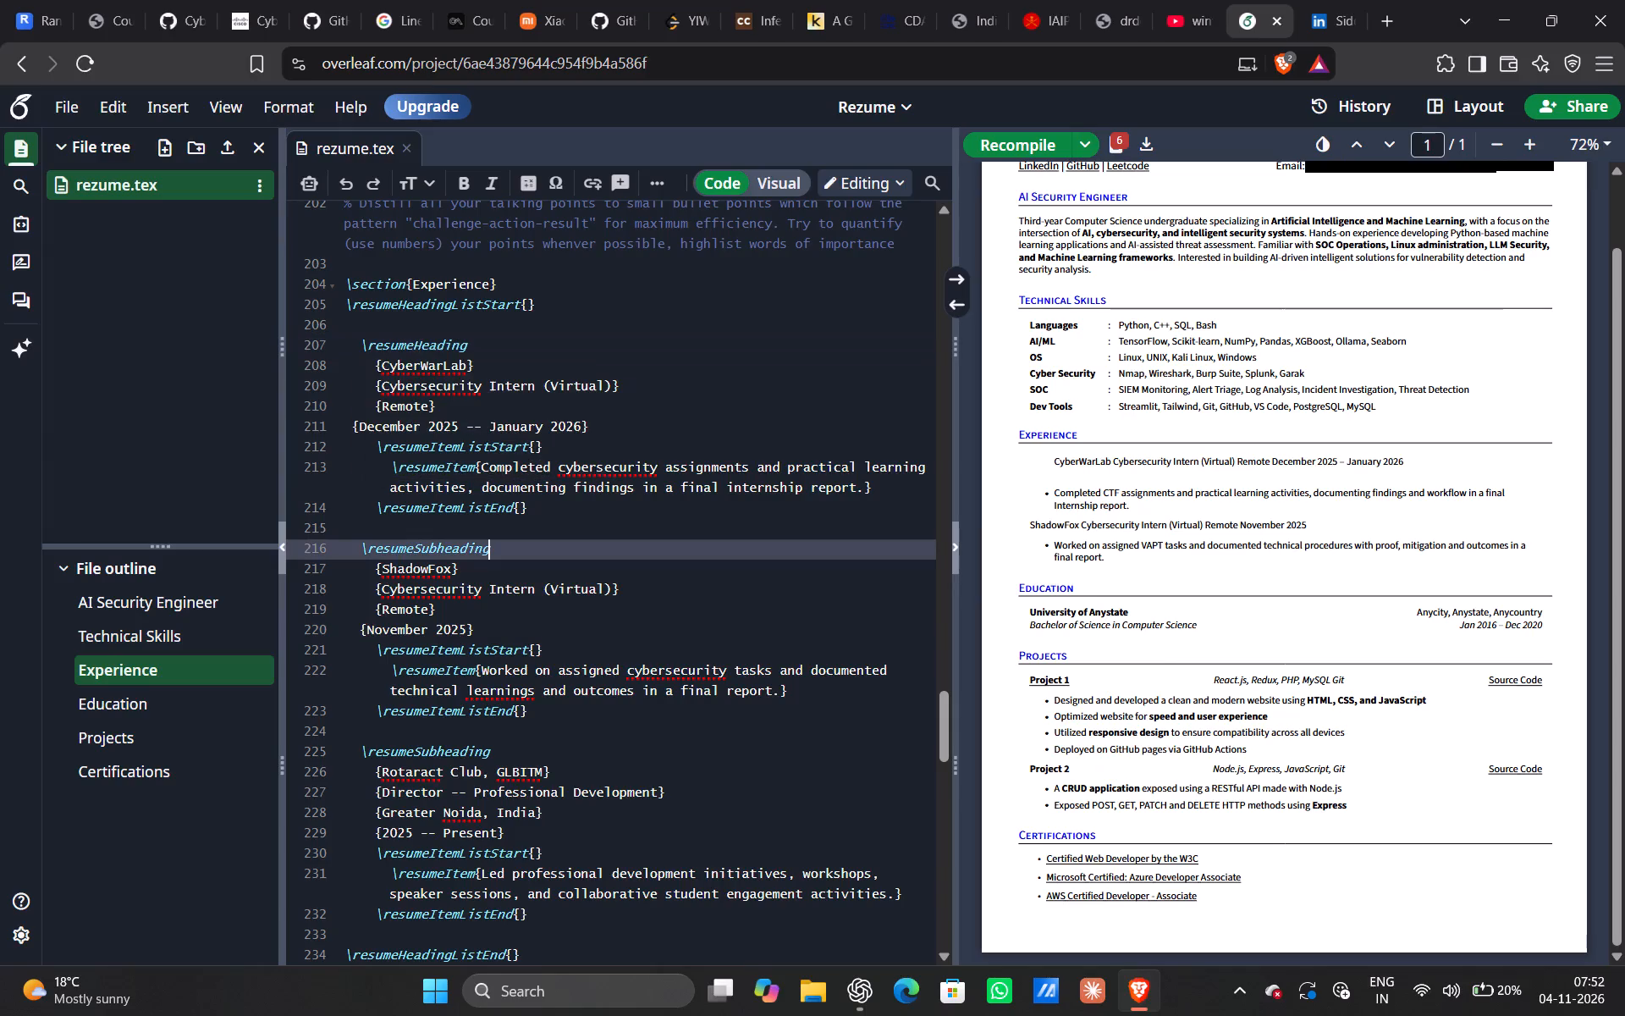
Recompile the resume PDF and examine the flagged lines of the CyberWarLab entry.
left_click(1027, 141)
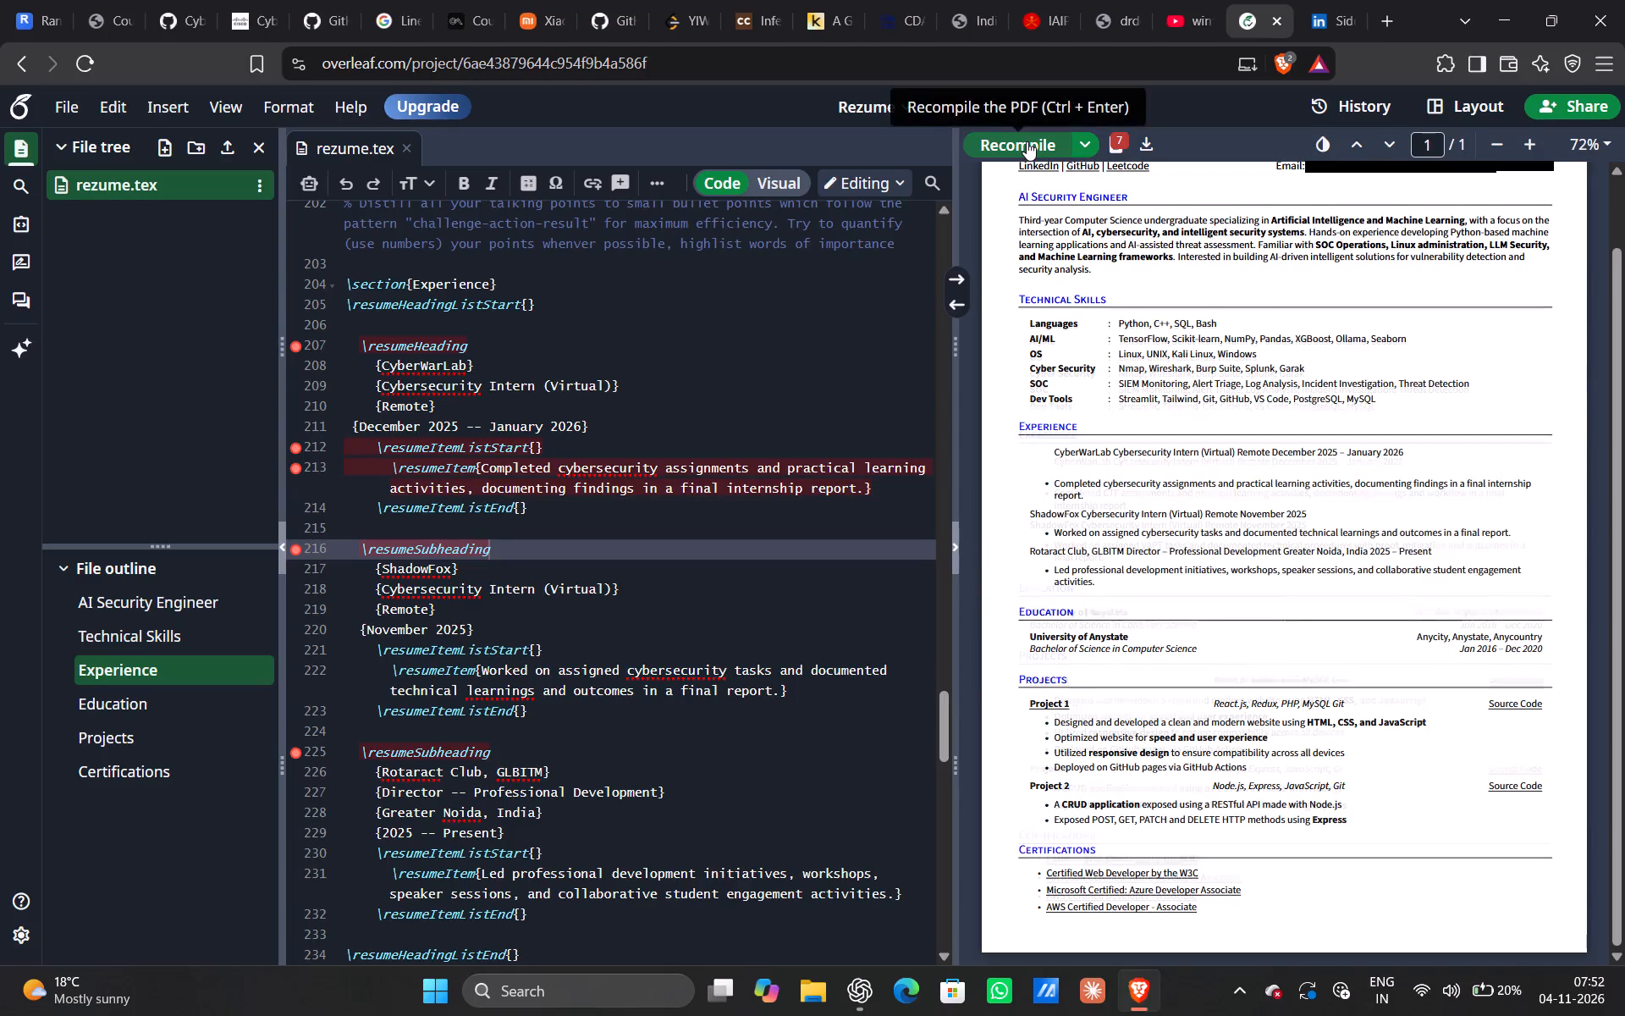
left_click(412, 335)
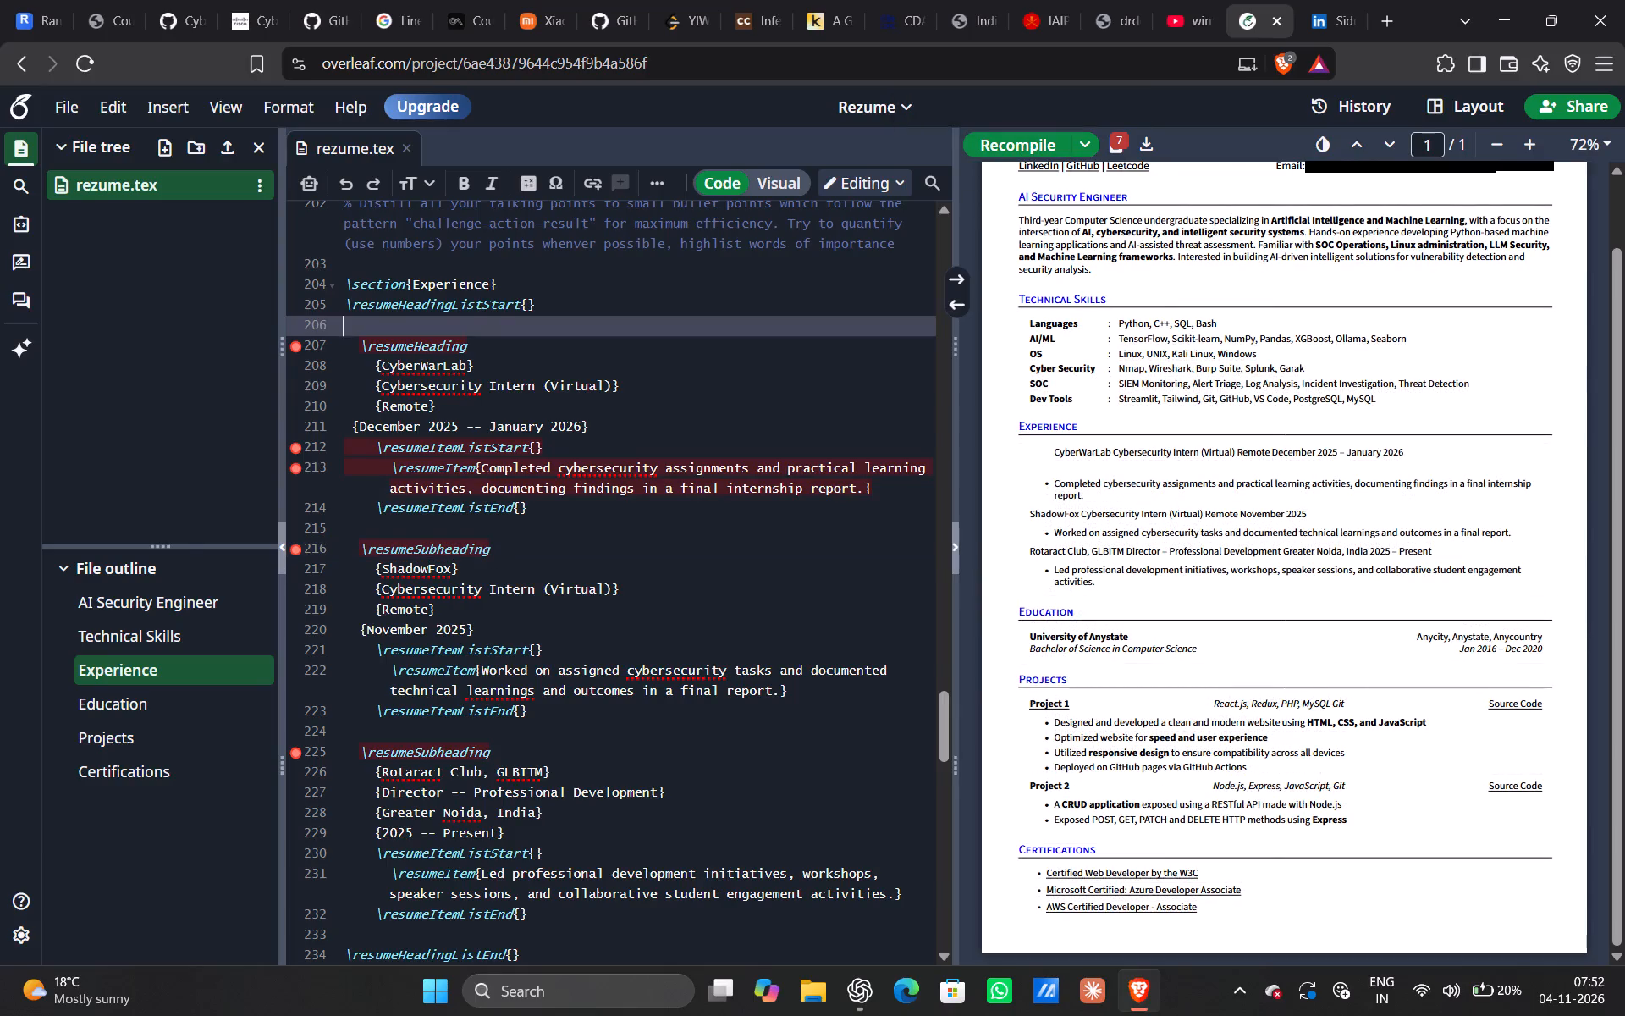
left_click(458, 443)
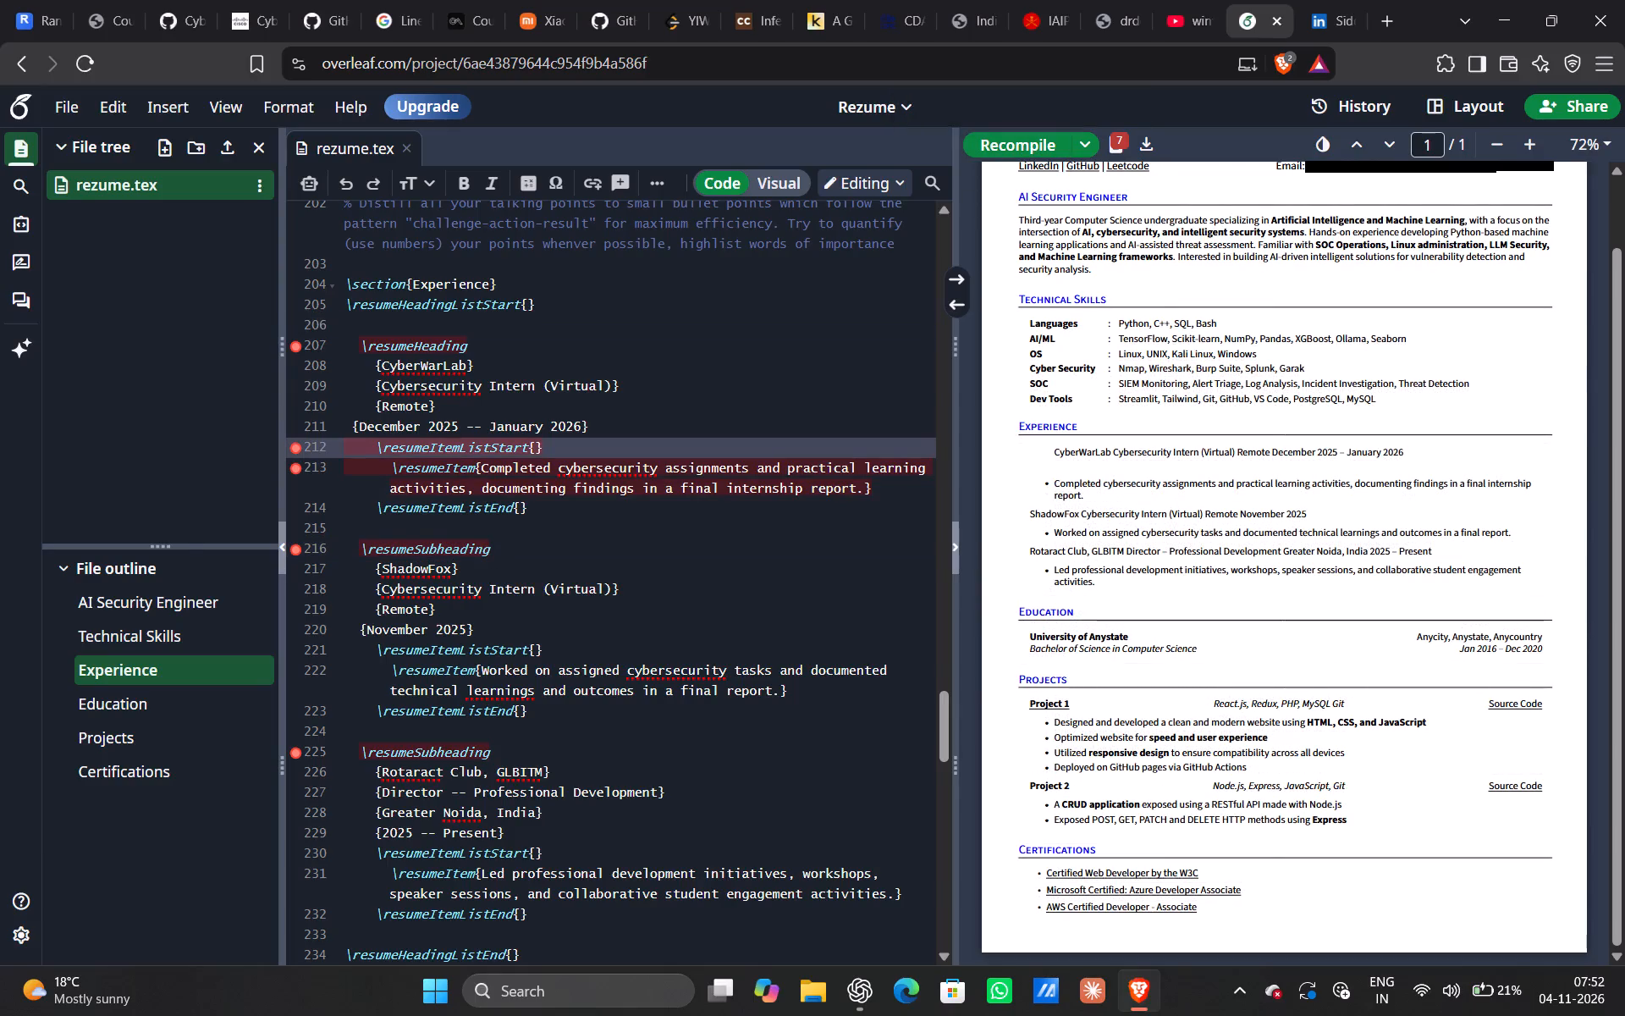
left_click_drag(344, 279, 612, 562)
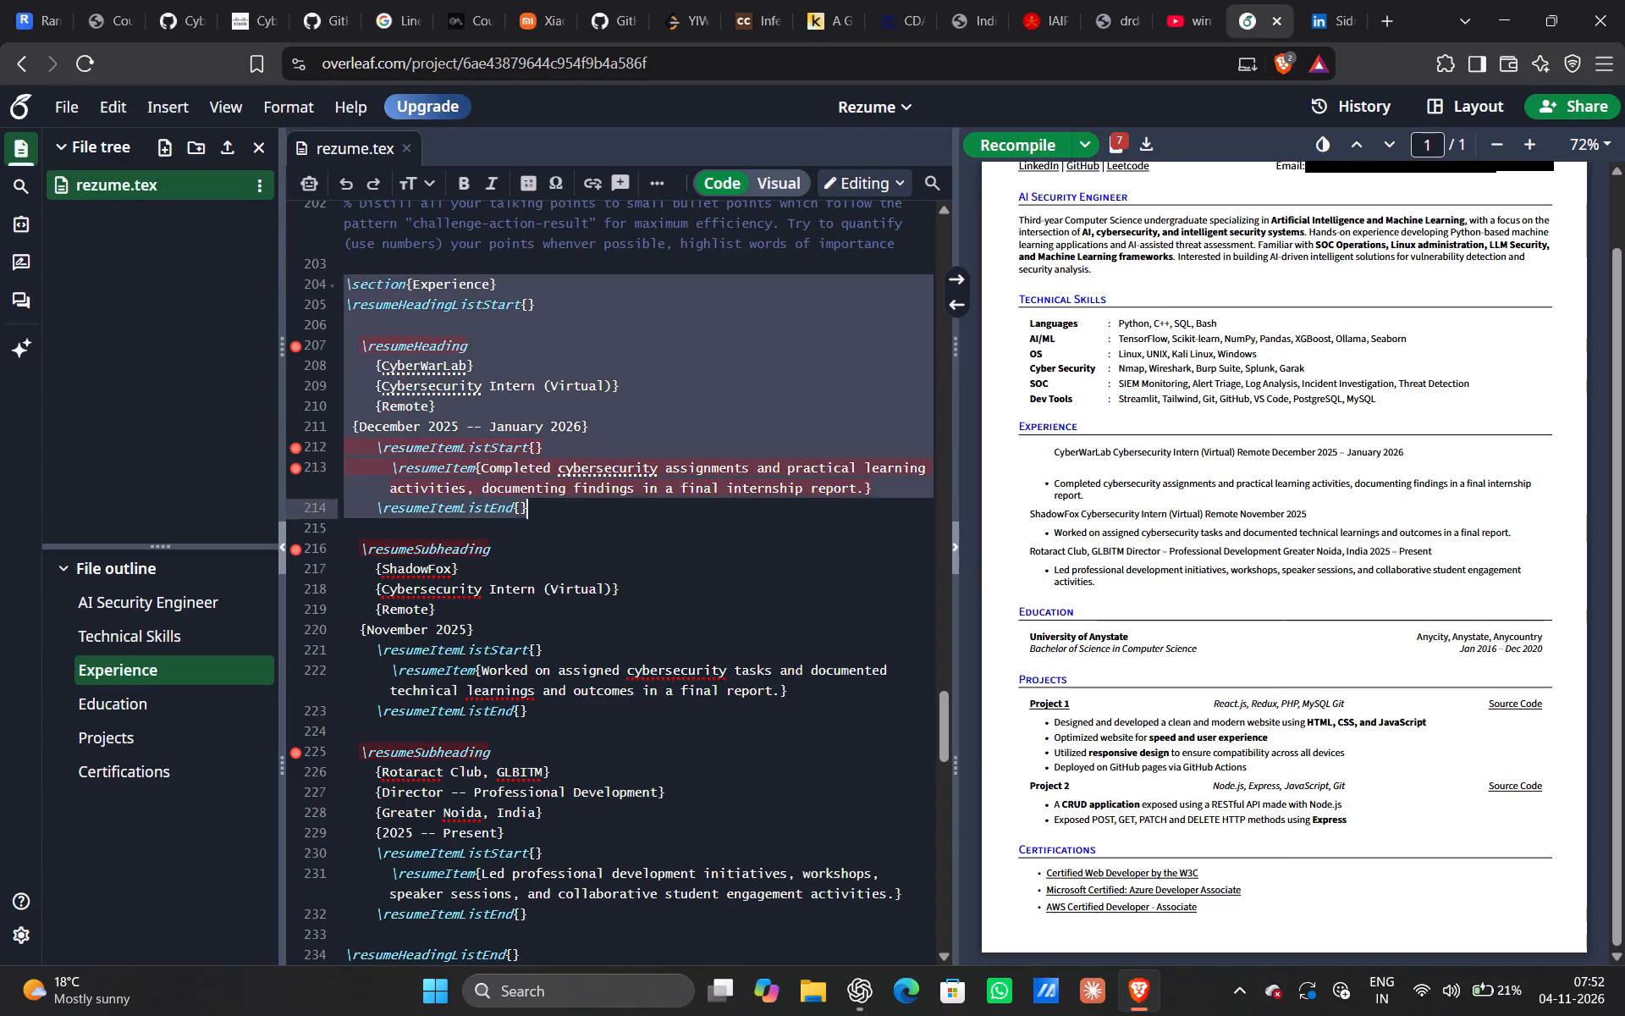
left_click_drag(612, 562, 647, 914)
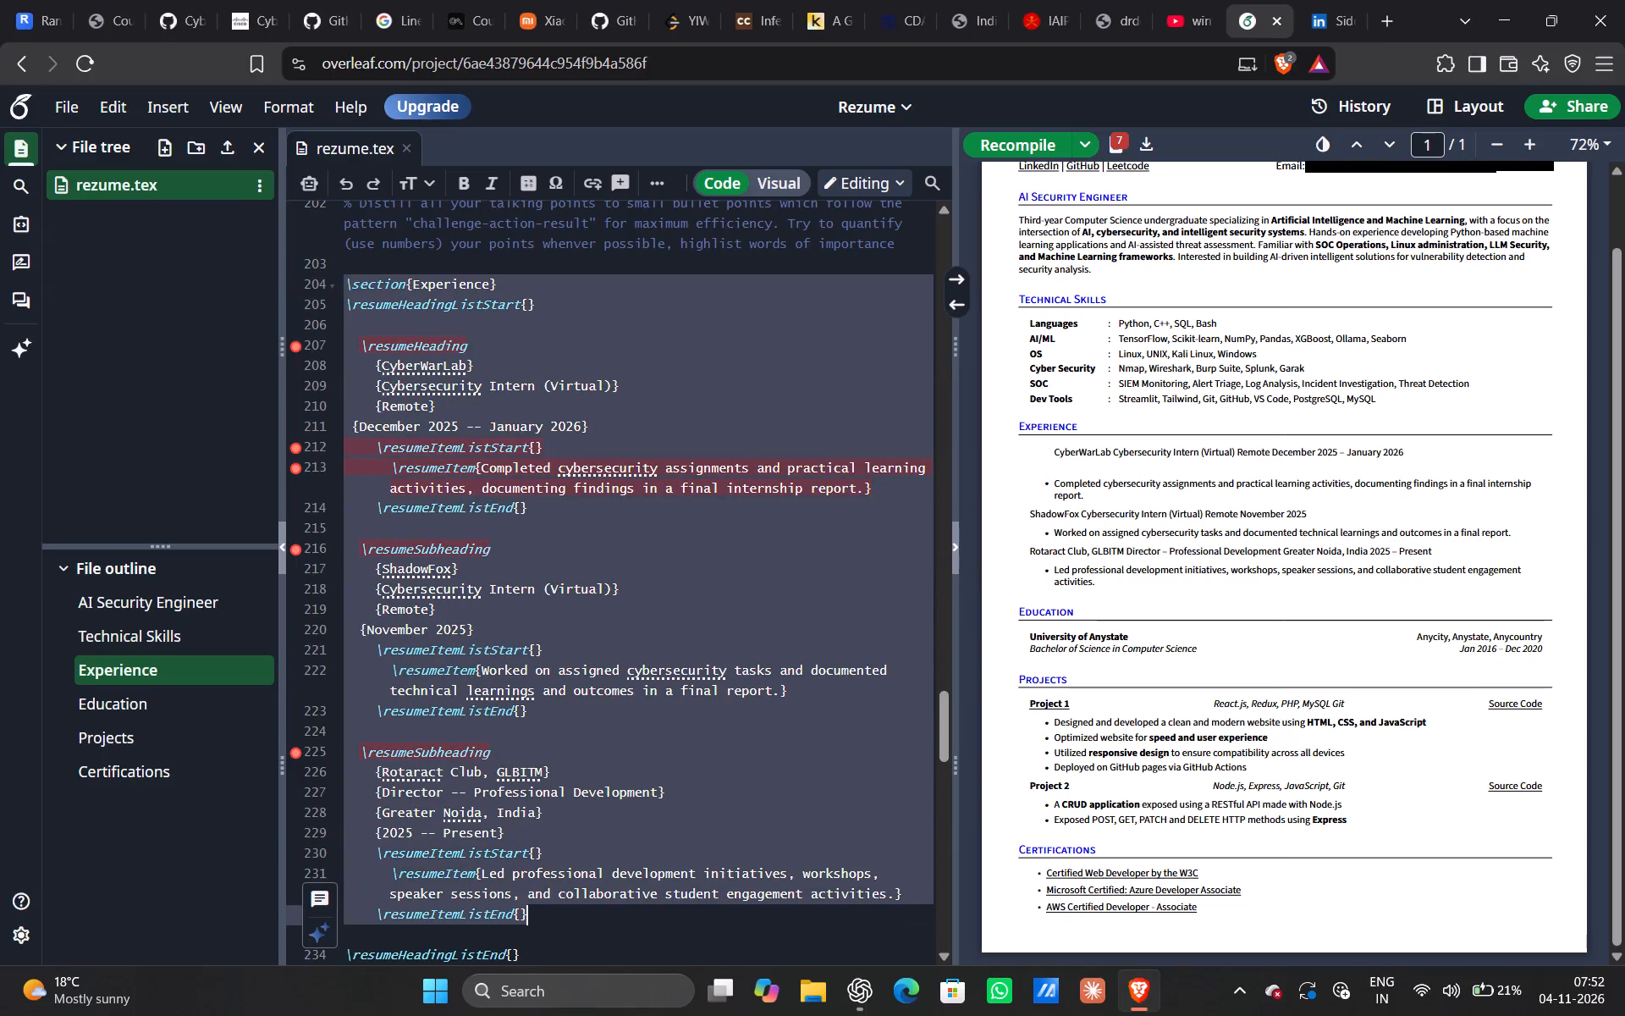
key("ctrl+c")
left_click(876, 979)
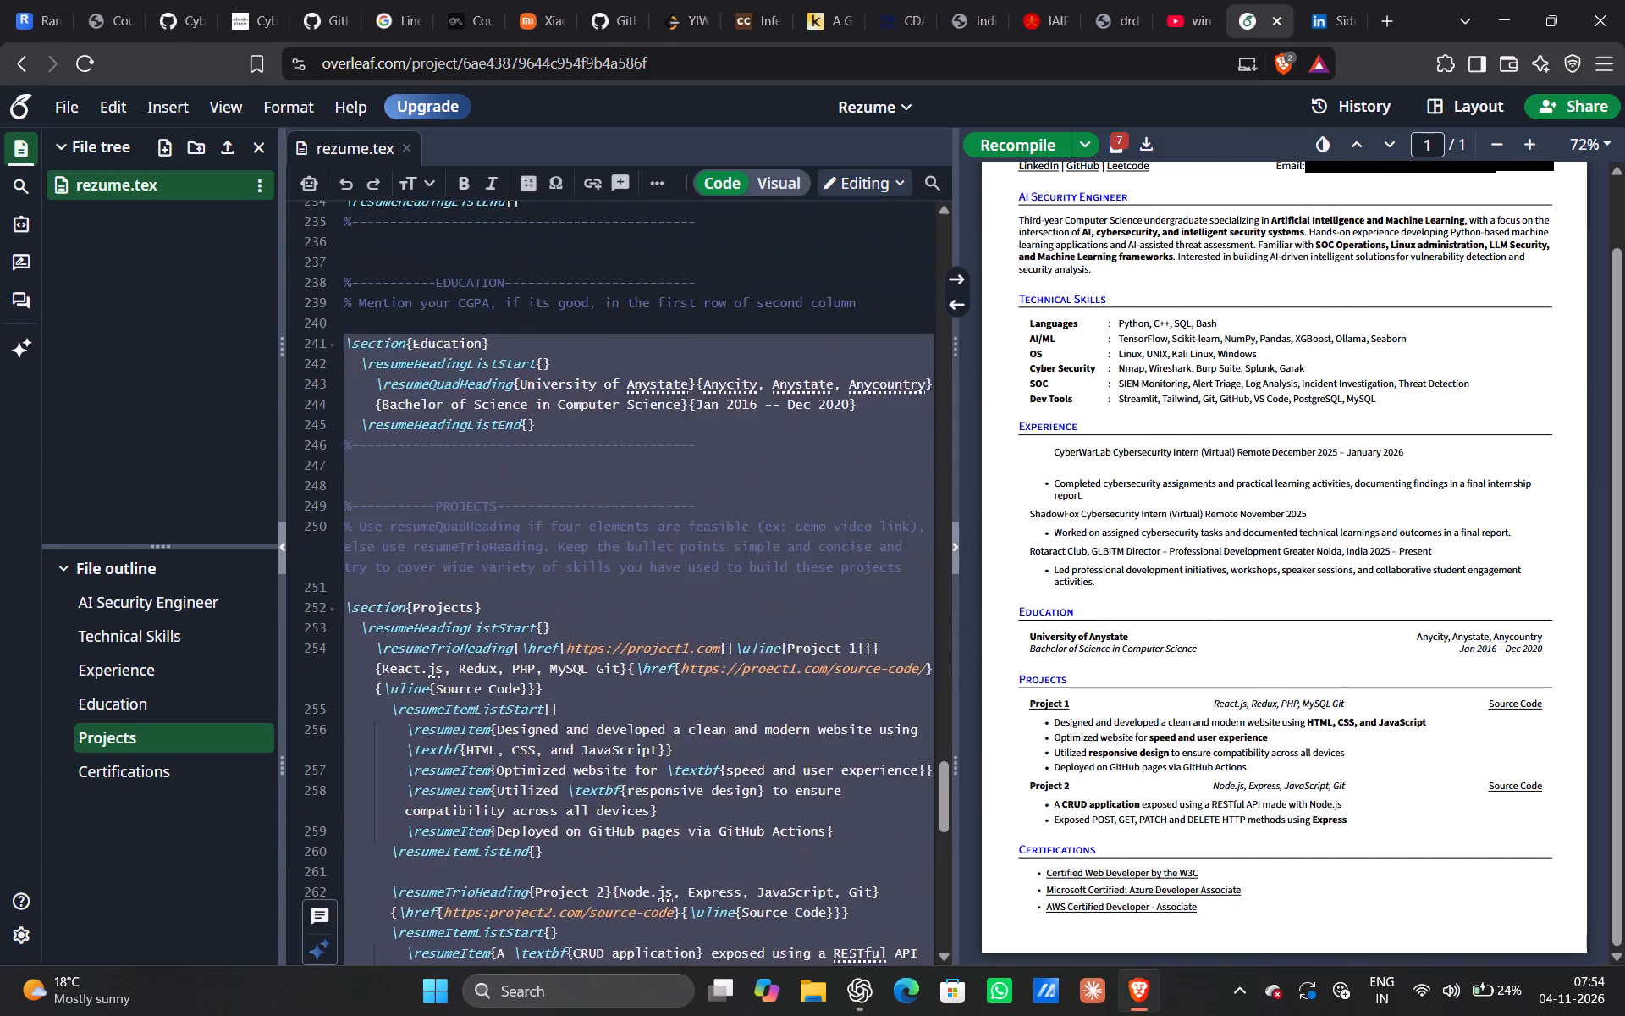
scroll(515, 389, "up", 6)
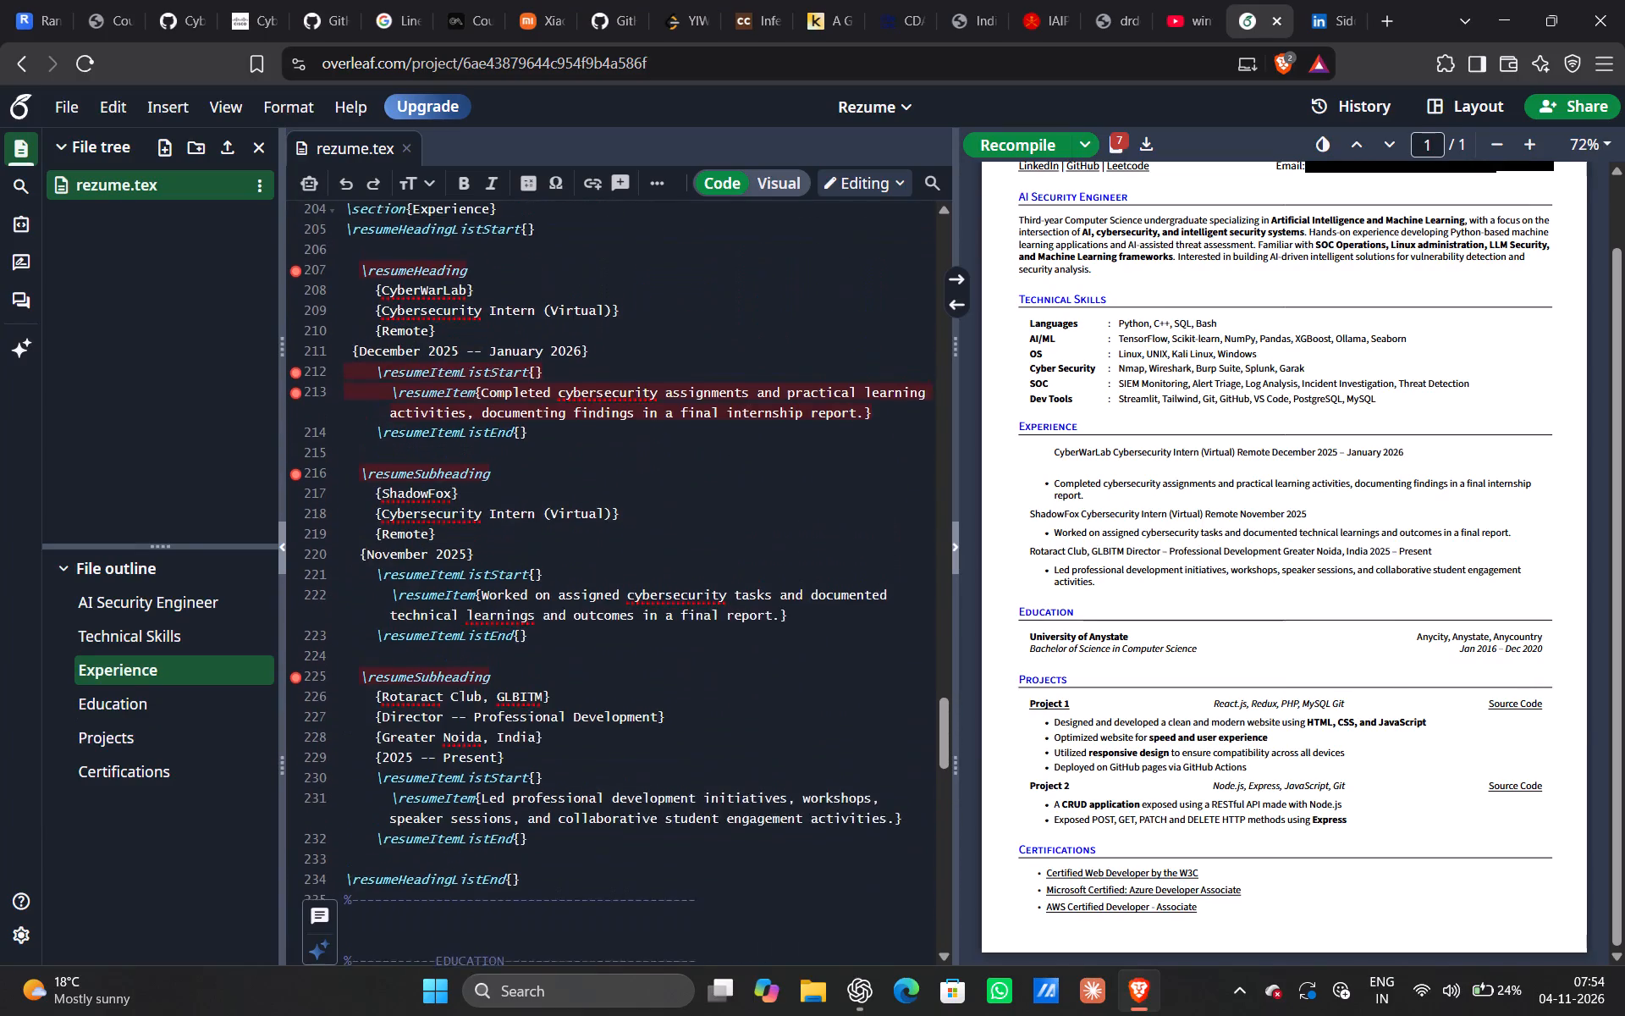
left_click(584, 429)
scroll(532, 345, "up", 1)
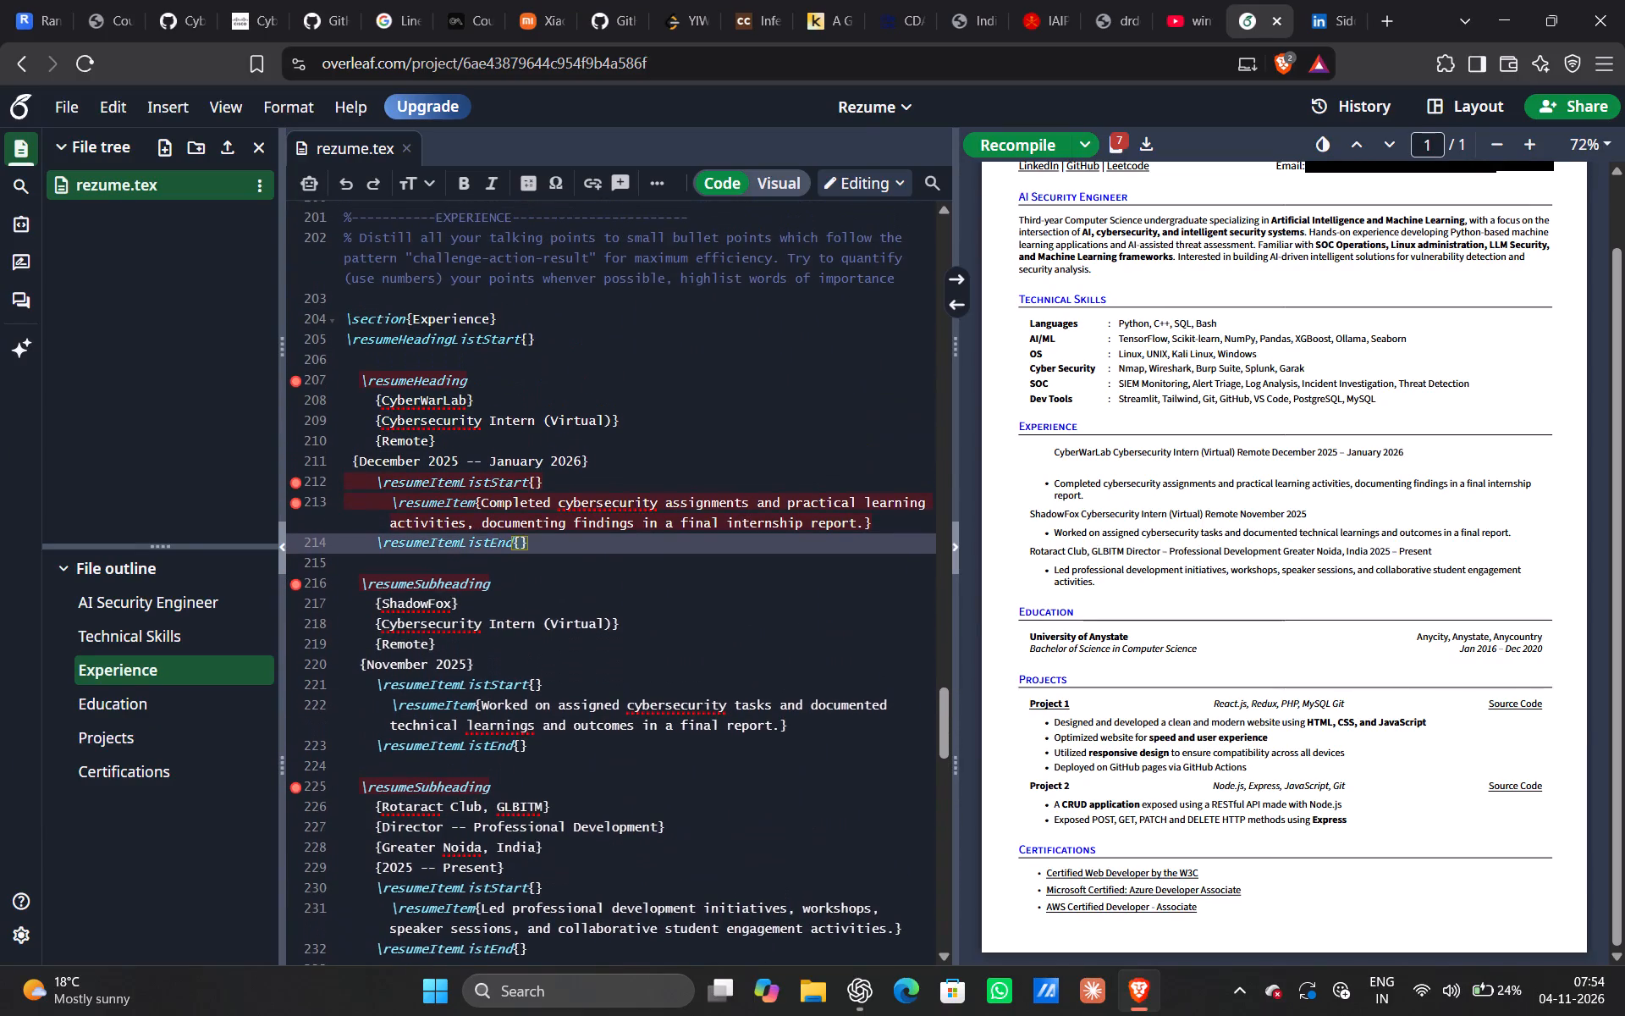
scroll(532, 345, "up", 1)
left_click_drag(361, 377, 546, 769)
key("BackSpace")
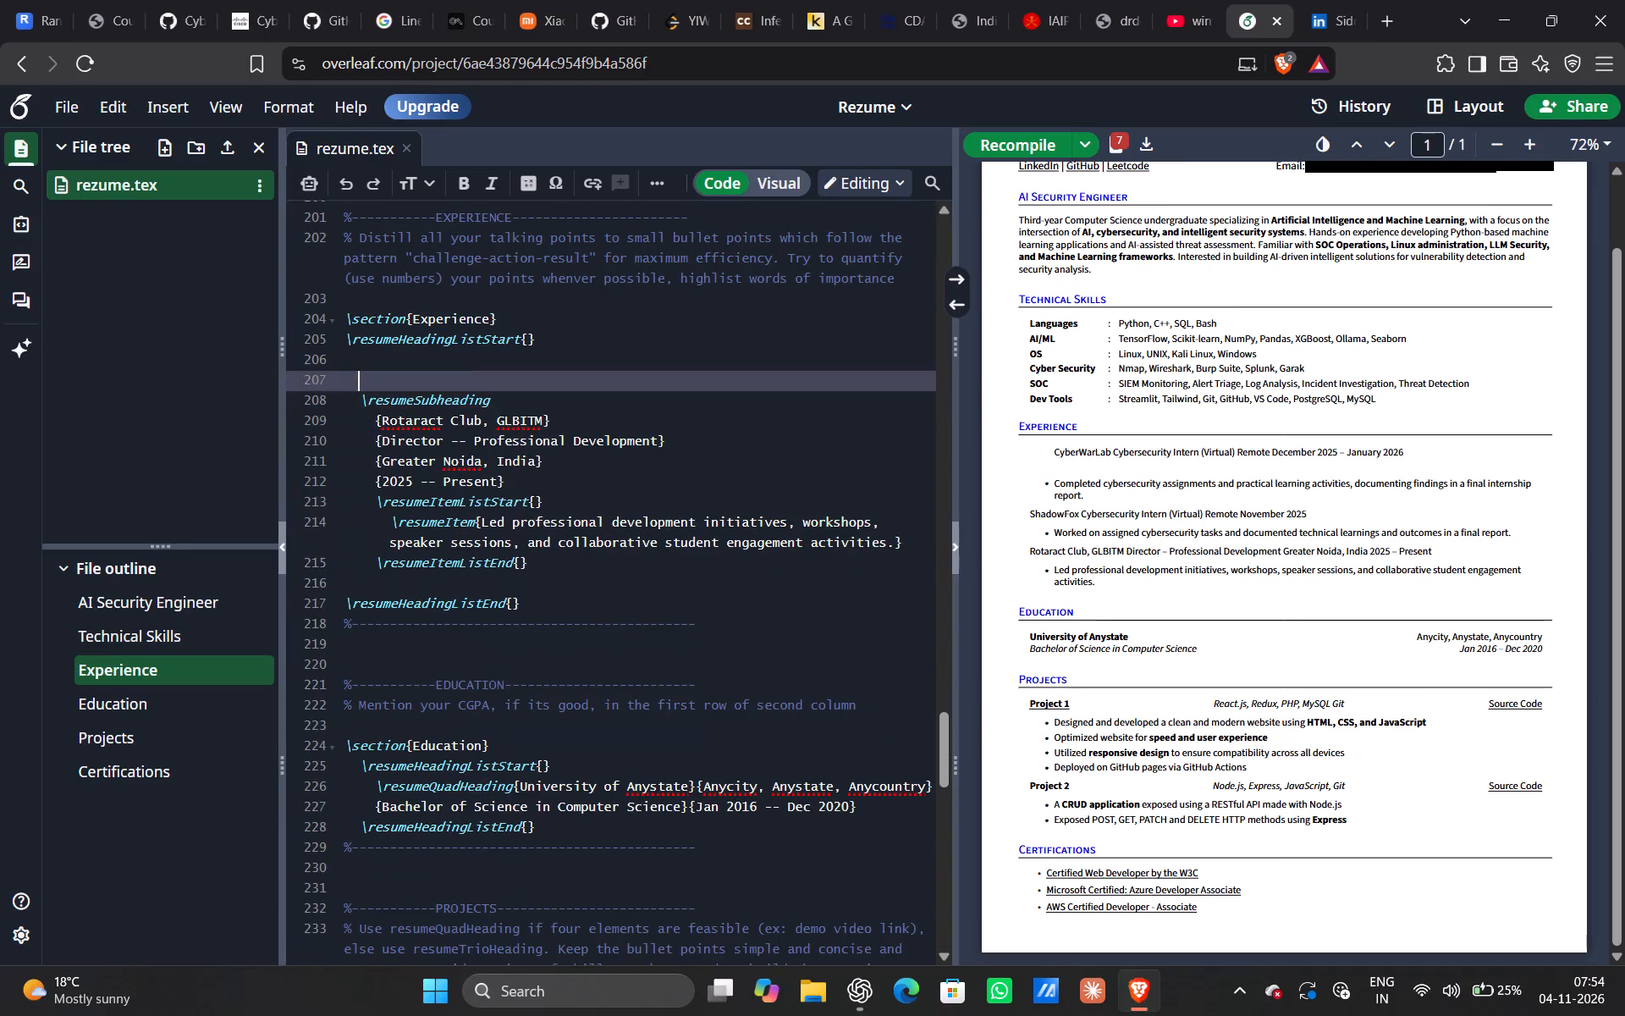
key("ctrl+v")
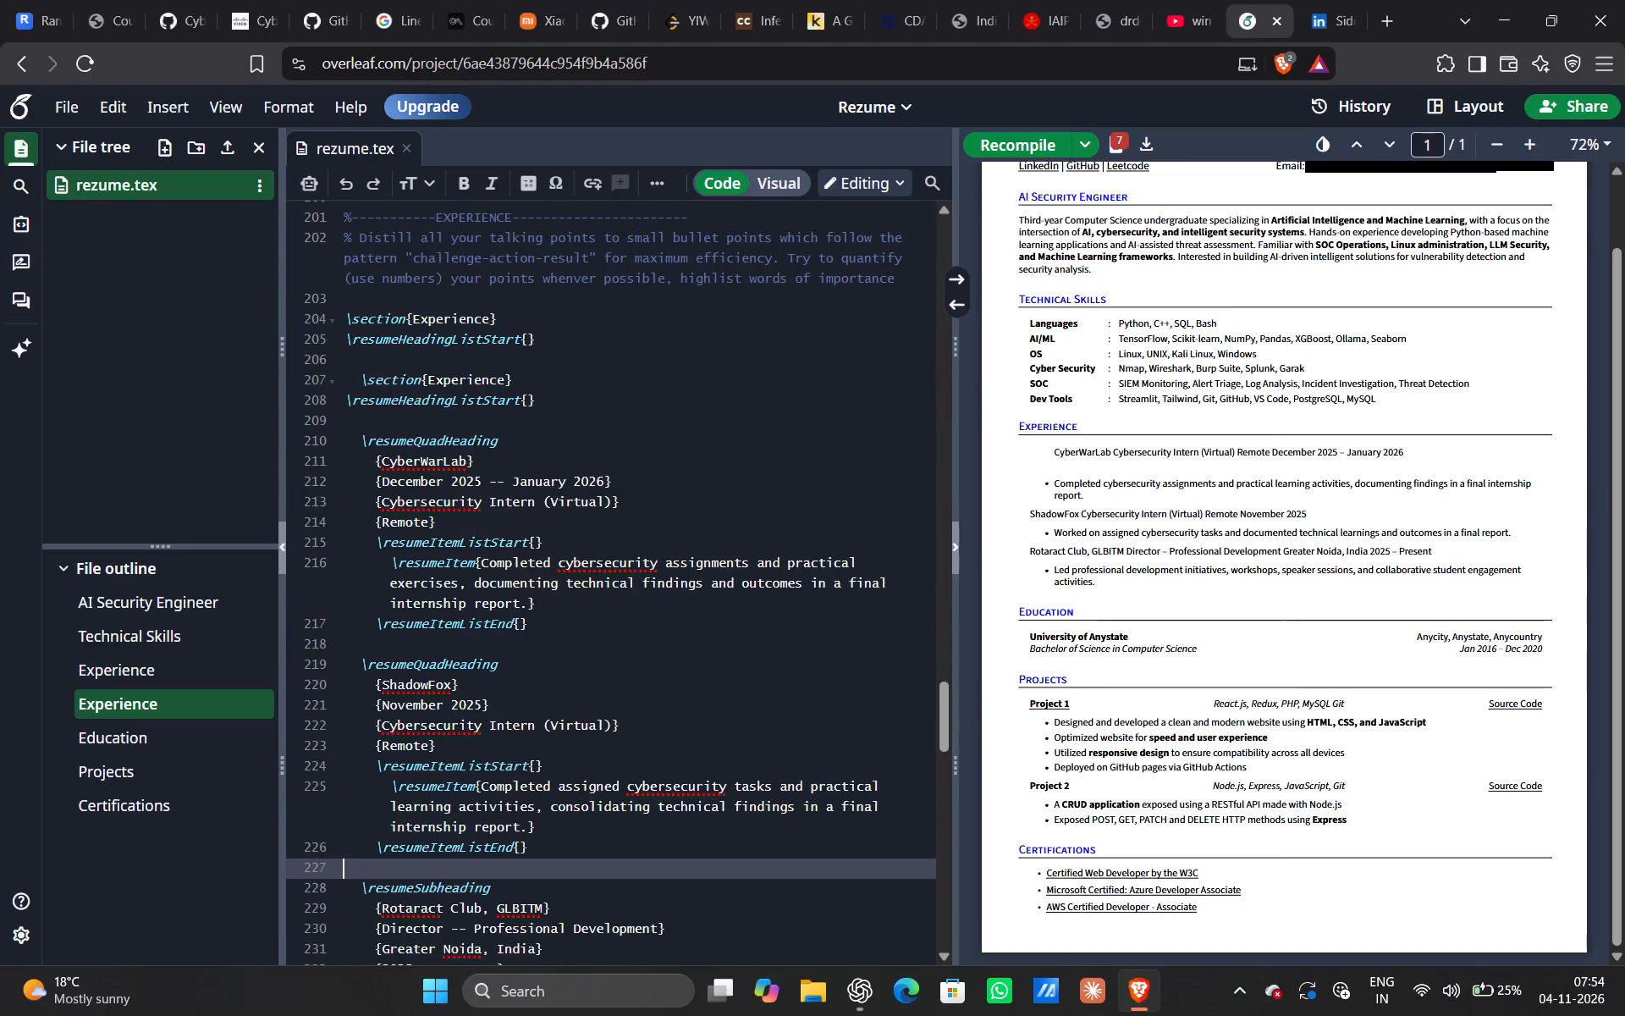
left_click(1015, 141)
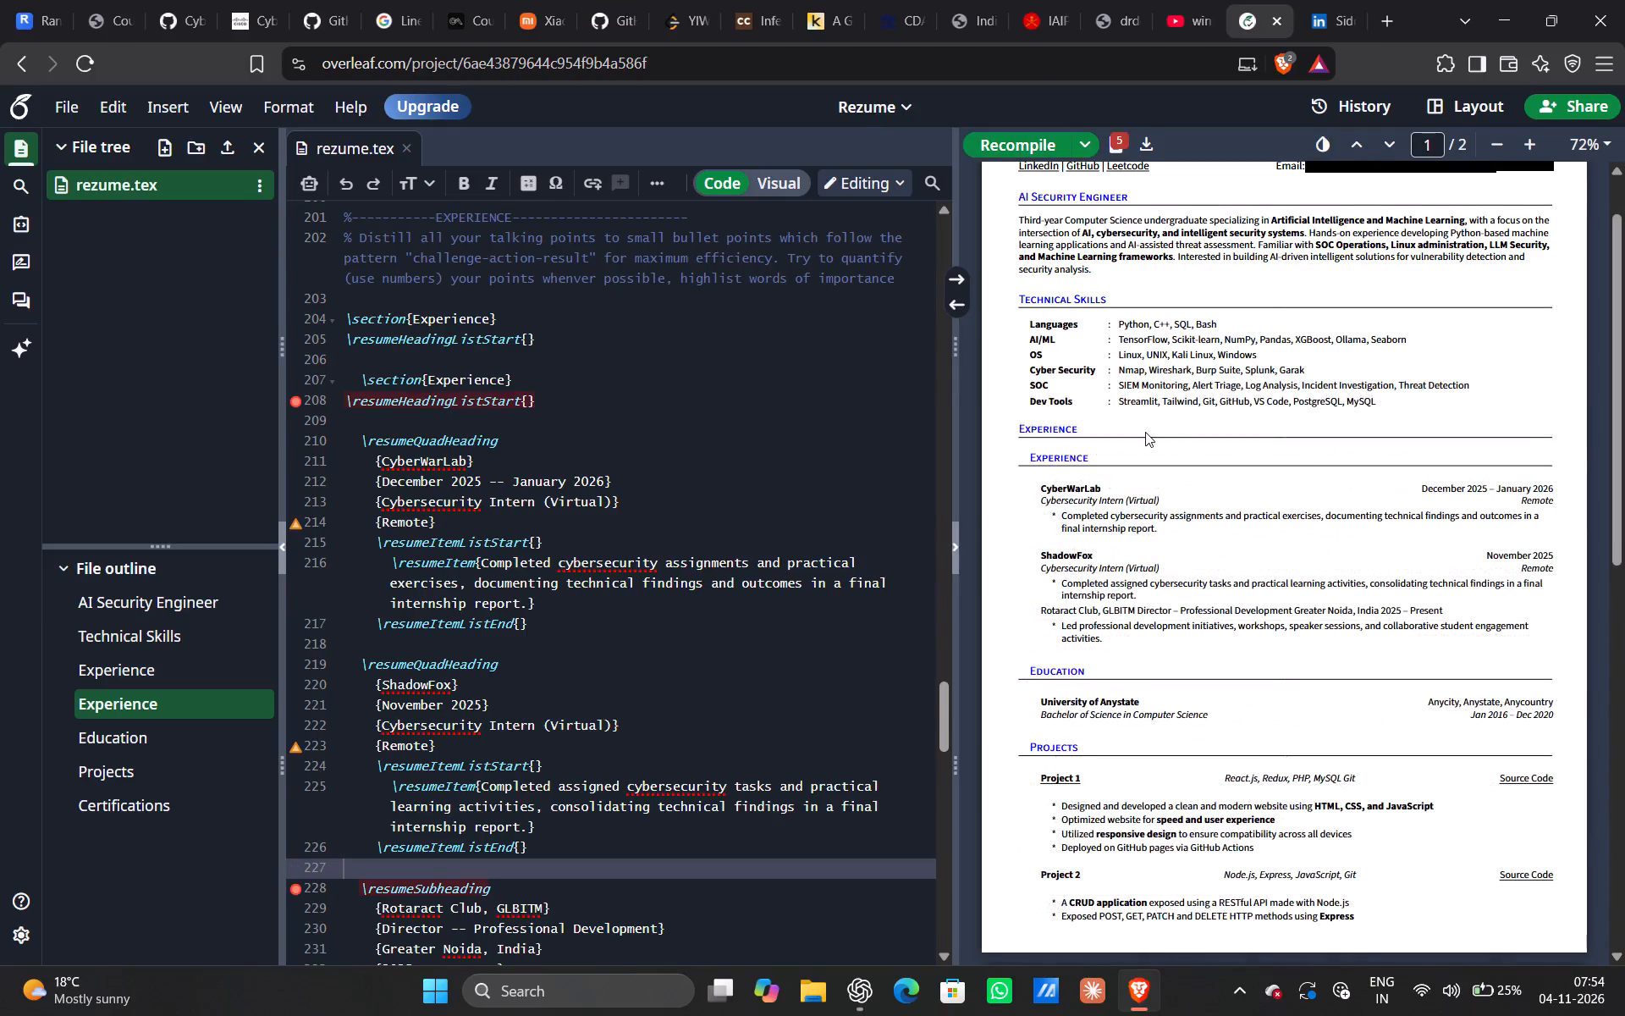
Delete the Rotaract Club entry from the Experience section and recompile the PDF.
scroll(592, 706, "down", 1)
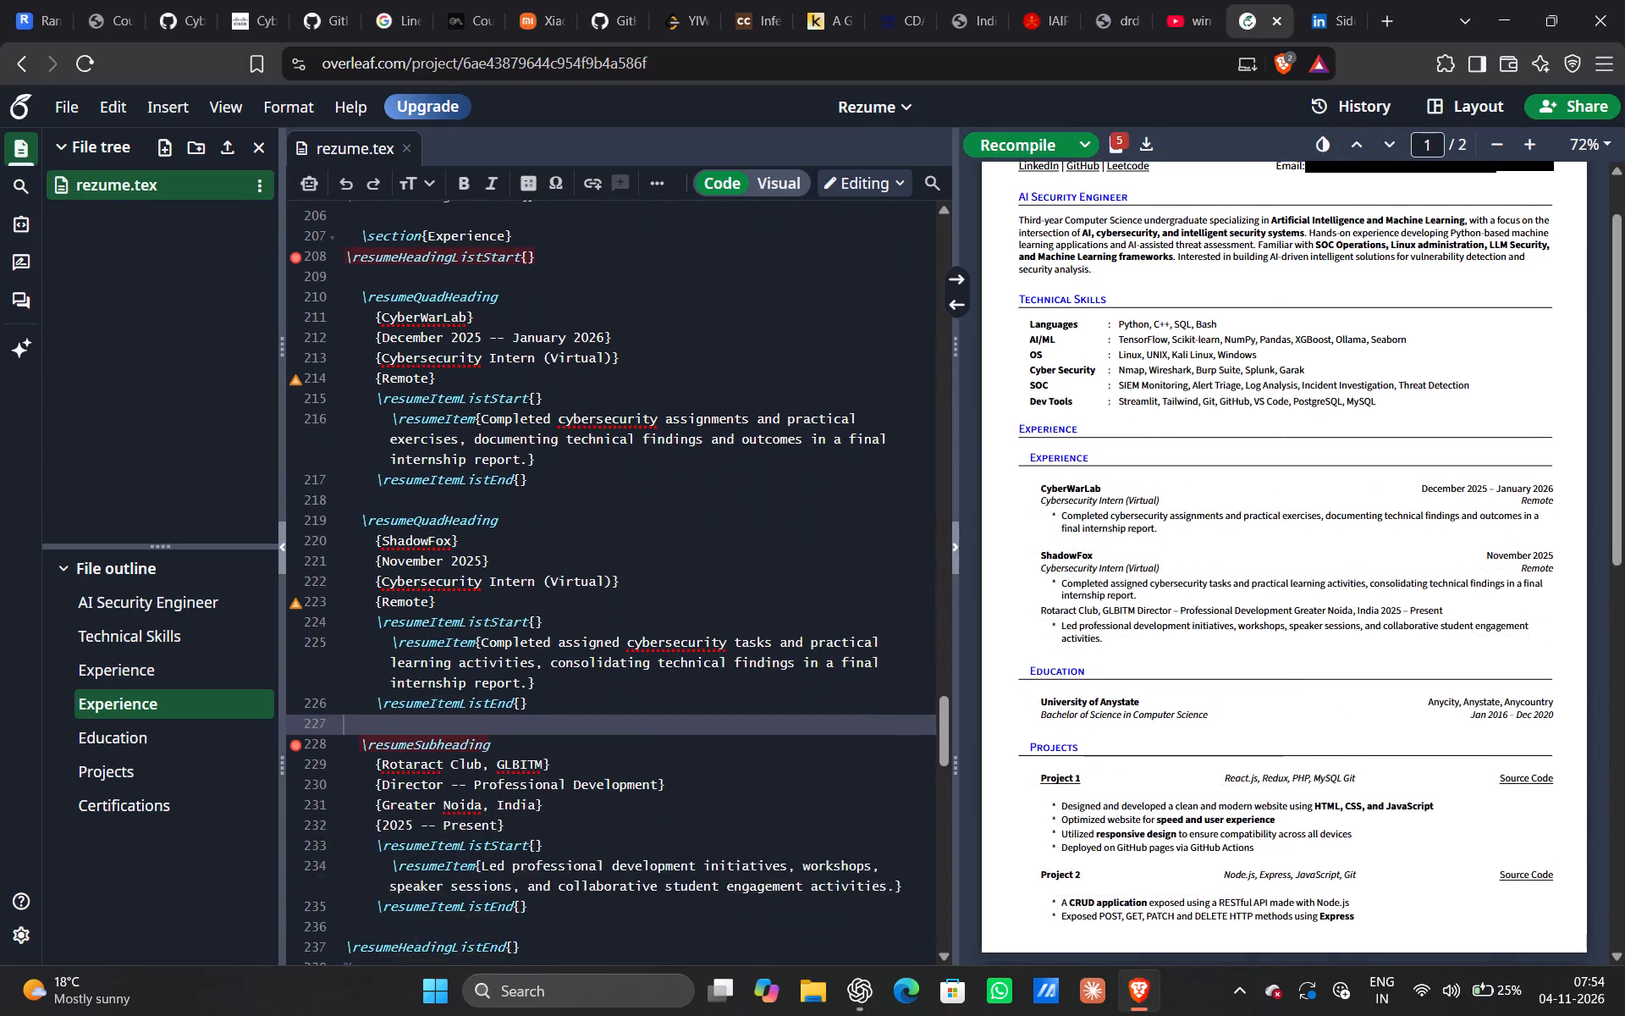
scroll(592, 706, "down", 1)
left_click_drag(358, 670, 600, 861)
key("BackSpace")
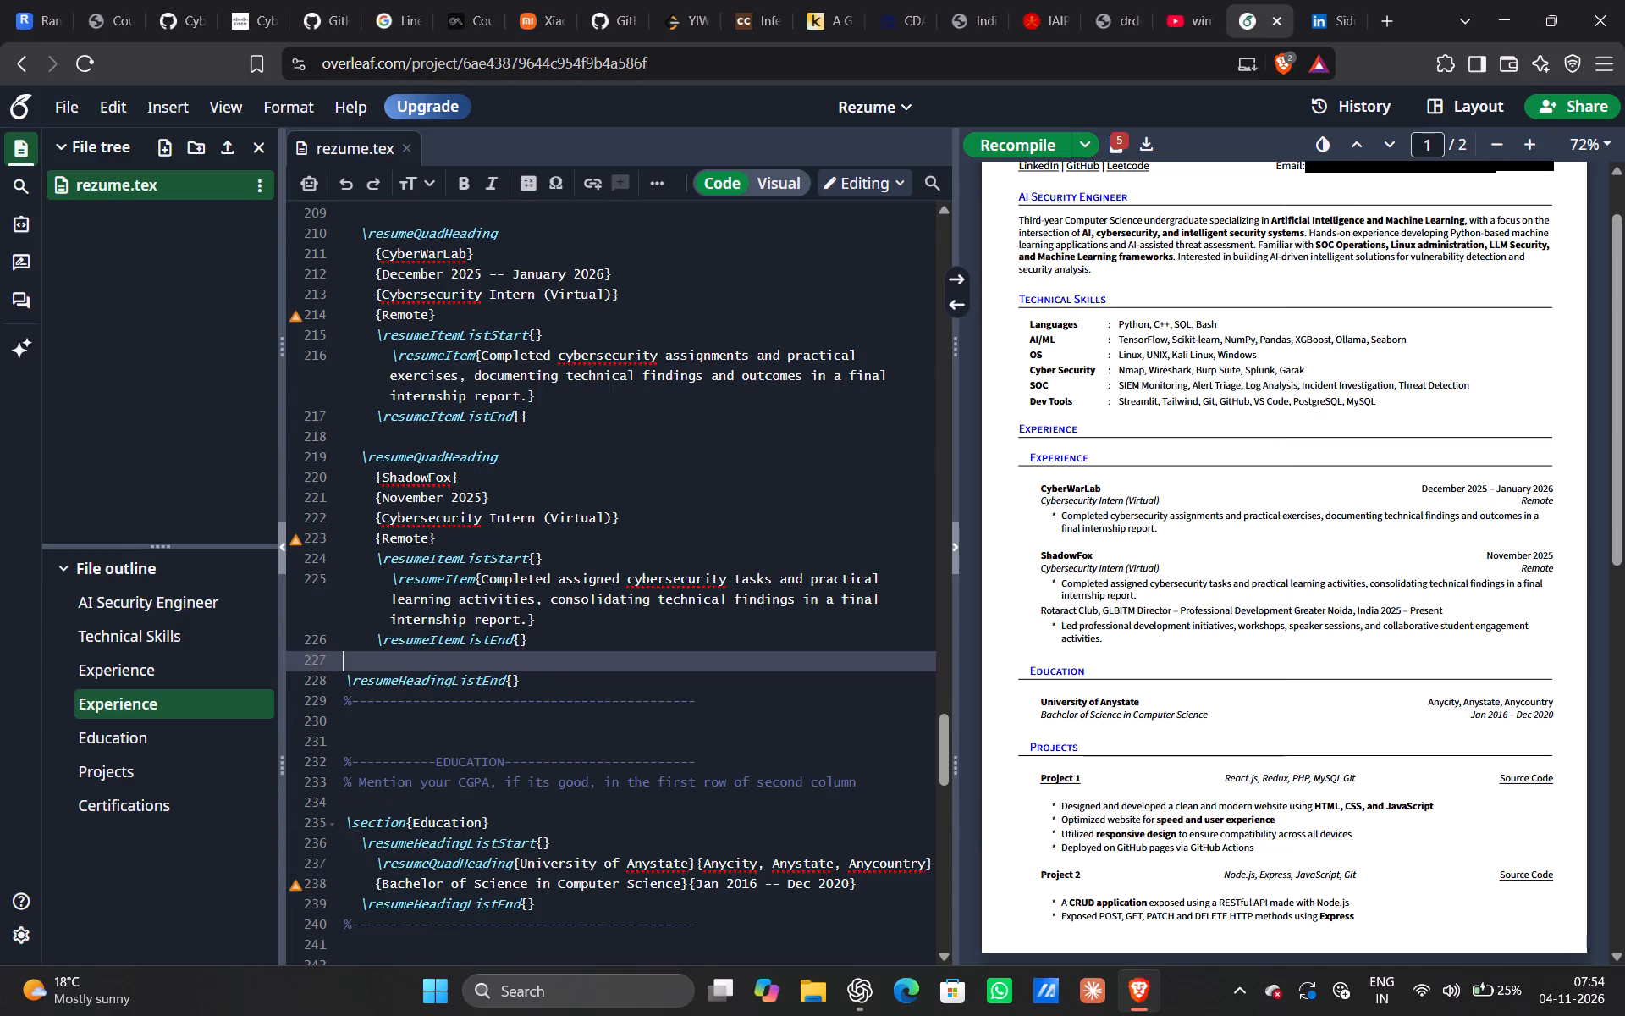
left_click(999, 131)
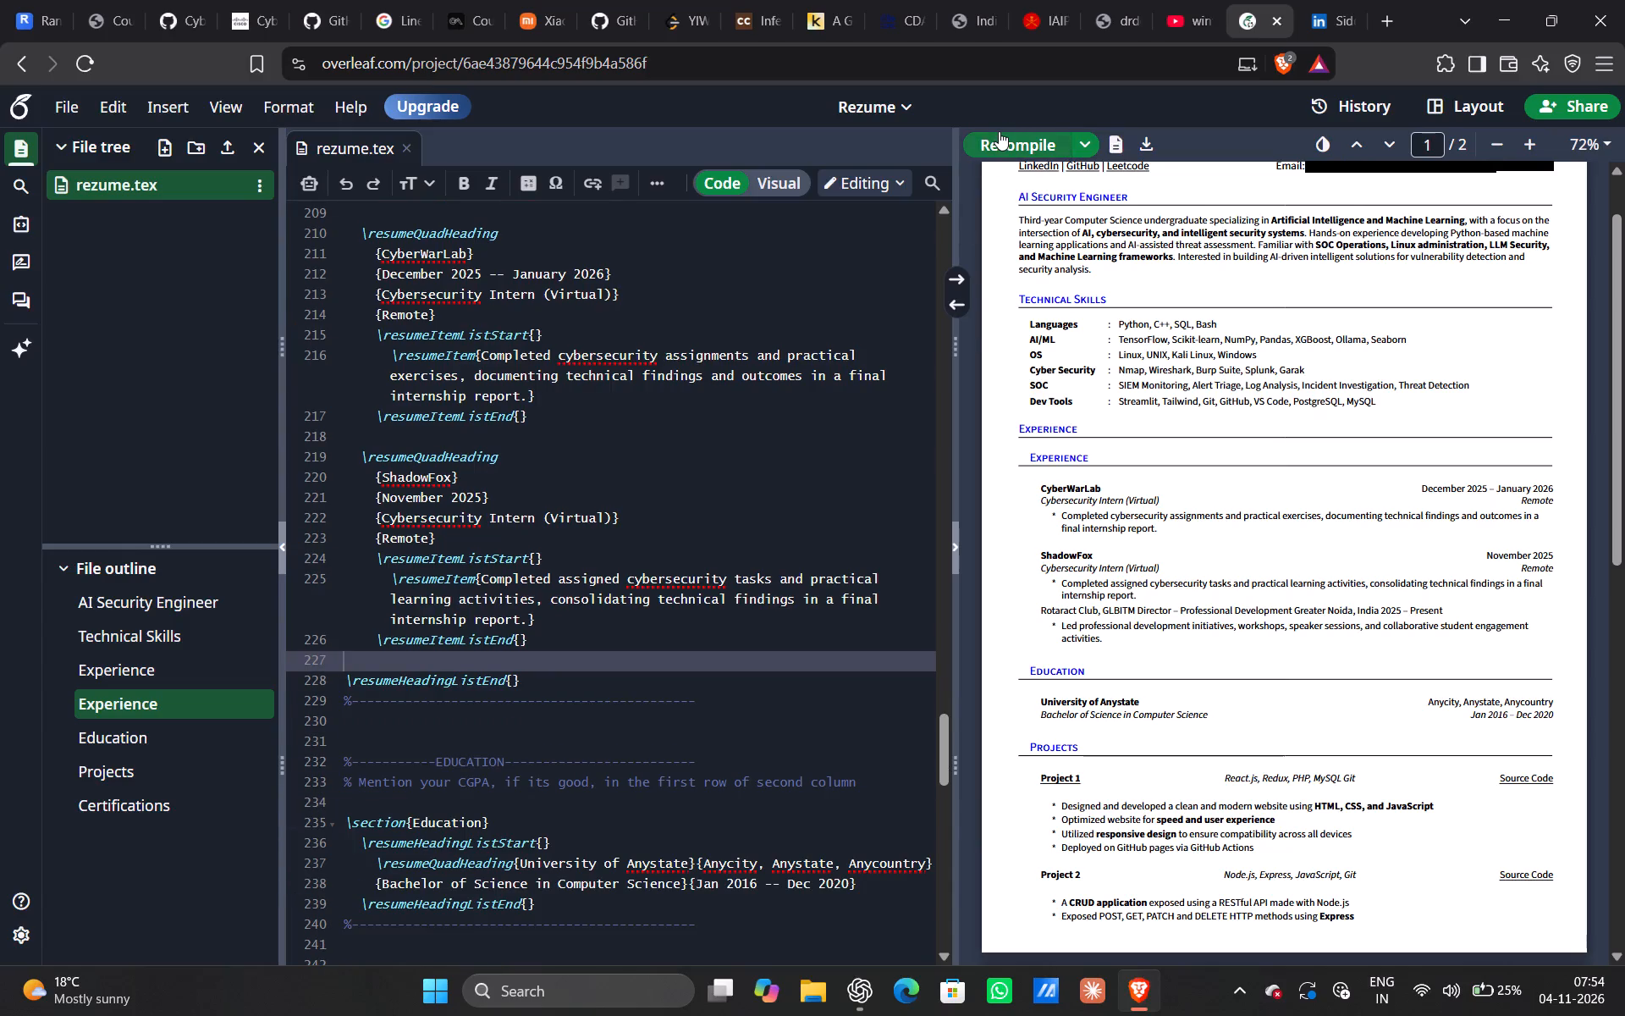
scroll(659, 342, "up", 2)
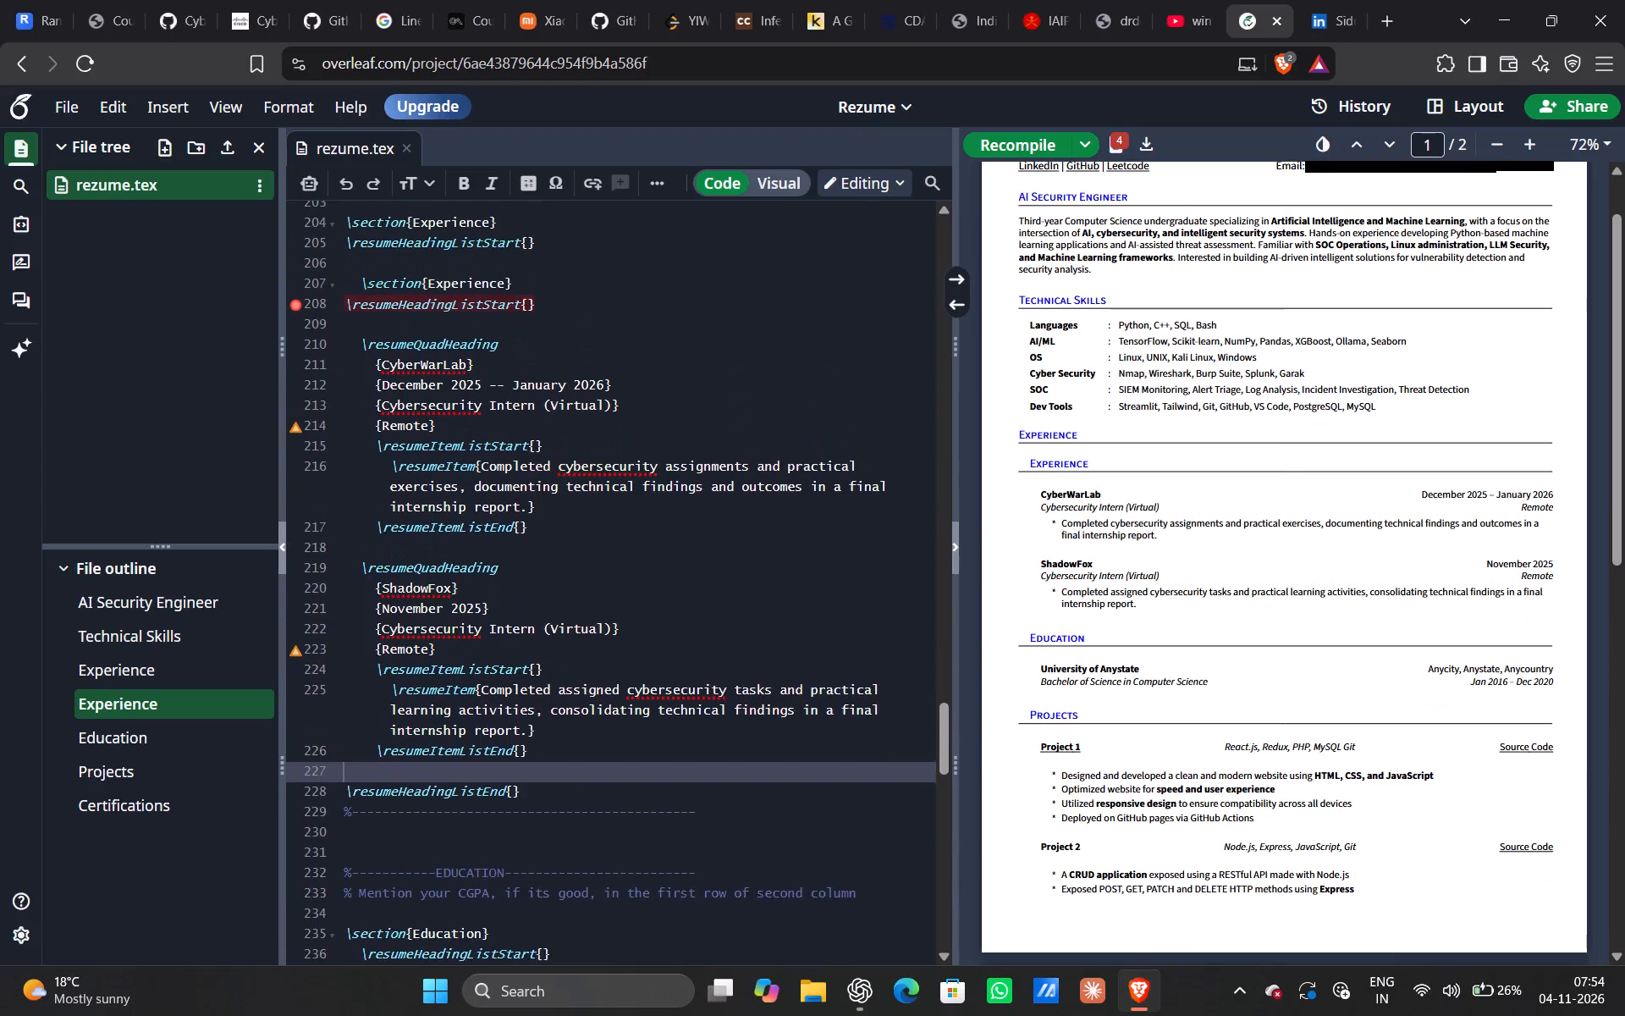
Delete the duplicate \section{Experience} and \resumeHeadingListStart{} lines above the CyberWarLab entry and recompile the PDF.
scroll(659, 342, "up", 1)
scroll(659, 342, "down", 3)
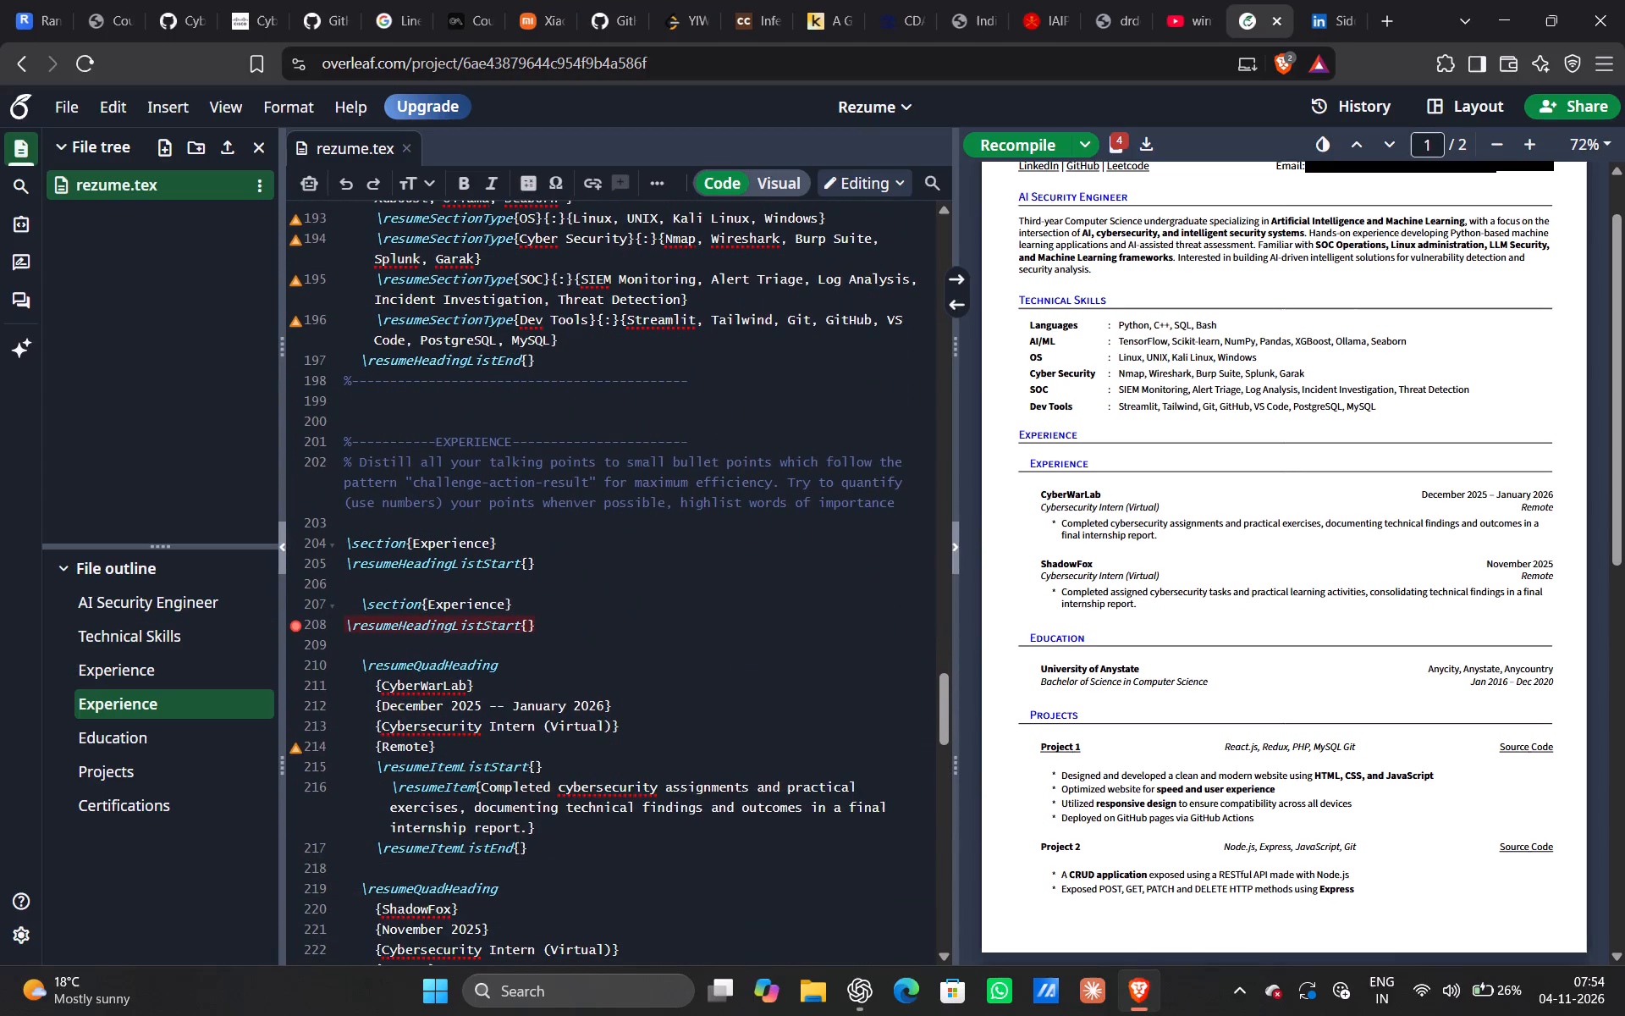
left_click_drag(350, 588, 583, 613)
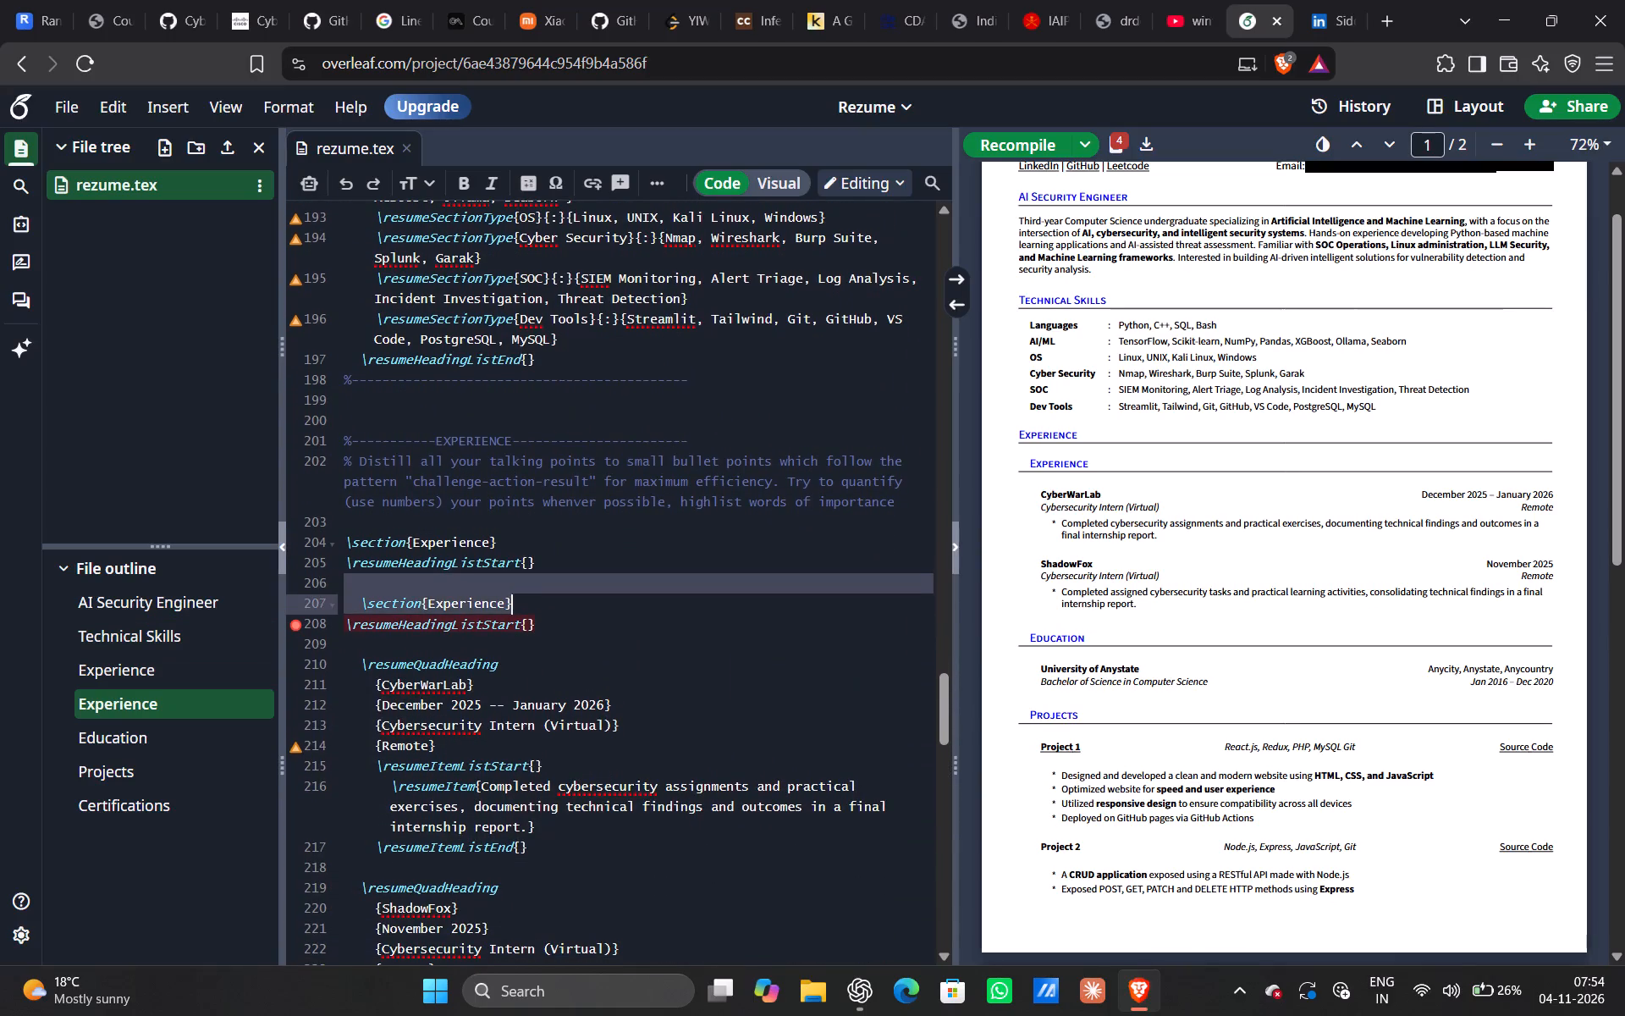
left_click_drag(583, 613, 592, 636)
key("BackSpace")
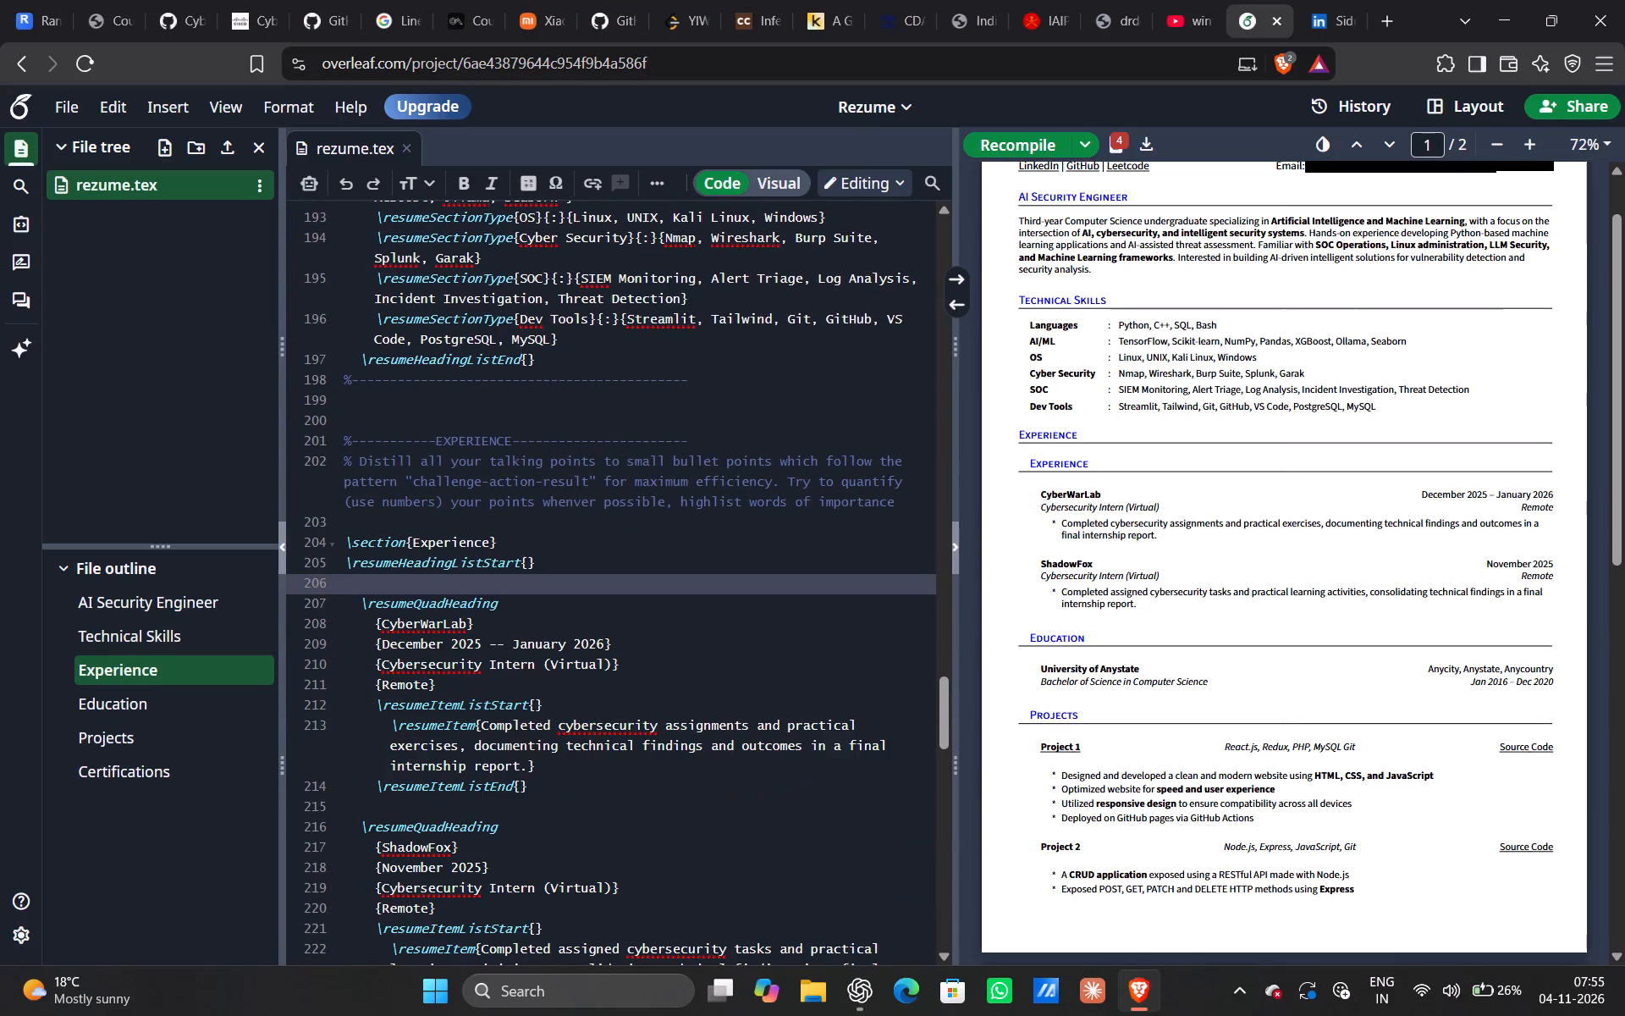
left_click(1004, 141)
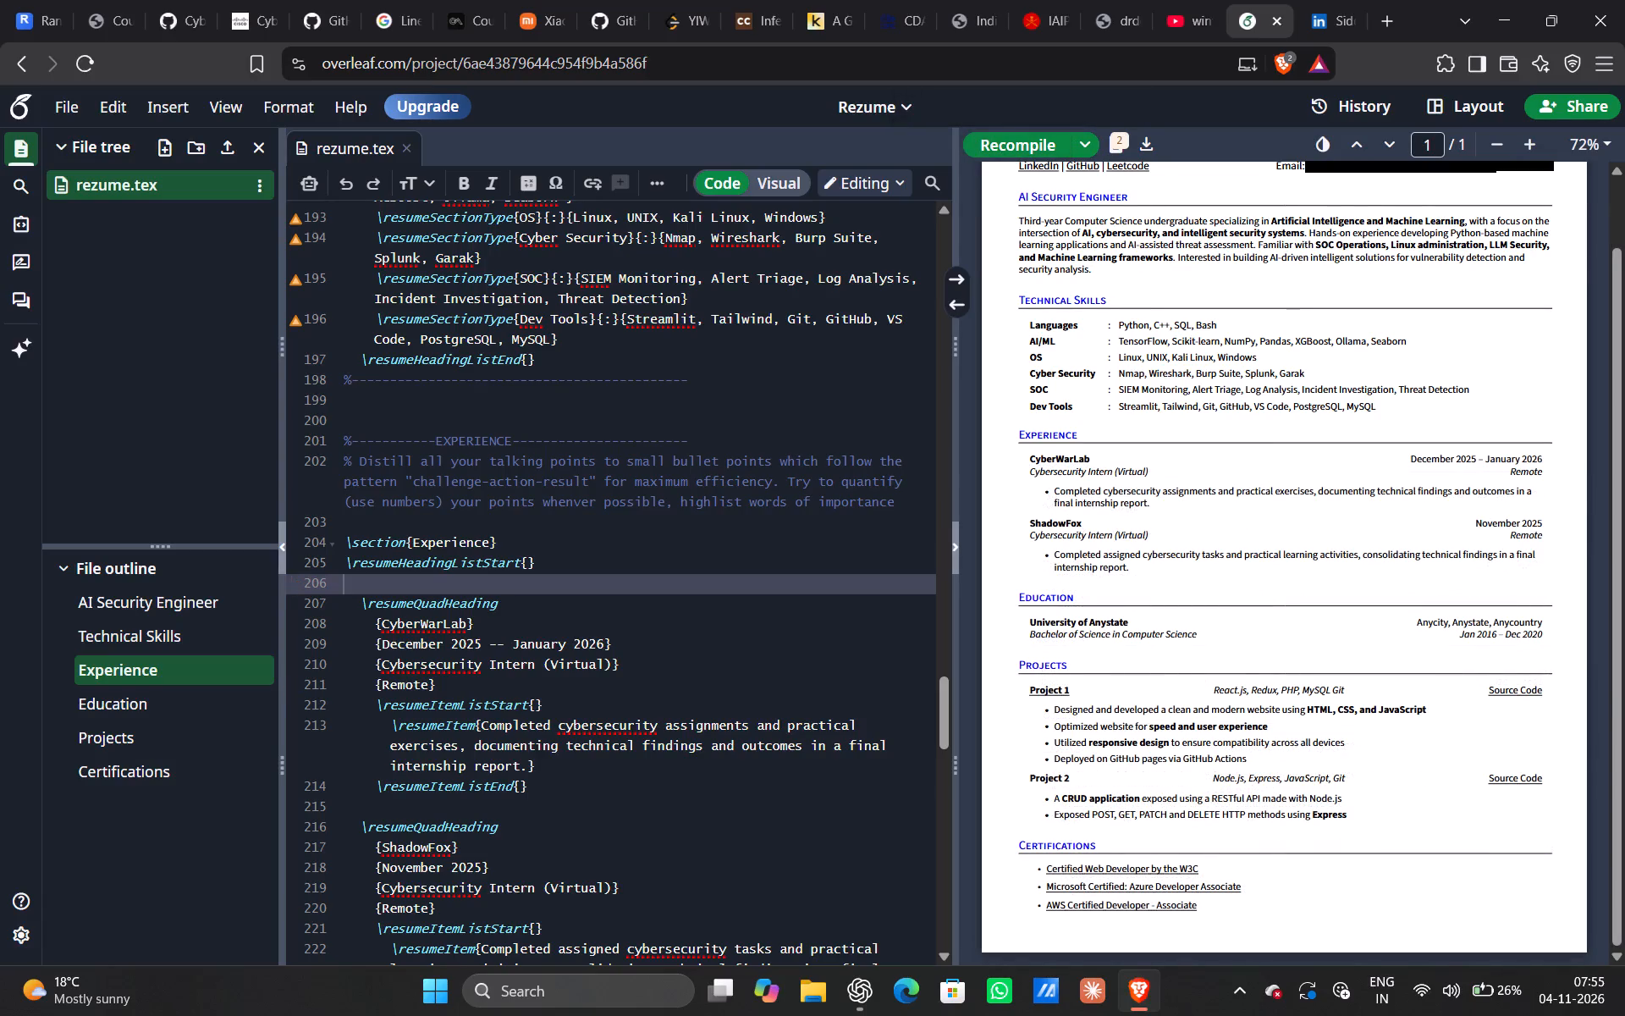
Replace the placeholder university name in the Education section with "G.L. Bajaj Institute of Technology and Management".
scroll(863, 666, "down", 1)
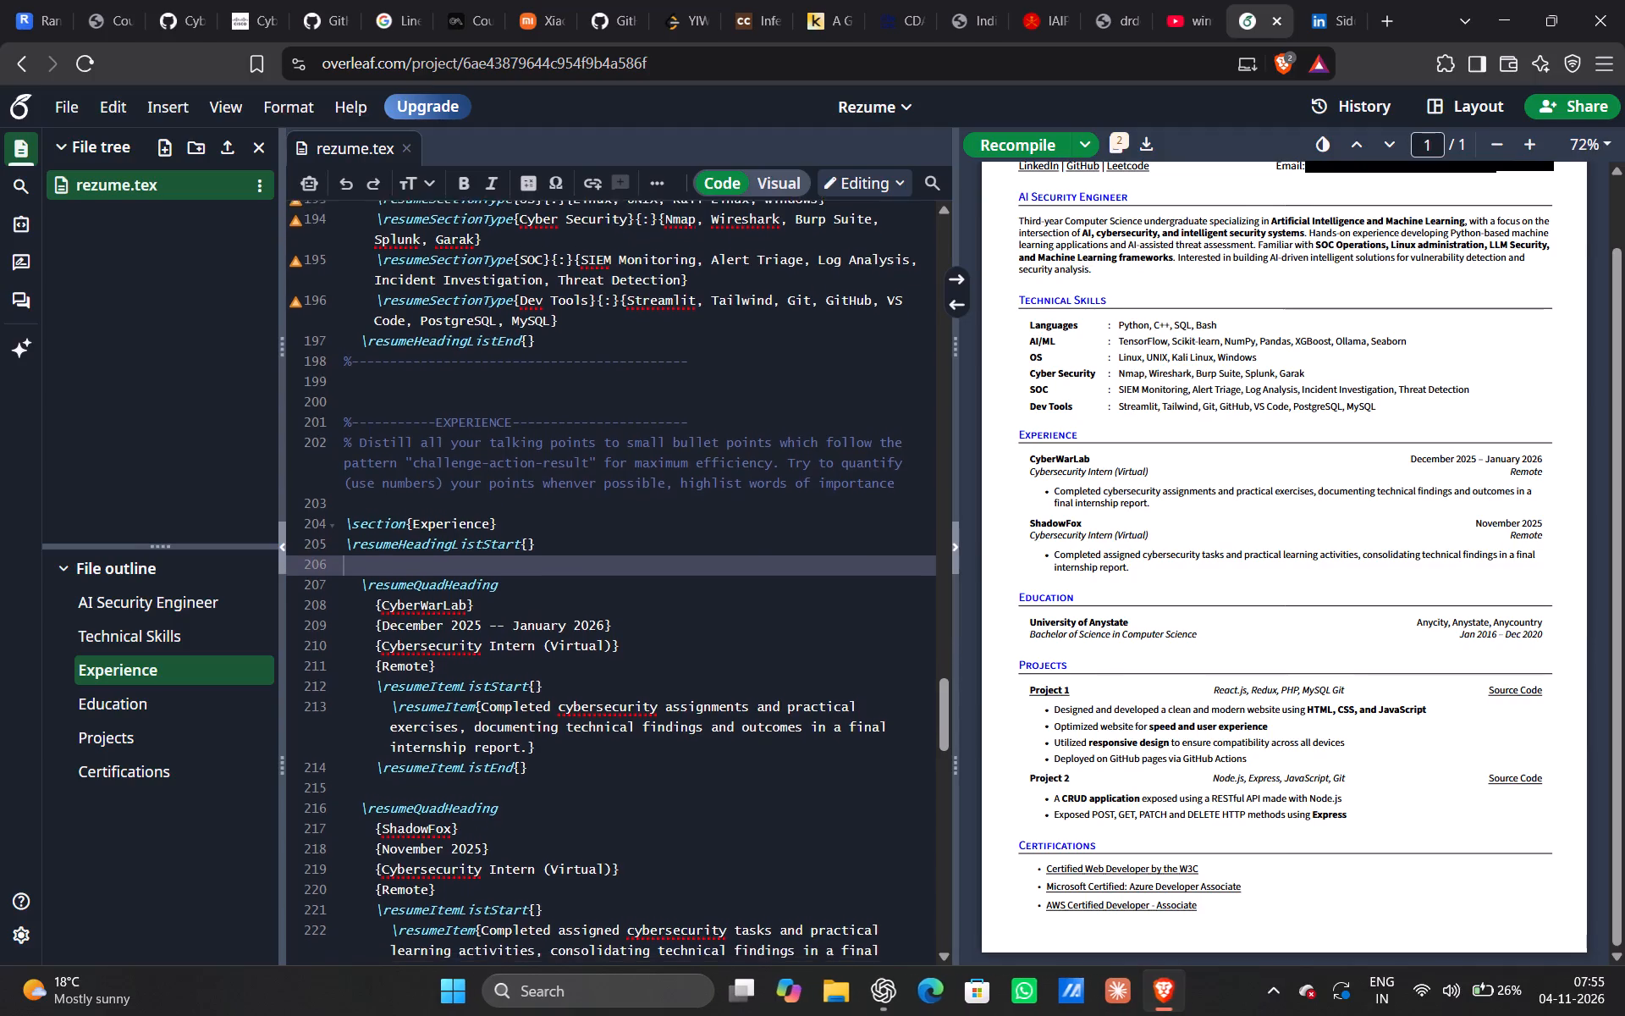
scroll(863, 666, "down", 1)
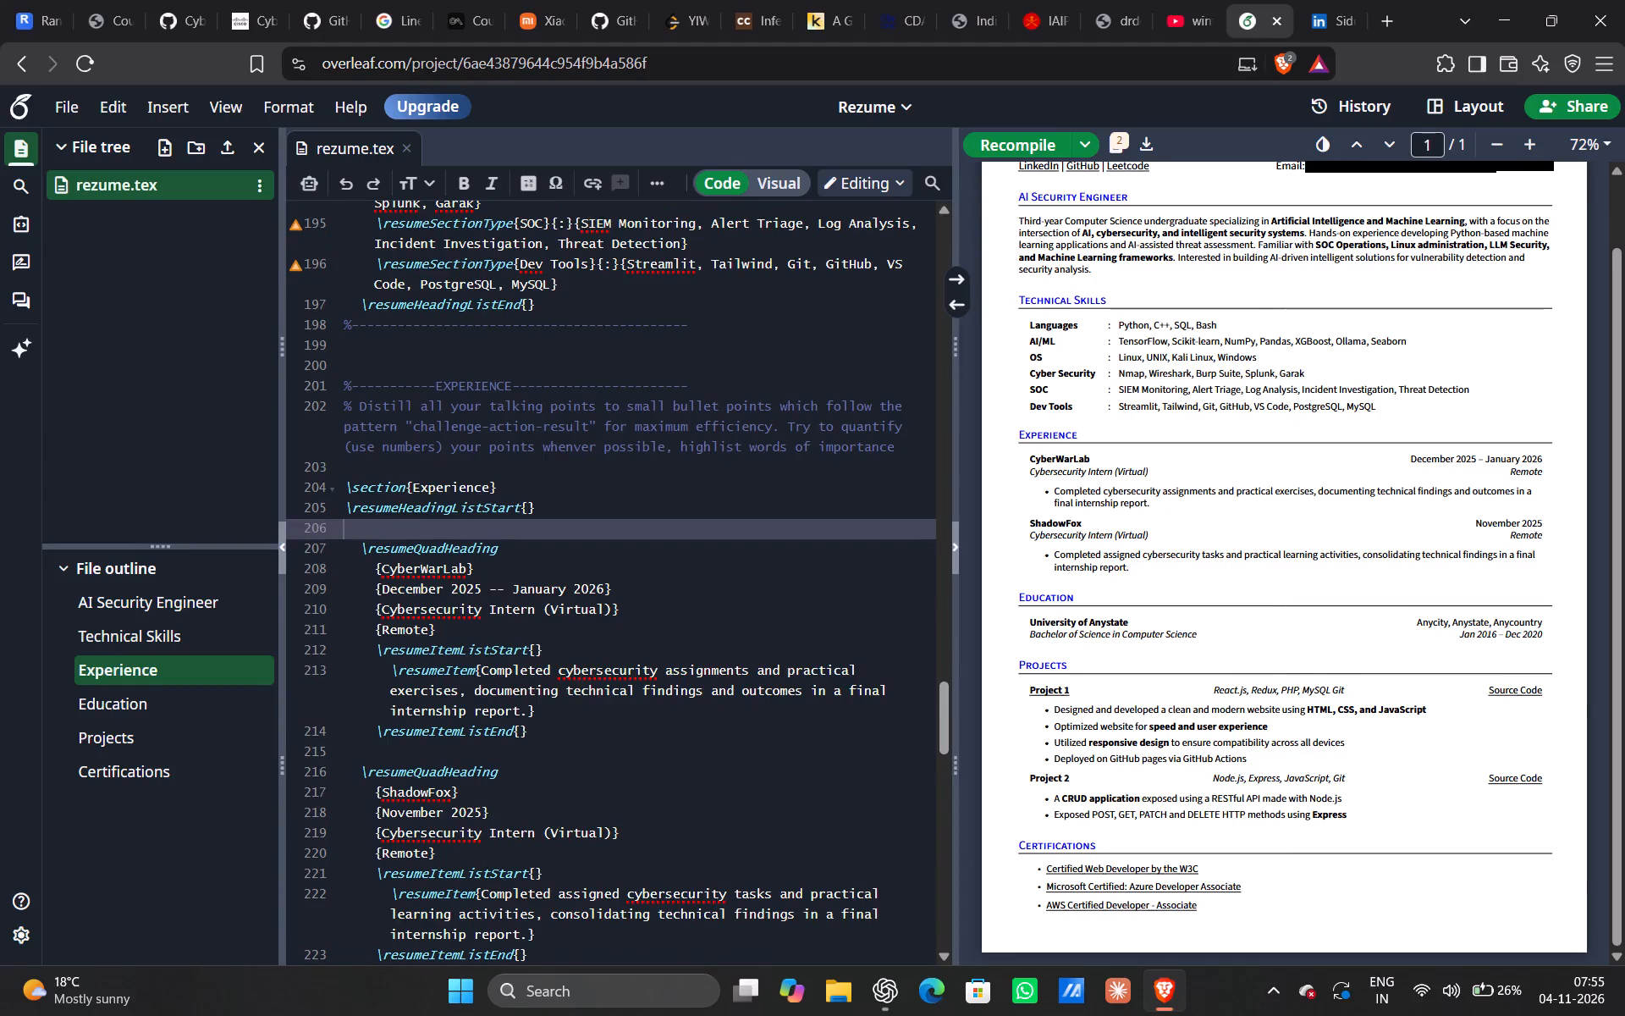
scroll(669, 576, "down", 1)
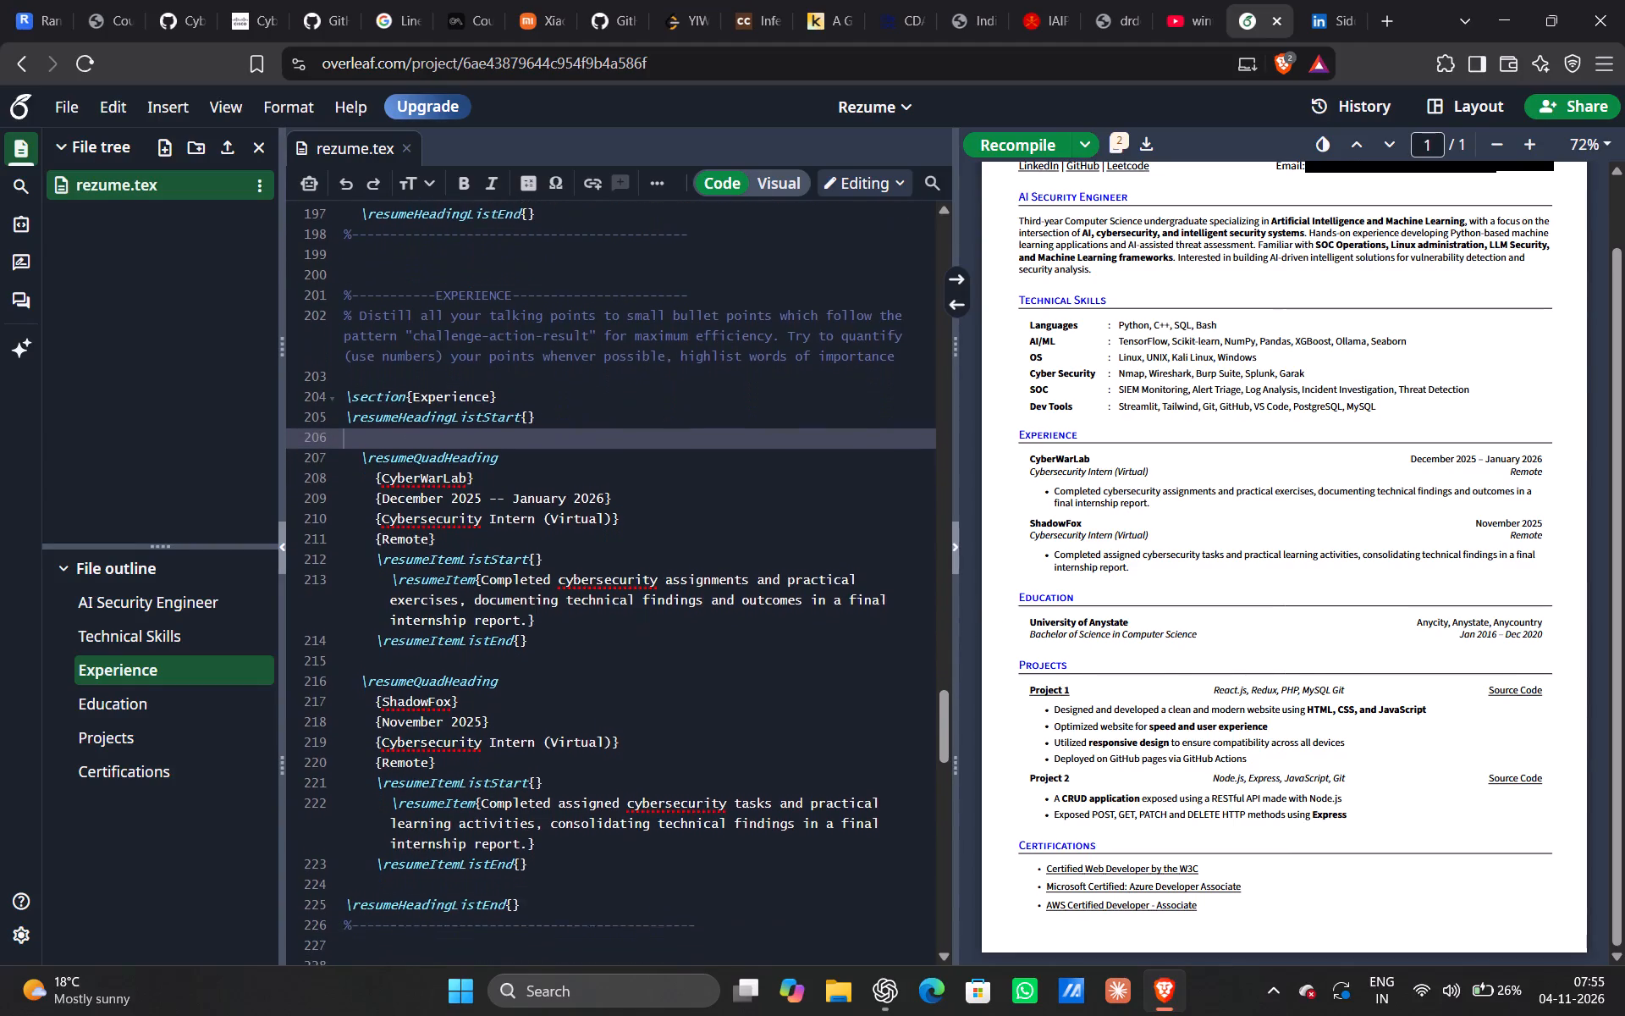
scroll(669, 576, "down", 3)
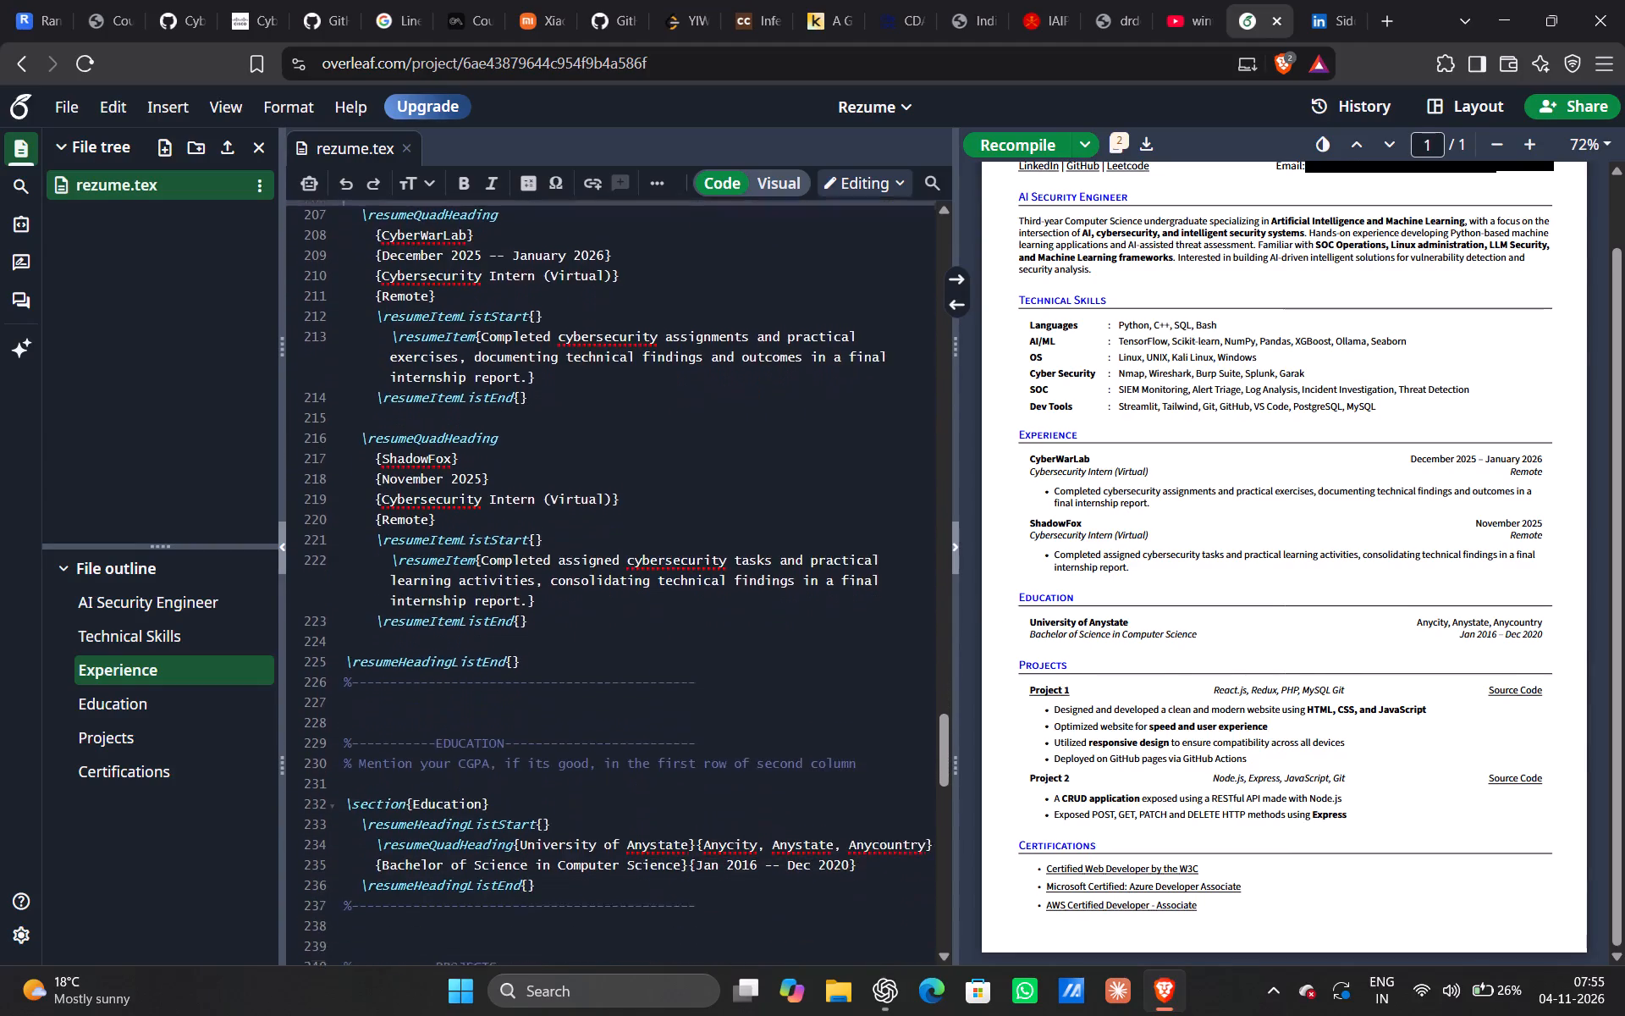
scroll(669, 576, "down", 4)
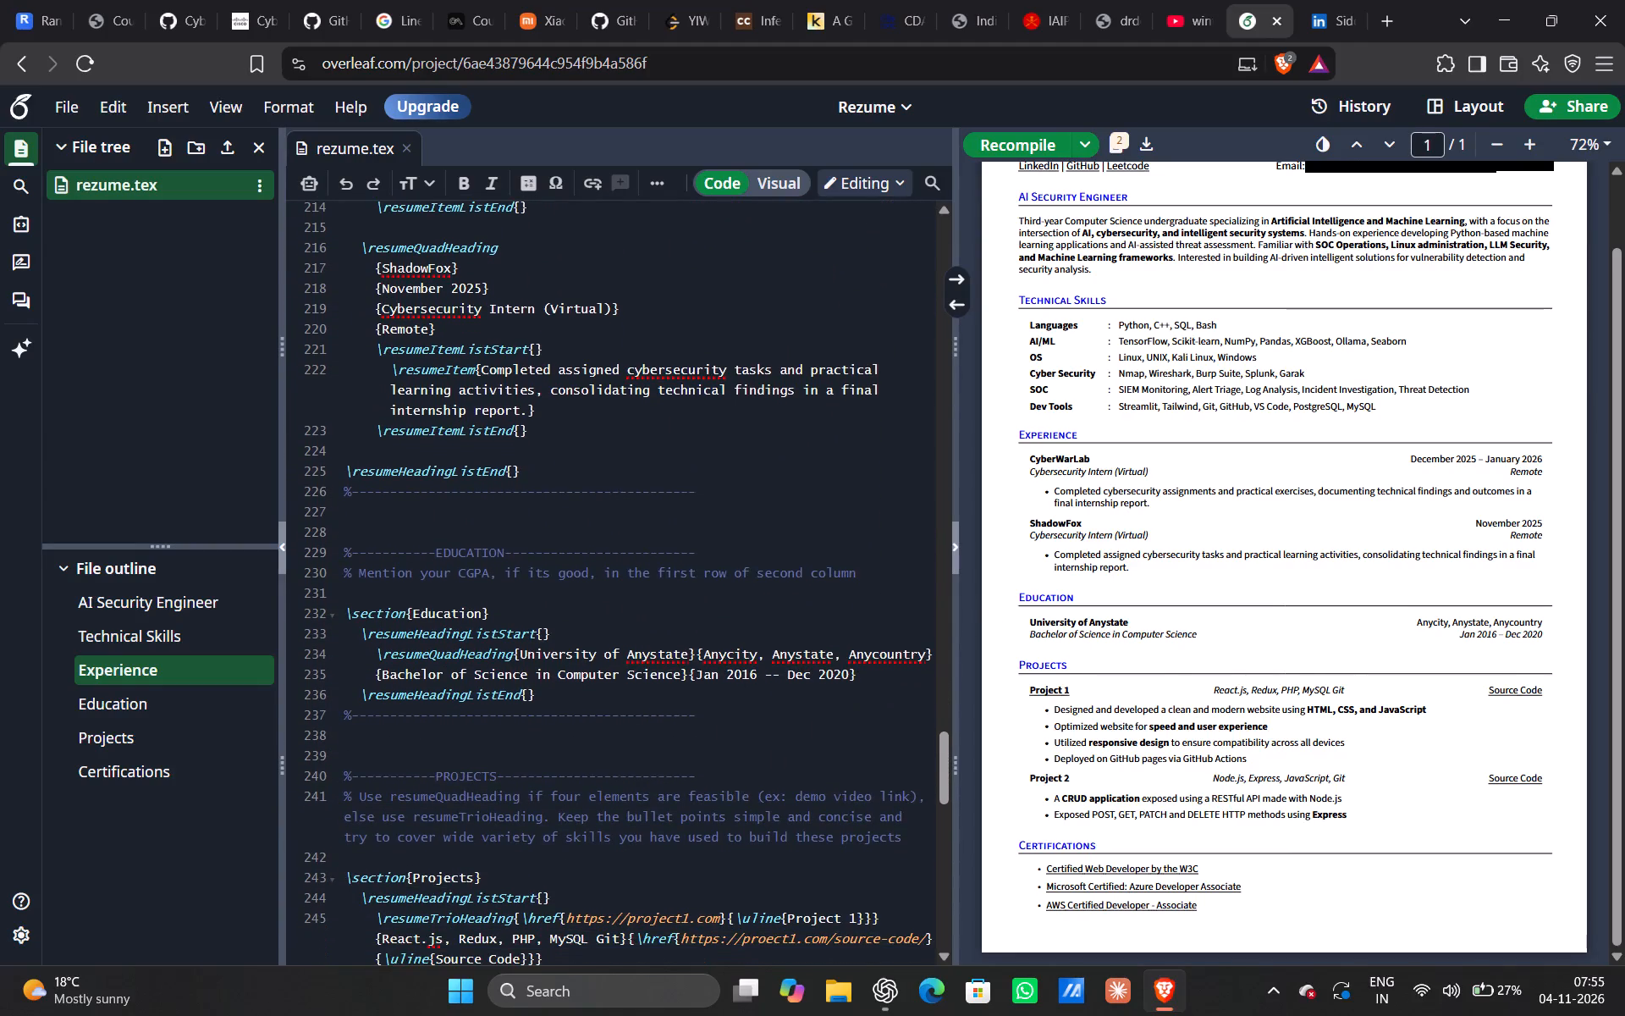
scroll(669, 576, "down", 1)
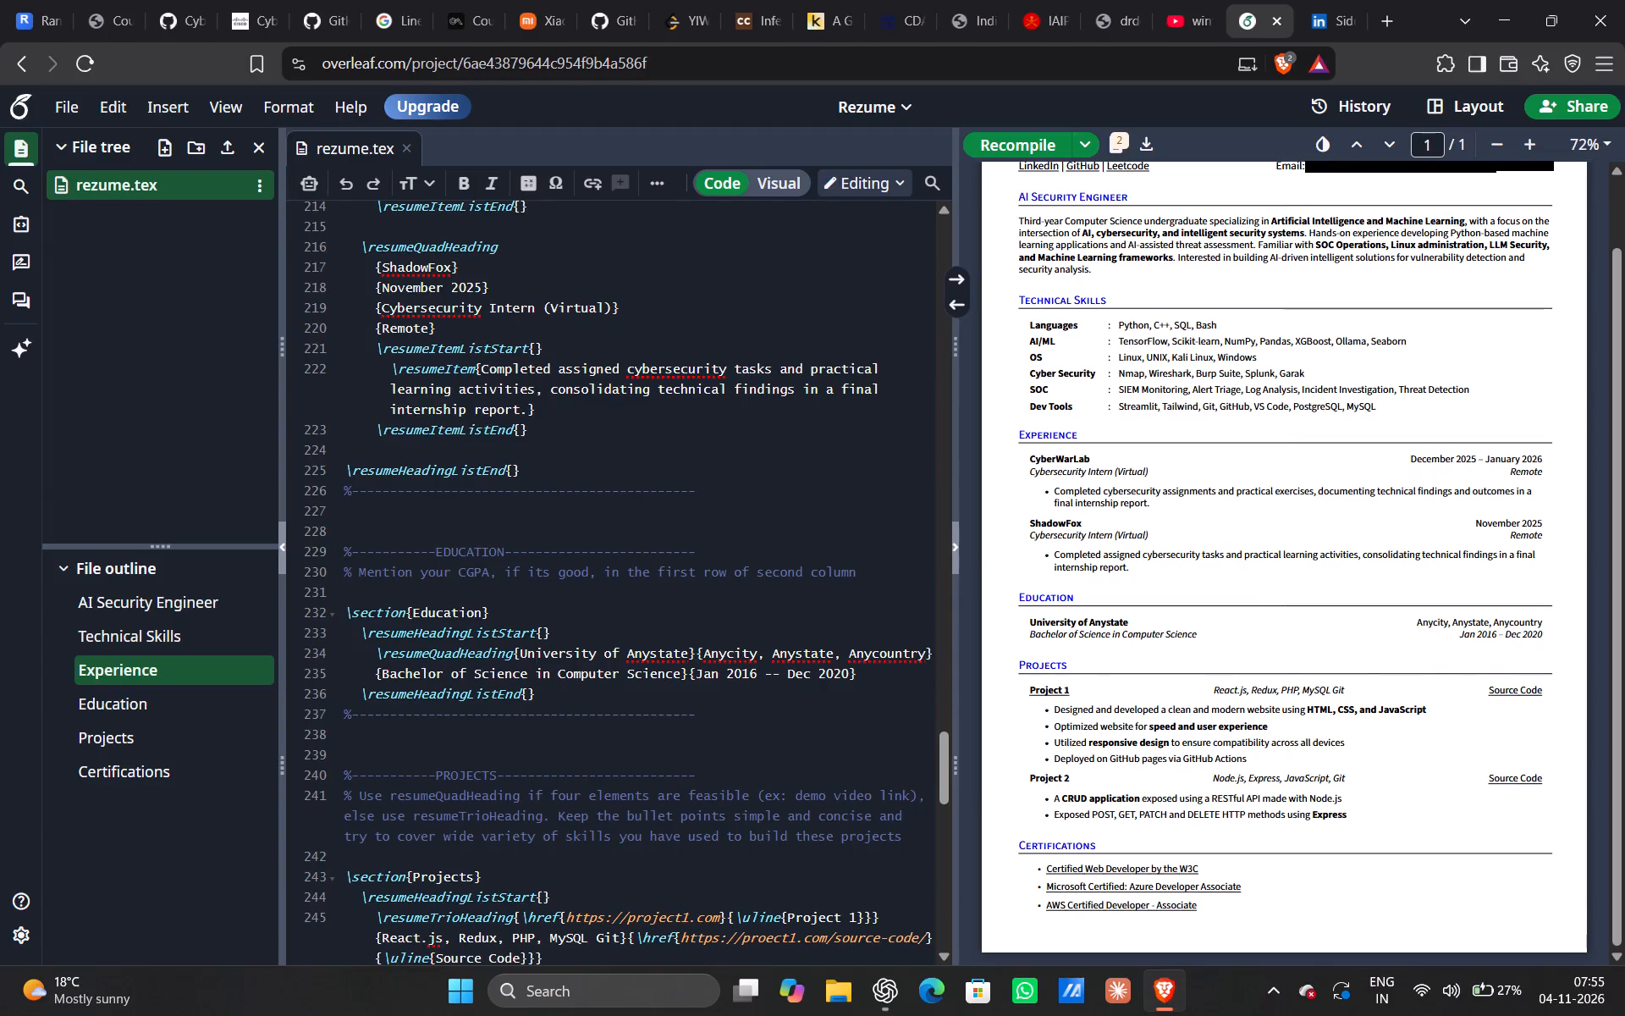
left_click_drag(518, 649, 650, 662)
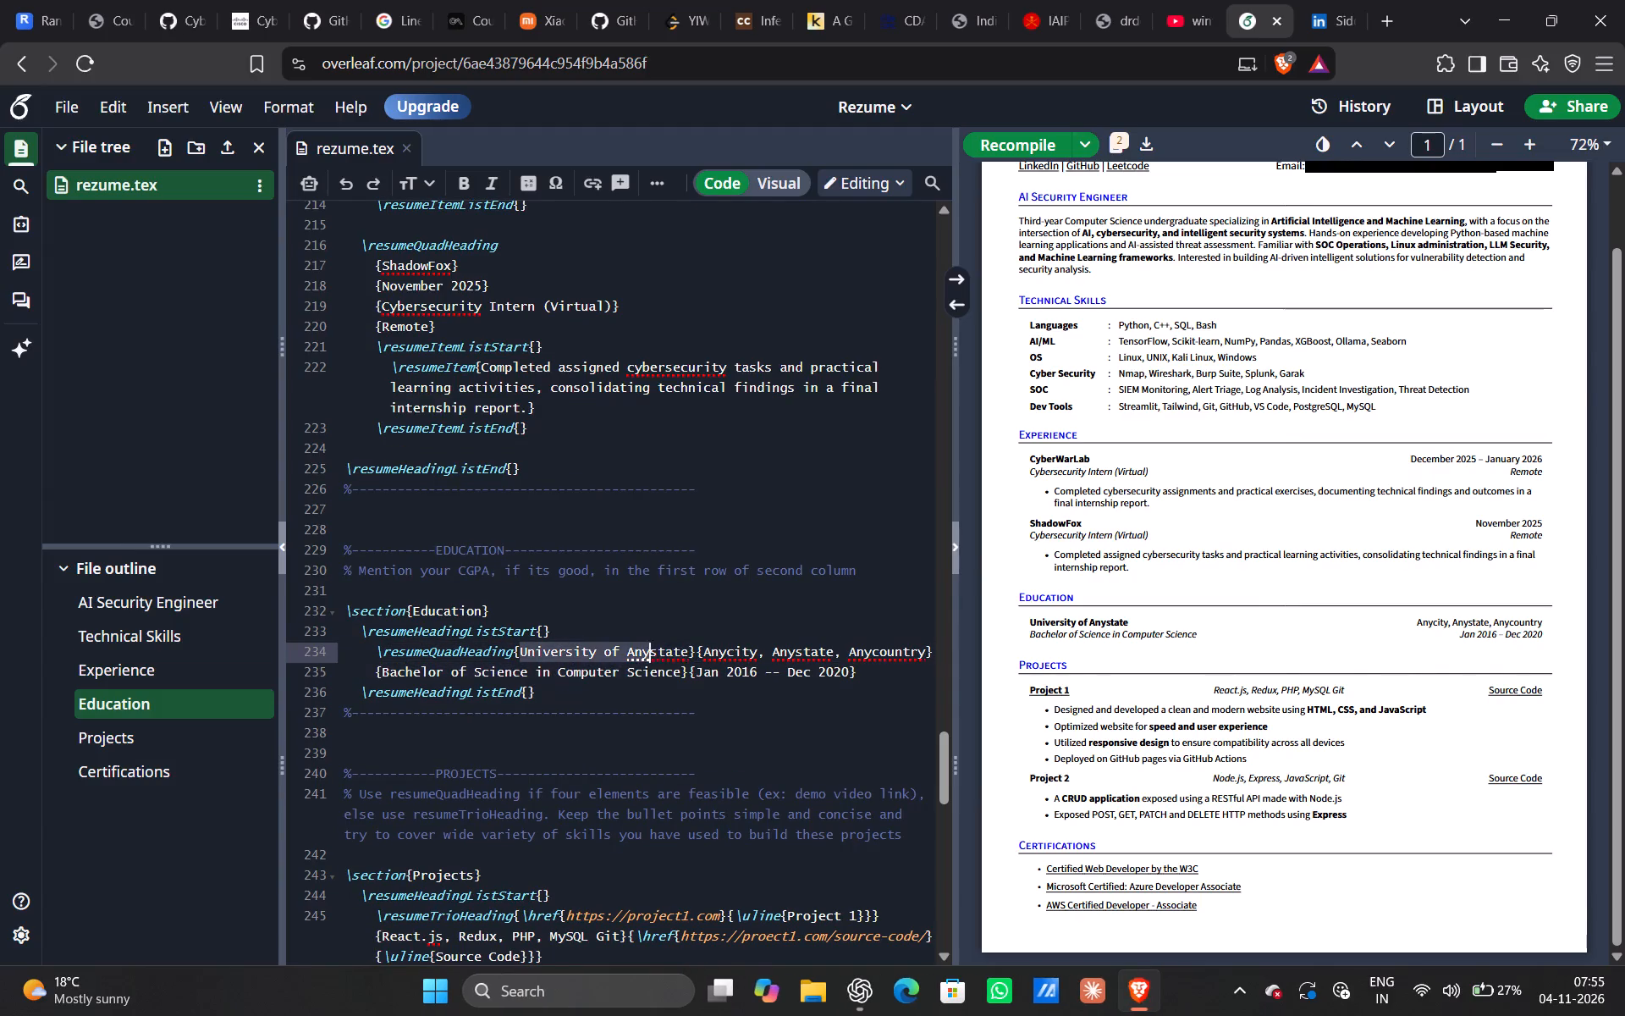
left_click_drag(650, 662, 688, 653)
key("BackSpace")
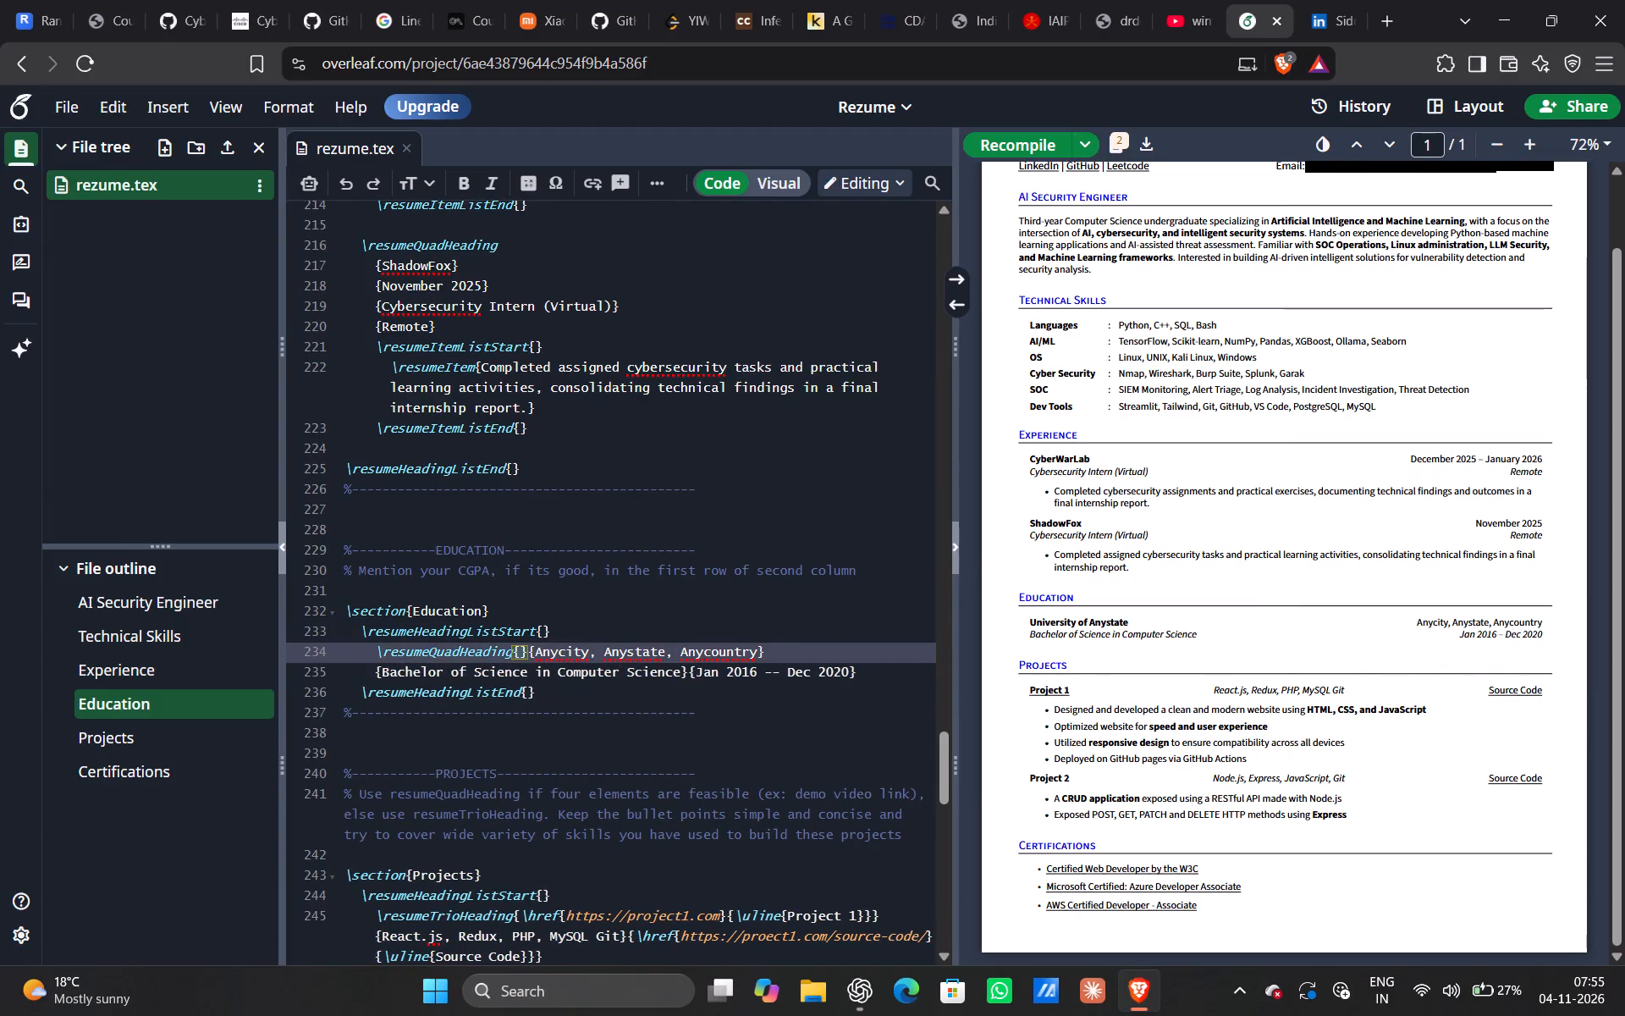
type("G.")
type("L.")
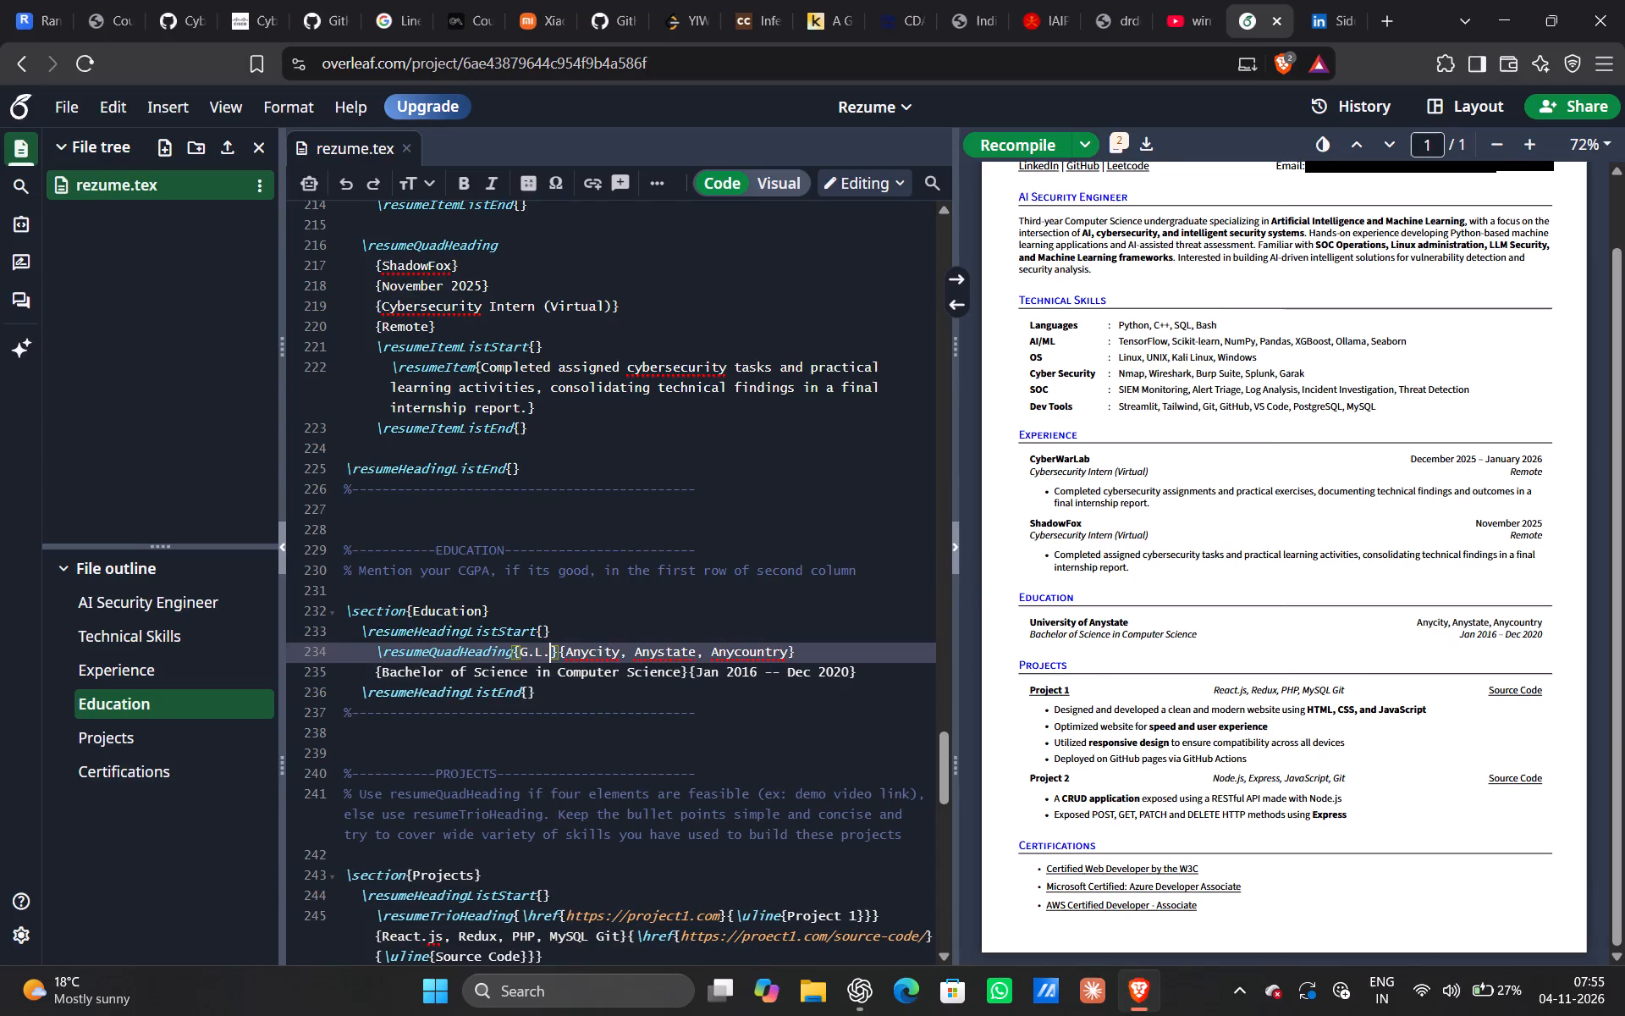
key("space")
key("b")
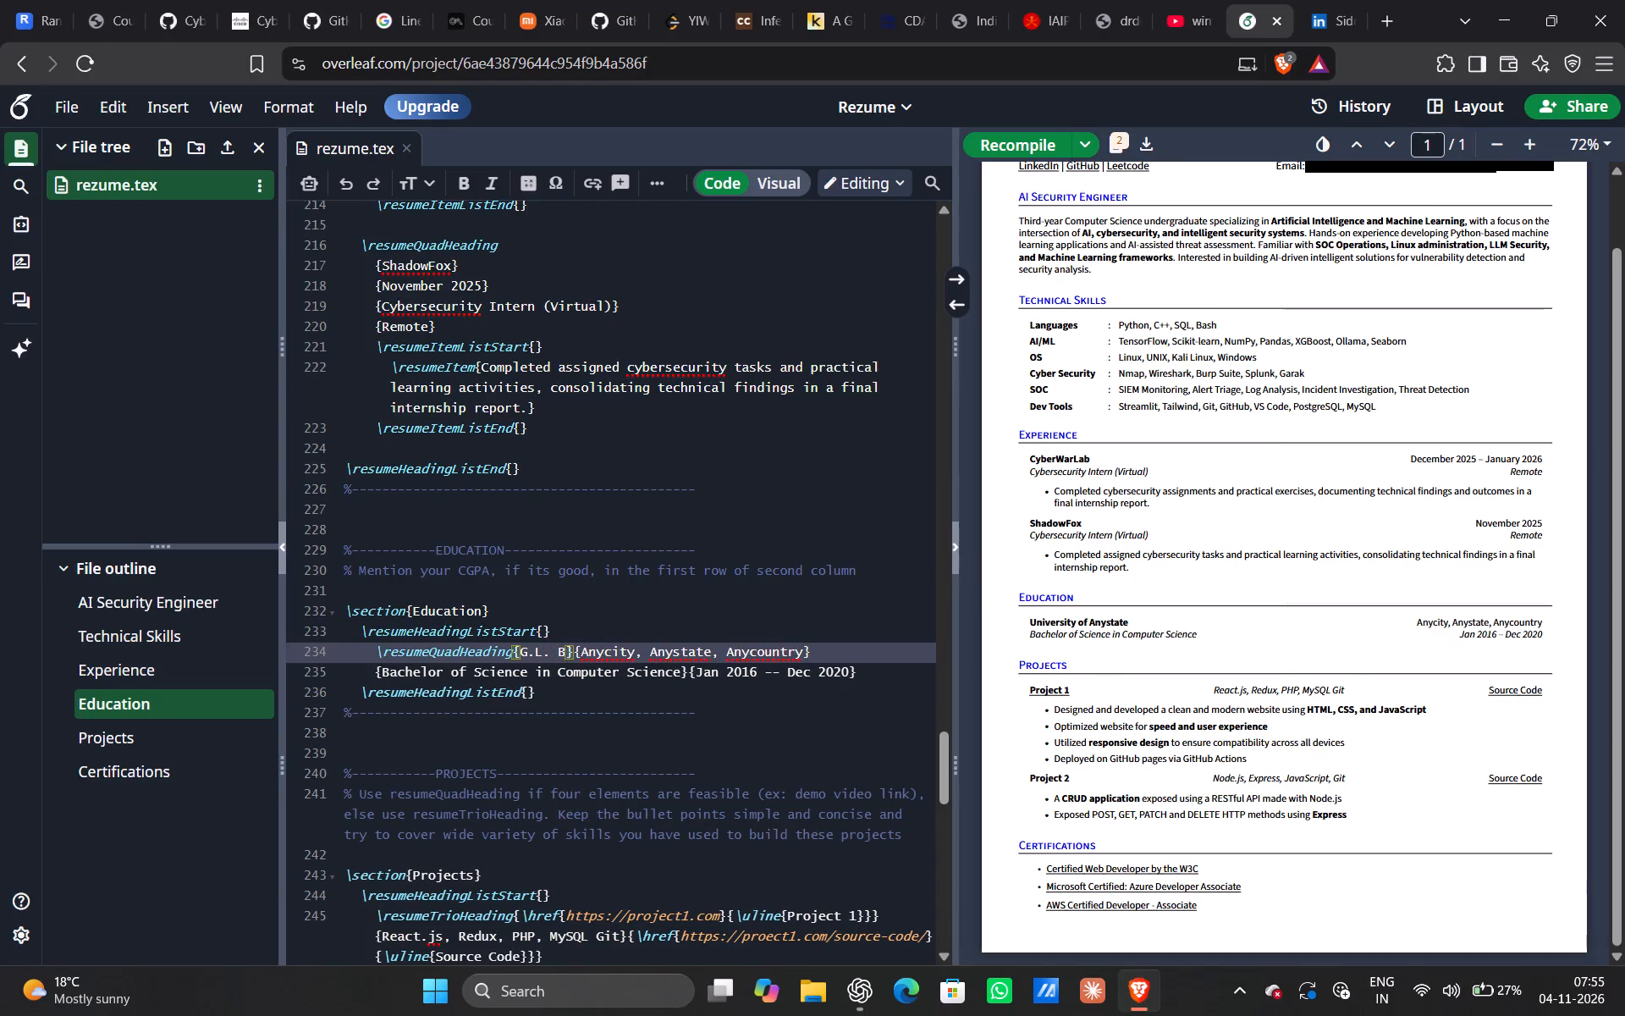
key("a")
type("jaj")
key("space")
key("i")
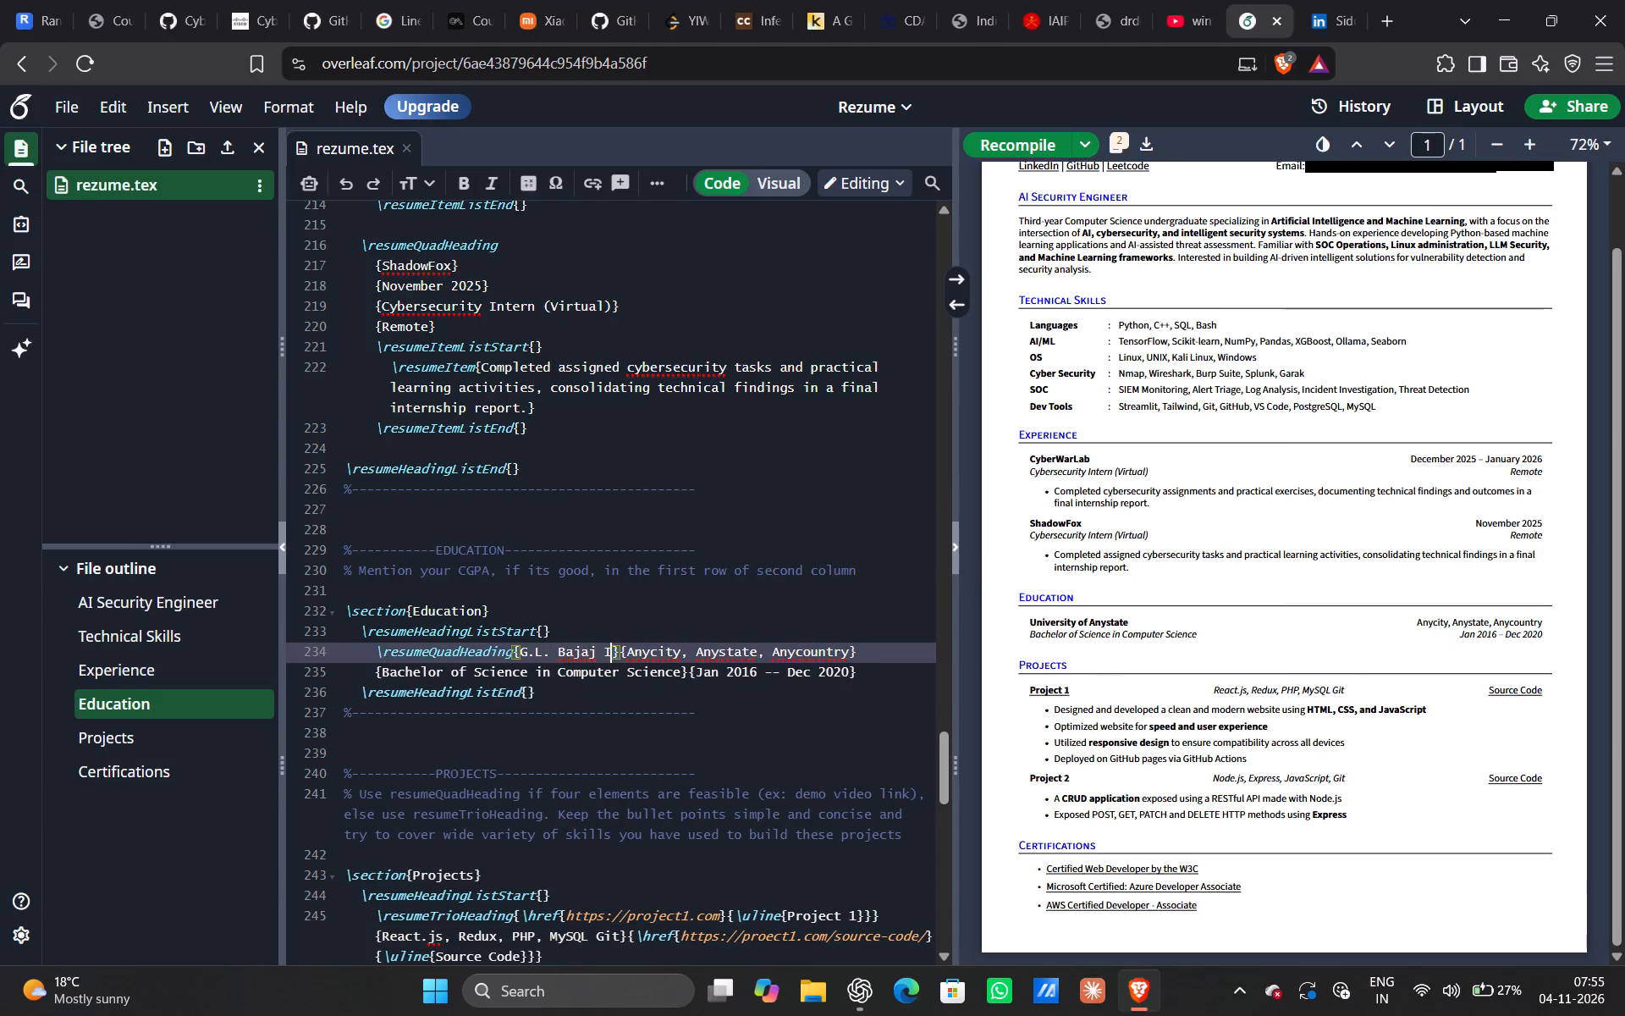
type("nstitu")
type("te")
key("space")
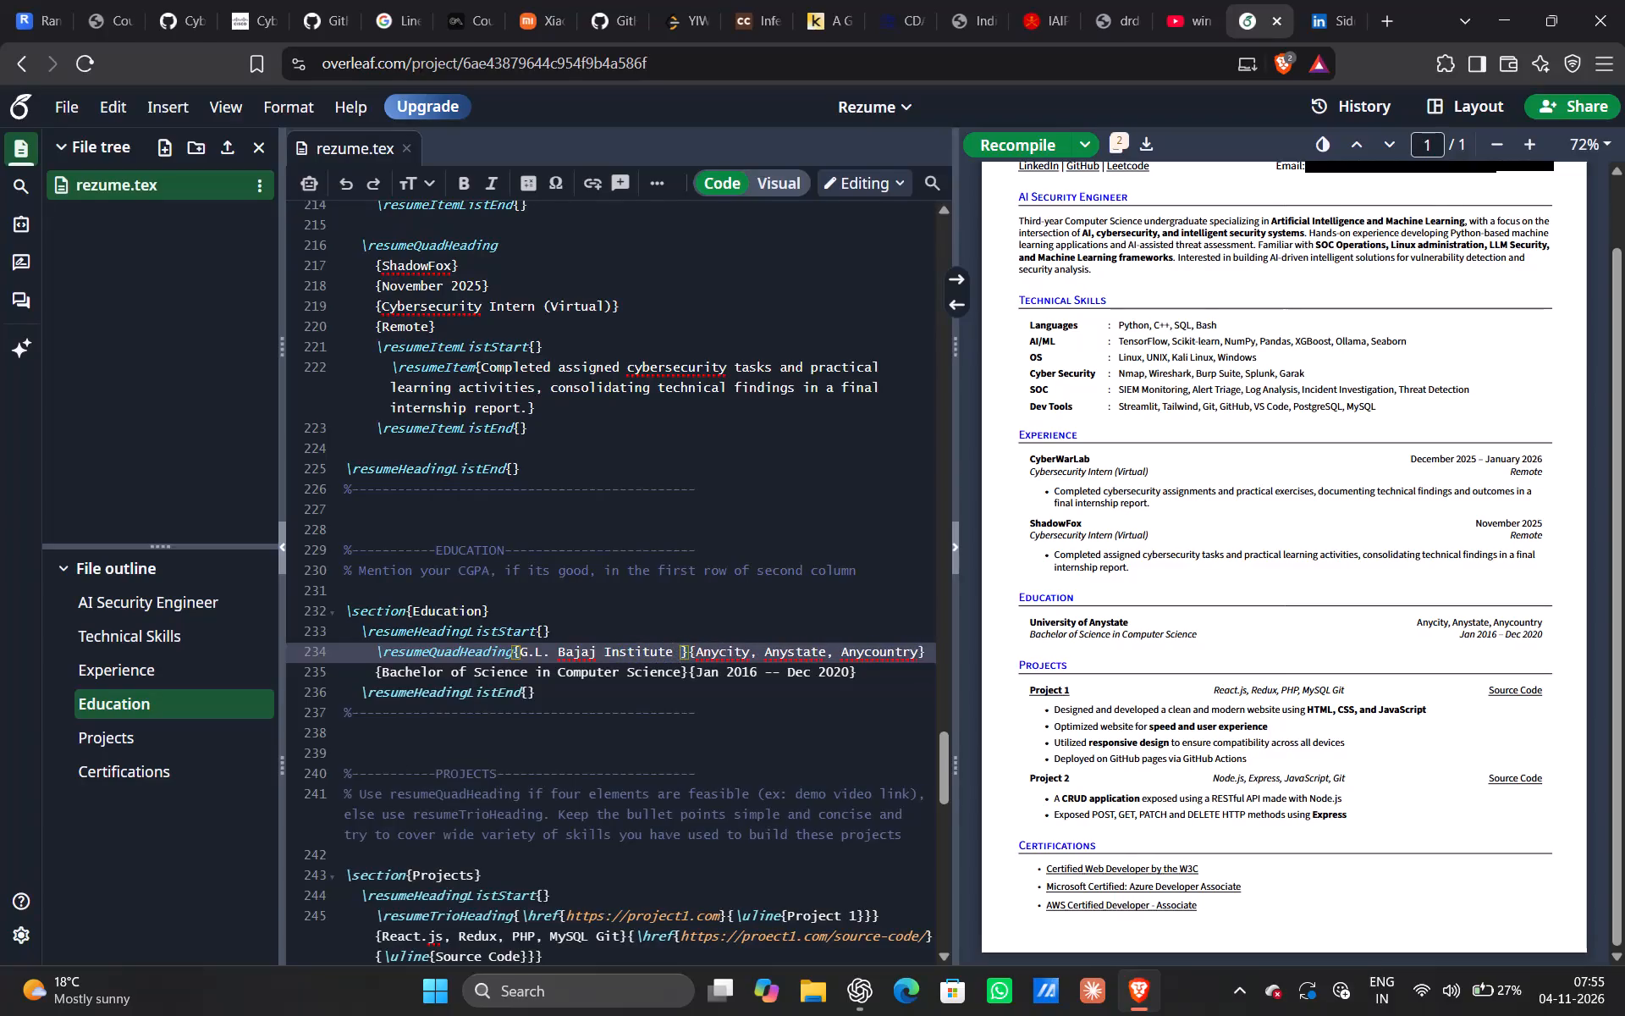
type("of")
key("space")
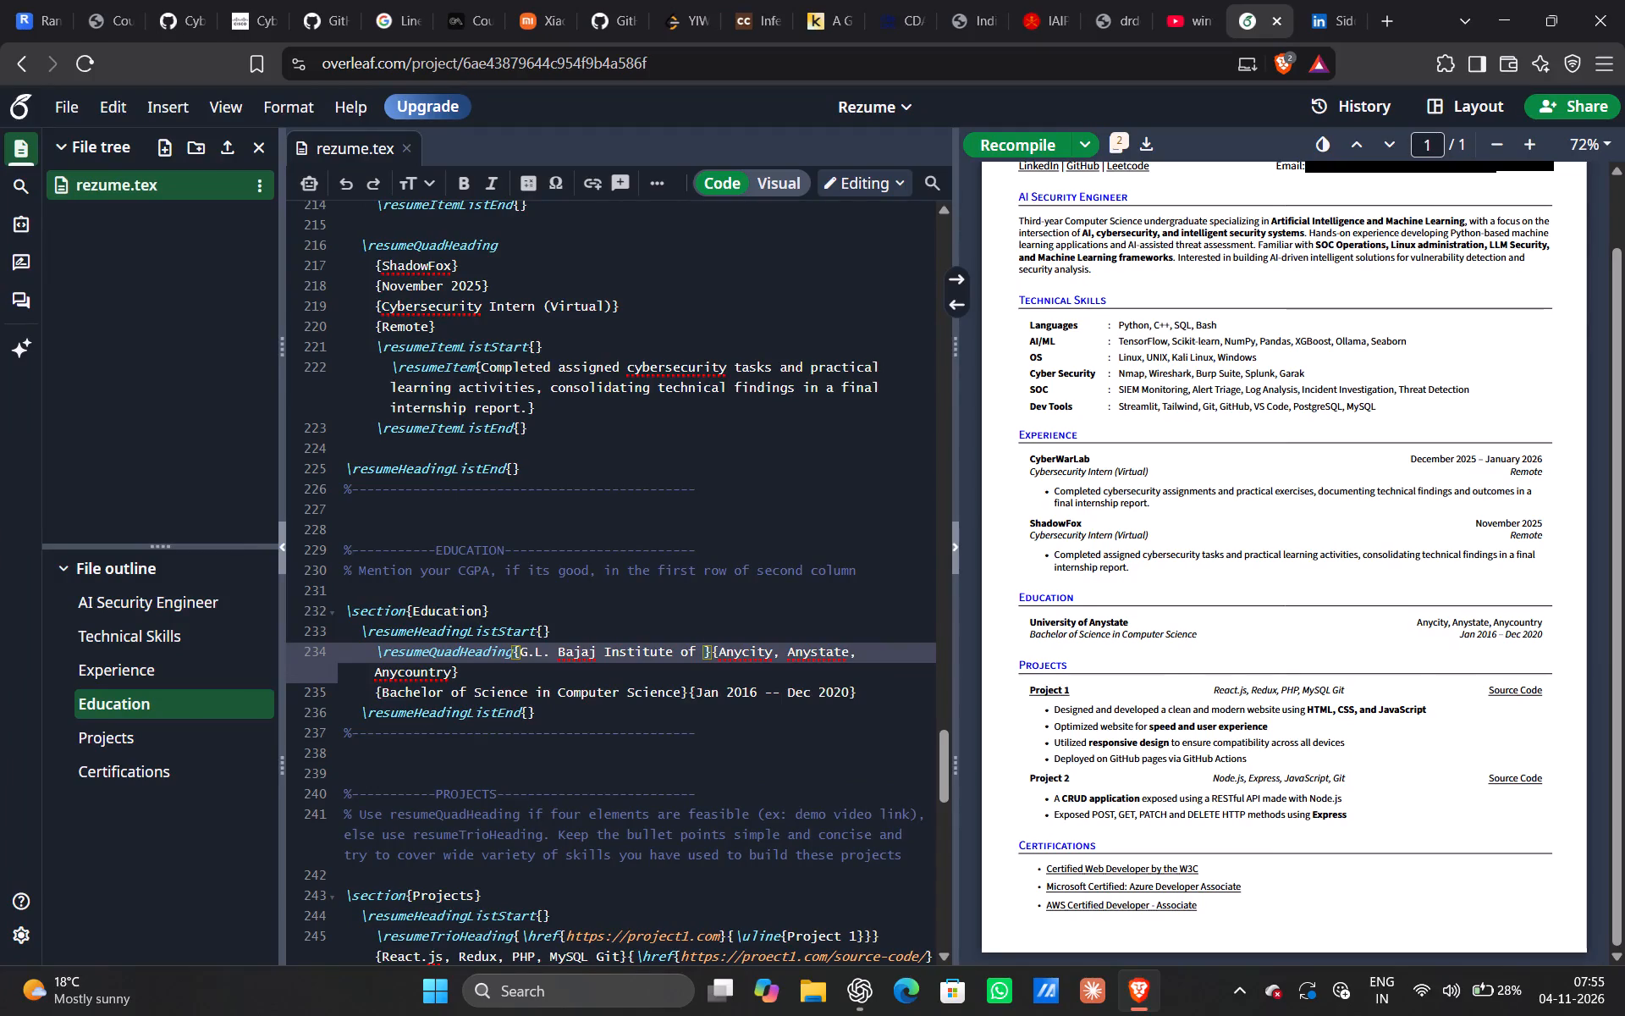
key("t")
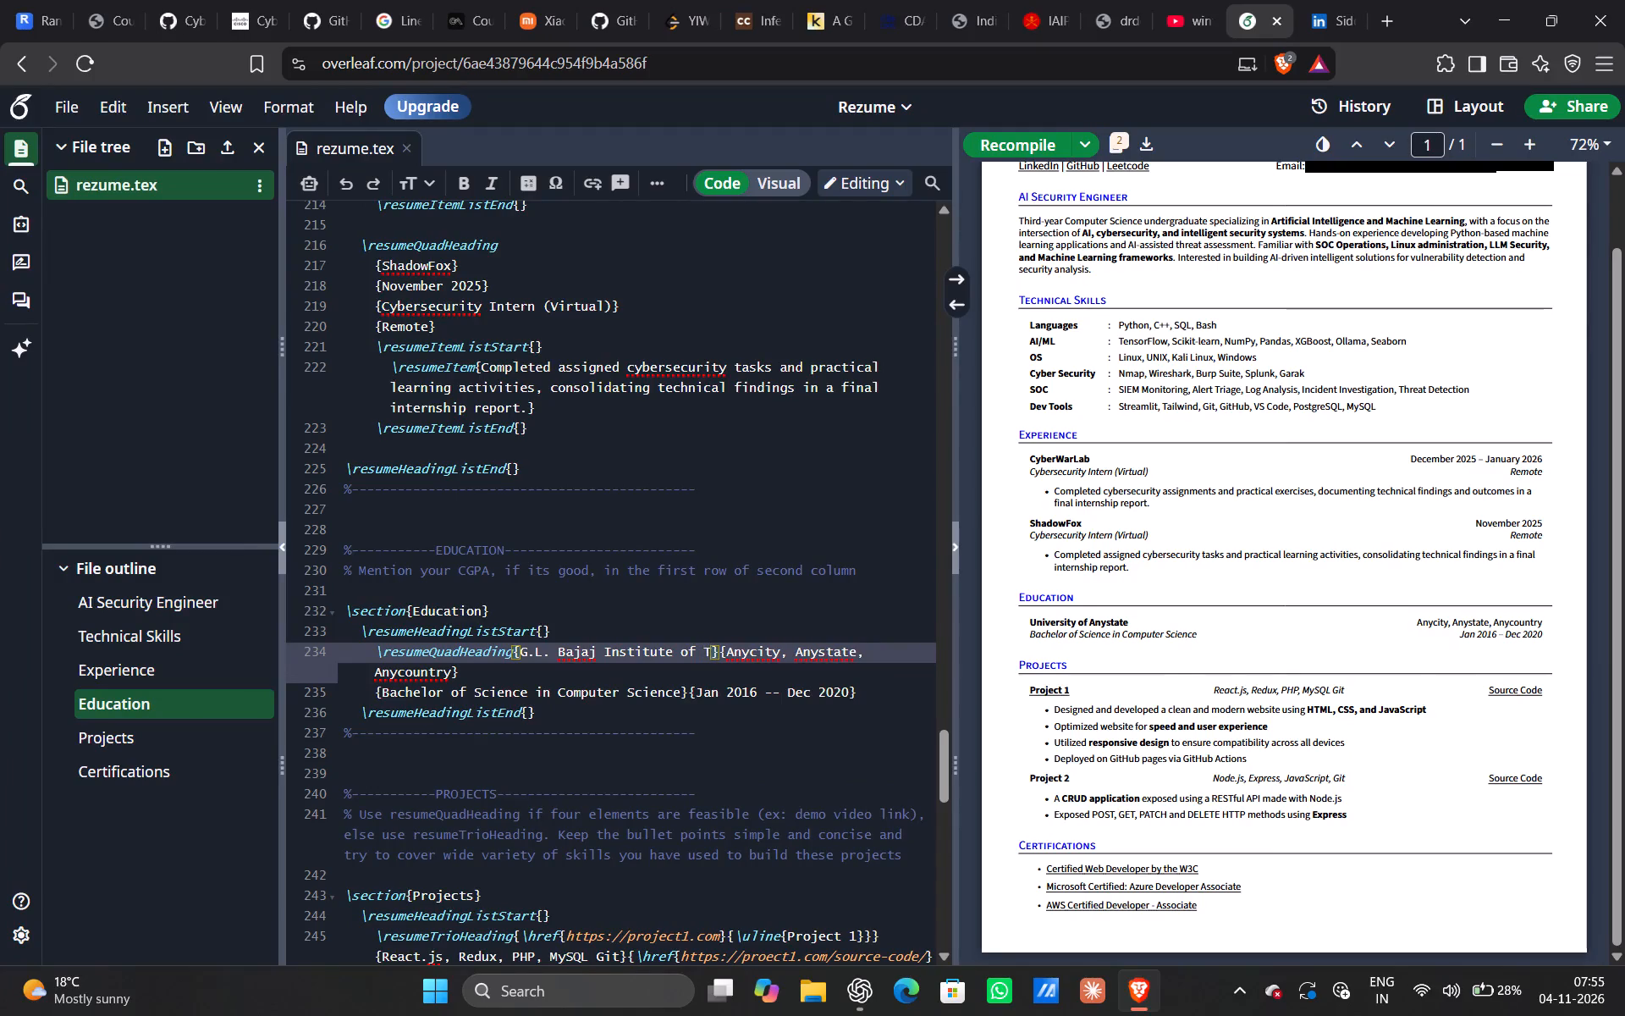
type("echnology")
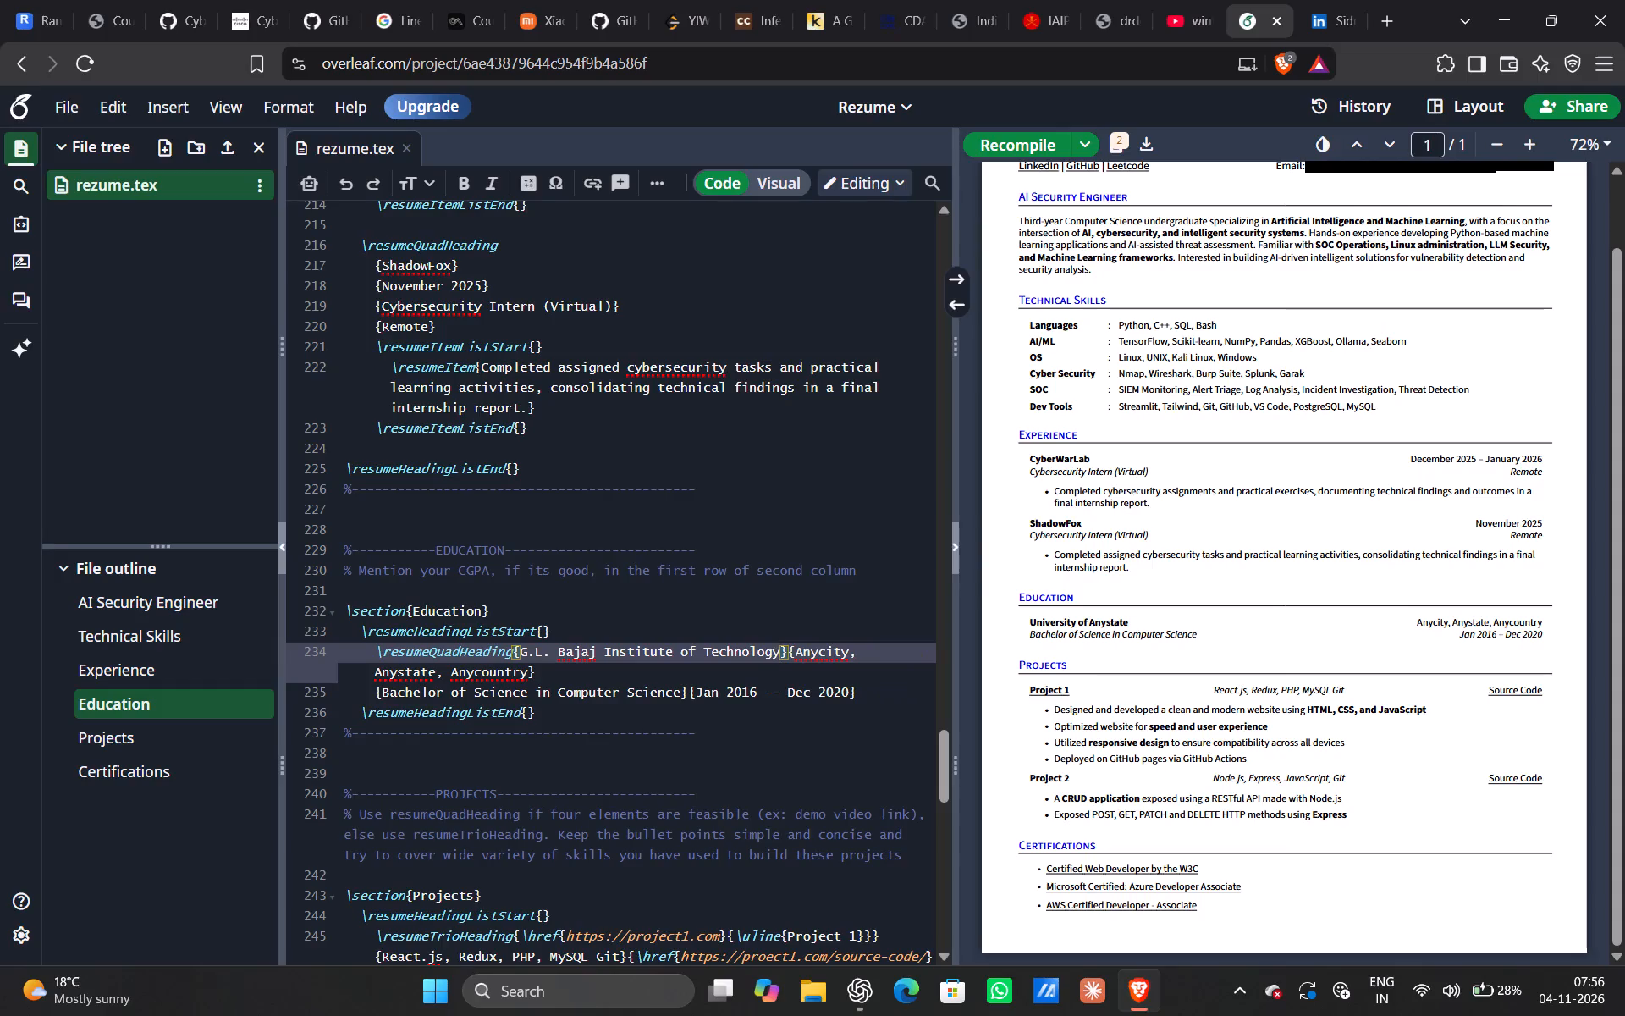
key("space")
type("and")
key("space")
key("m")
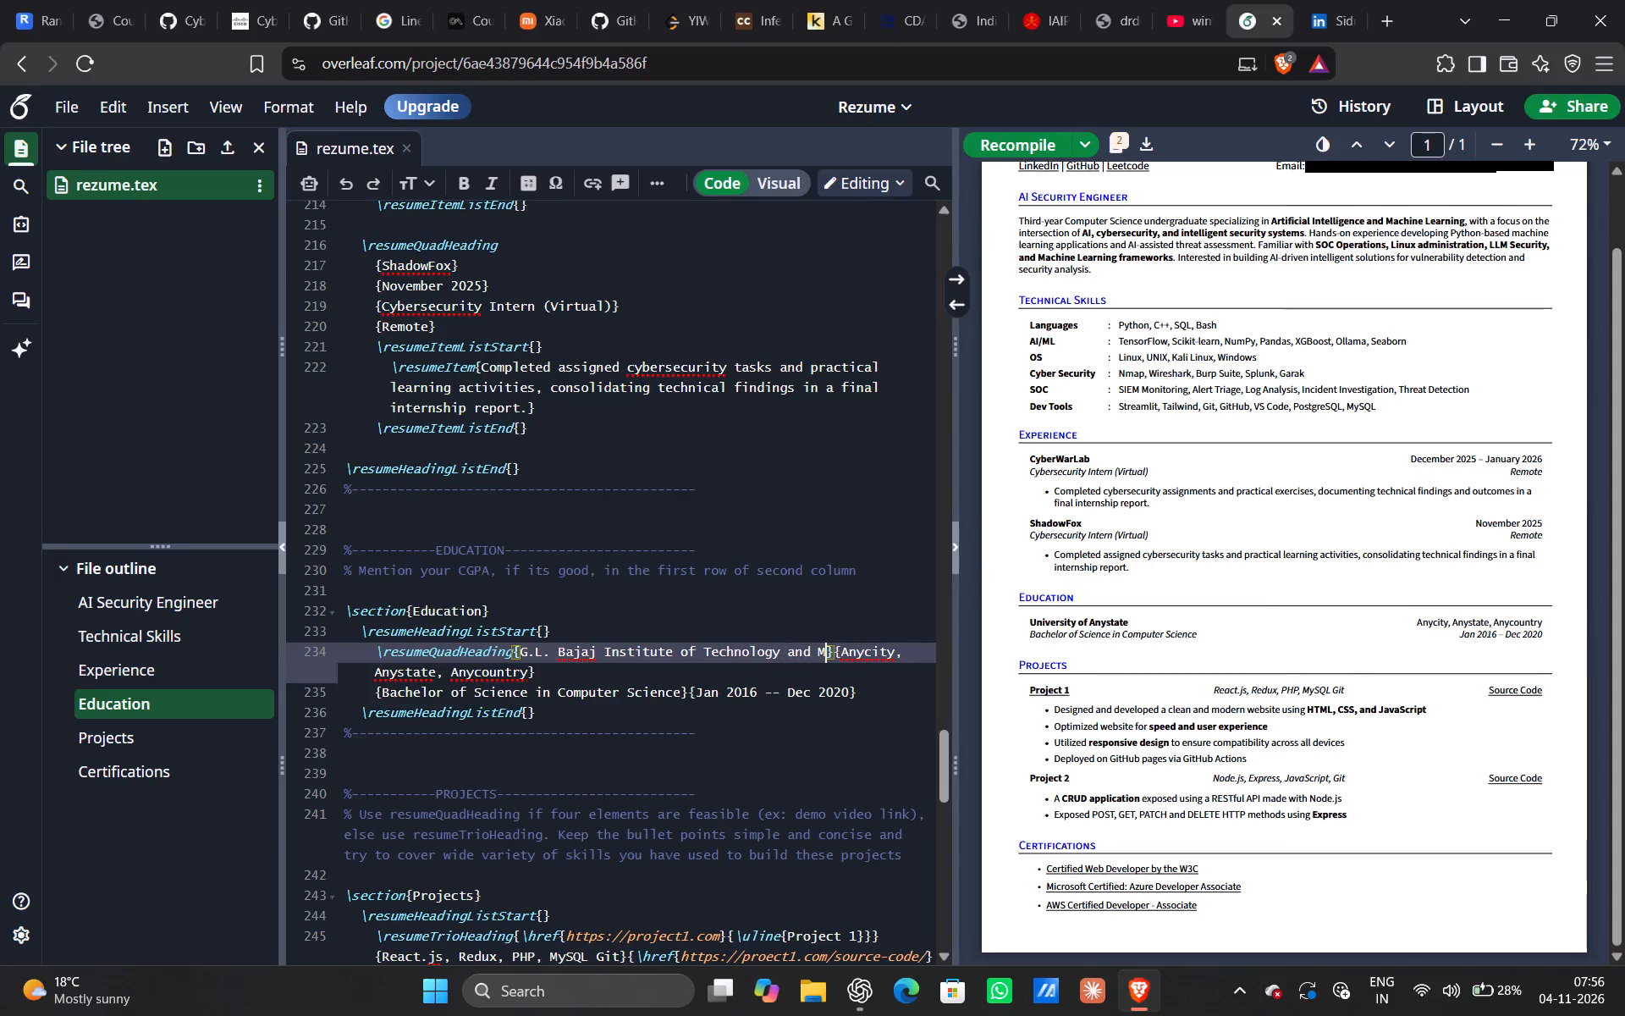
type("anagement")
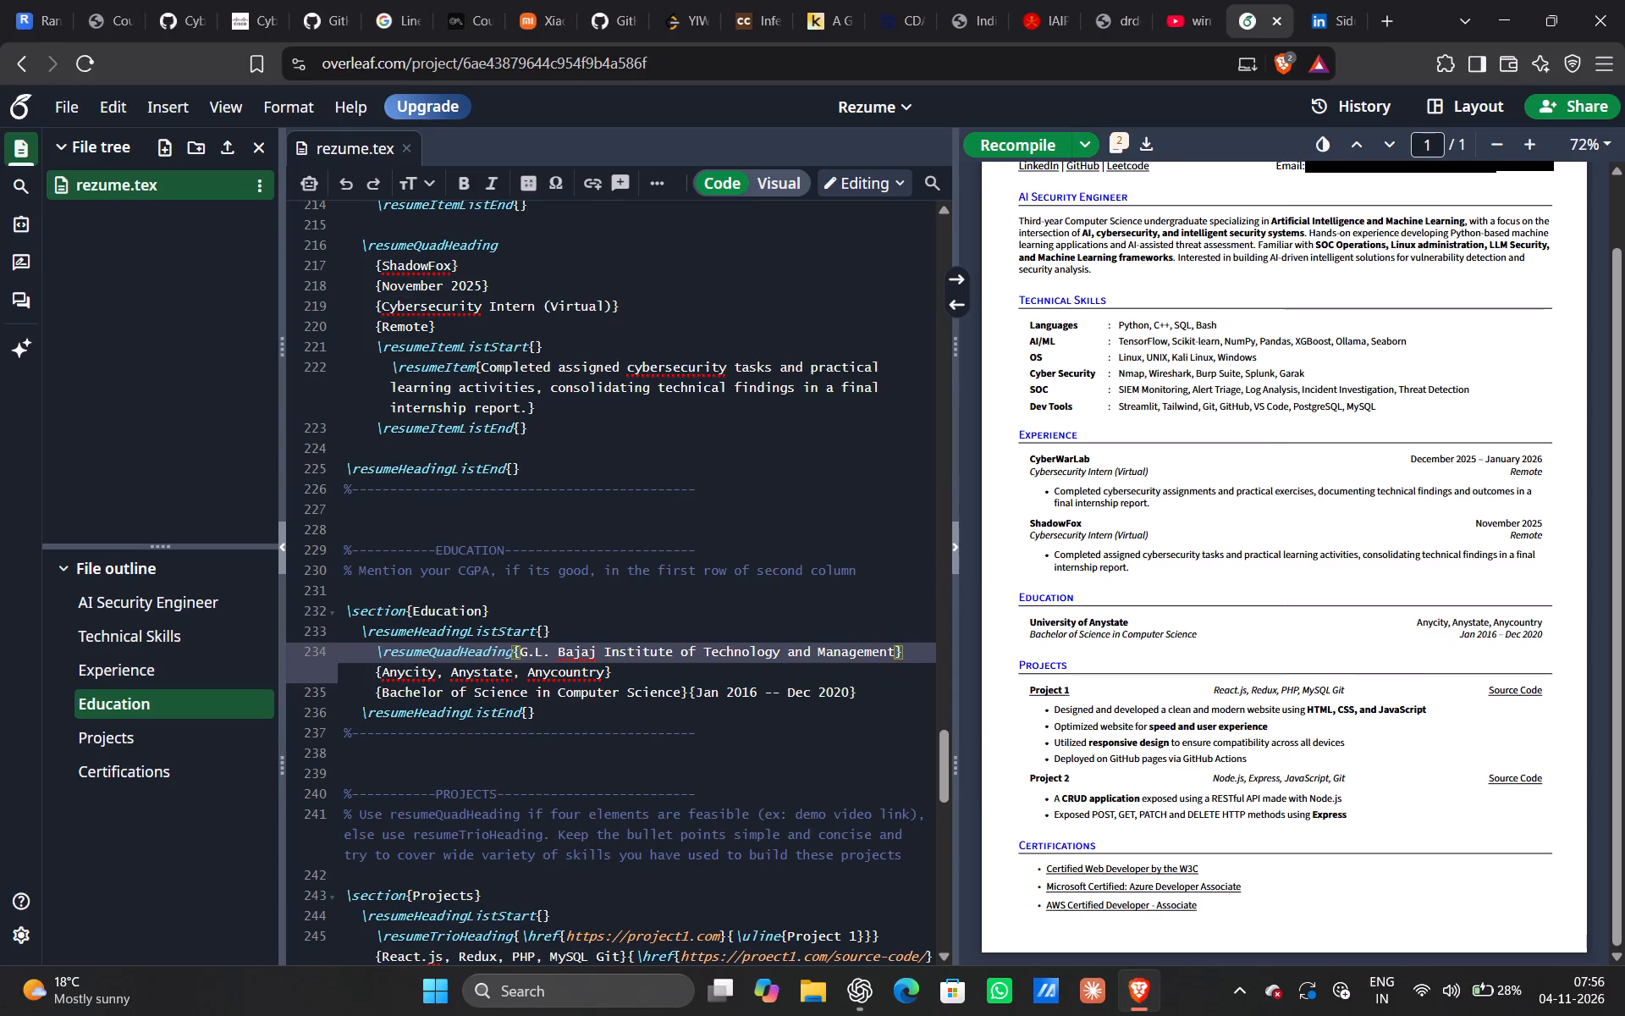
Replace the placeholder city, state and country in the Education entry with "Greater Noida".
left_click(602, 676)
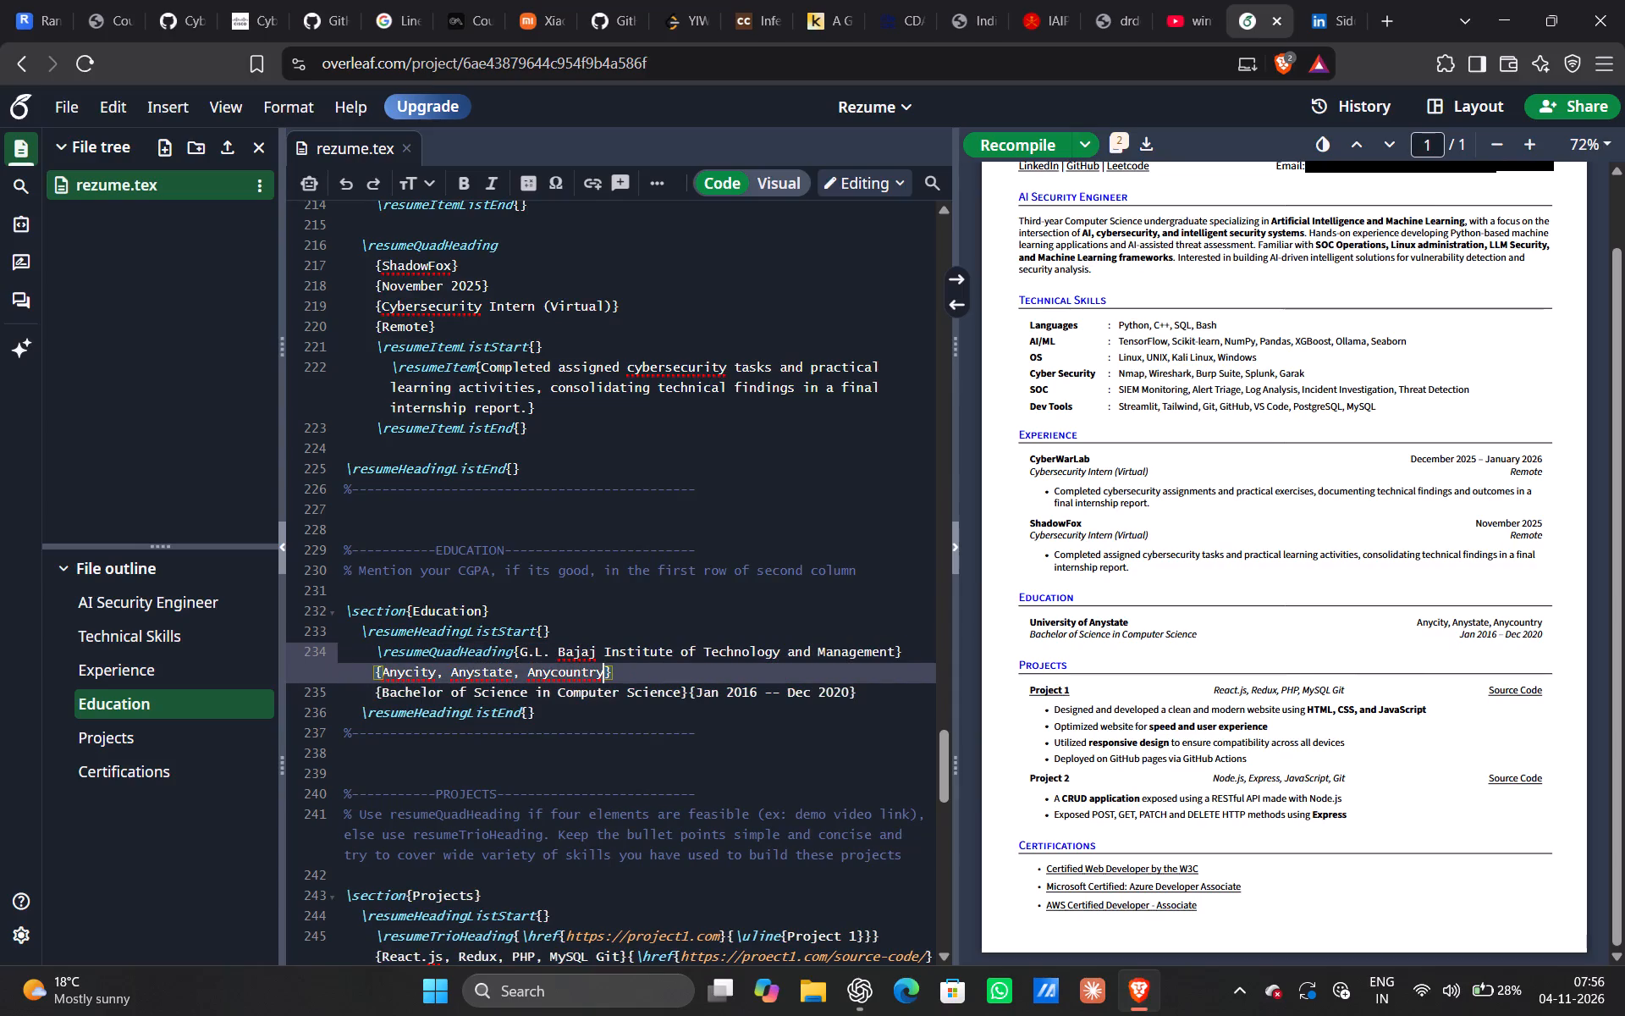
key("BackSpace")
key("BackSpace")
key("BackSpace")
key("BackSpace")
key("BackSpace")
key("BackSpace")
key("BackSpace")
key("BackSpace")
key("BackSpace")
key("BackSpace")
key("BackSpace")
key("BackSpace")
key("BackSpace")
key("BackSpace")
key("BackSpace")
key("BackSpace")
key("BackSpace")
key("BackSpace")
key("BackSpace")
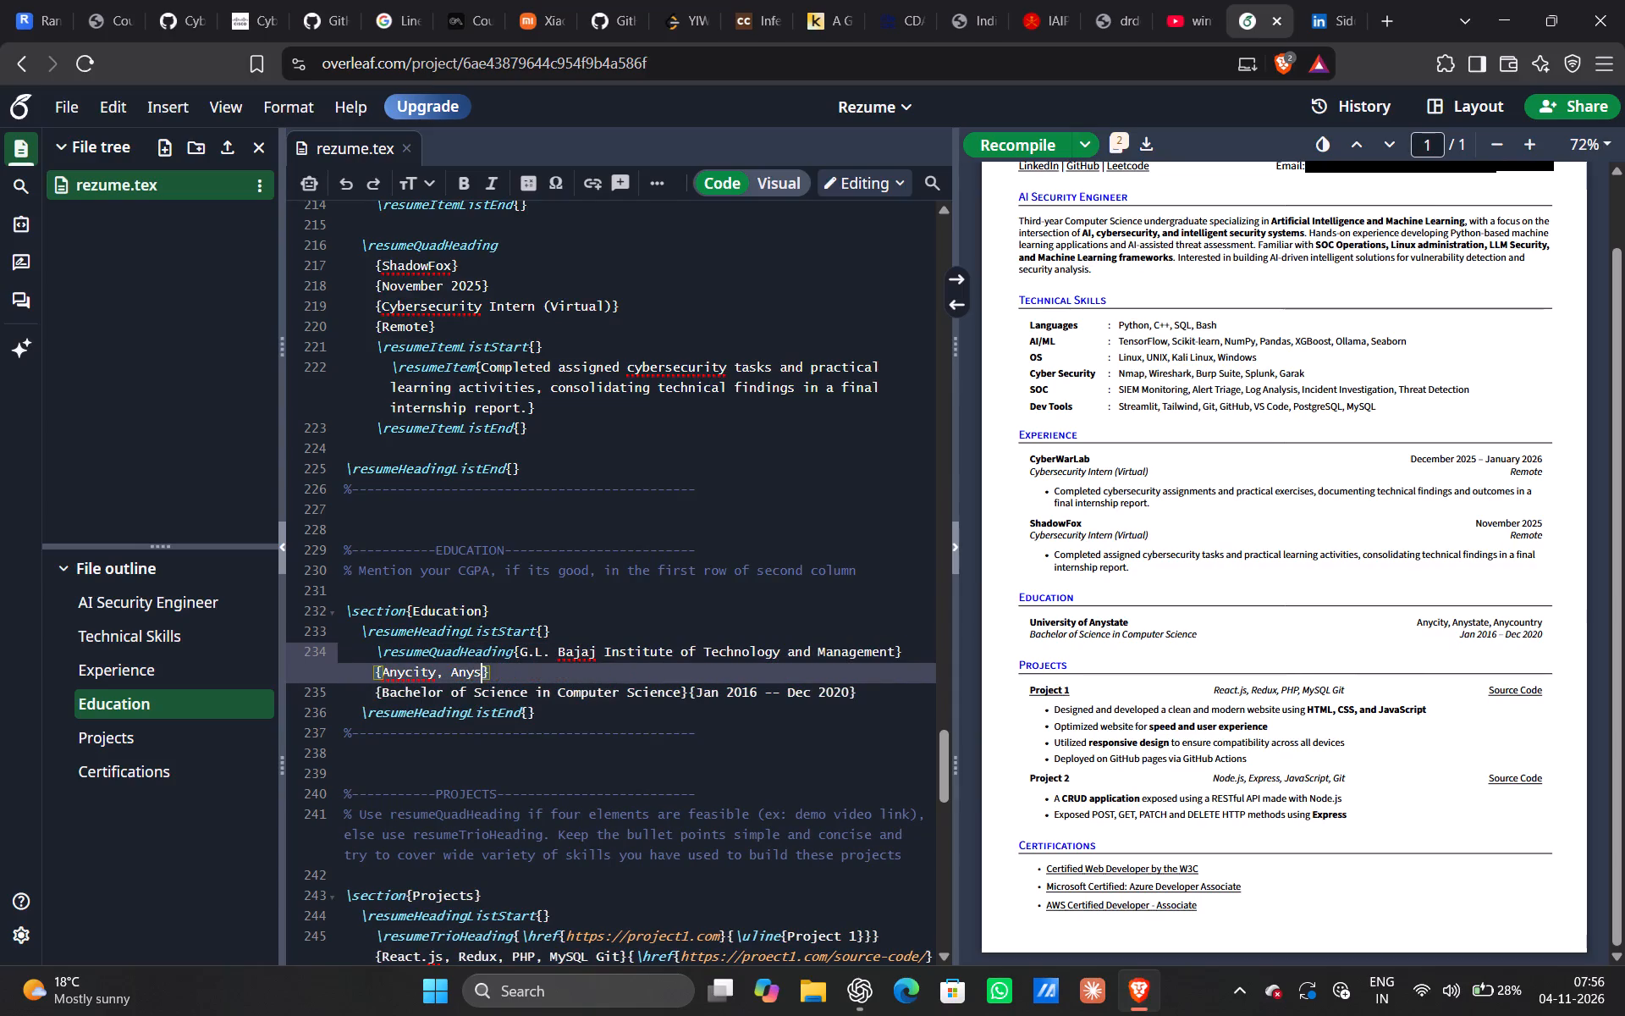
key("BackSpace")
key("BackSpace")
key("BackSpace")
key("BackSpace")
key("BackSpace")
key("BackSpace")
key("BackSpace")
key("BackSpace")
key("BackSpace")
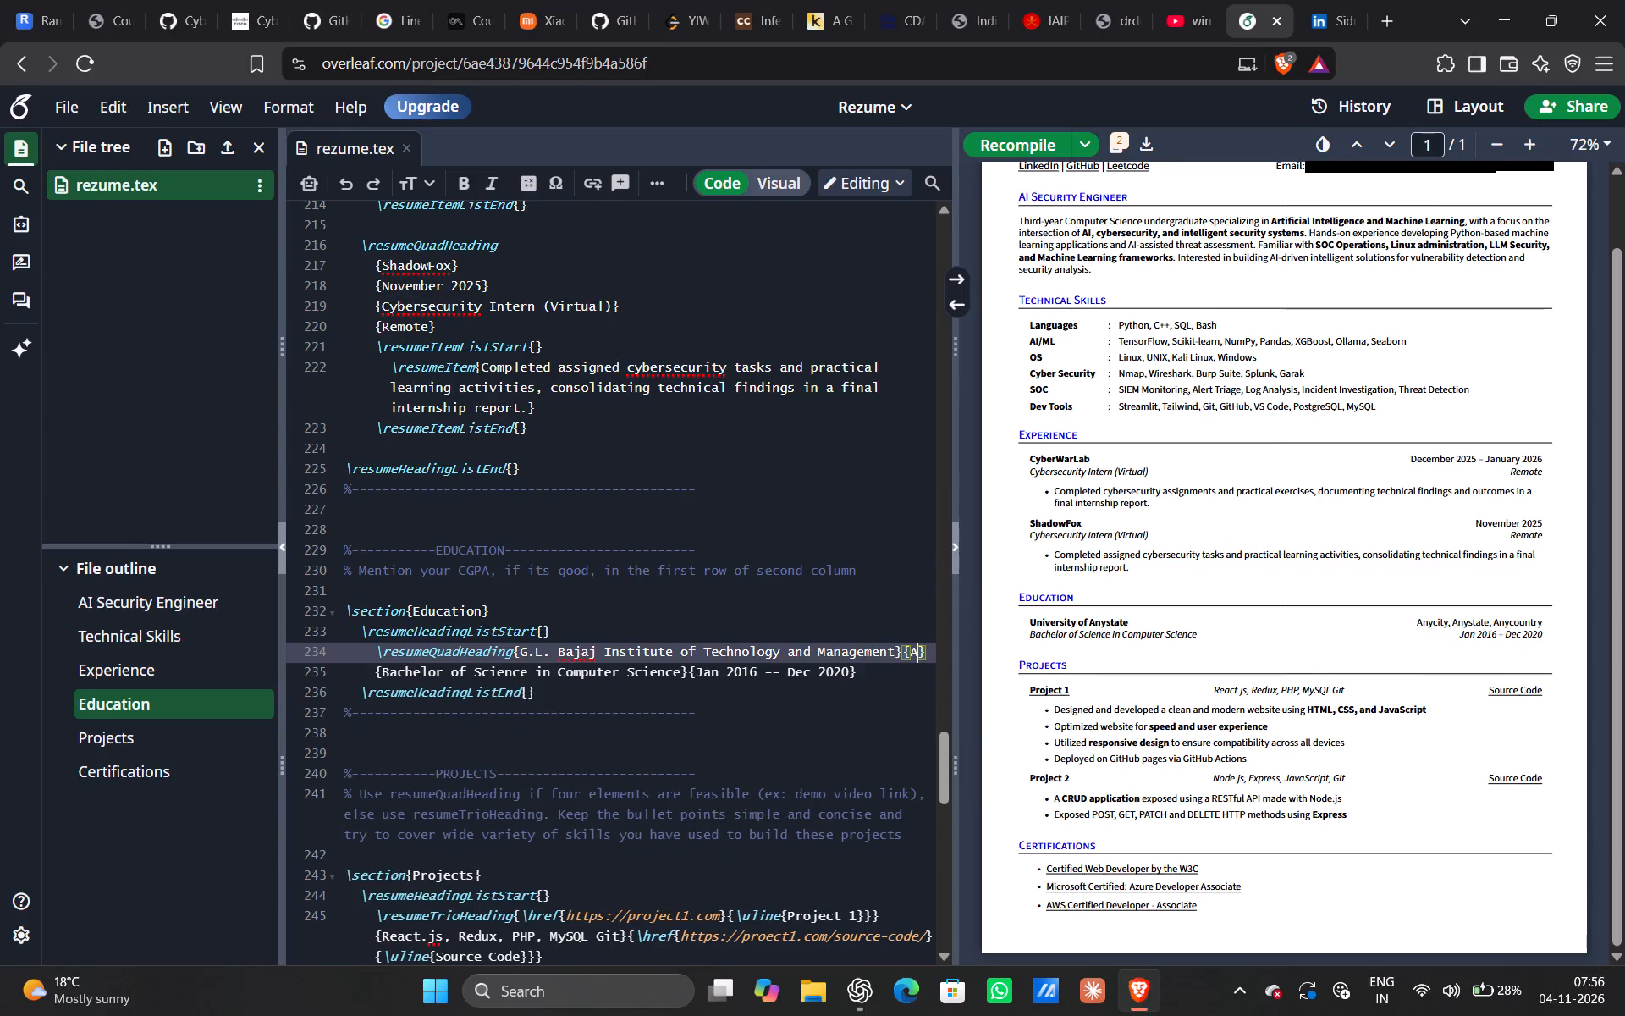
key("BackSpace")
type("reater")
key("space")
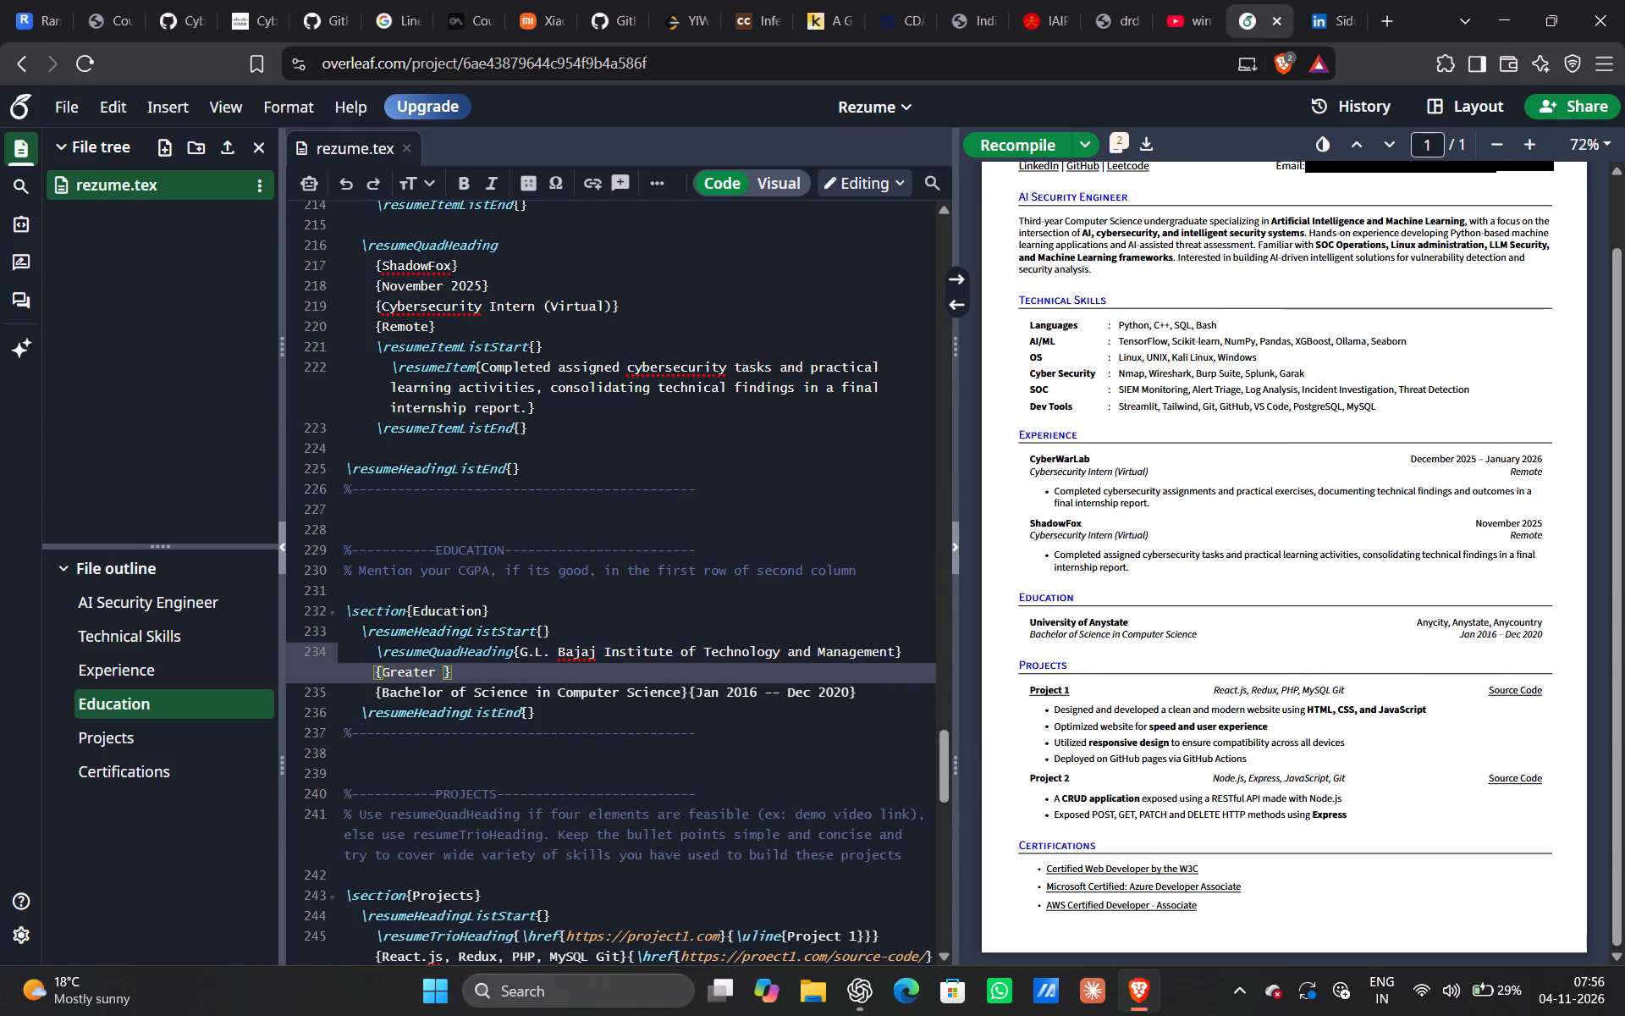
key("n")
type("oida")
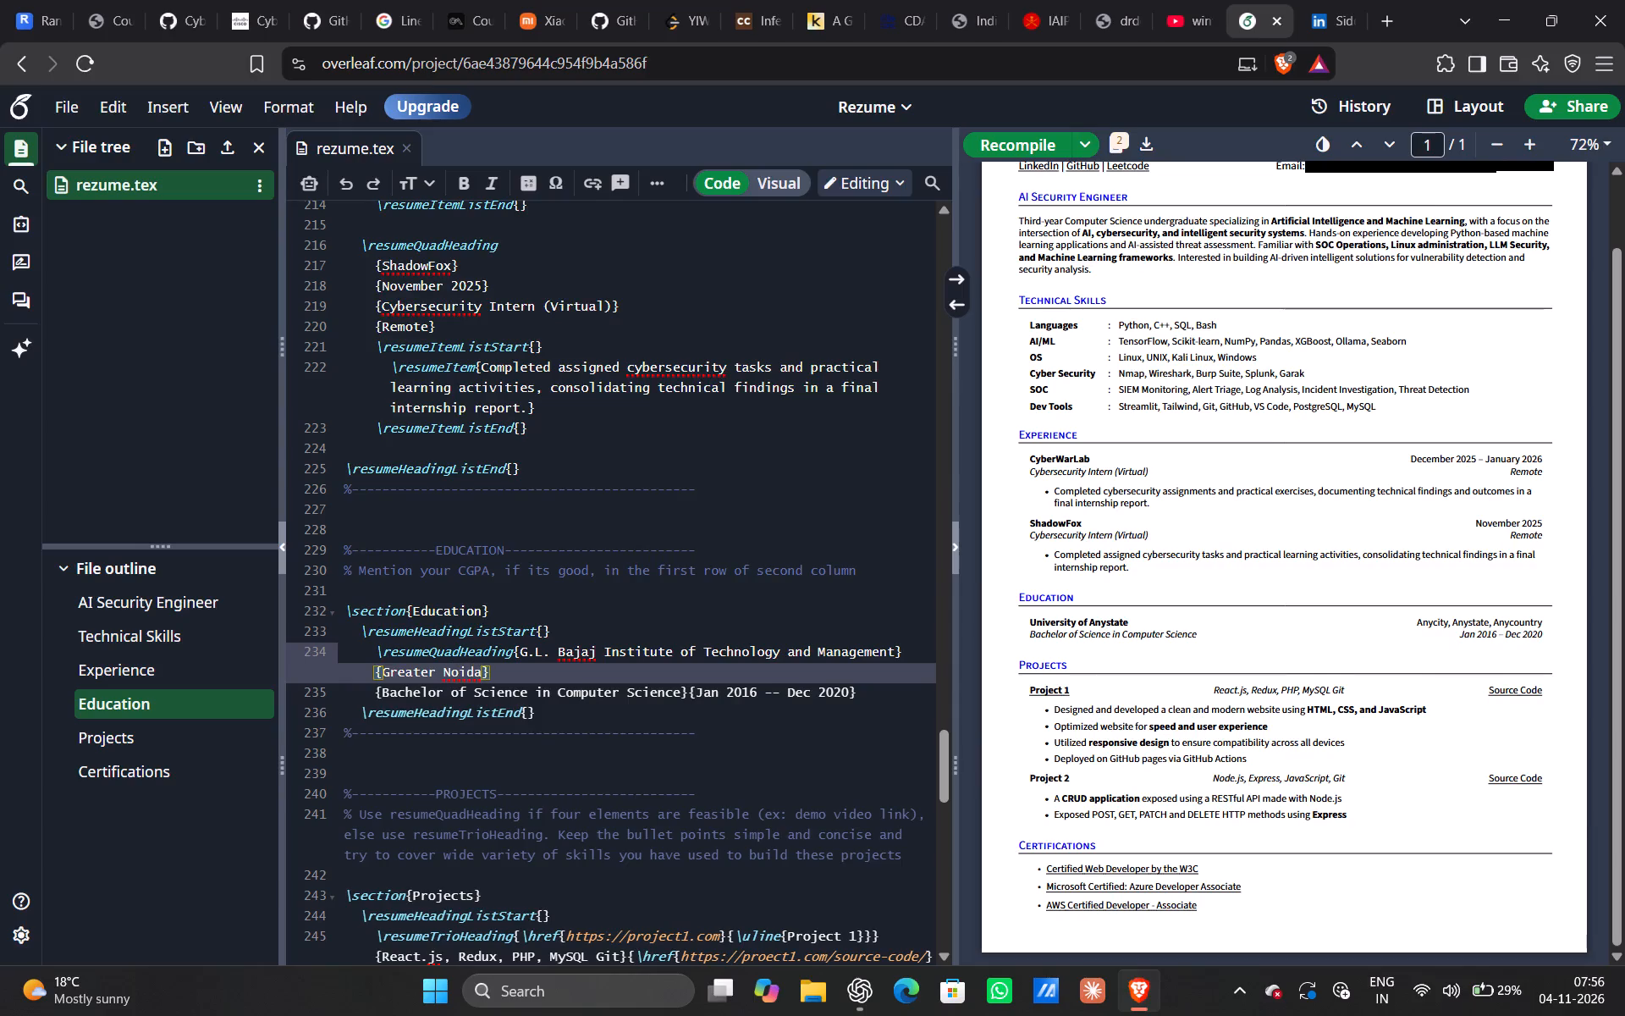
Change the degree in the Education entry to "Bachelor of Technology", keeping the field of study.
left_click(526, 697)
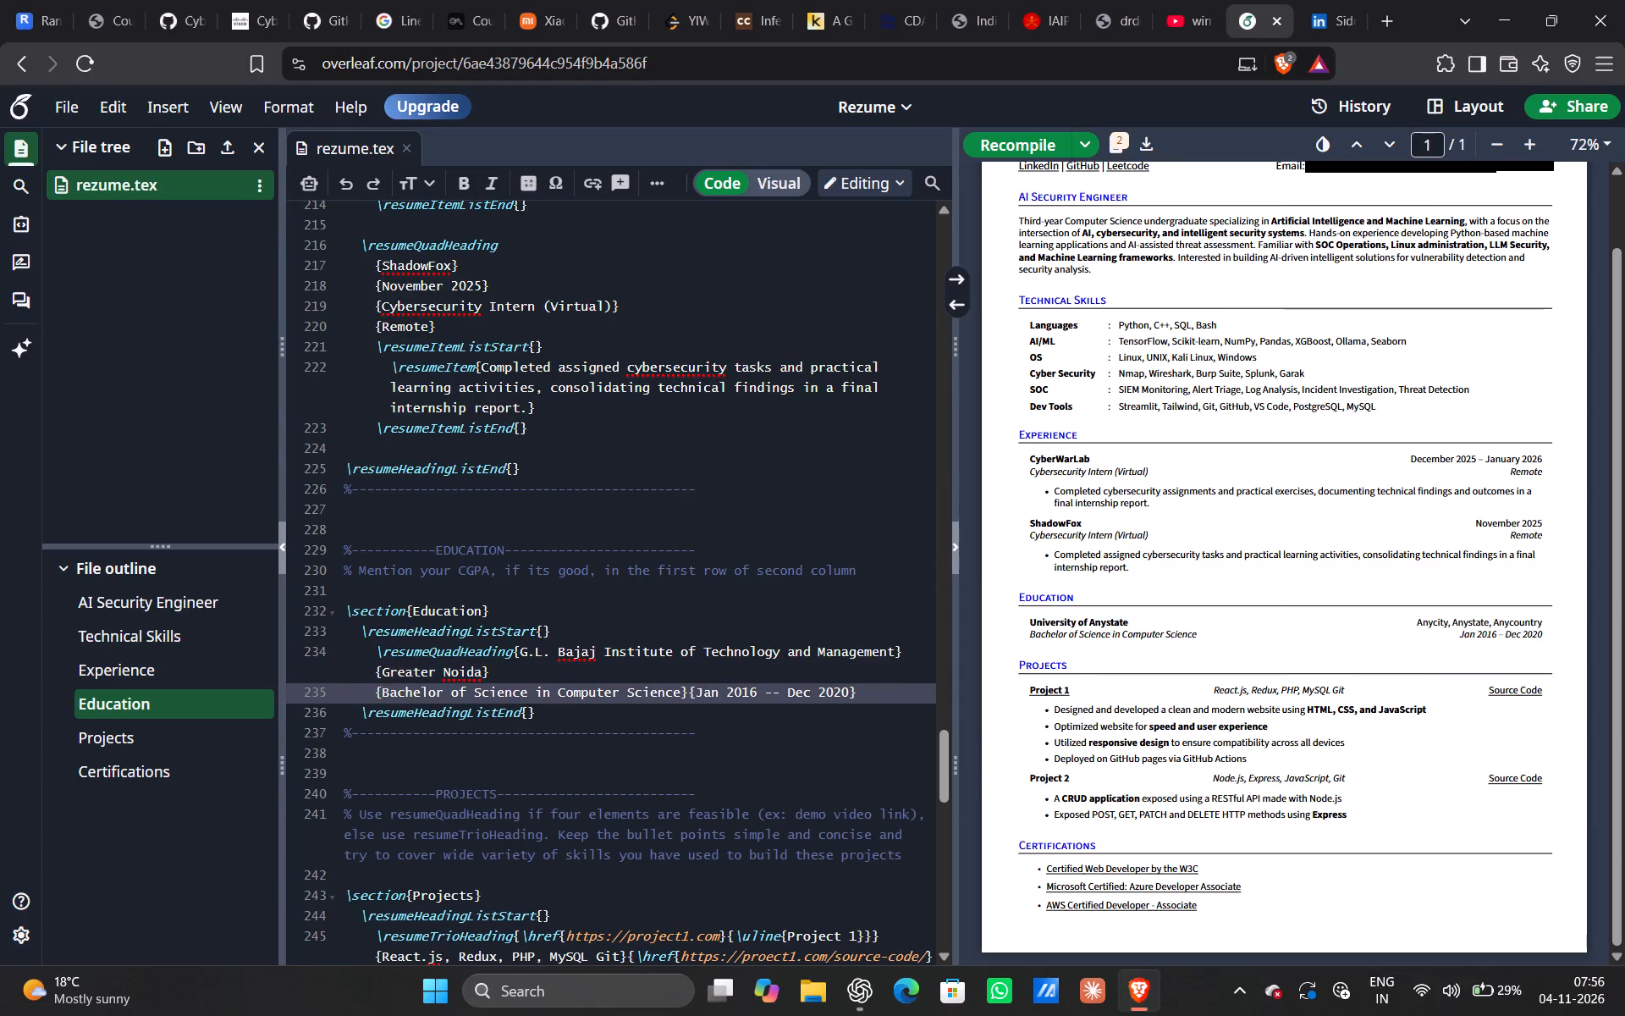
key("BackSpace")
key("BackSpace")
key("BackSpace")
key("BackSpace")
key("BackSpace")
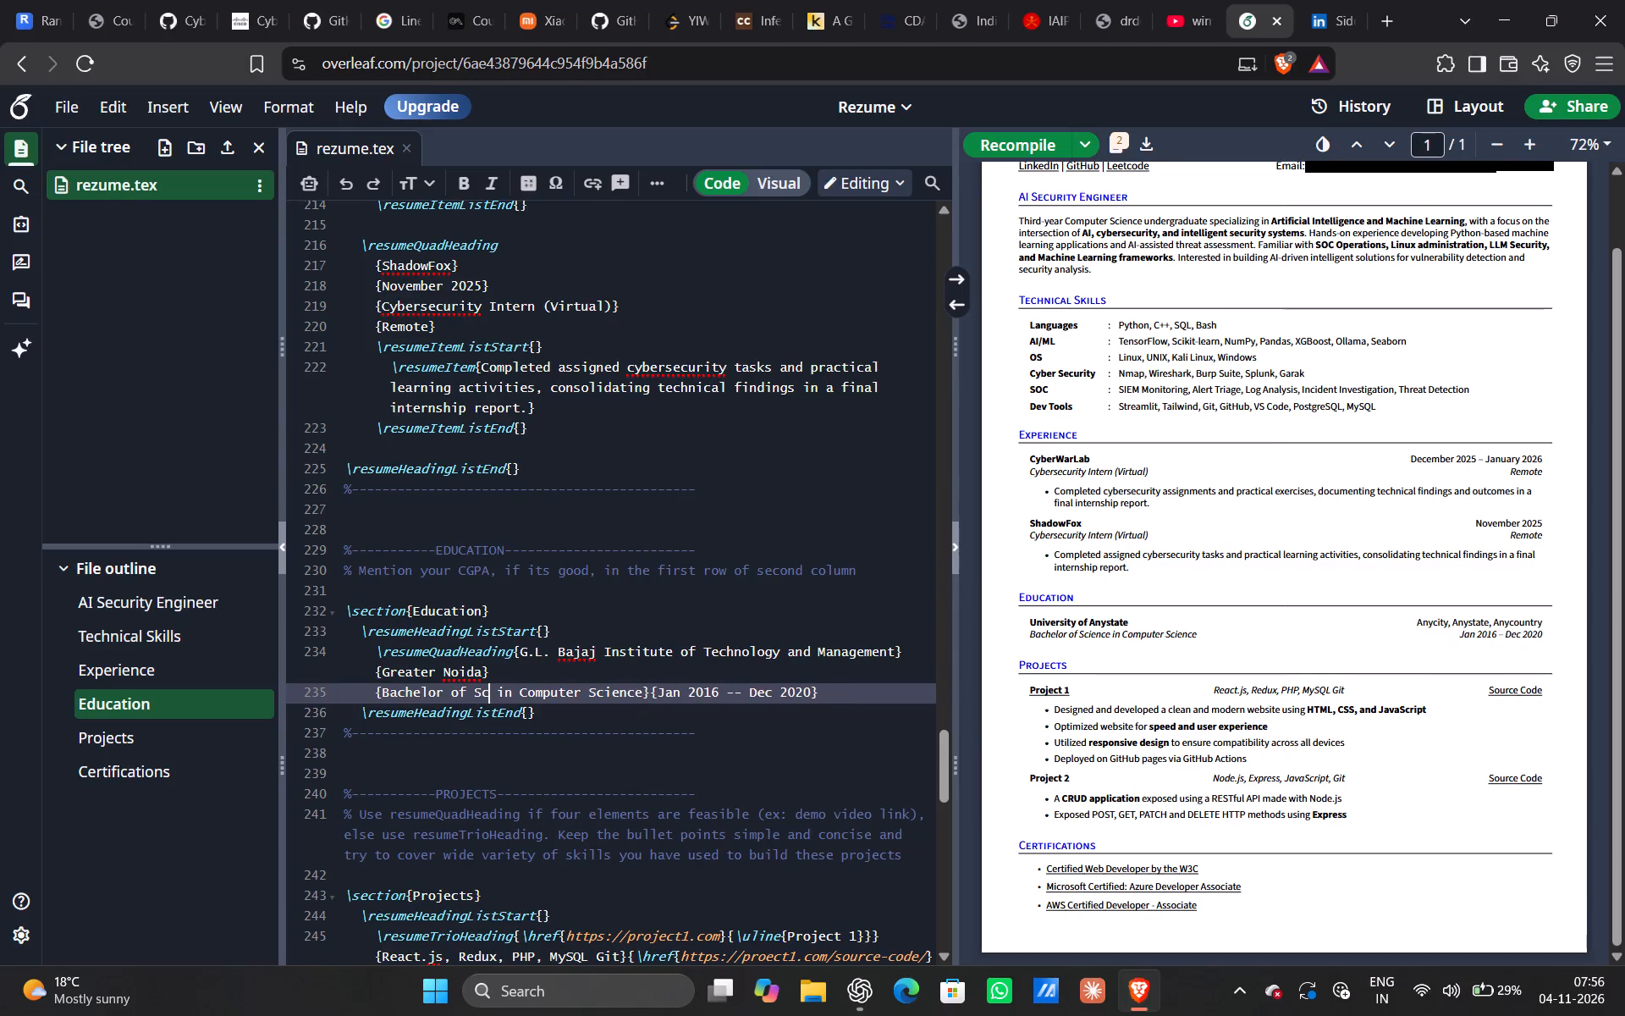
key("BackSpace")
key("BackSpace")
key("t")
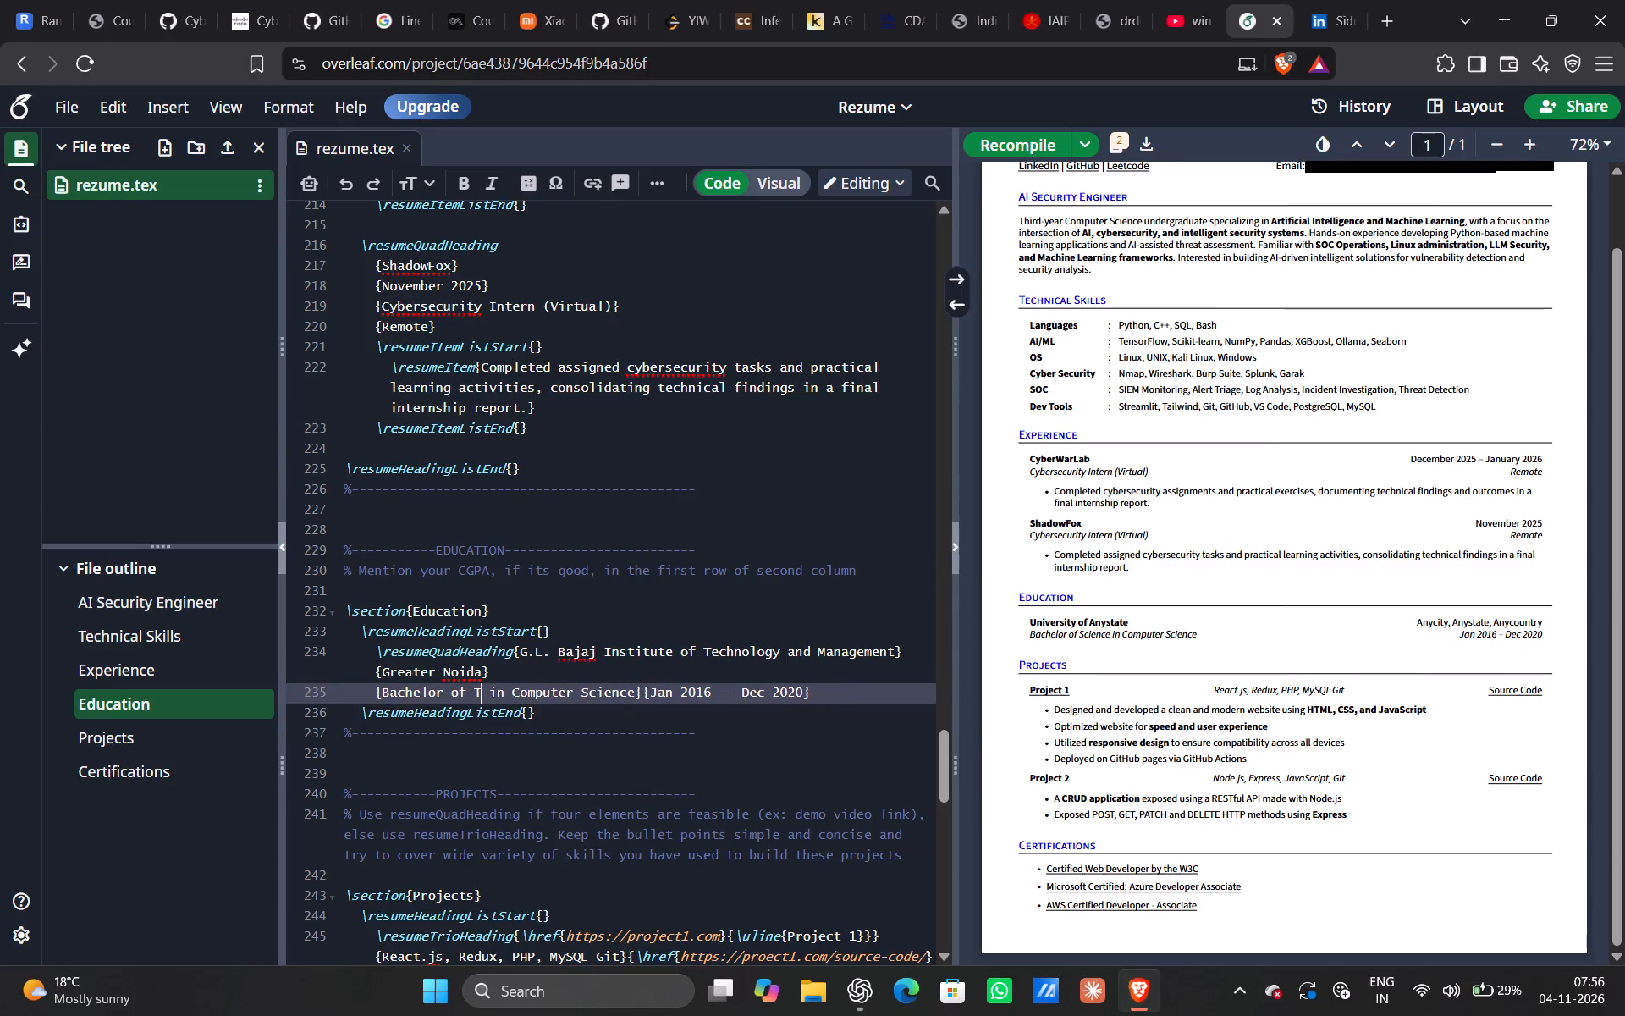
type("echnolo")
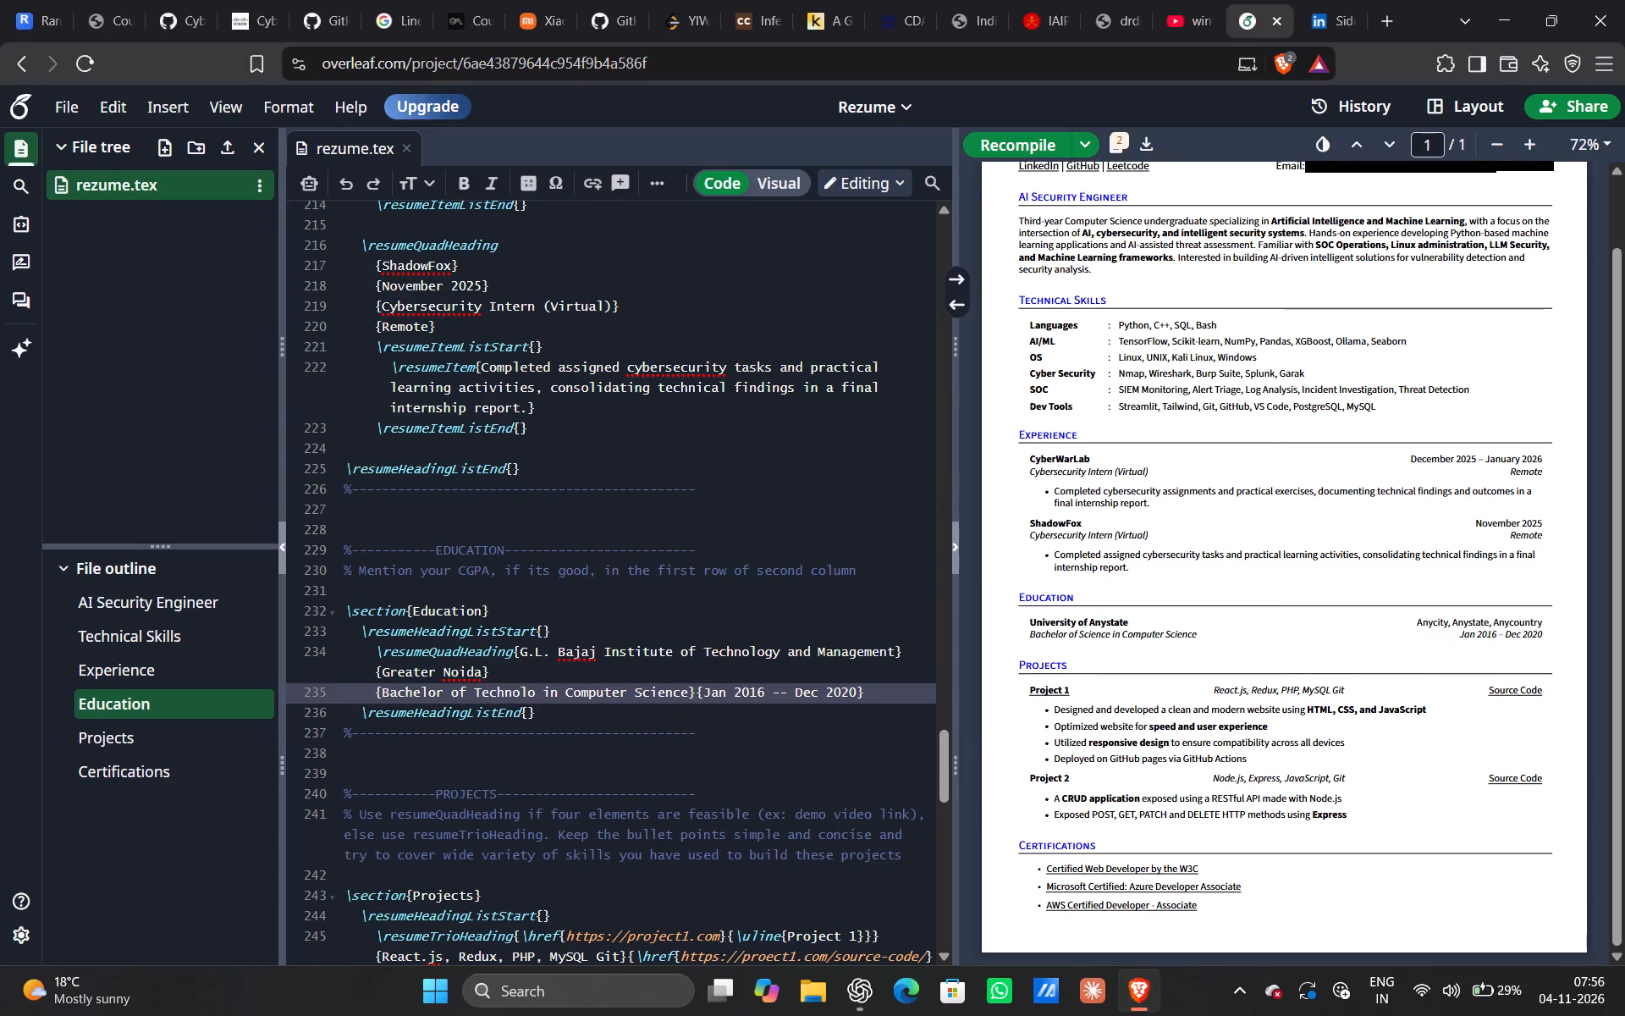
type("gy")
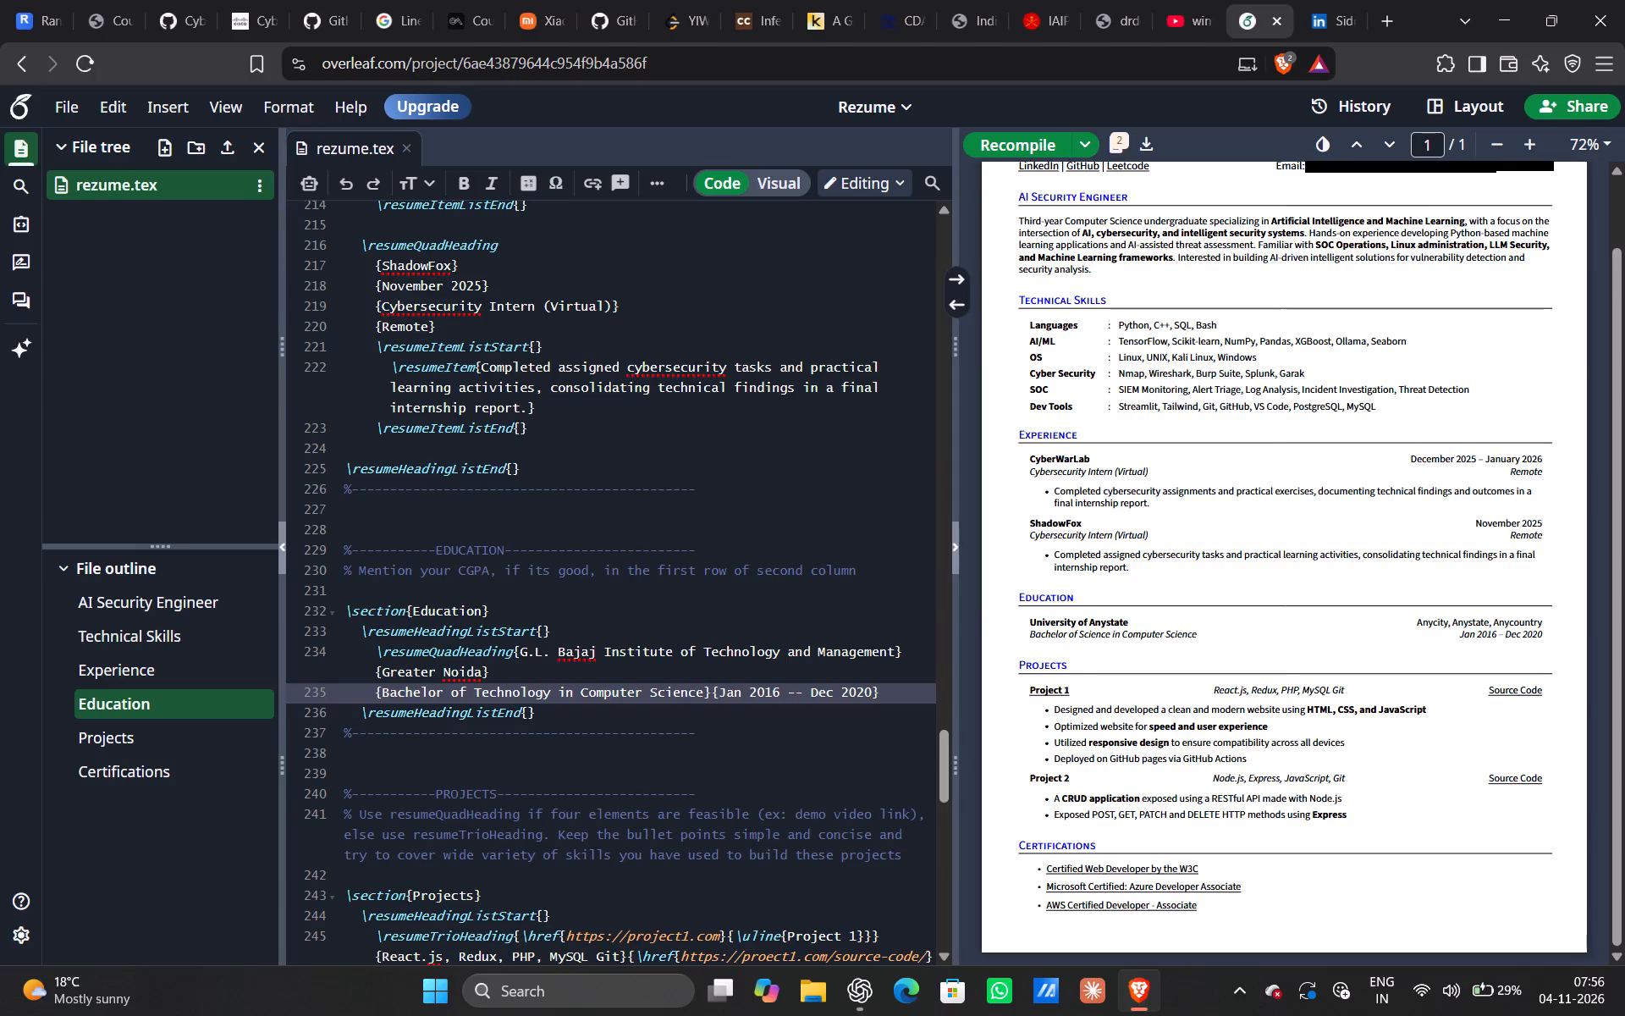
Replace the field of study in the Education entry's degree with "AI/ML with Cybersecurity (Hons.)".
left_click(703, 693)
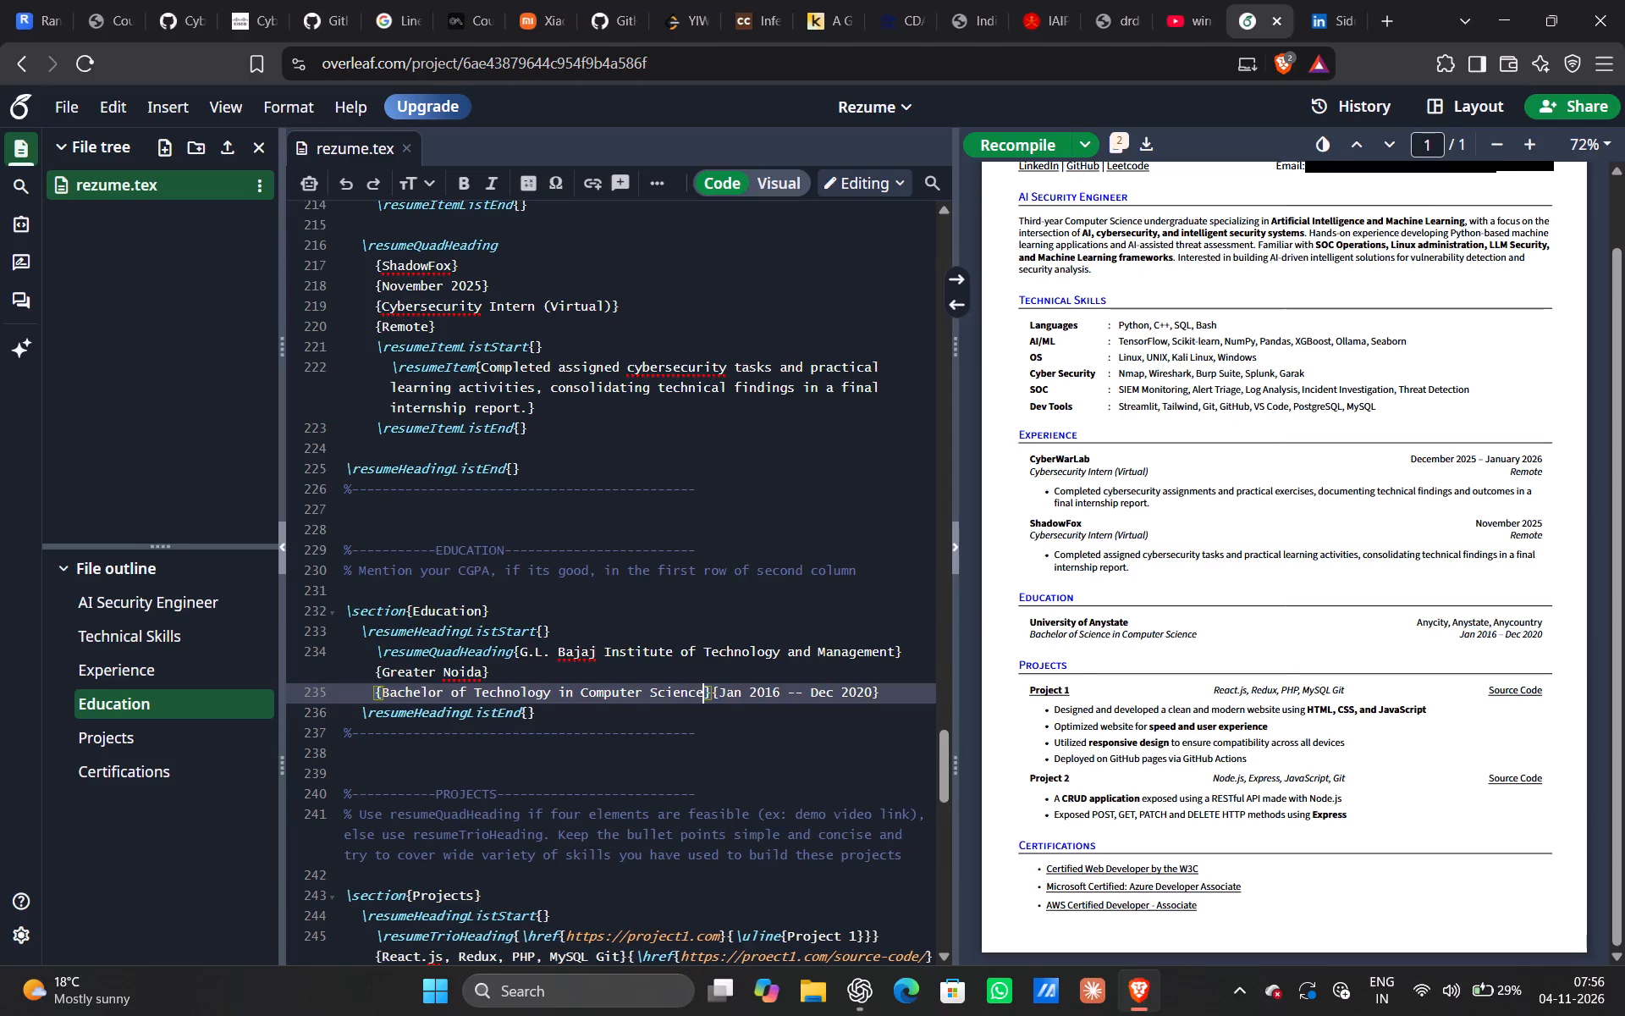
key("BackSpace")
key("BackSpace")
key("BackSpace")
key("BackSpace")
key("BackSpace")
key("BackSpace")
key("BackSpace")
key("BackSpace")
key("BackSpace")
key("BackSpace")
key("BackSpace")
key("BackSpace")
key("BackSpace")
key("BackSpace")
key("BackSpace")
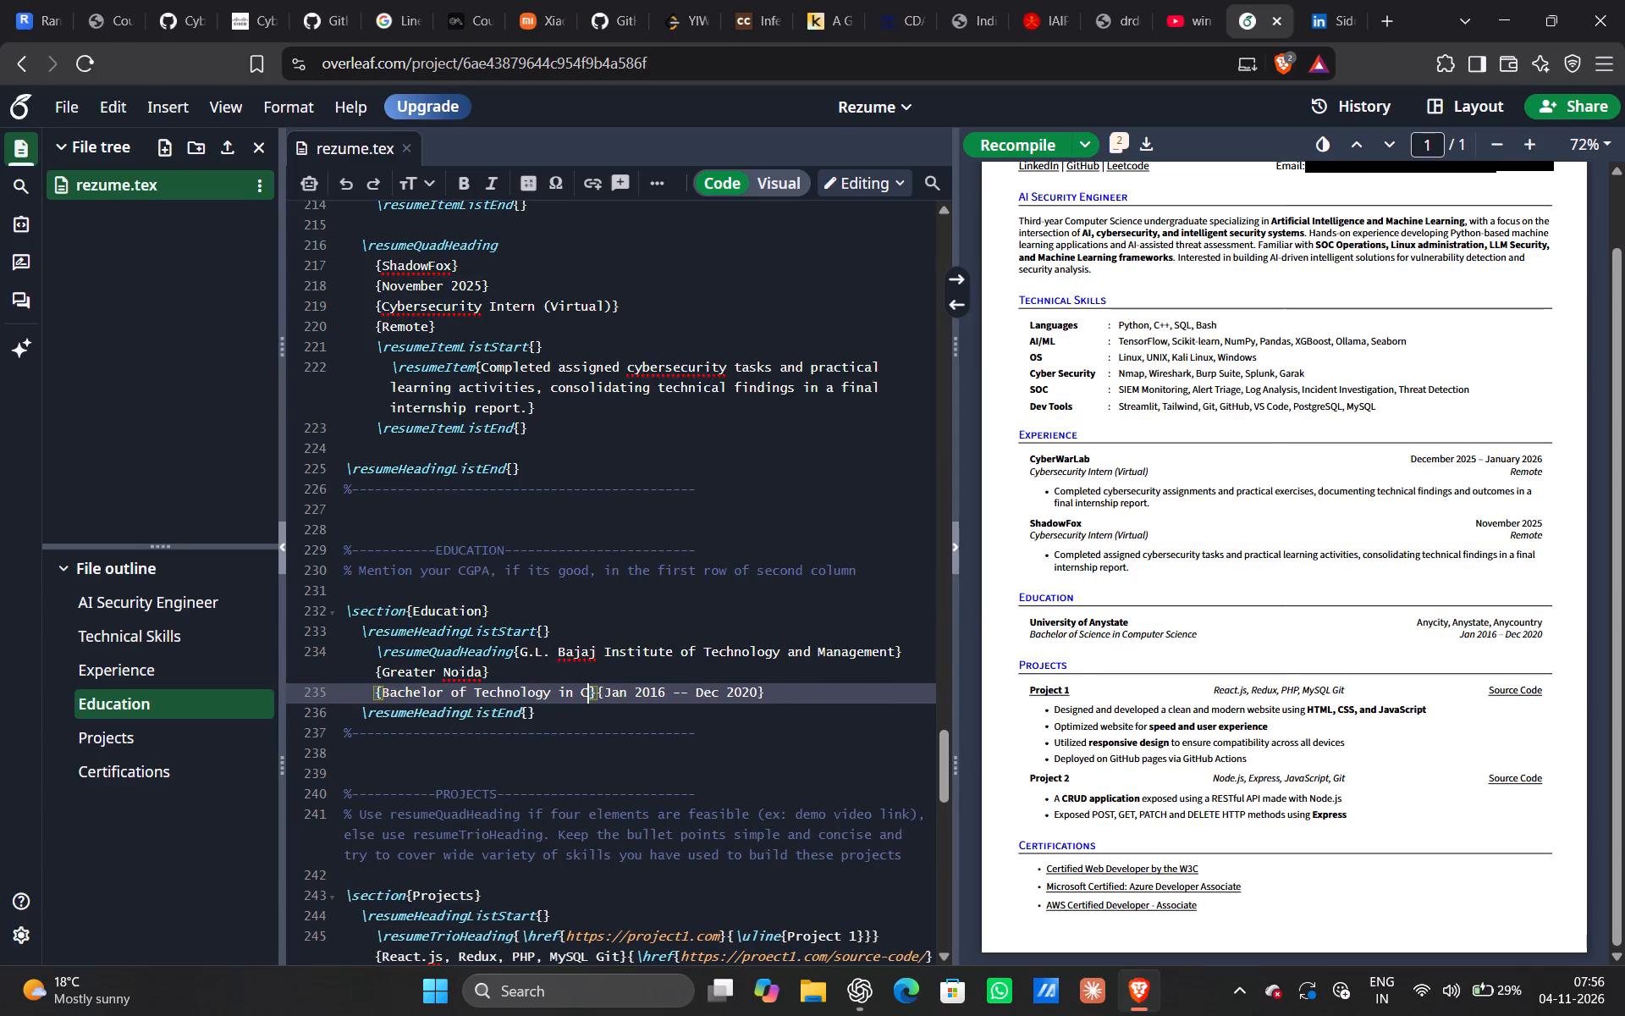
key("BackSpace")
key("a")
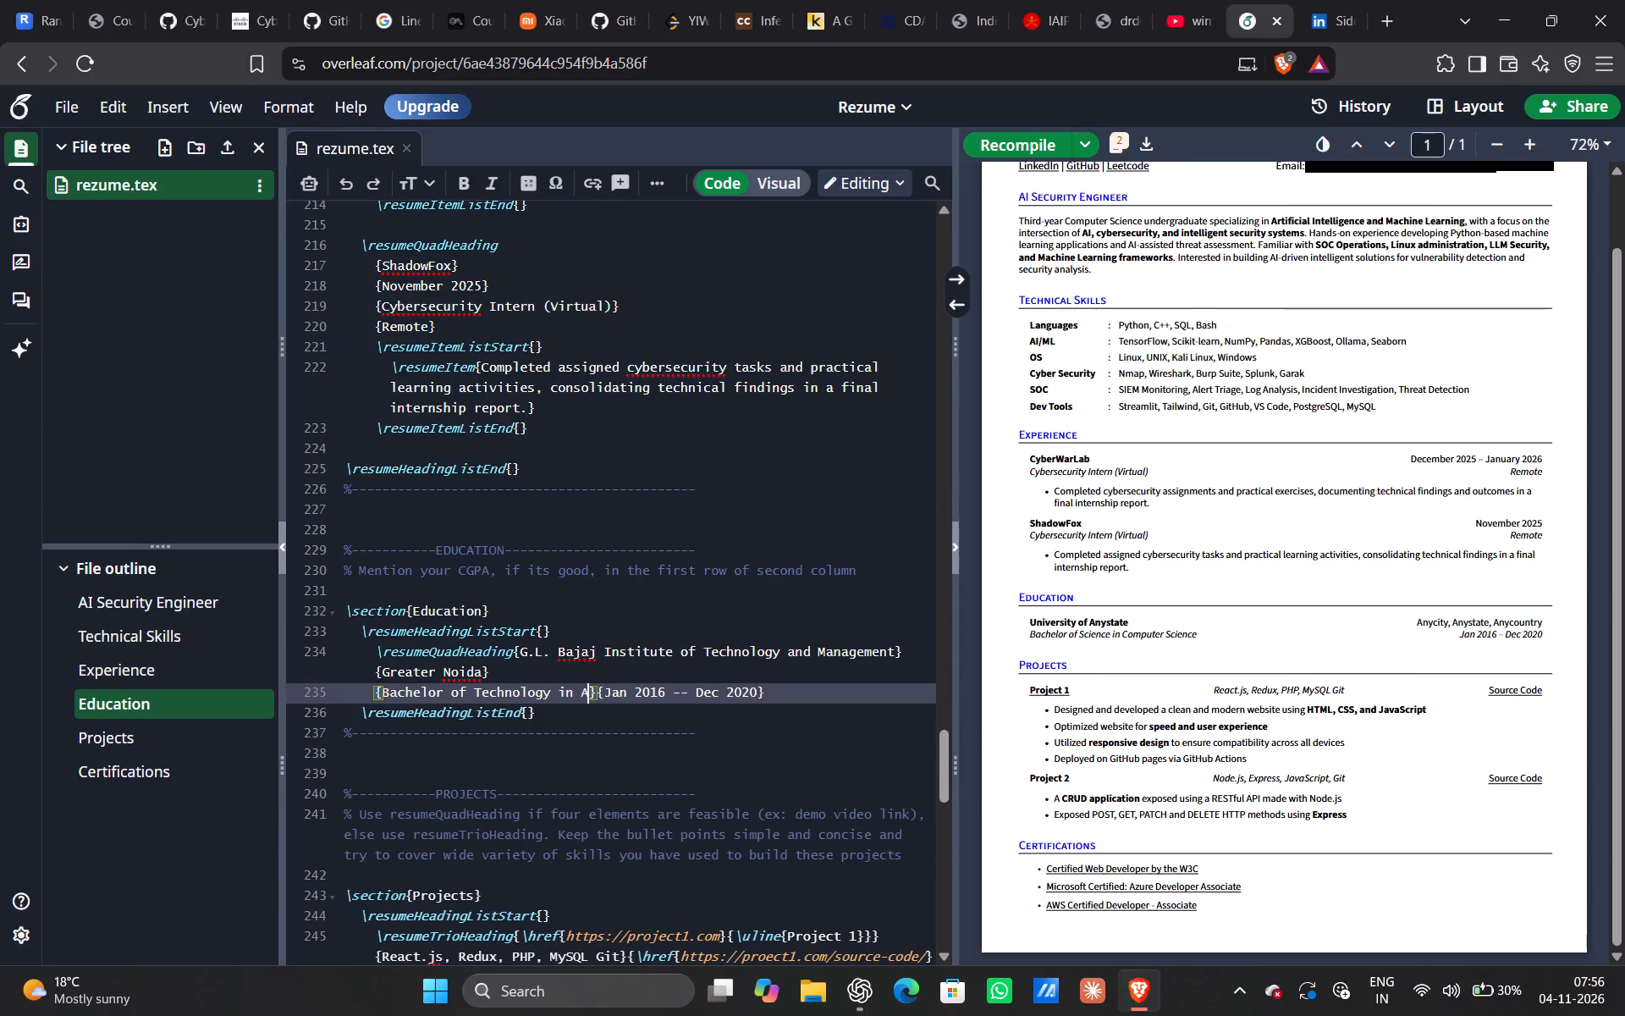
type("I/ML")
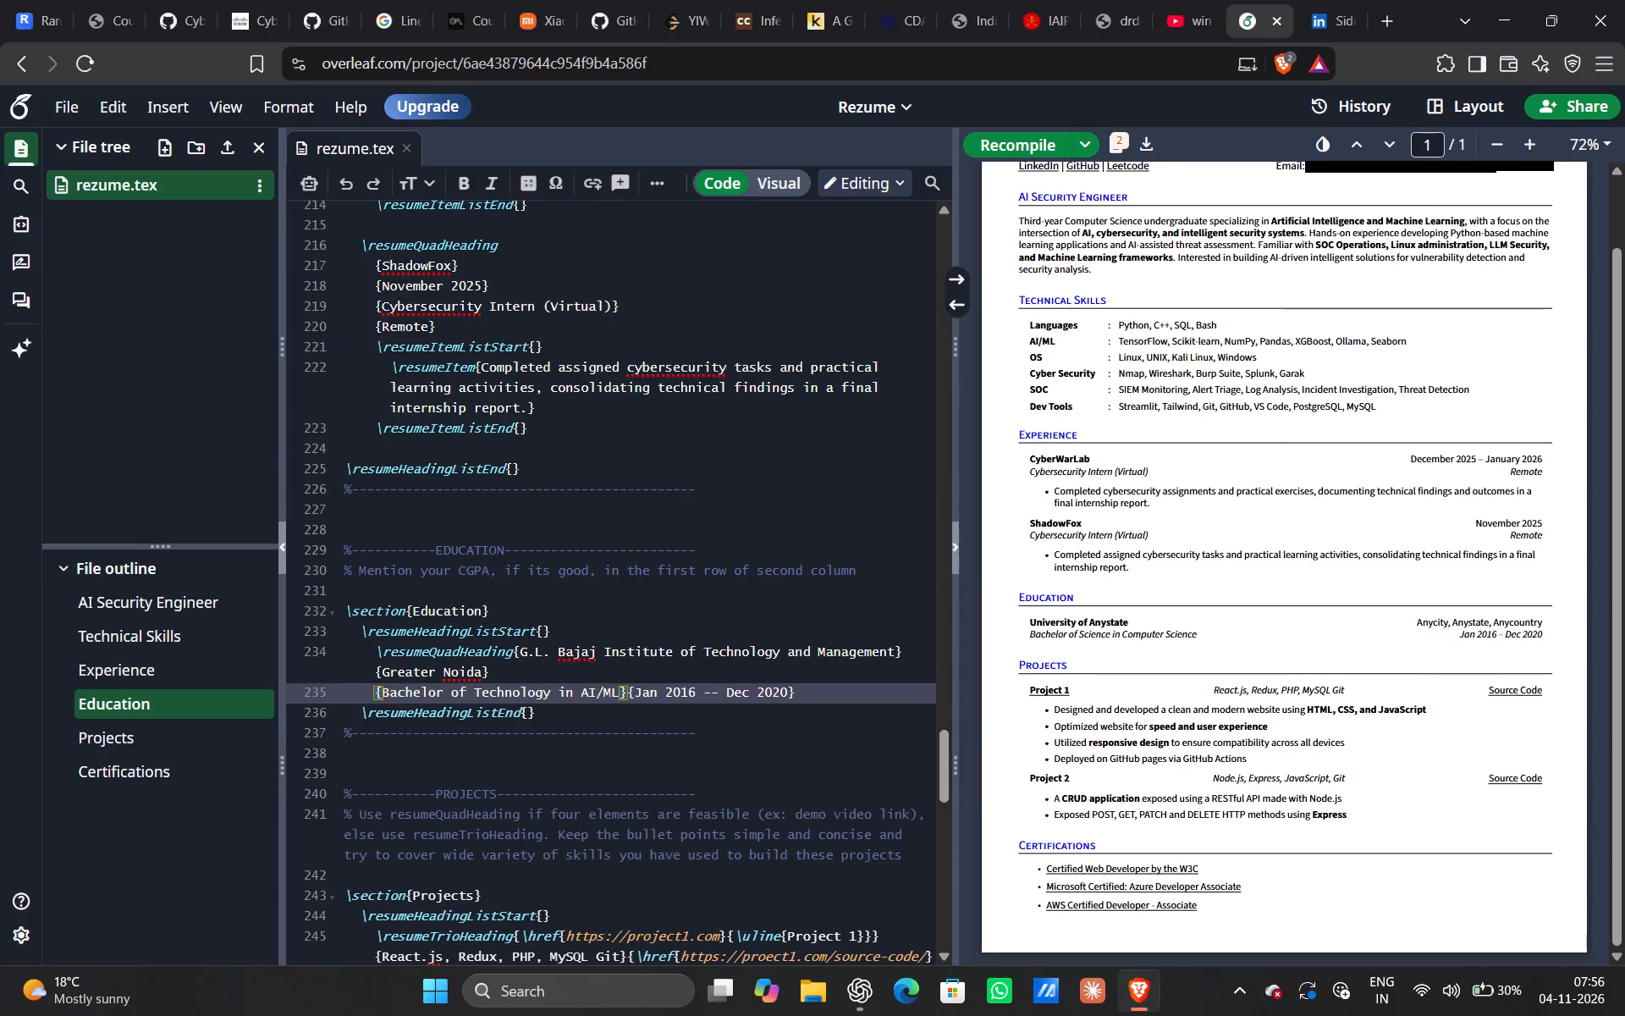
key("space")
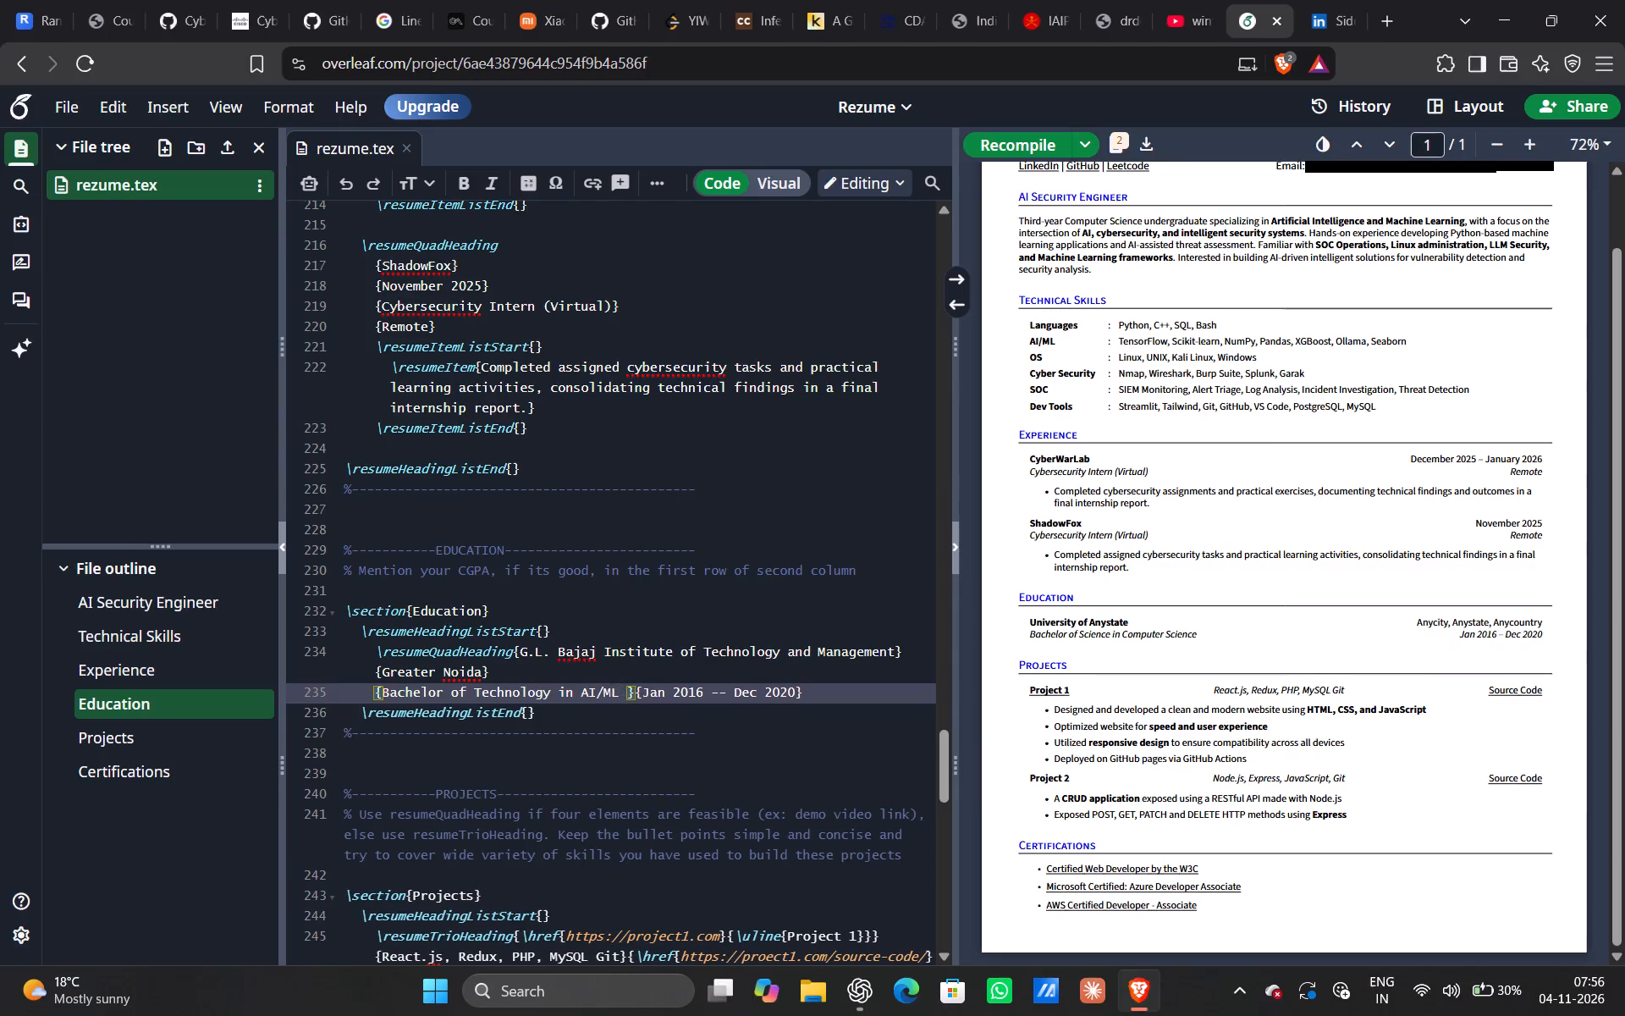
key("shift+parenleft")
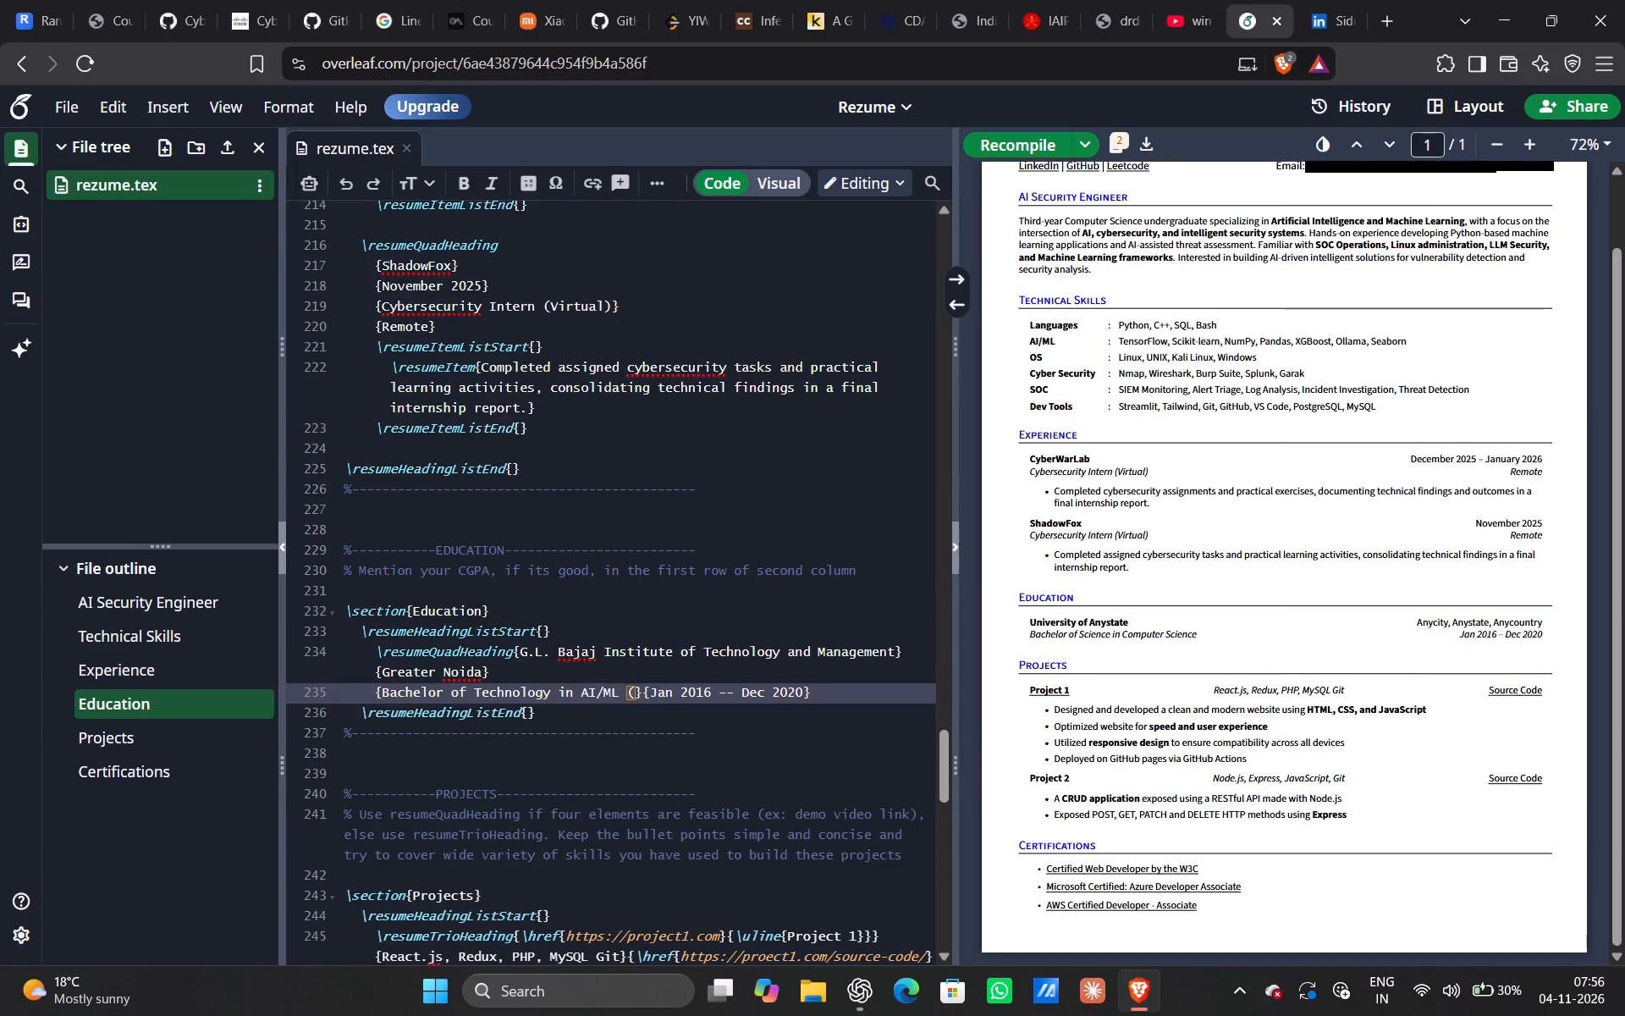
key("BackSpace")
type("wih")
key("BackSpace")
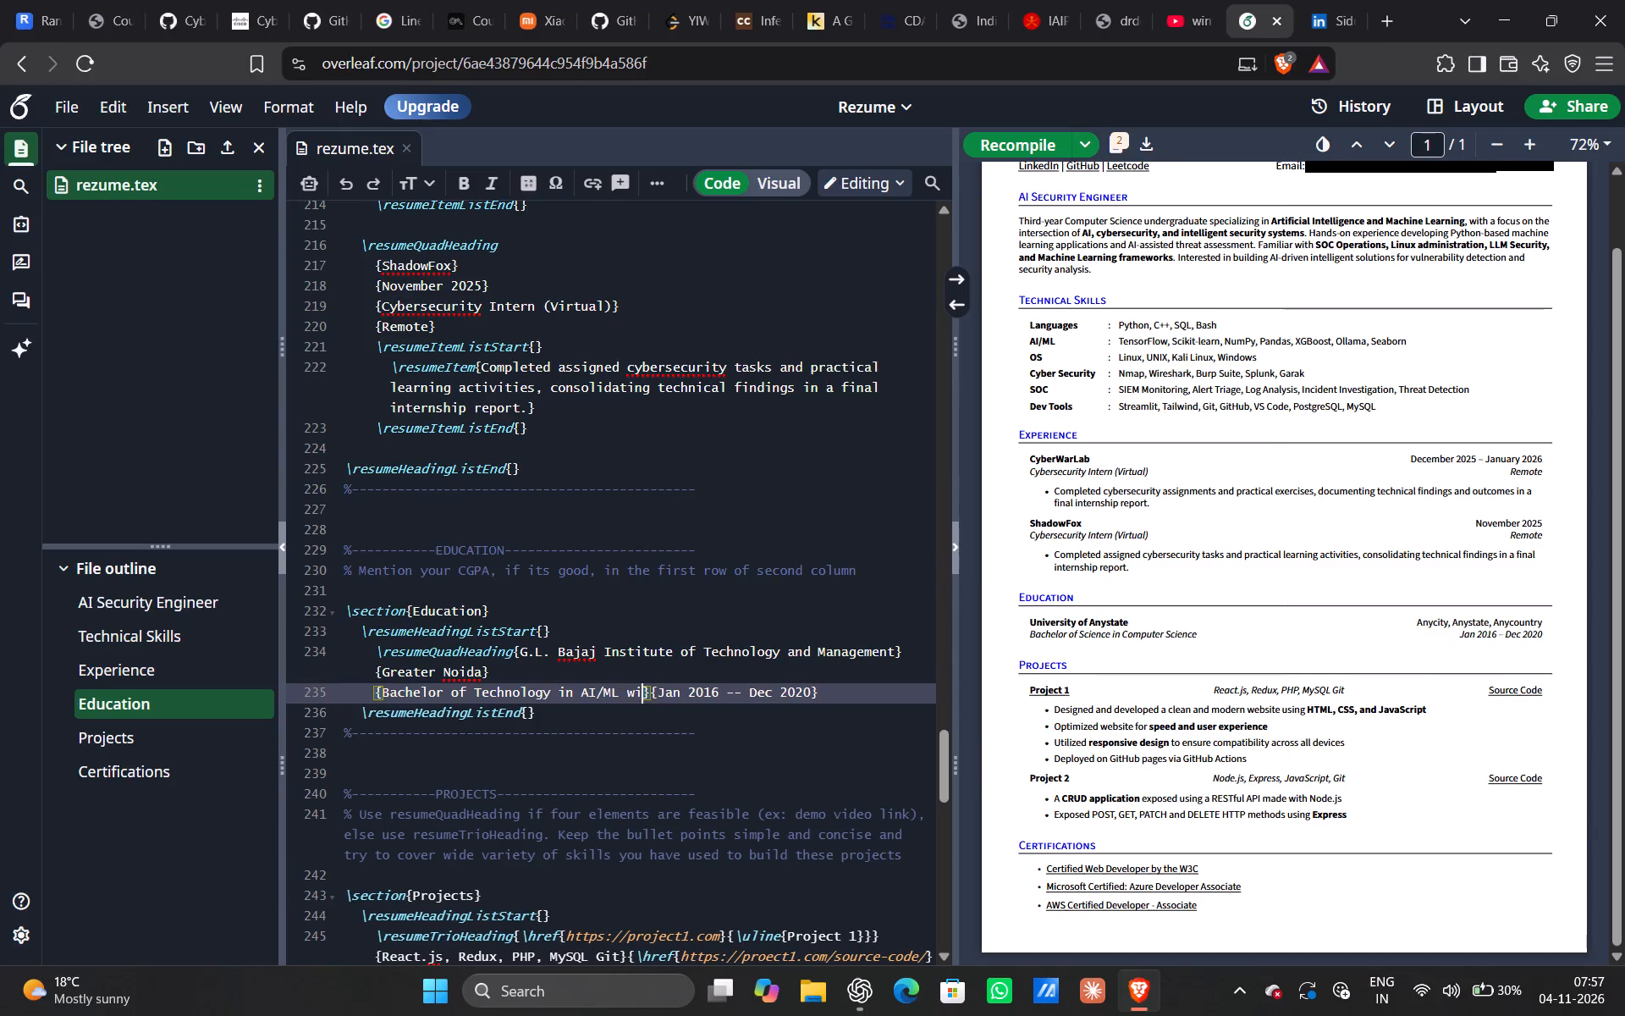
type("th")
key("space")
type("ybersecur")
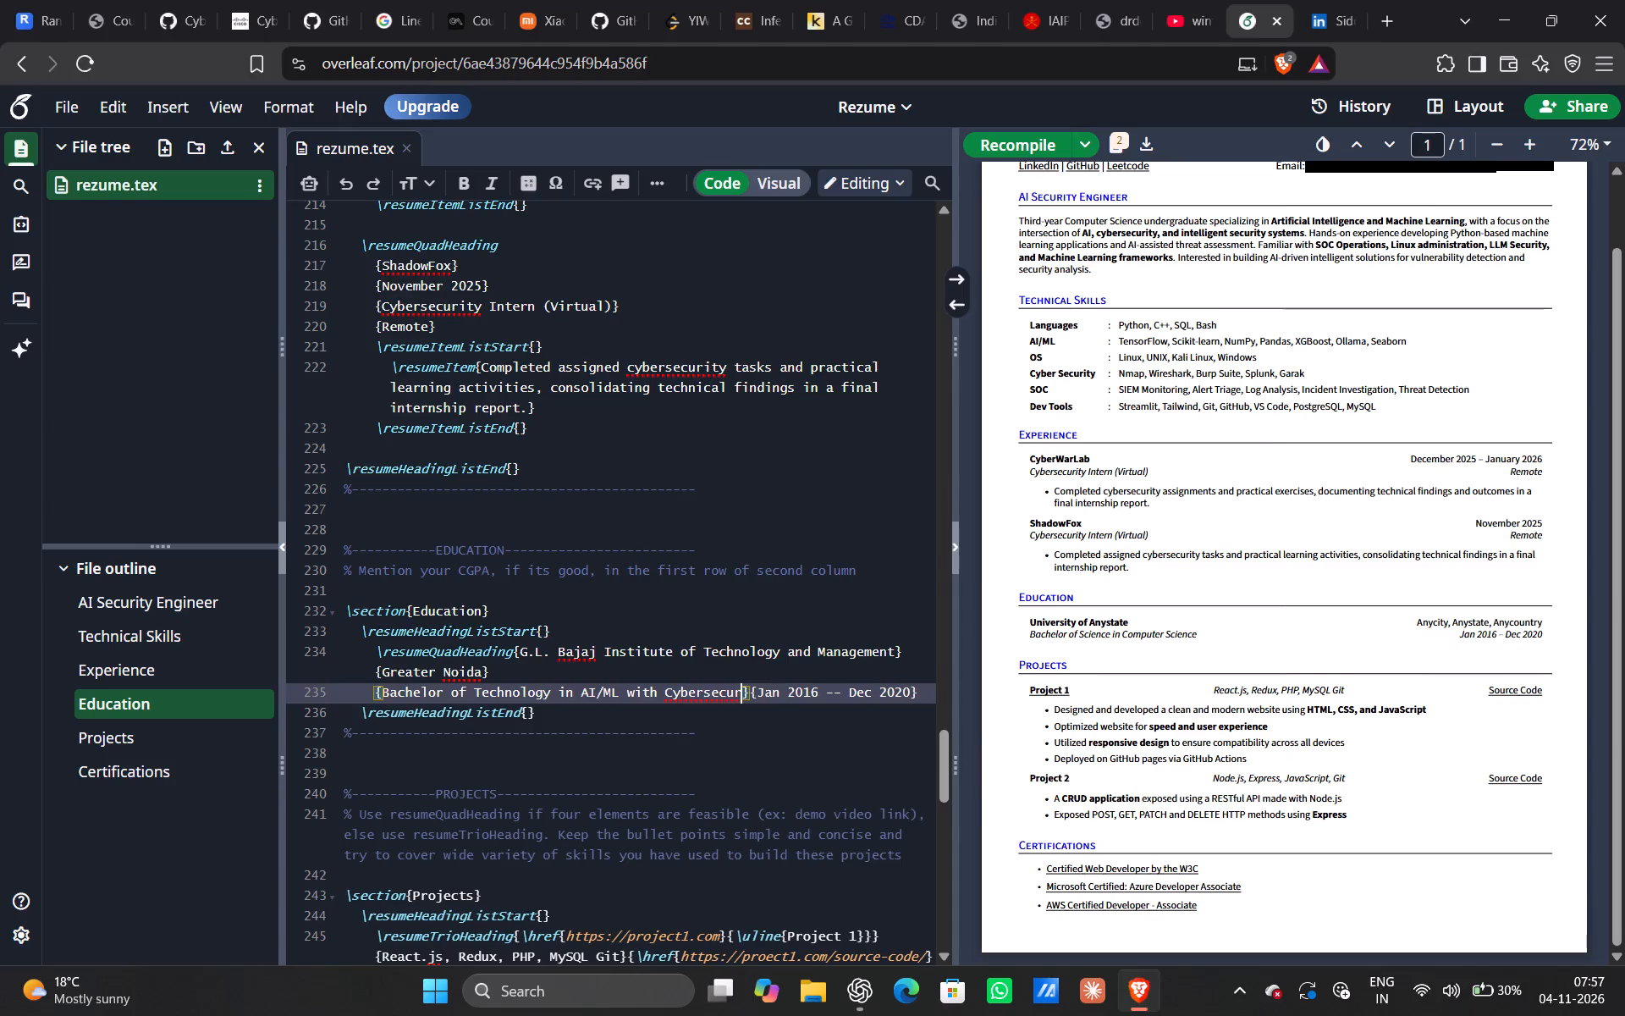
type("ity")
key("space")
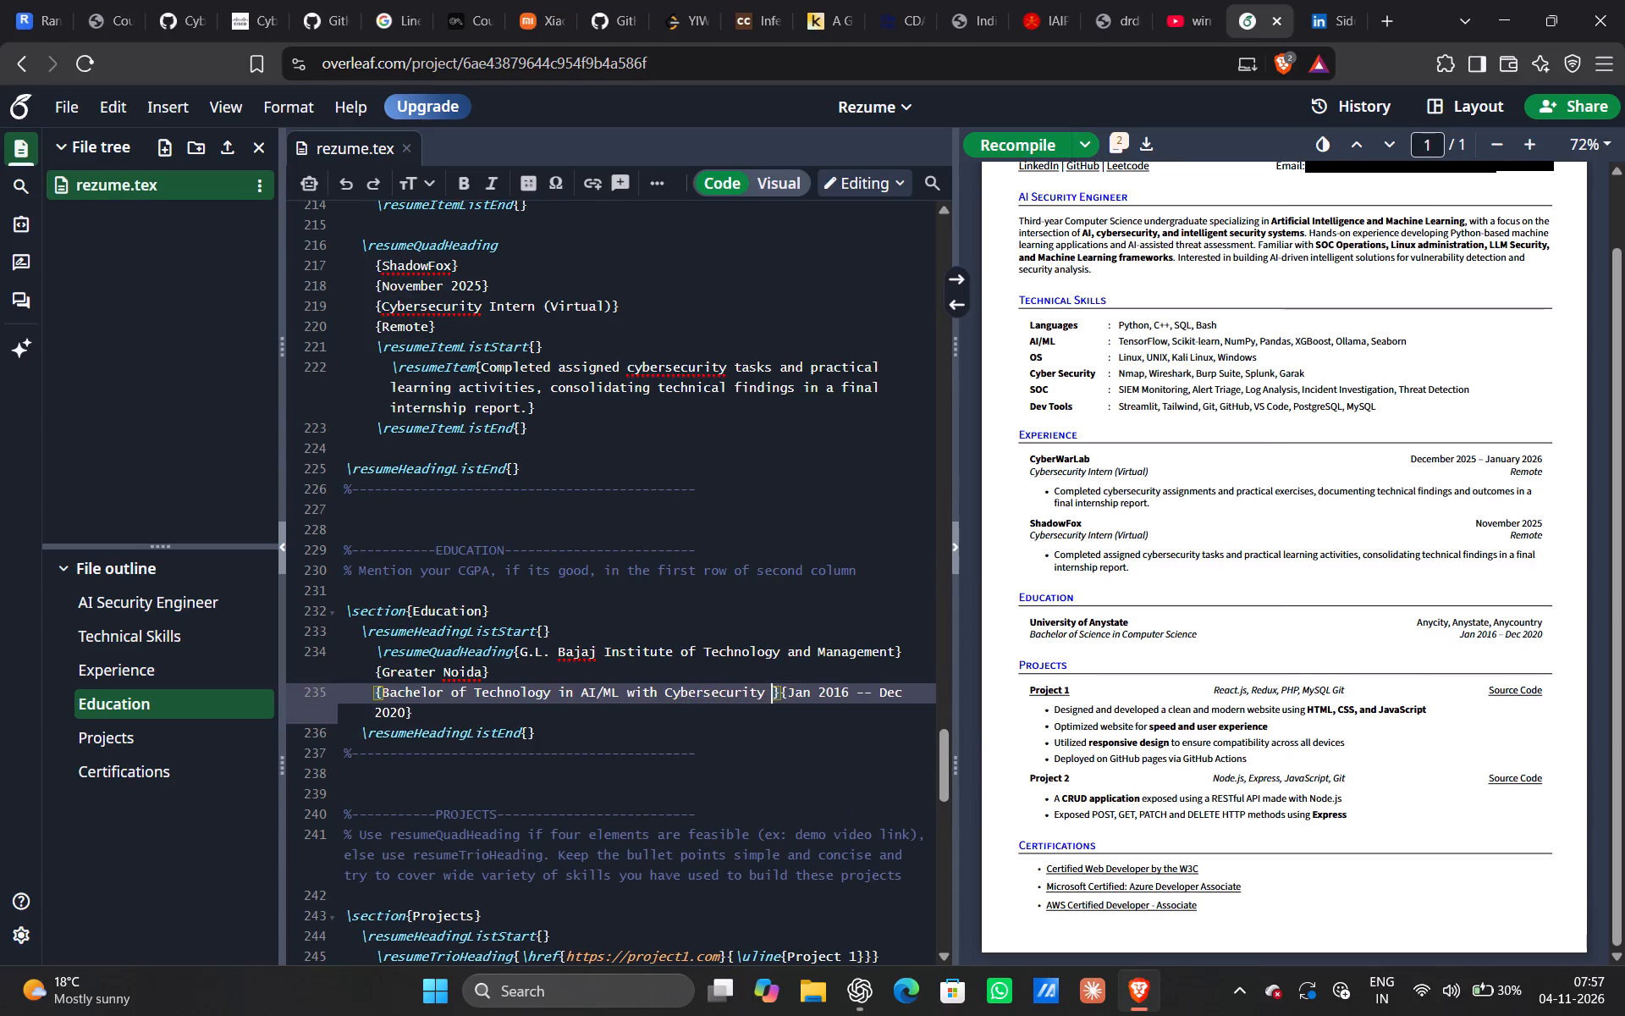
key("shift+parenleft")
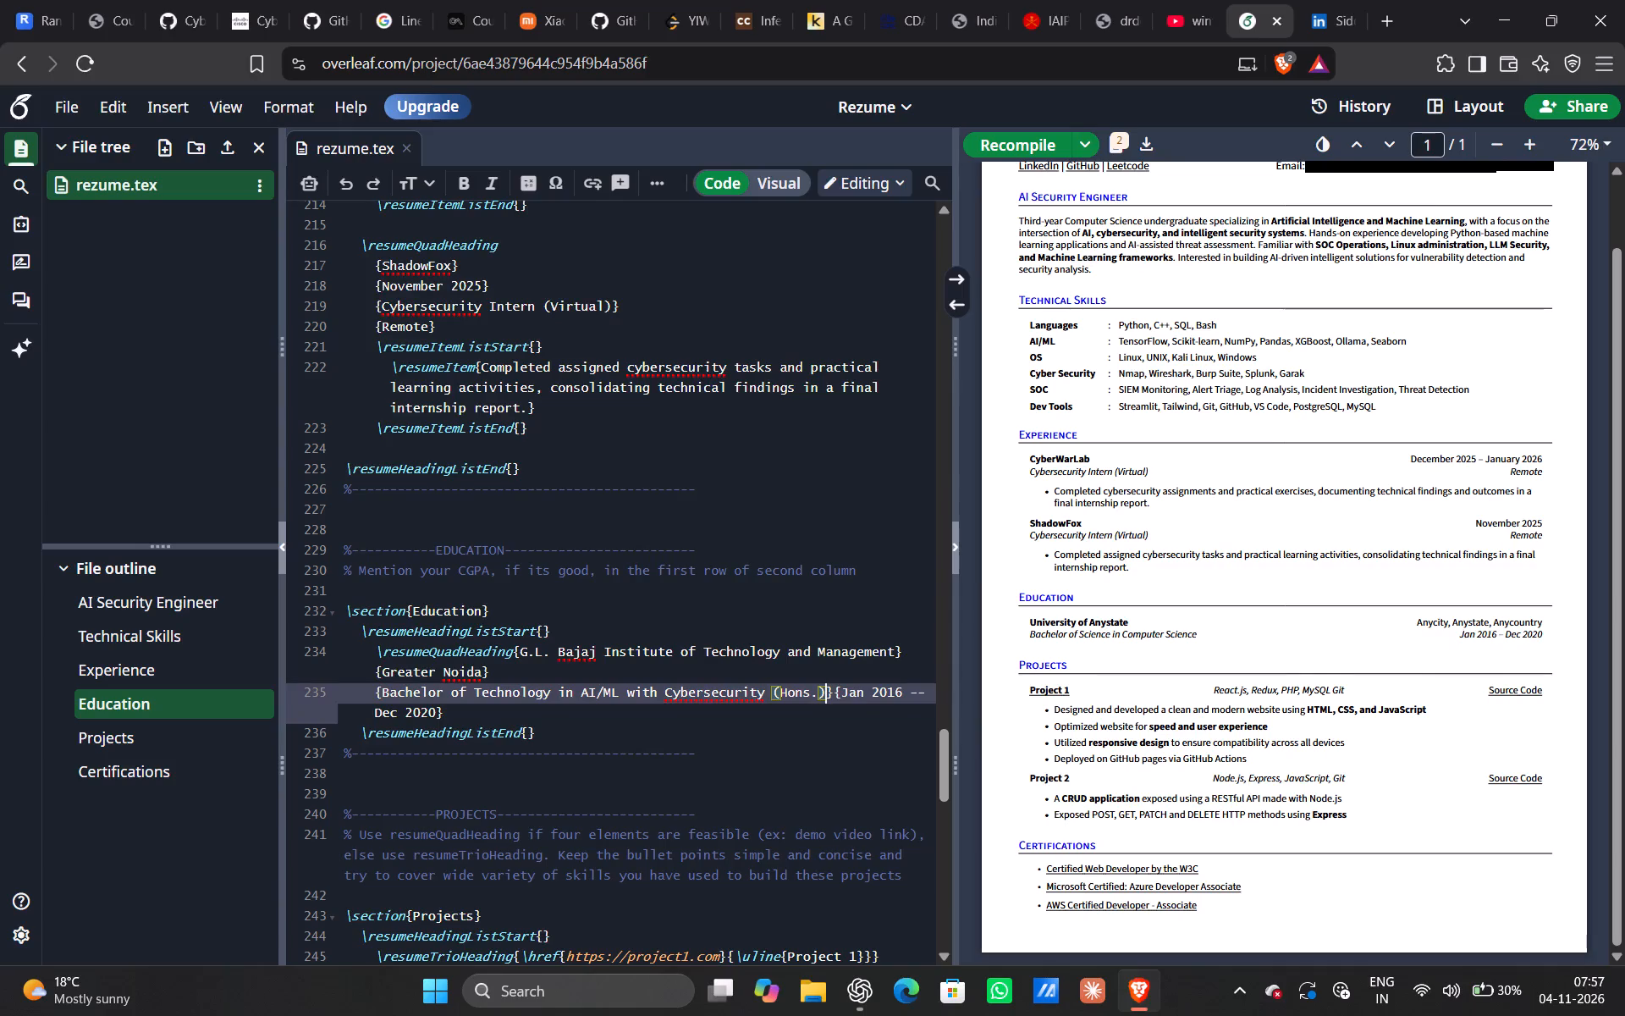
Set the start date of the Education entry to "Sep 2024".
left_click(738, 697)
left_click(903, 691)
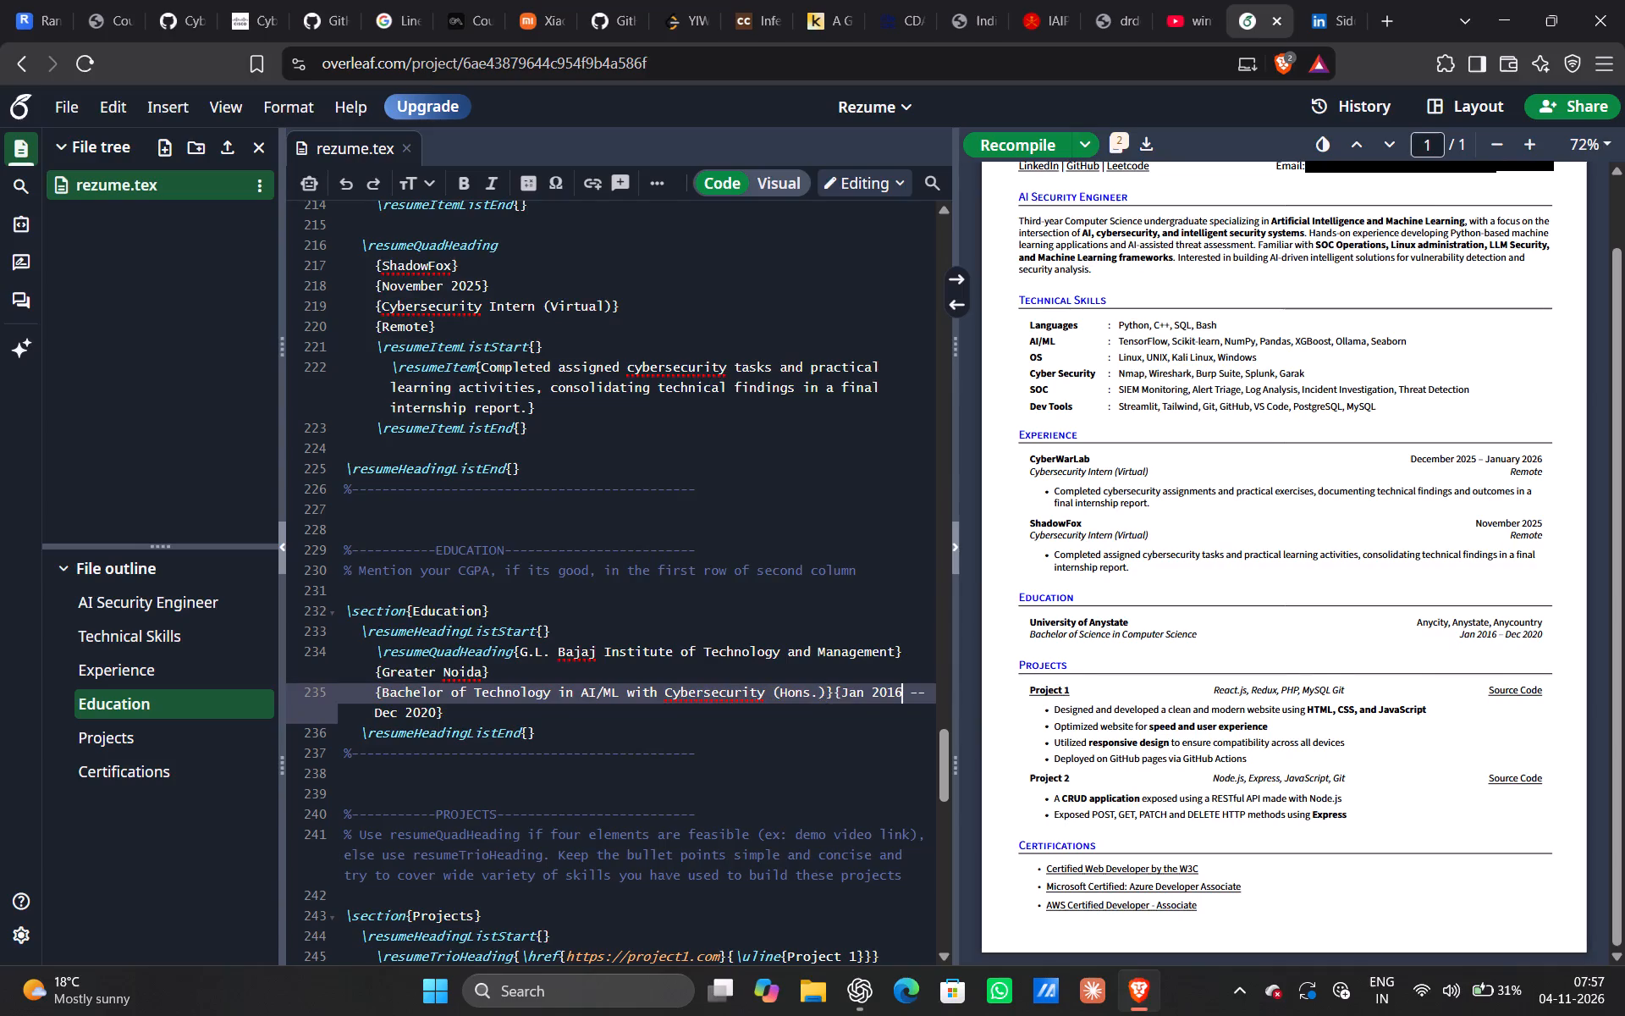
key("BackSpace")
key("BackSpace")
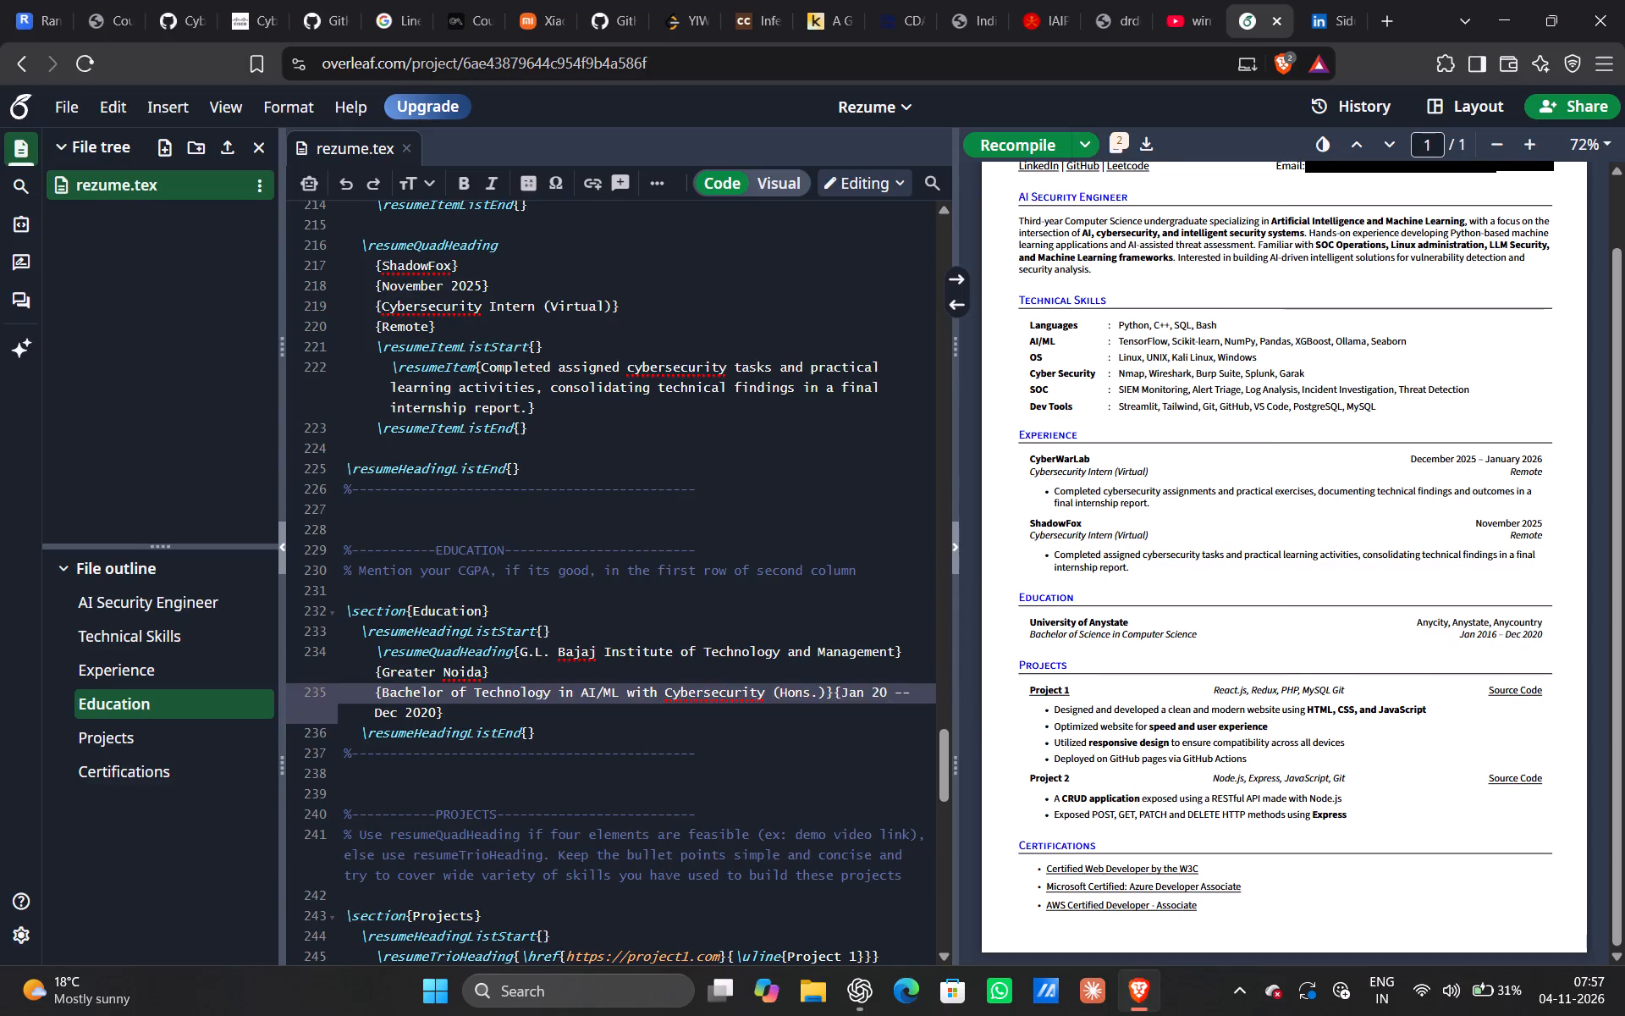
type("24")
left_click(861, 696)
left_click(861, 696)
key("Right")
type("\\\\")
key("BackSpace")
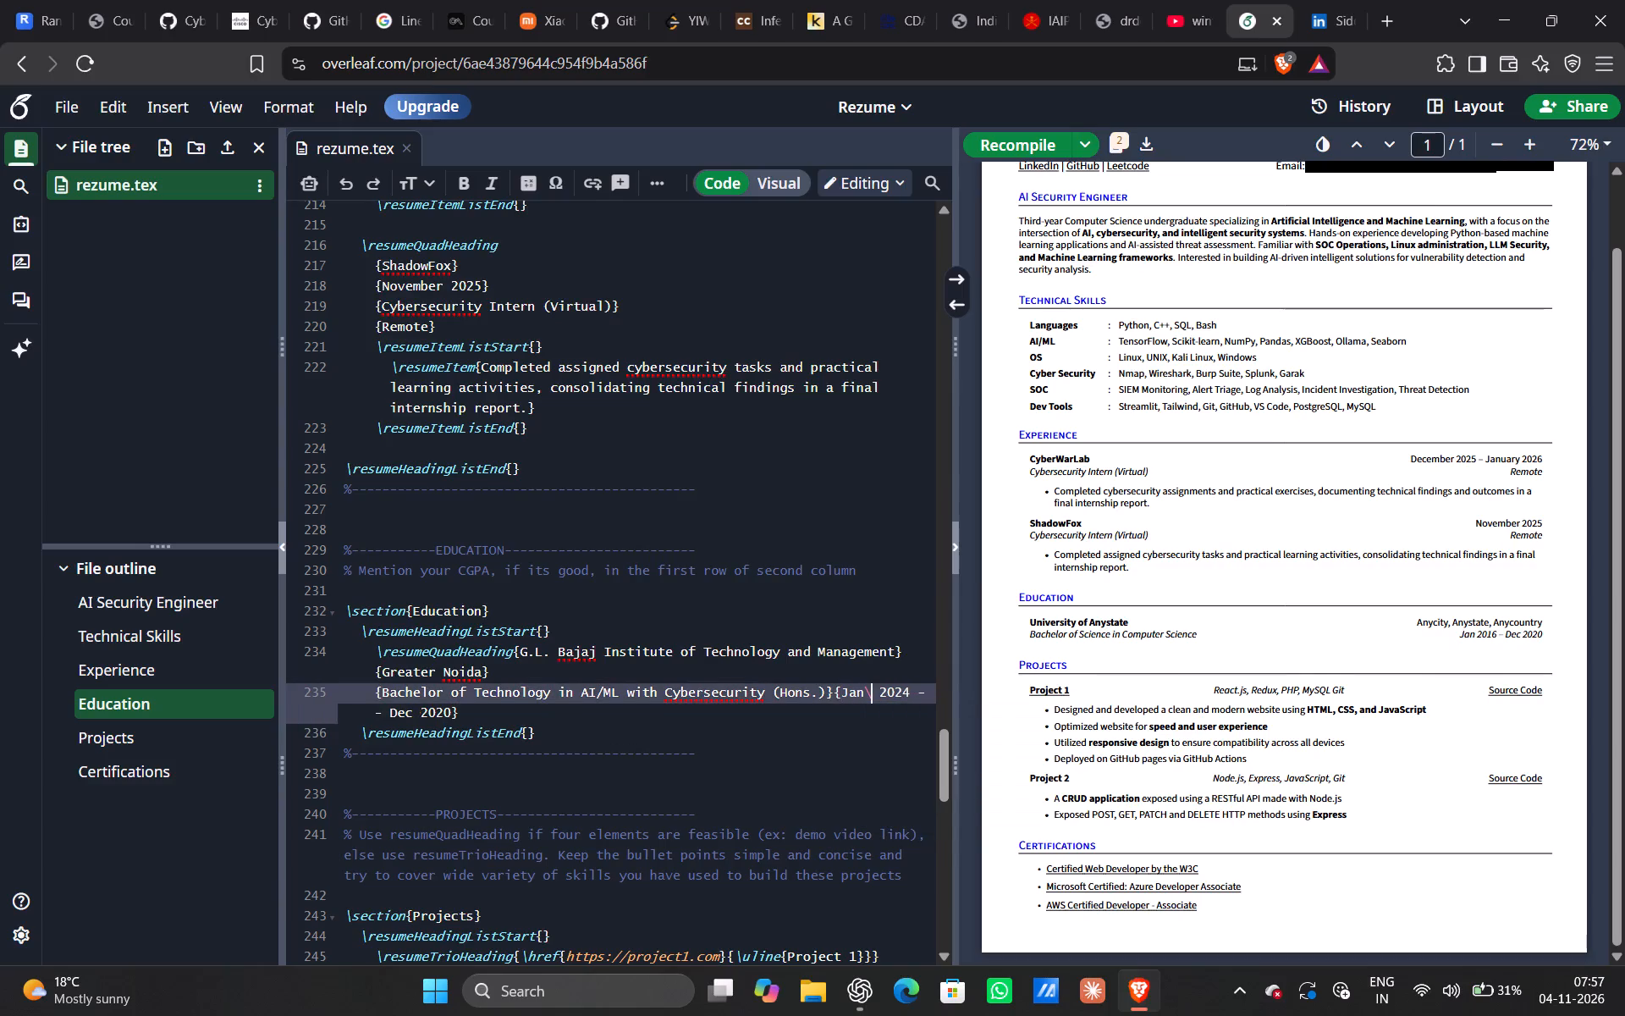
key("BackSpace")
key("BackSpace")
key("BackSpace")
key("BackSpace")
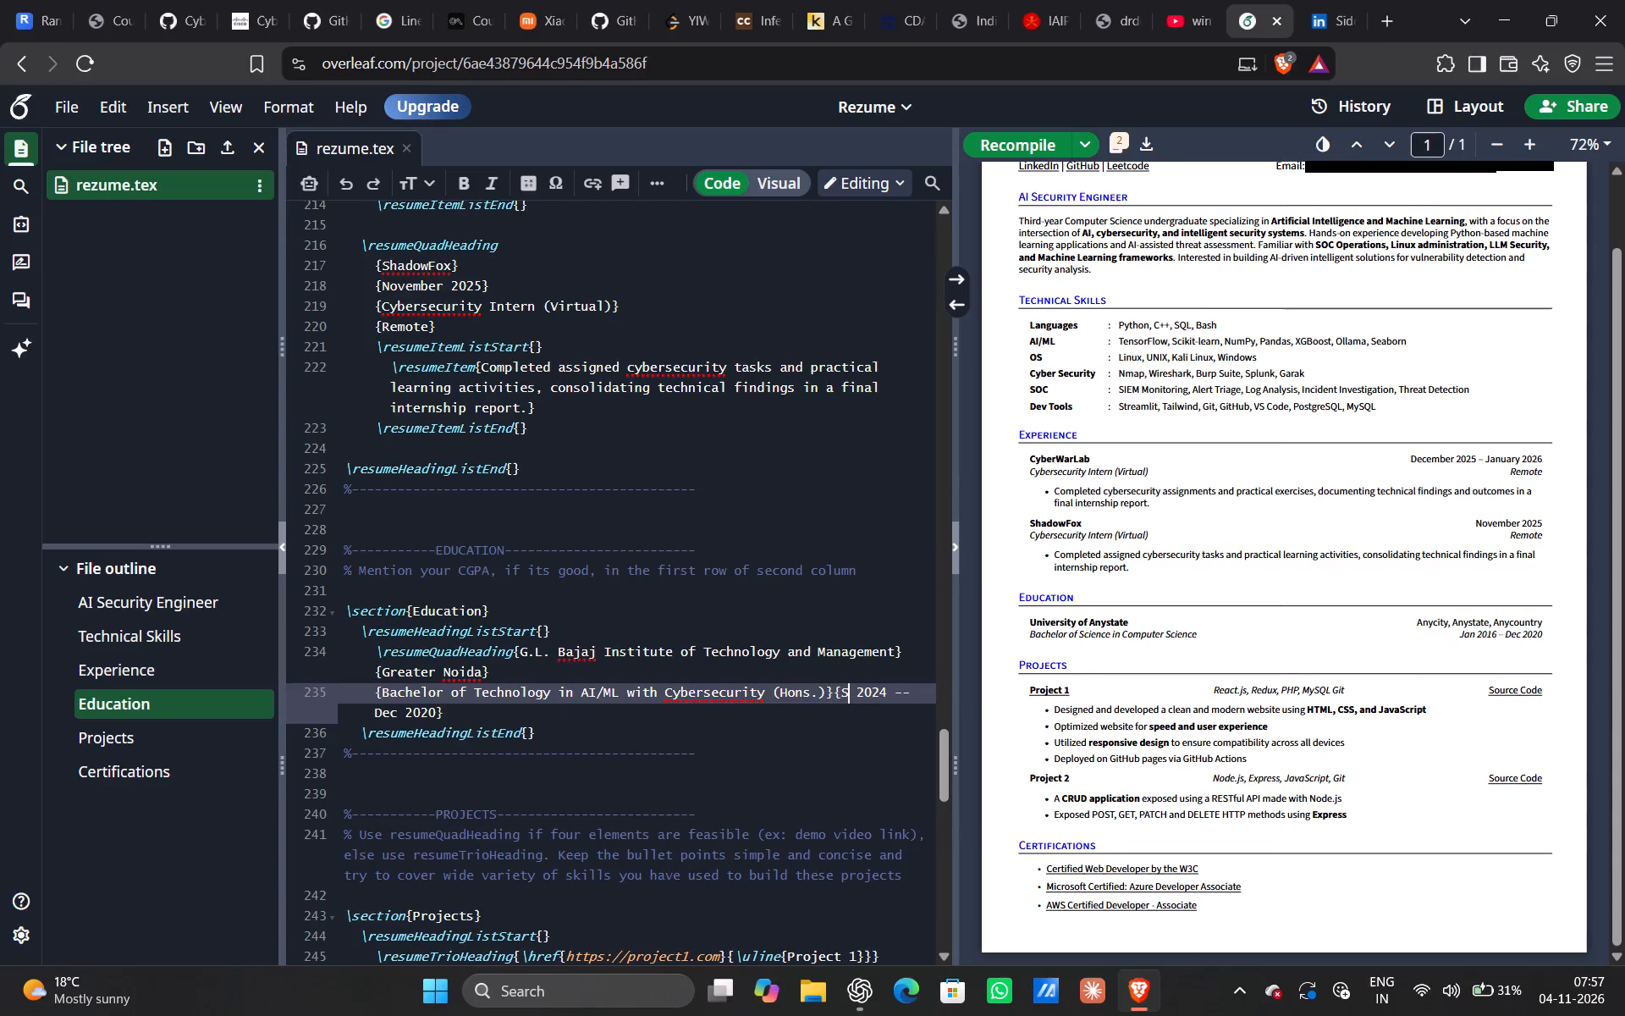
key("p")
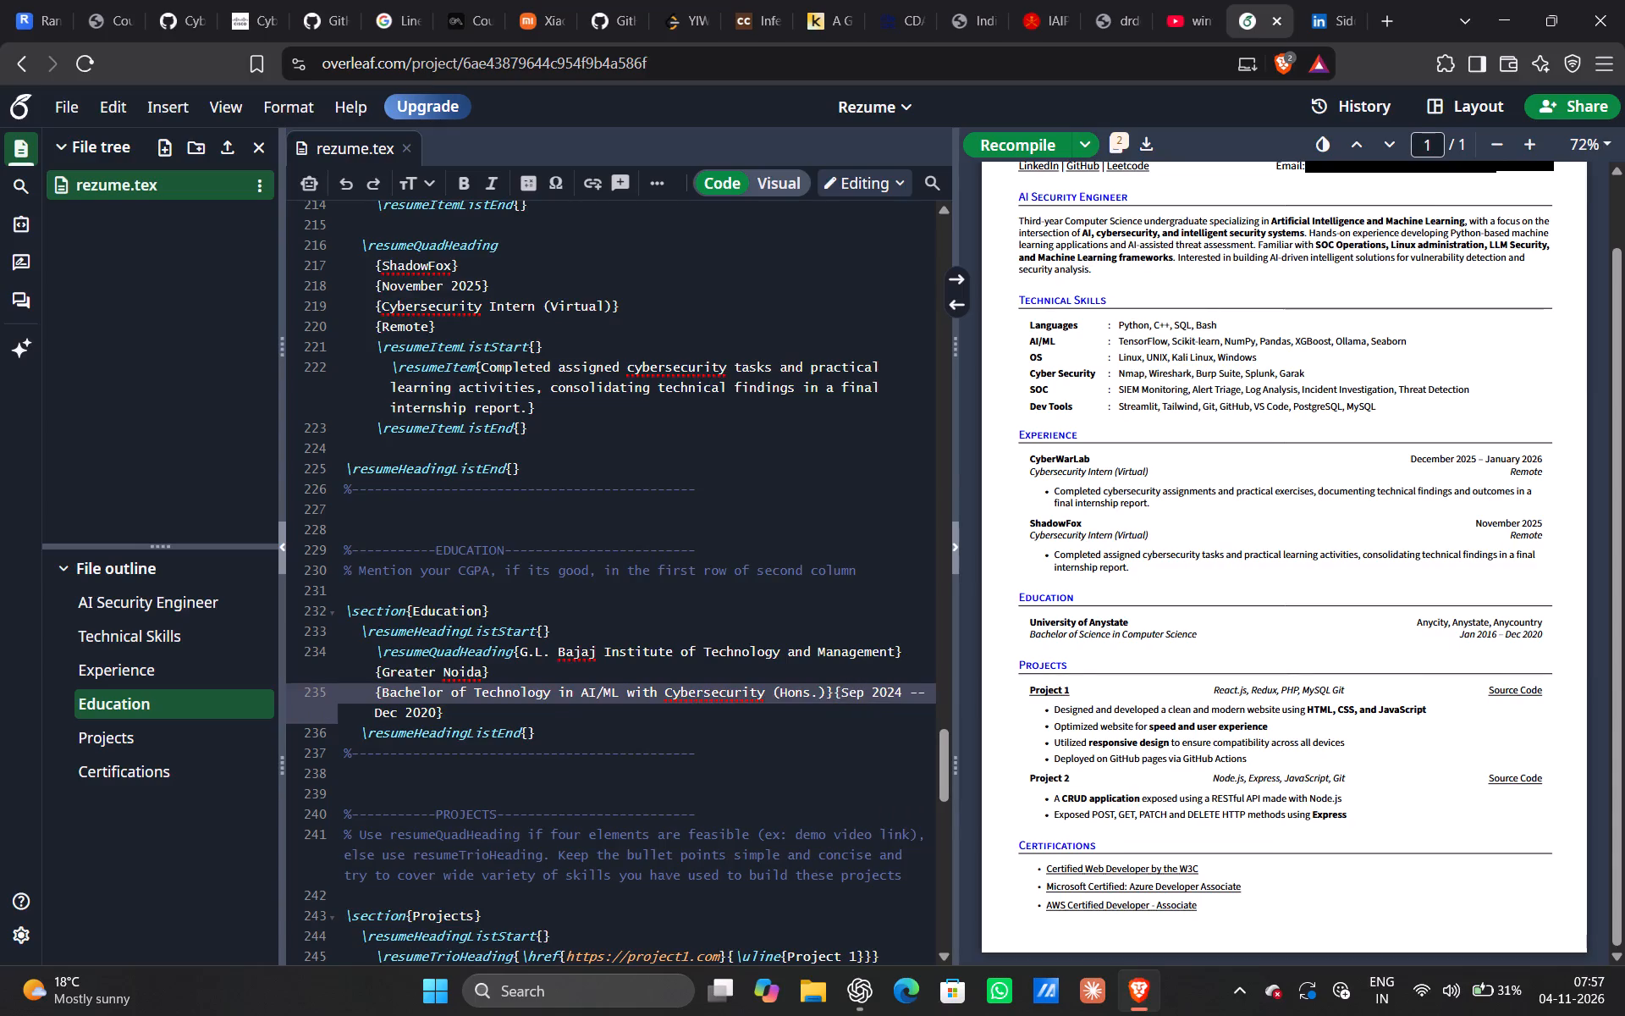
Set the end date of the Education entry to "Aug 2028" and recompile the PDF.
left_click(399, 712)
key("BackSpace")
key("BackSpace")
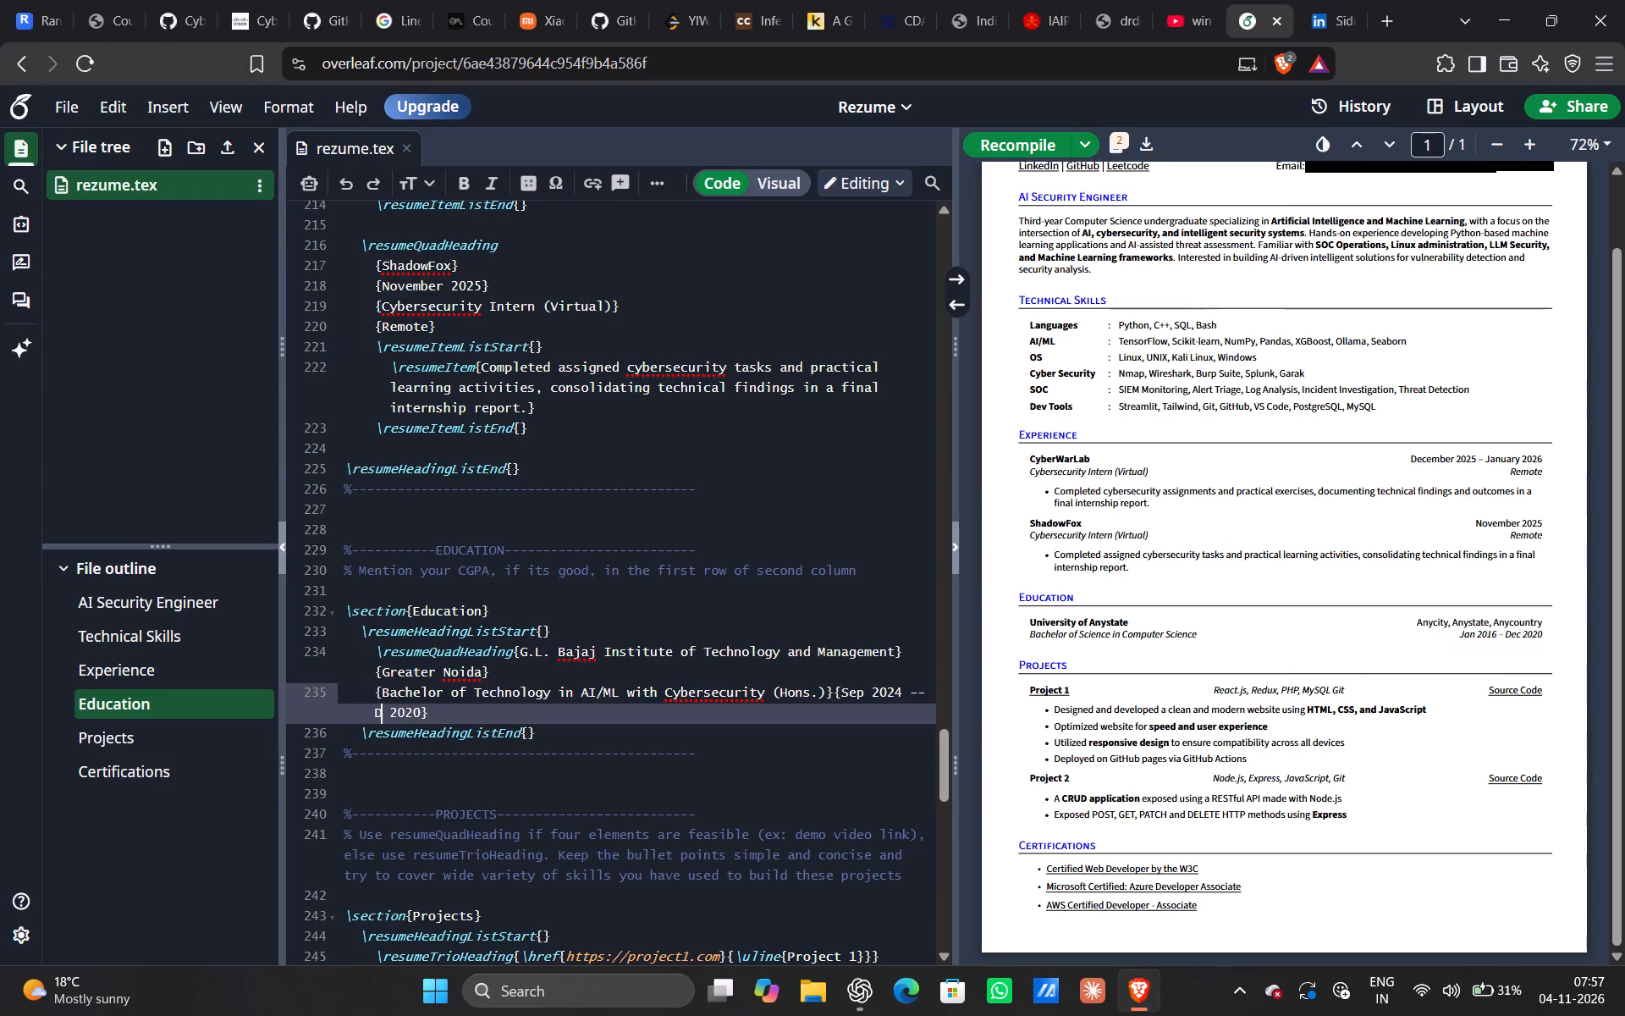
key("BackSpace")
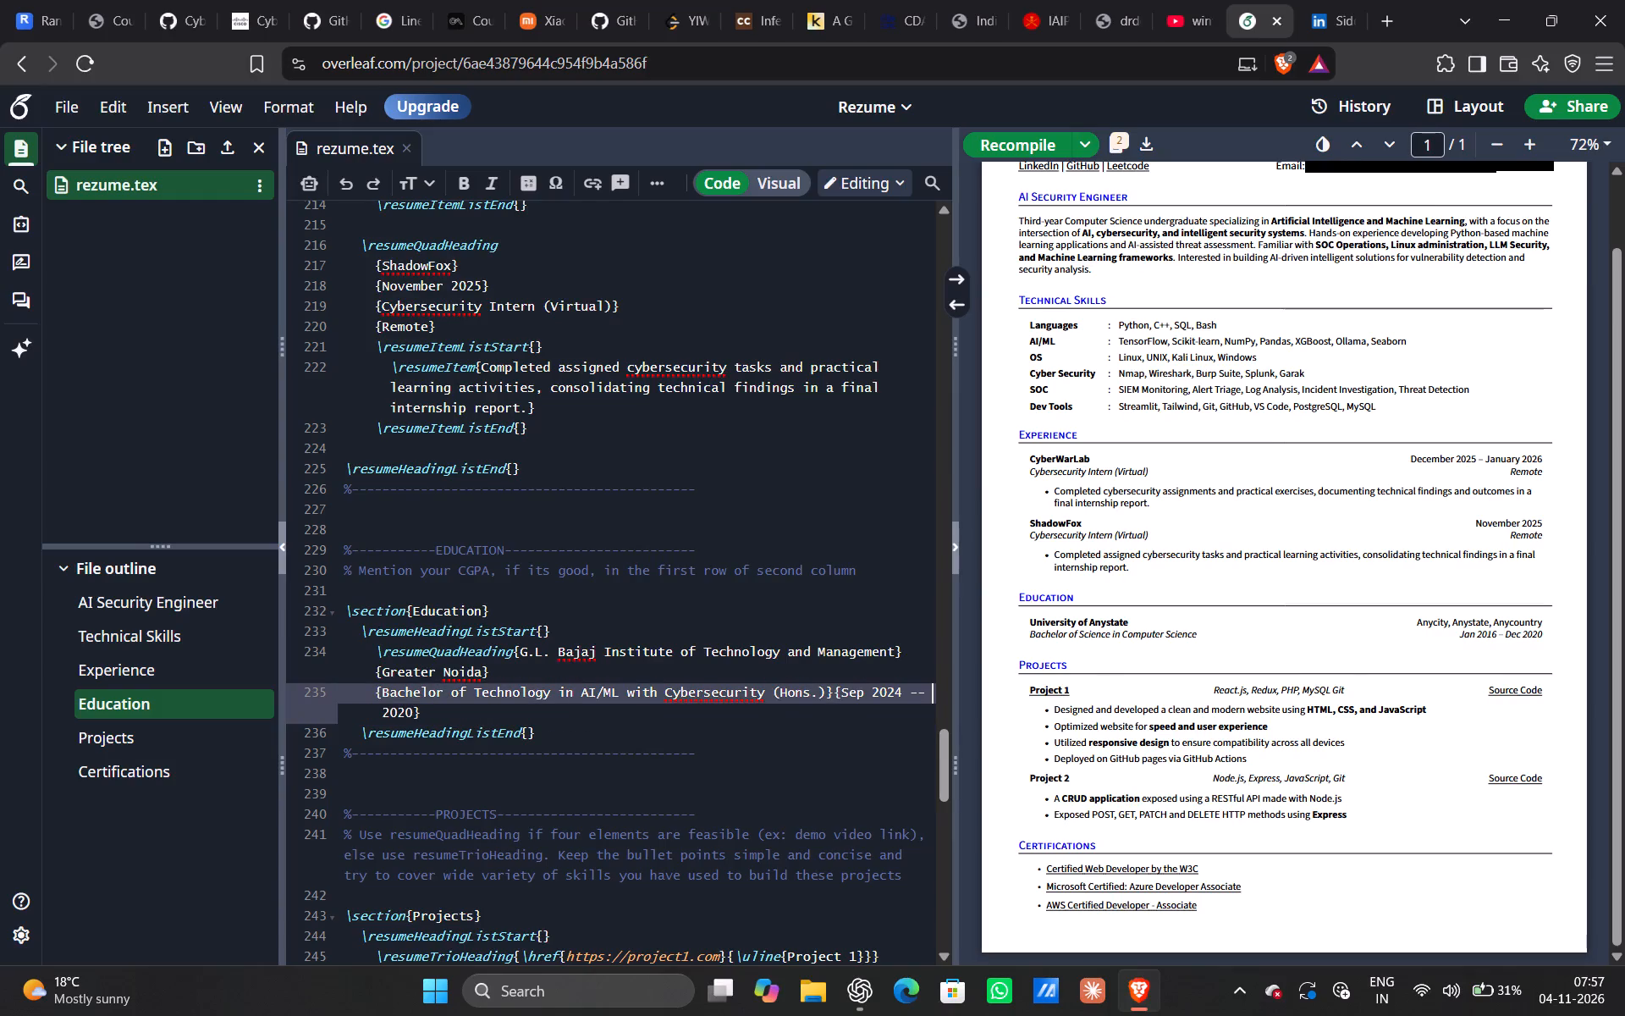
key("a")
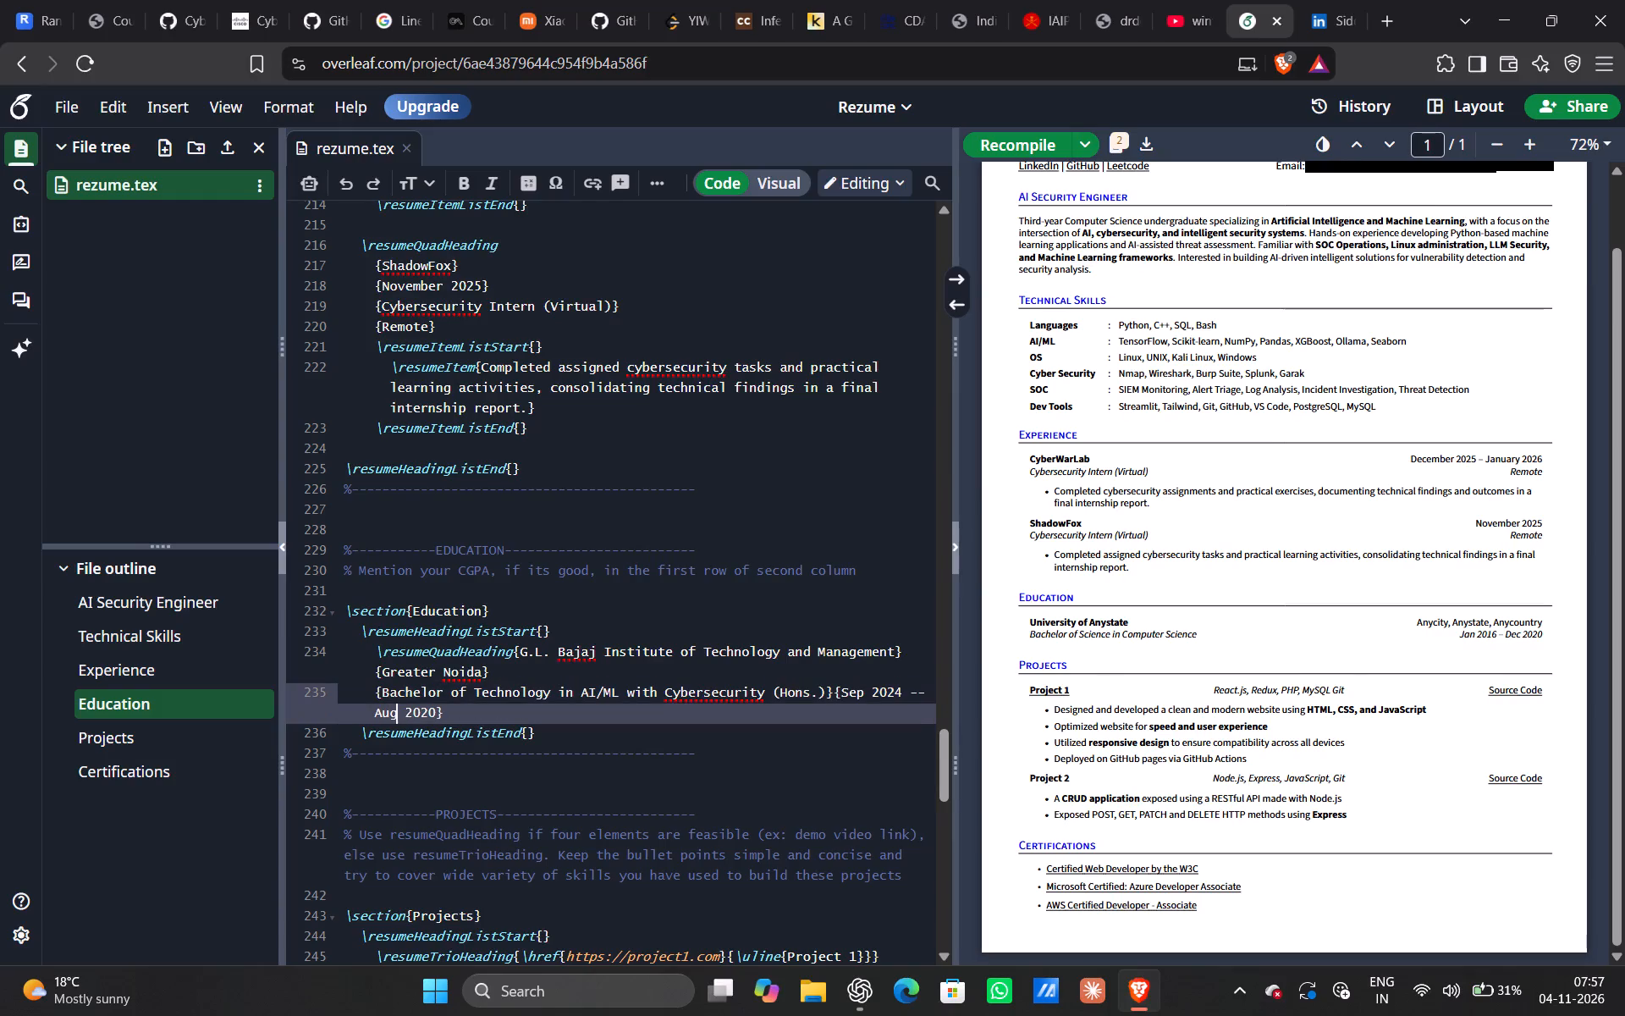
key("Right")
key("Right")
key("Right")
key("Right")
key("Right")
key("BackSpace")
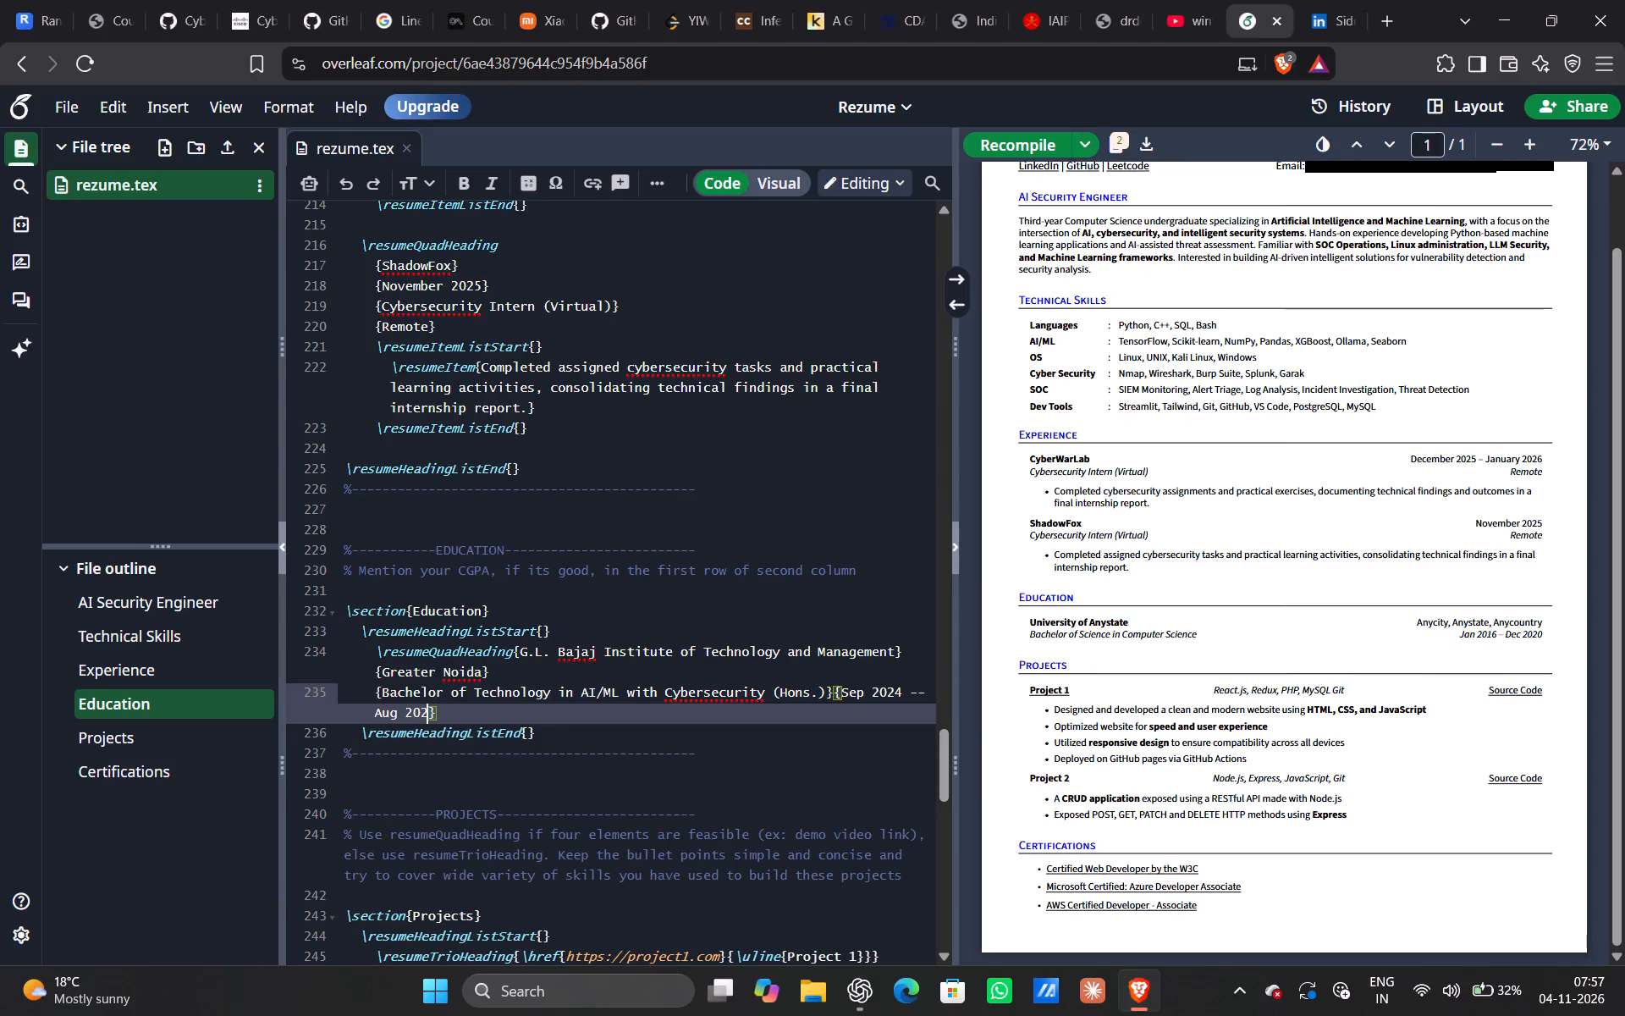
key("8")
left_click(1022, 136)
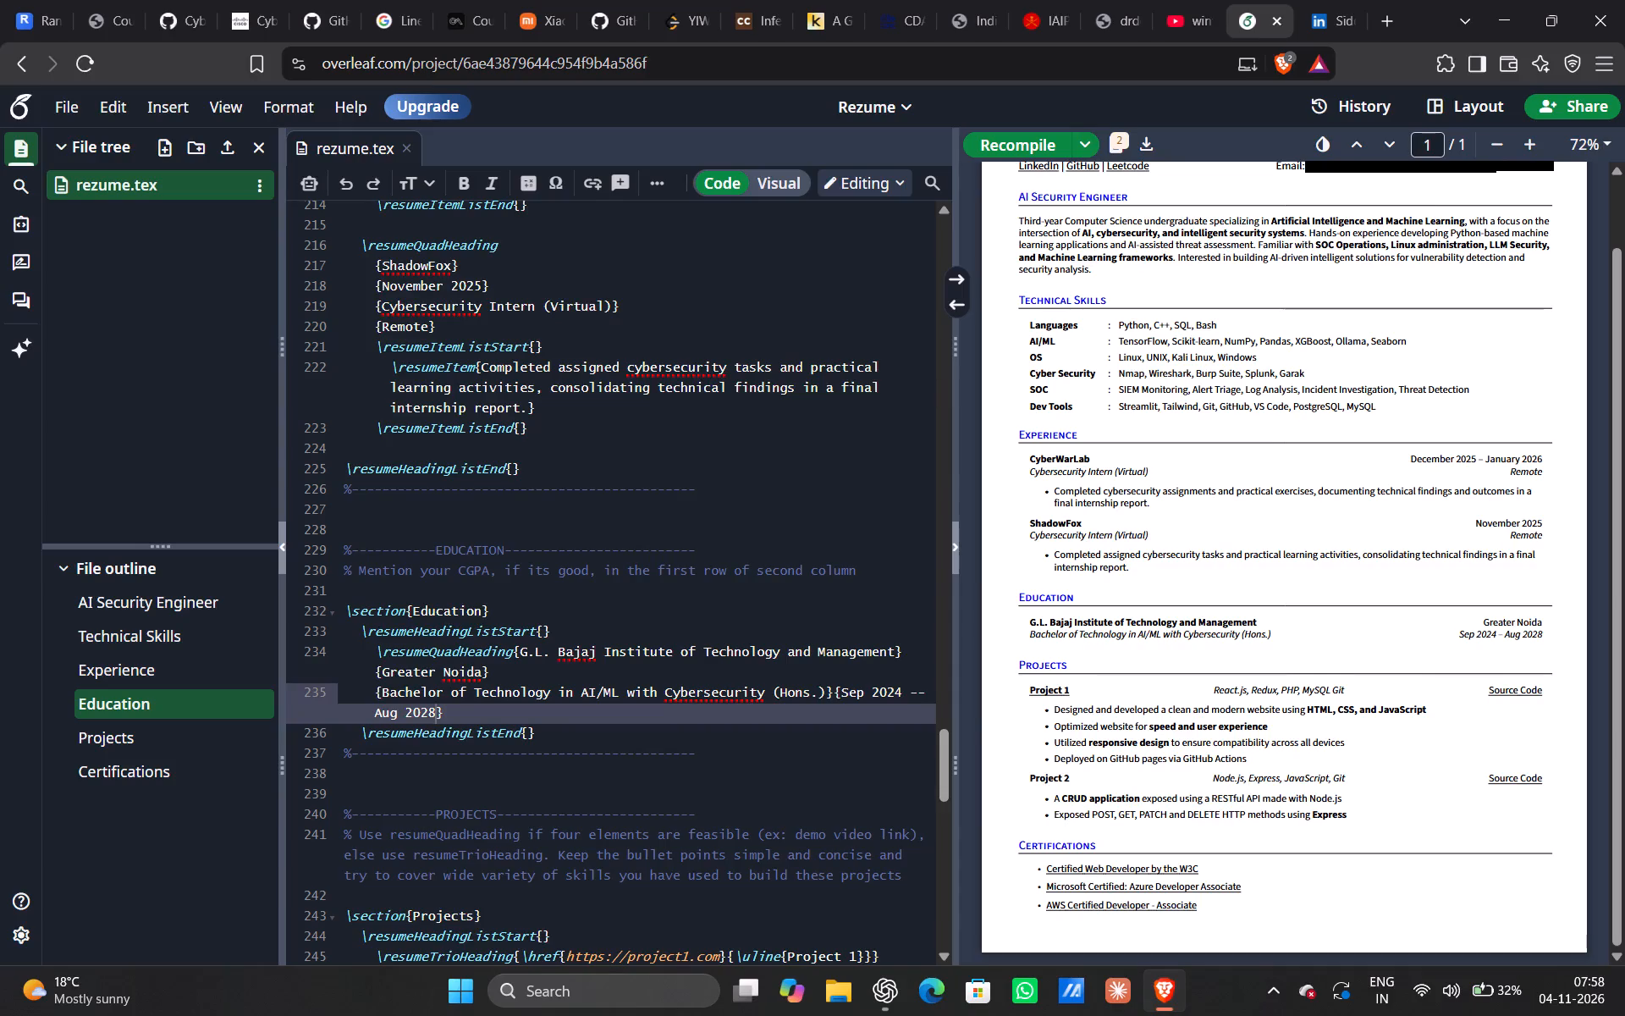
Delete the summary's last sentence, starting "Interested in building AI-driven intelligent solutions", and recompile the PDF.
scroll(768, 463, "up", 4)
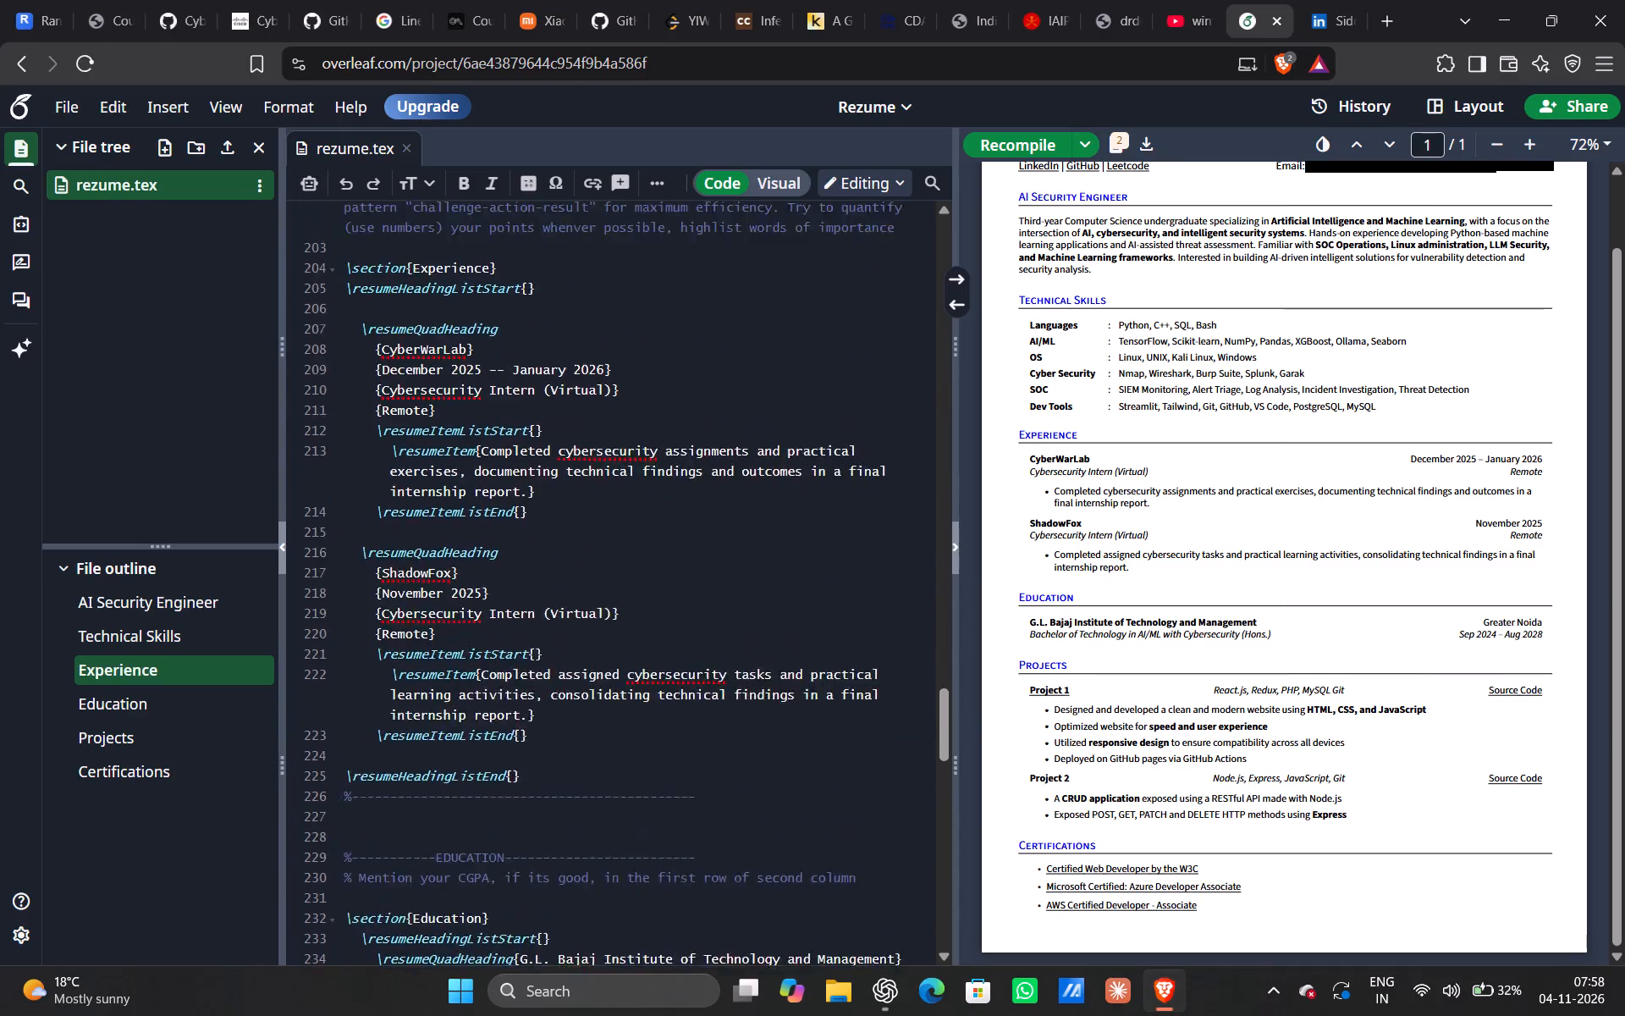
scroll(768, 463, "up", 4)
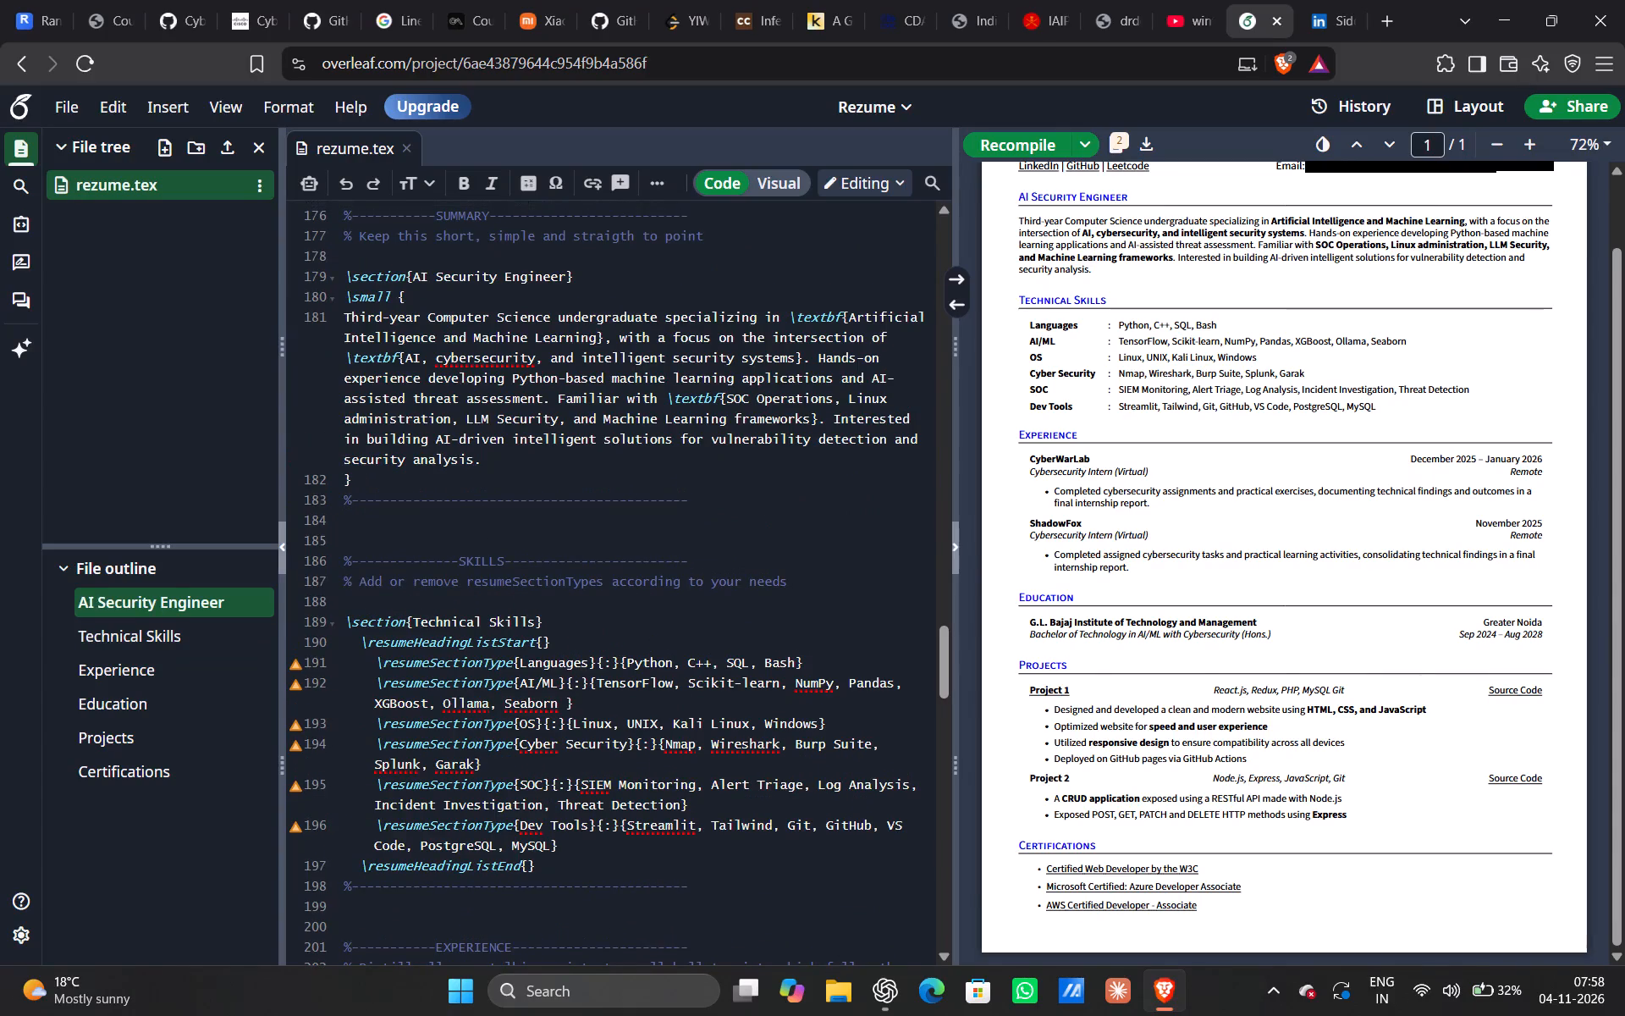
left_click_drag(514, 456, 882, 437)
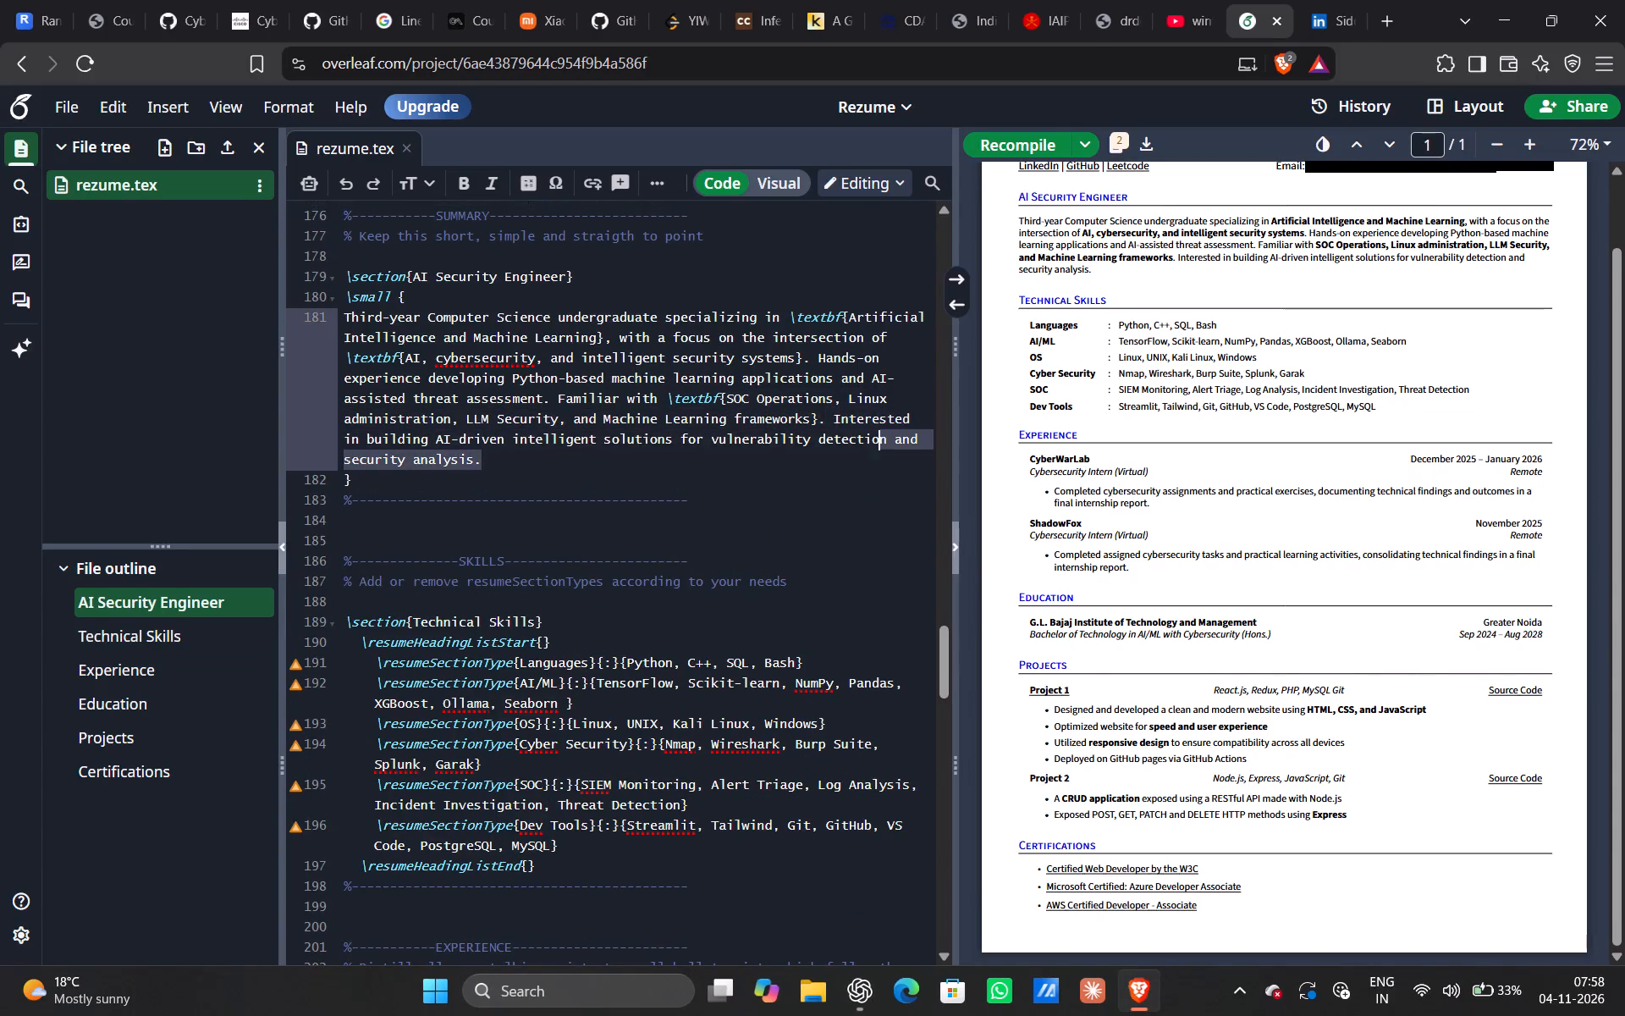
left_click_drag(882, 437, 832, 421)
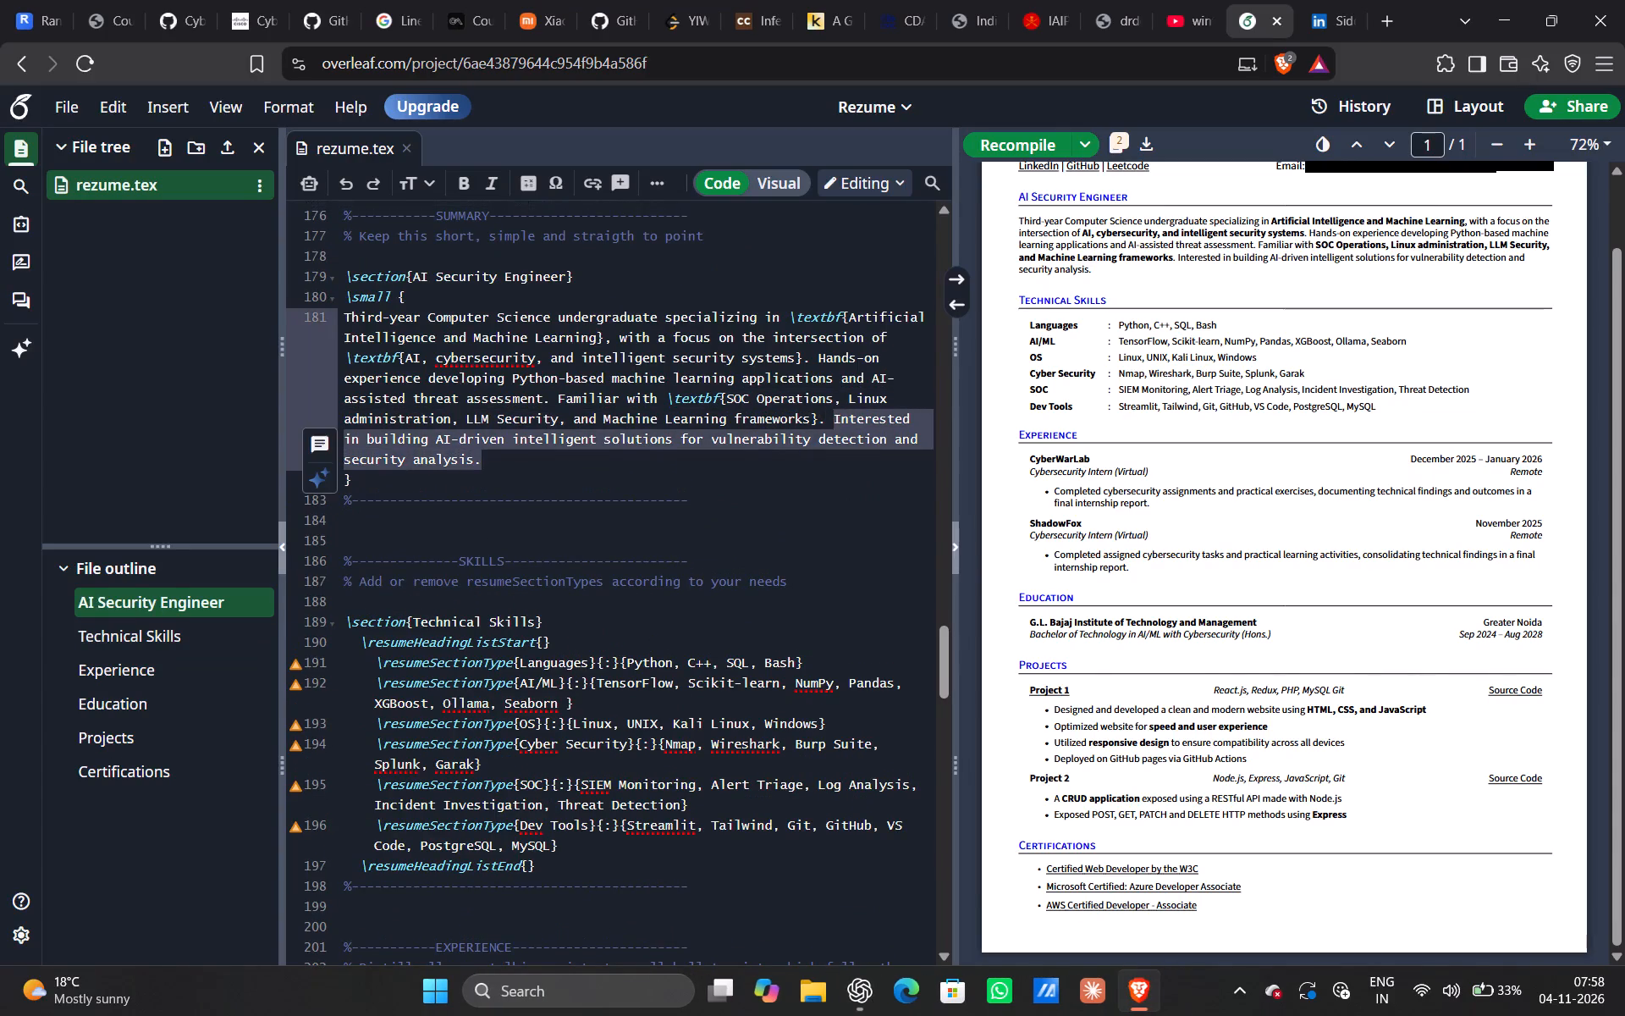
key("BackSpace")
key("BackSpace")
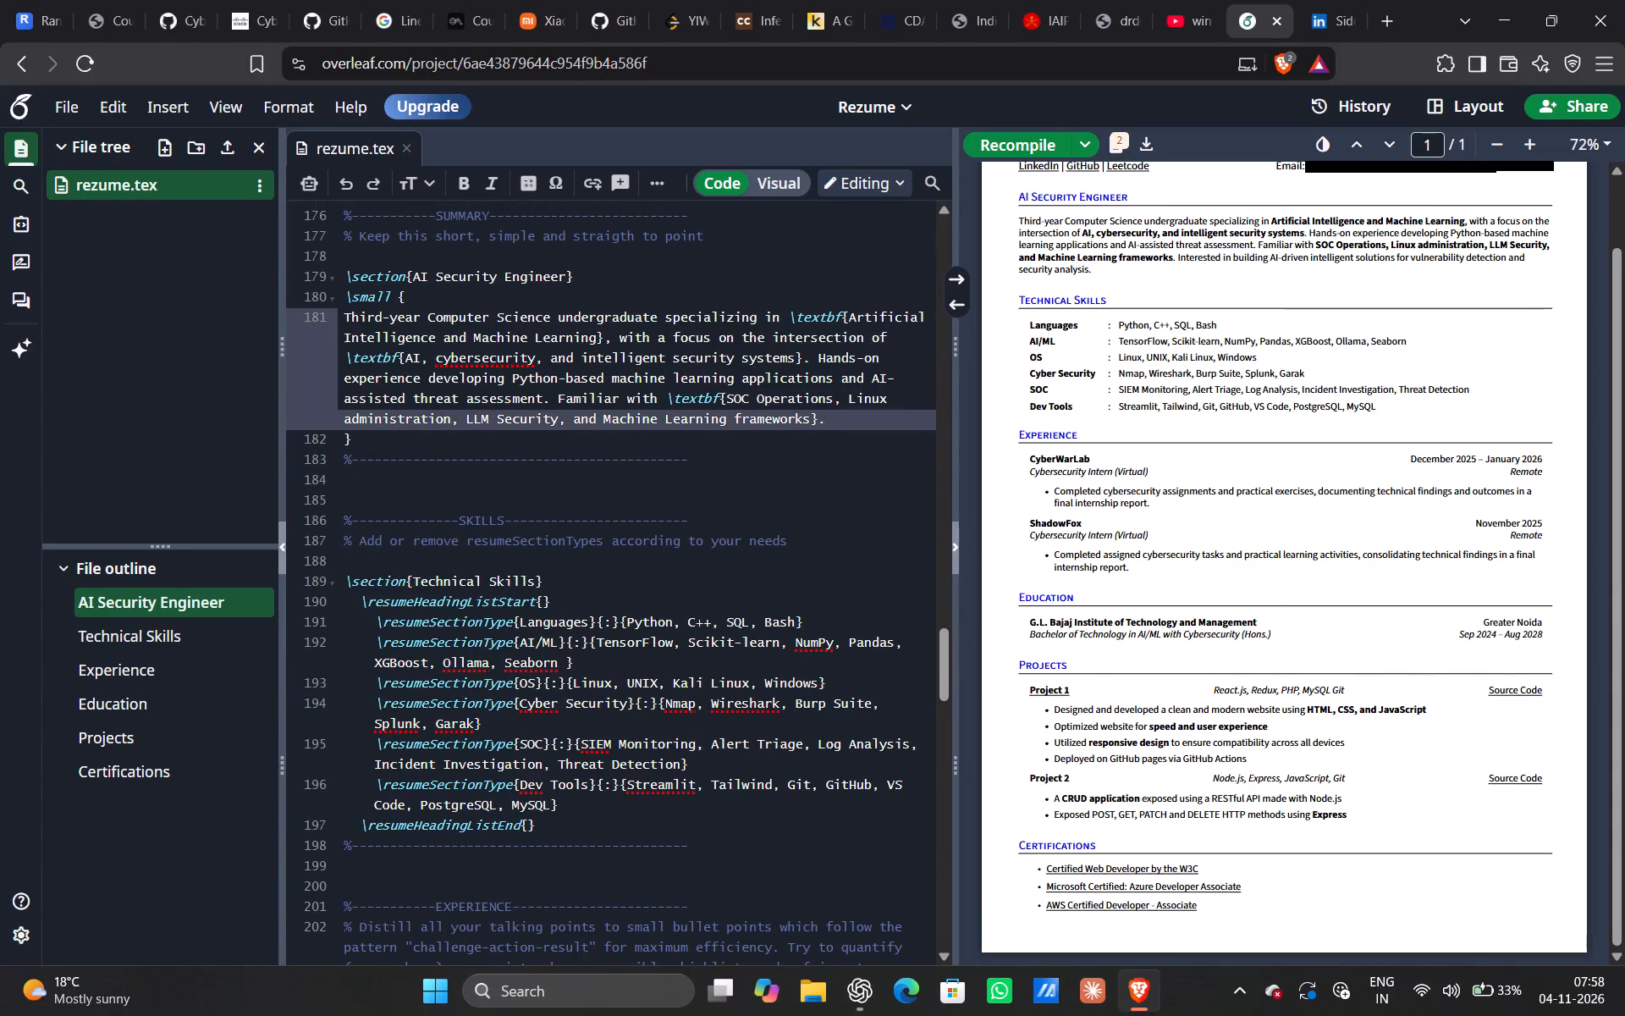
left_click(1010, 141)
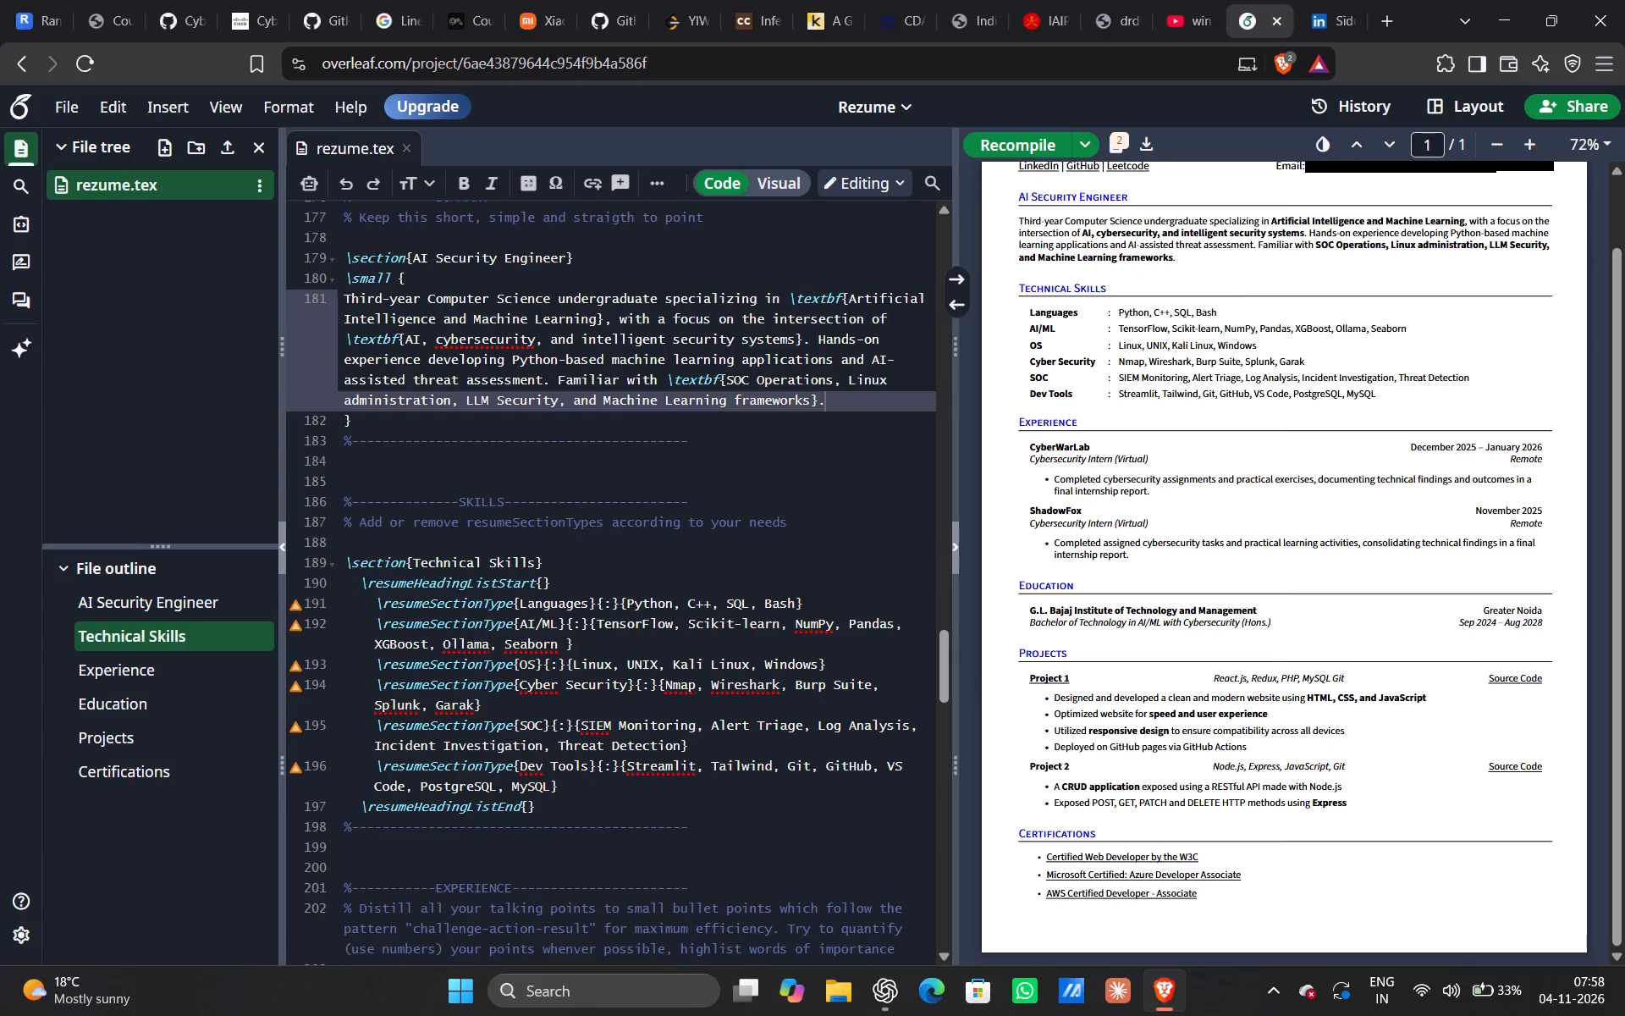
scroll(630, 571, "down", 1)
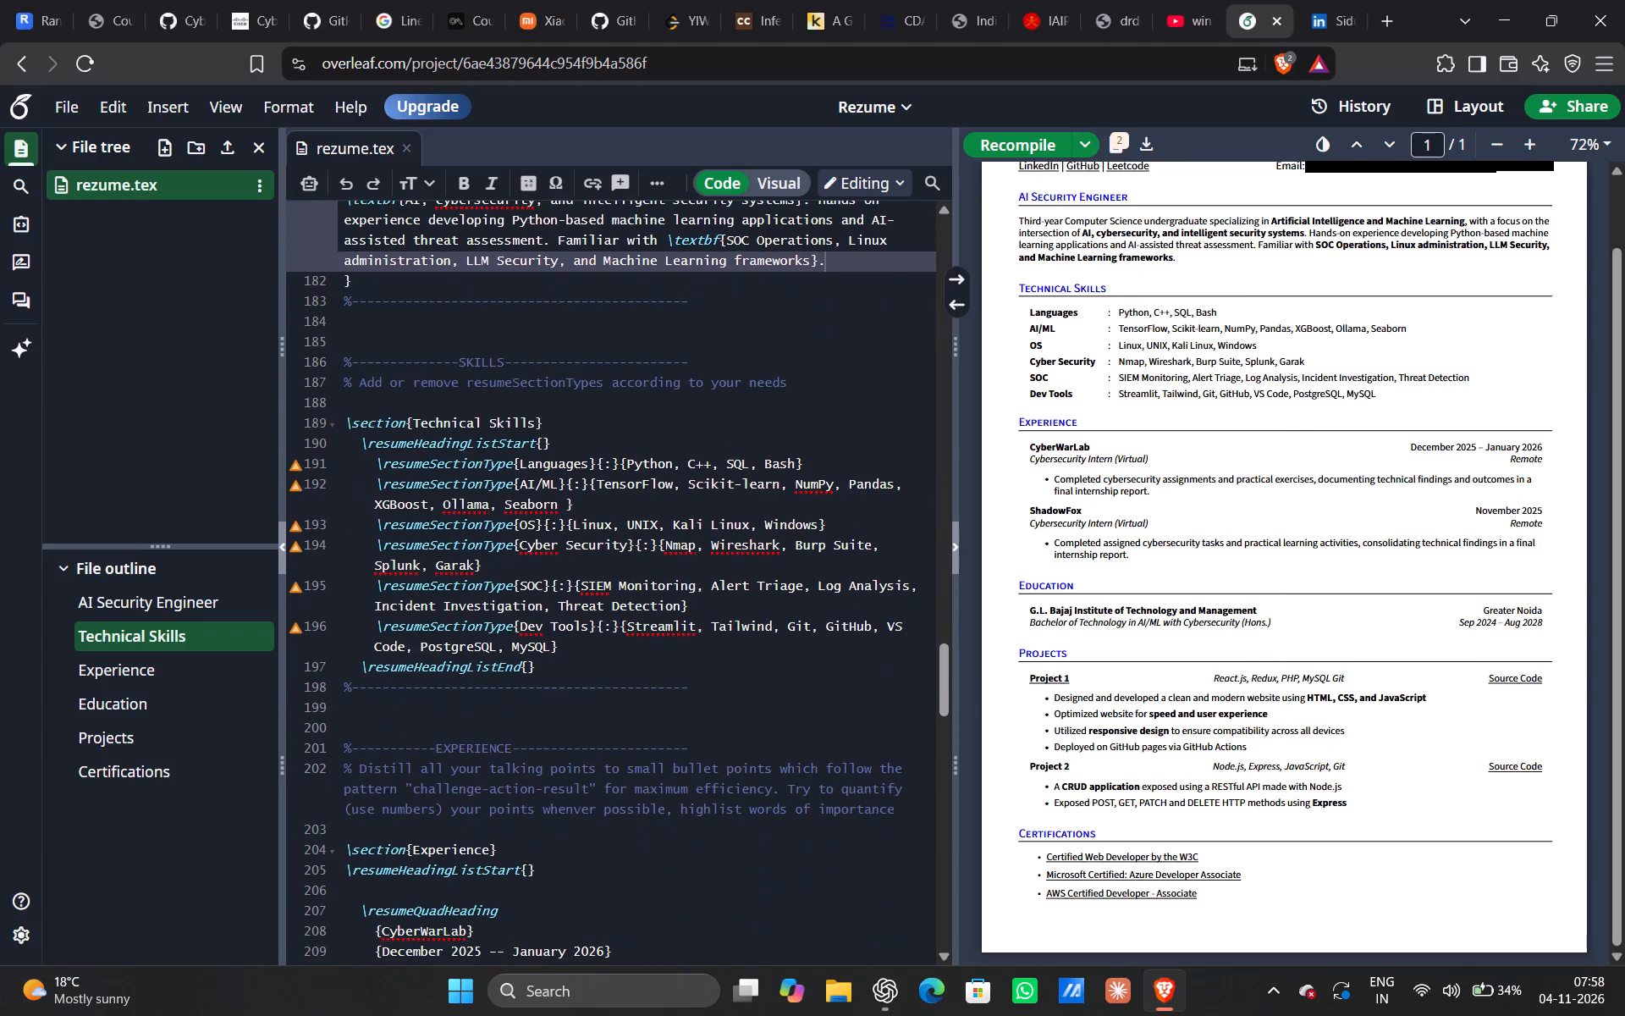